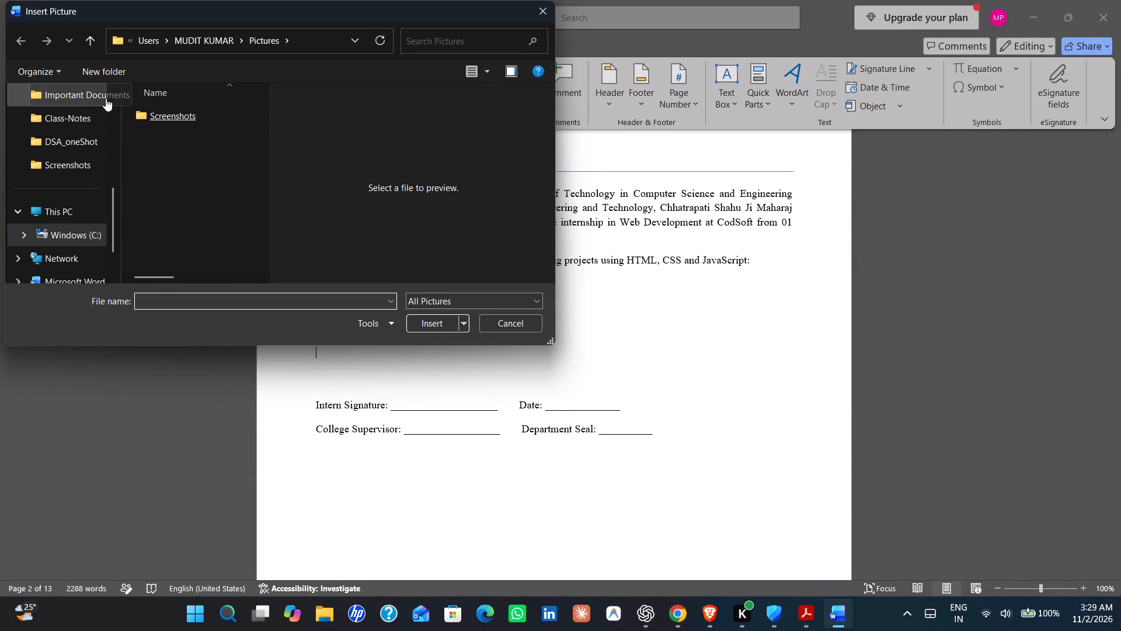
Insert the WhatsApp certificate image from the Downloads folder below the project list on the Certificate page.
scroll(97, 140, "up", 4)
left_click(71, 220)
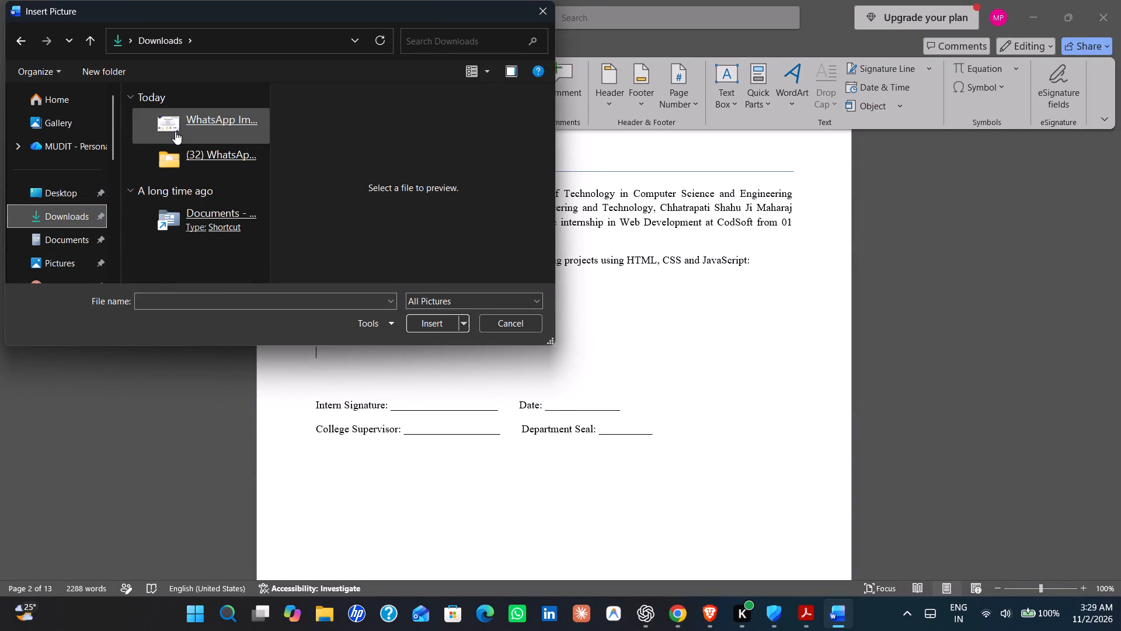
left_click(175, 131)
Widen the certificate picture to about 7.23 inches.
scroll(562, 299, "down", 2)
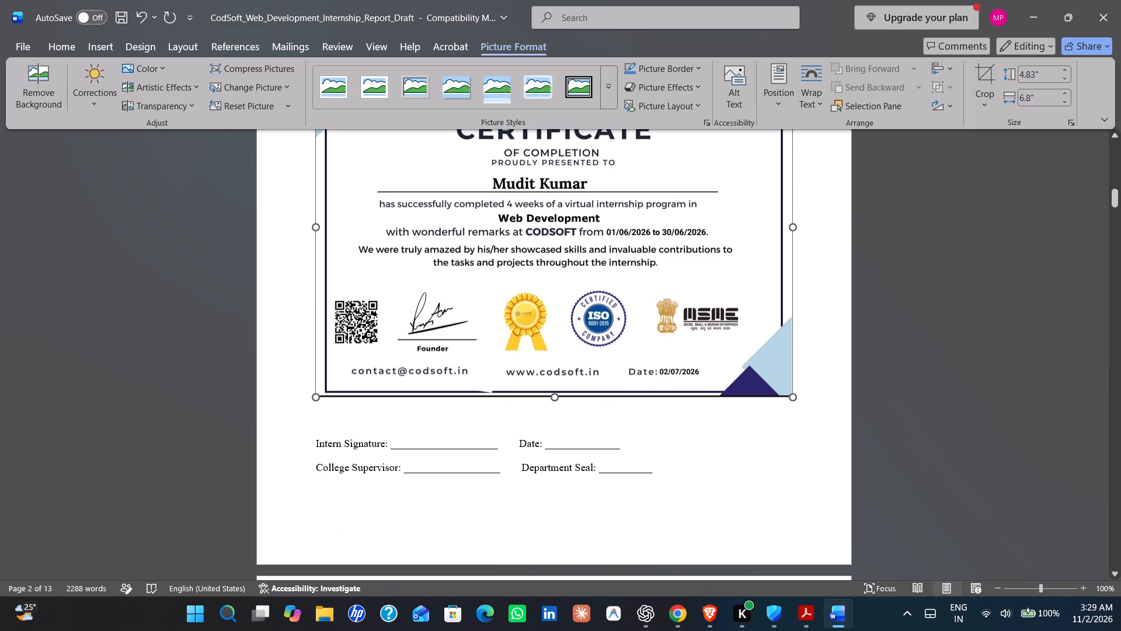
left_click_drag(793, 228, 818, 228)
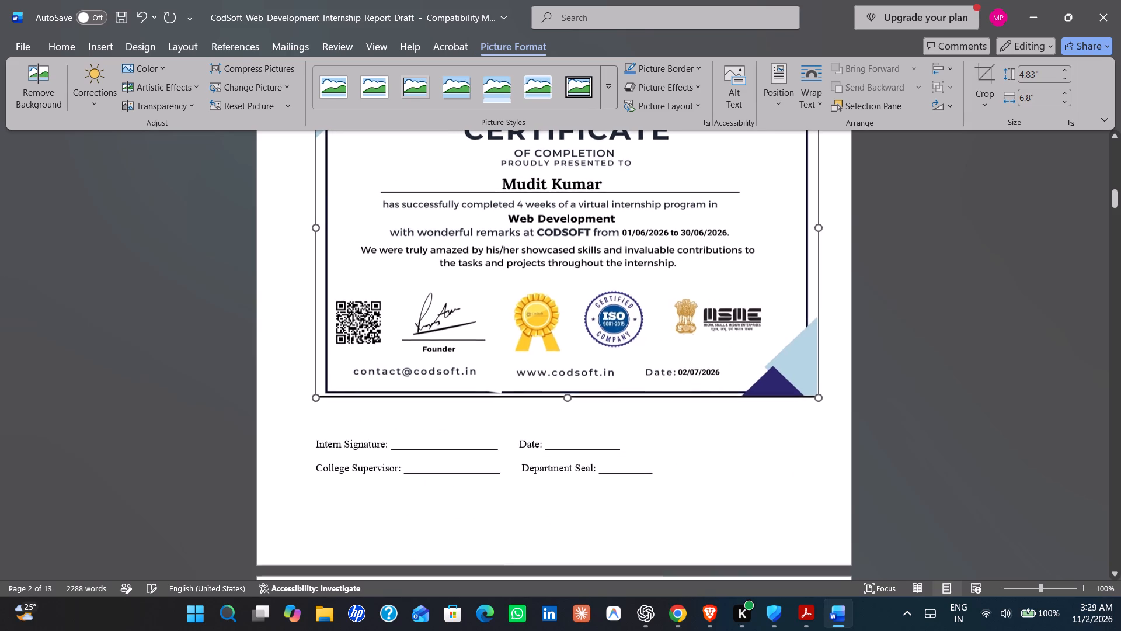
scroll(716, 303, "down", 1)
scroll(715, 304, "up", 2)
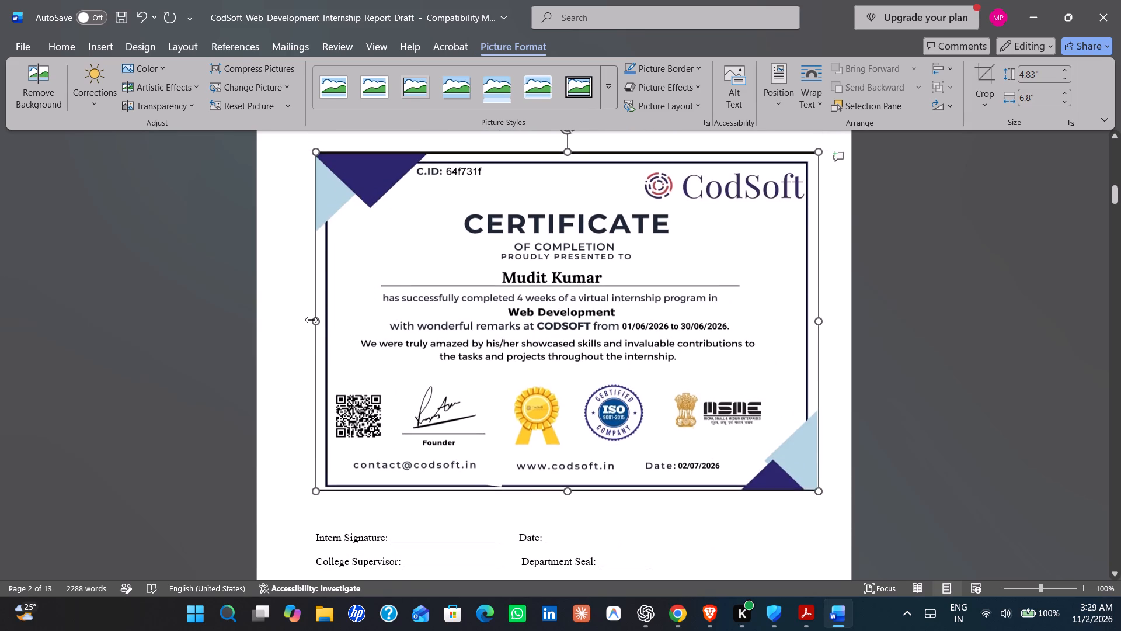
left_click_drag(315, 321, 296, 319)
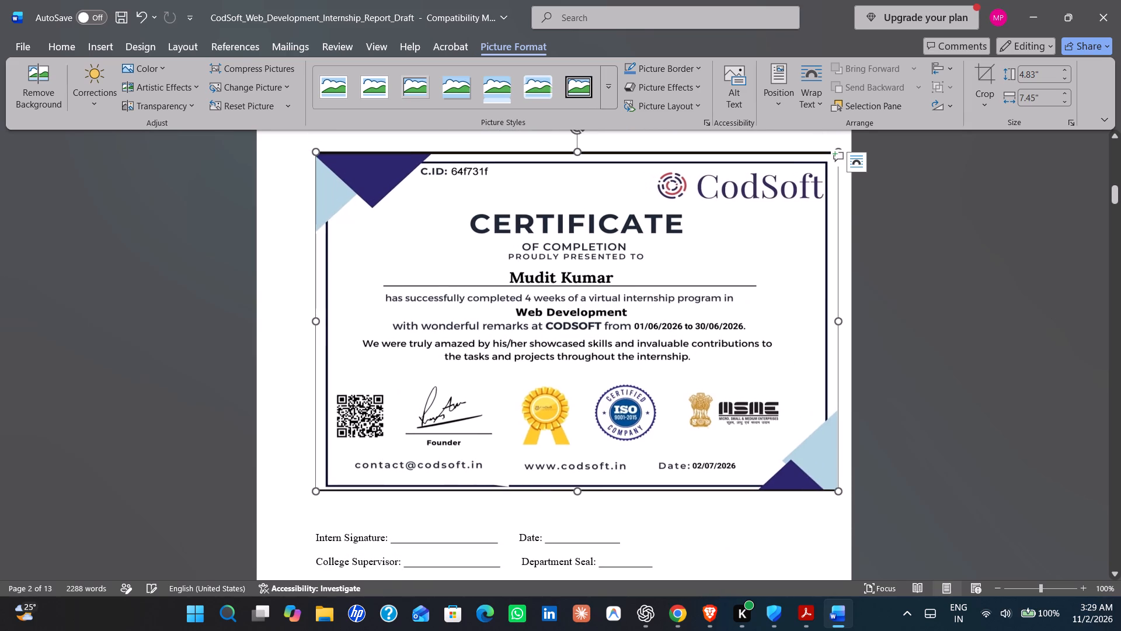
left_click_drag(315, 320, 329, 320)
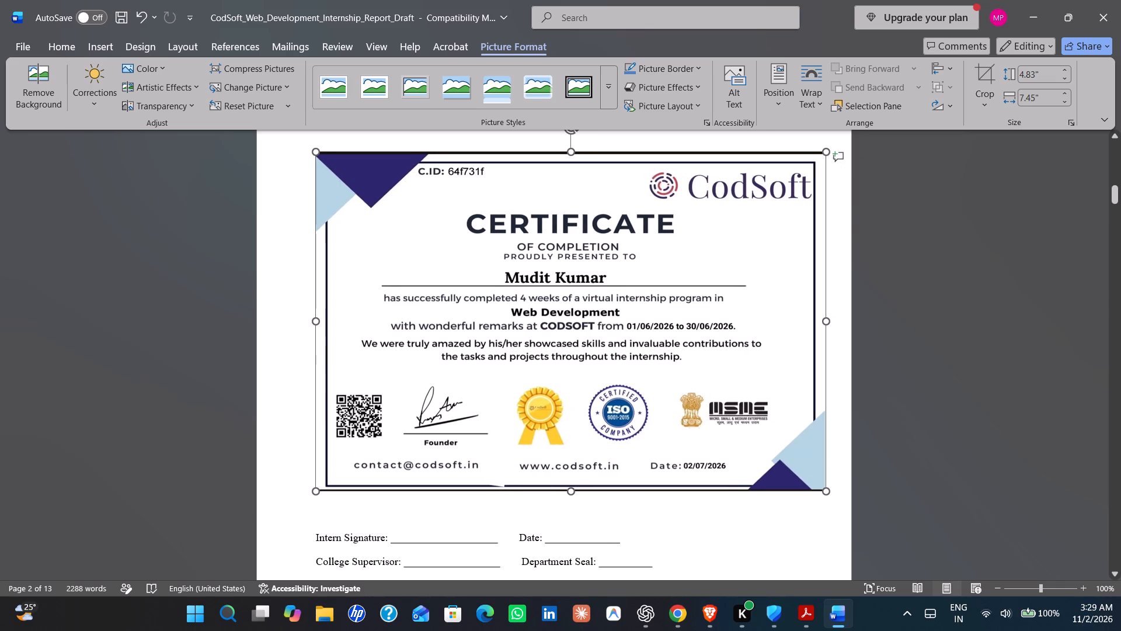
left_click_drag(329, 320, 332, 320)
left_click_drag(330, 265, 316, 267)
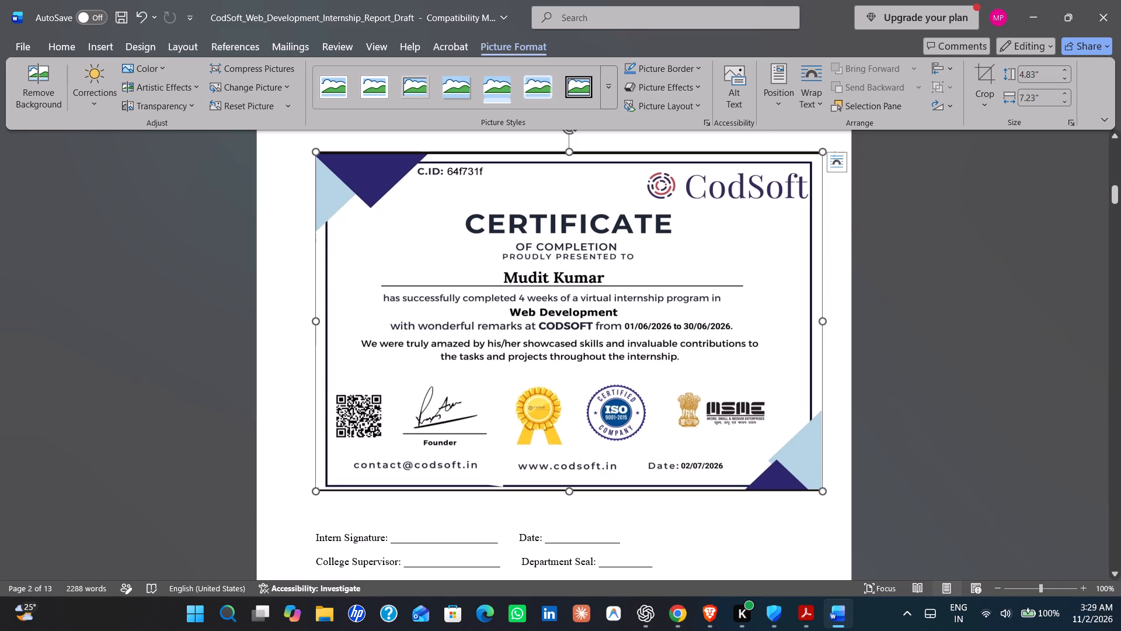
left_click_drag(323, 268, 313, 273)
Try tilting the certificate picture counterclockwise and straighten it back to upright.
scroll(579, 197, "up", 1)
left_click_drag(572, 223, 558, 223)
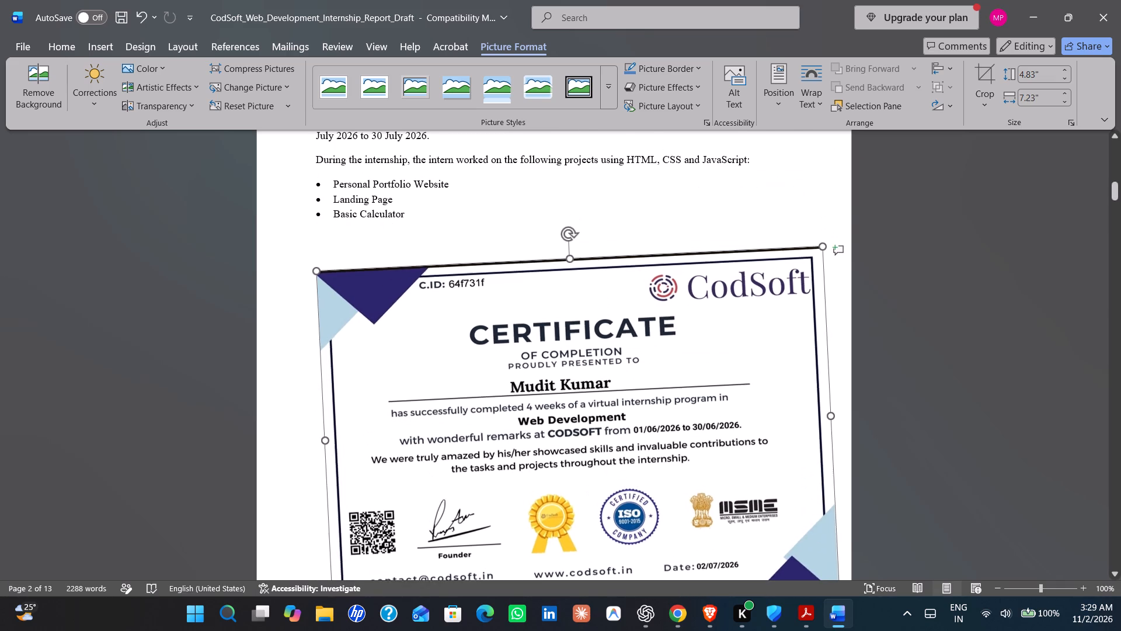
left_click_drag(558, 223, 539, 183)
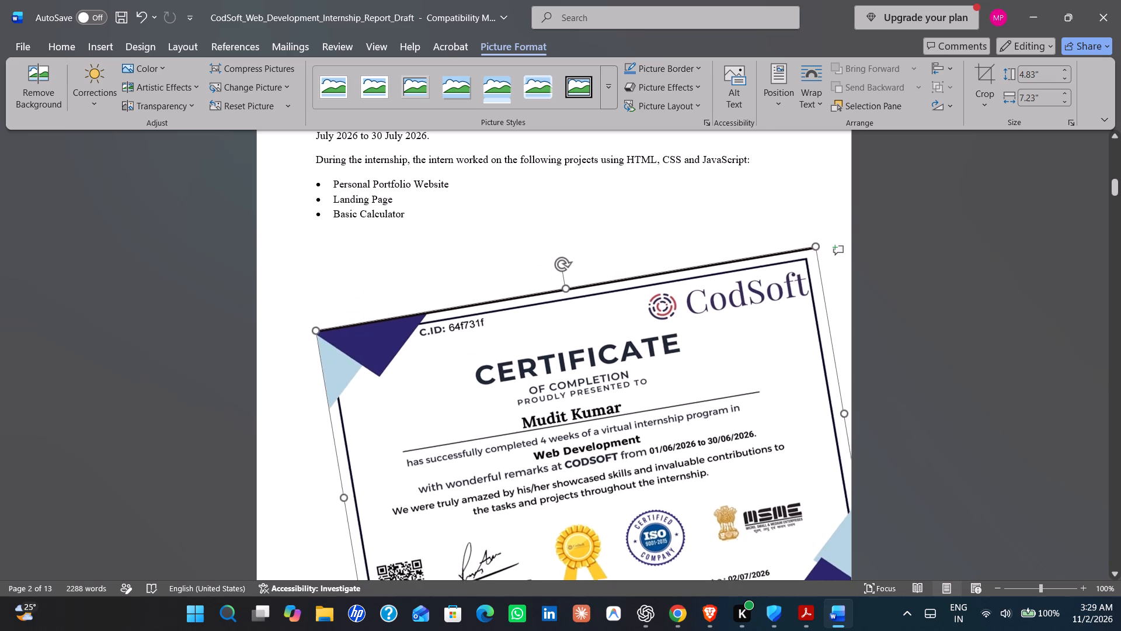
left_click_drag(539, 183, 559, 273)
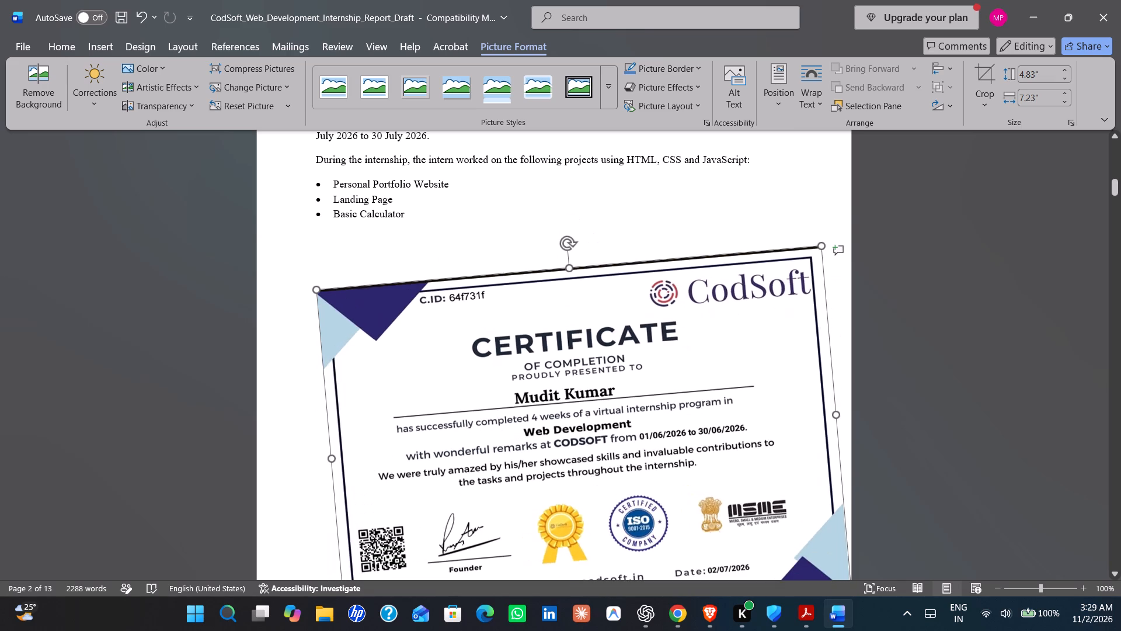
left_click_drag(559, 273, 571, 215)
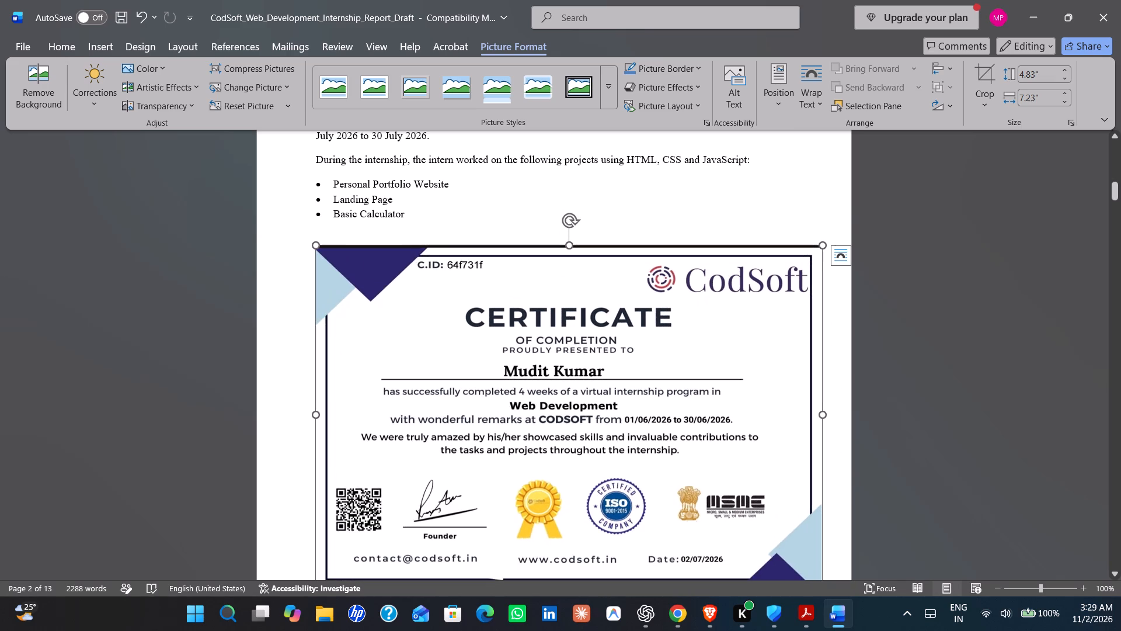
Resize the certificate picture to about 4.73 inches high and 6.98 inches wide.
left_click_drag(825, 413, 801, 407)
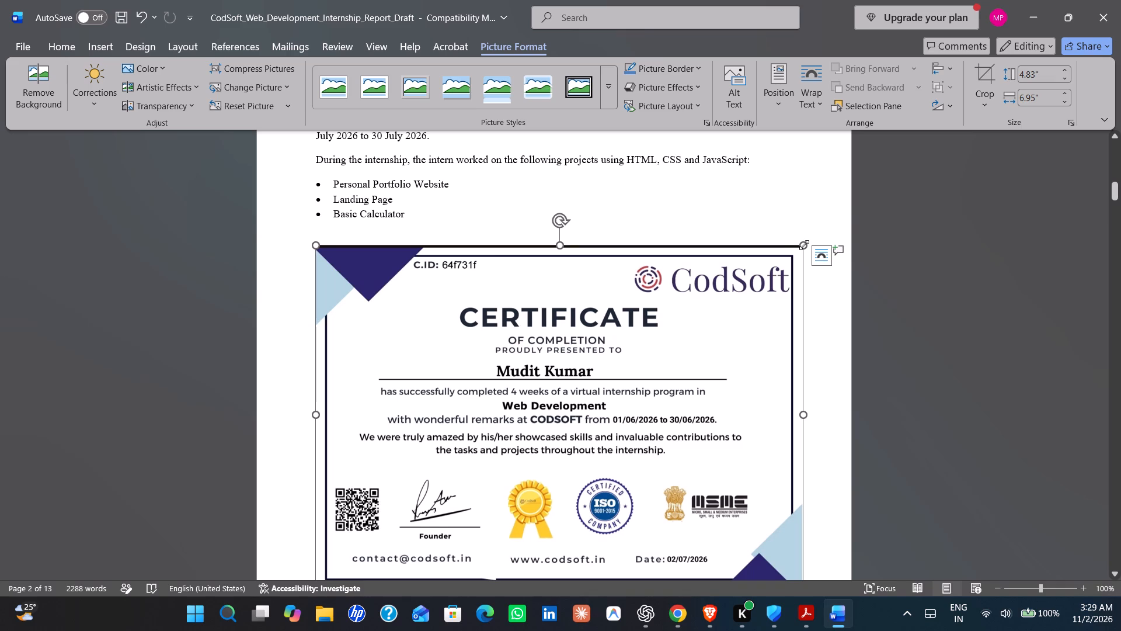
left_click_drag(804, 245, 773, 270)
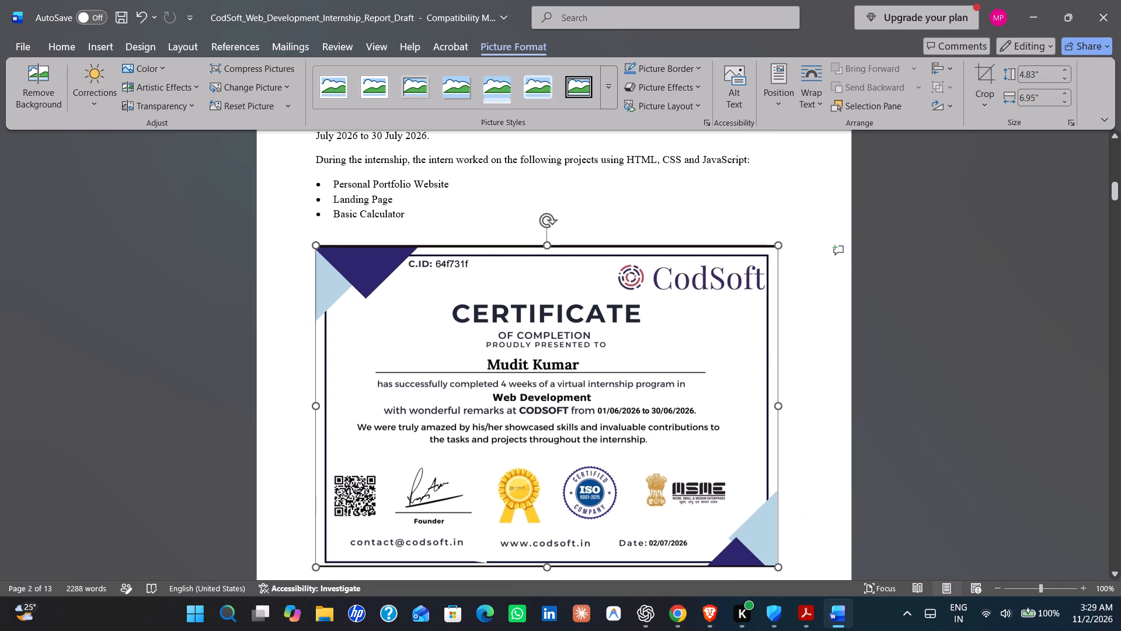
left_click_drag(312, 247, 322, 255)
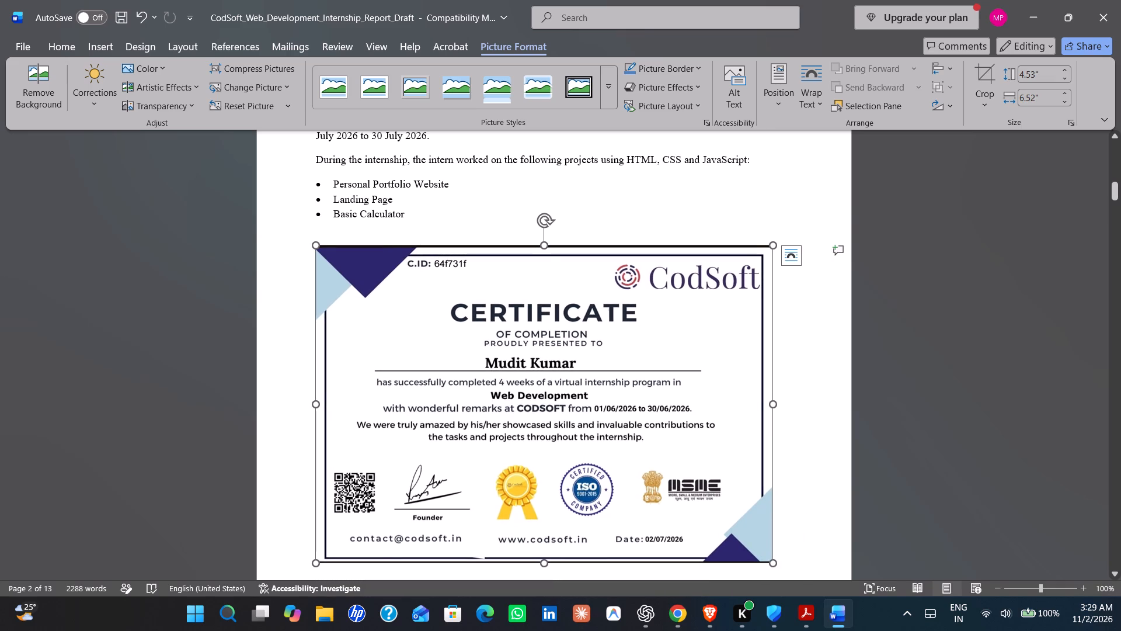
left_click_drag(773, 405, 811, 400)
scroll(715, 362, "down", 1)
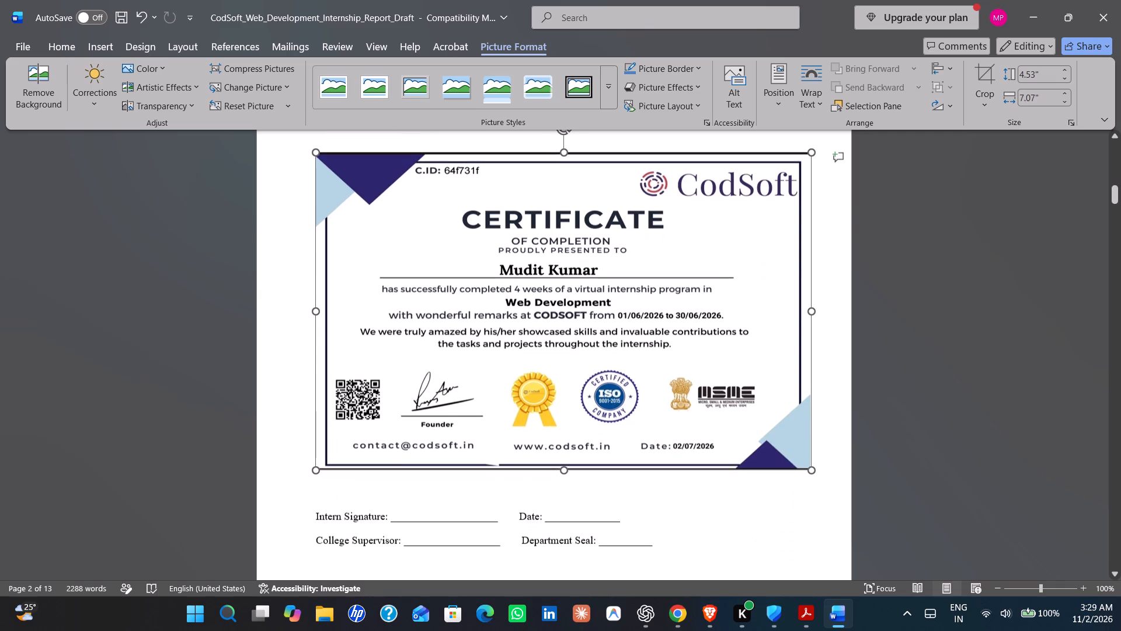
left_click_drag(566, 466, 567, 482)
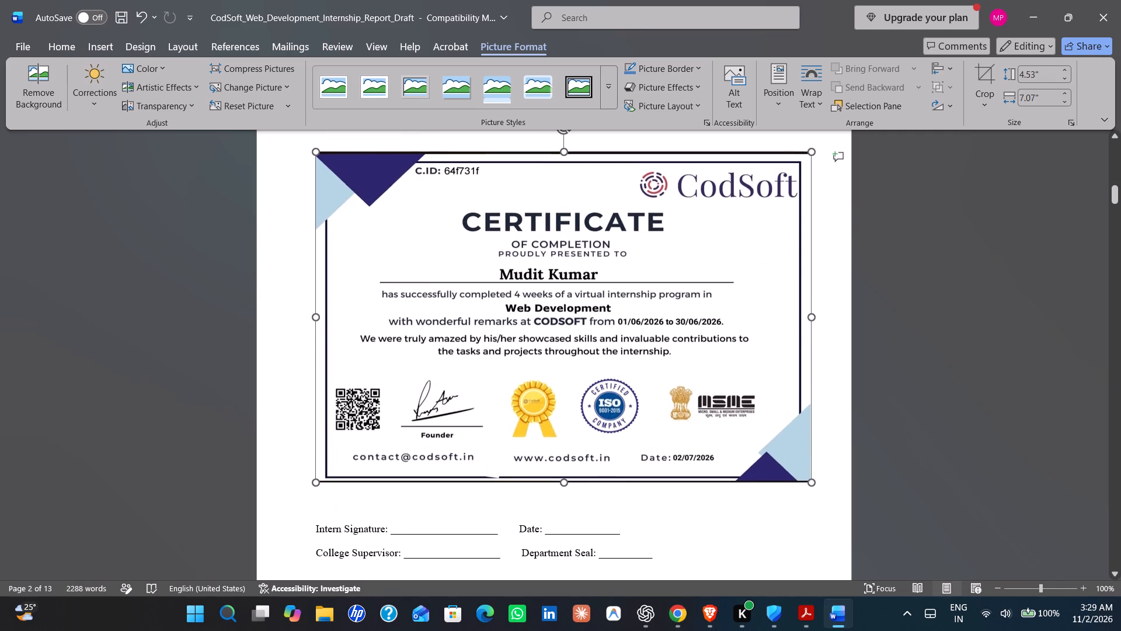
left_click_drag(567, 482, 565, 505)
left_click_drag(314, 330, 301, 328)
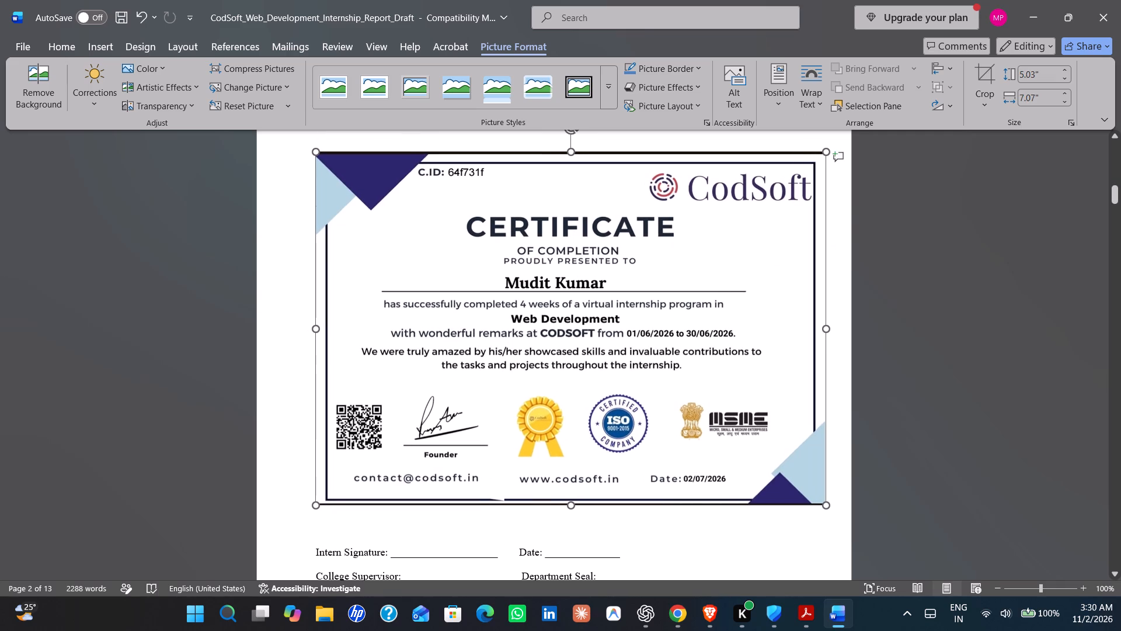
left_click_drag(301, 328, 322, 330)
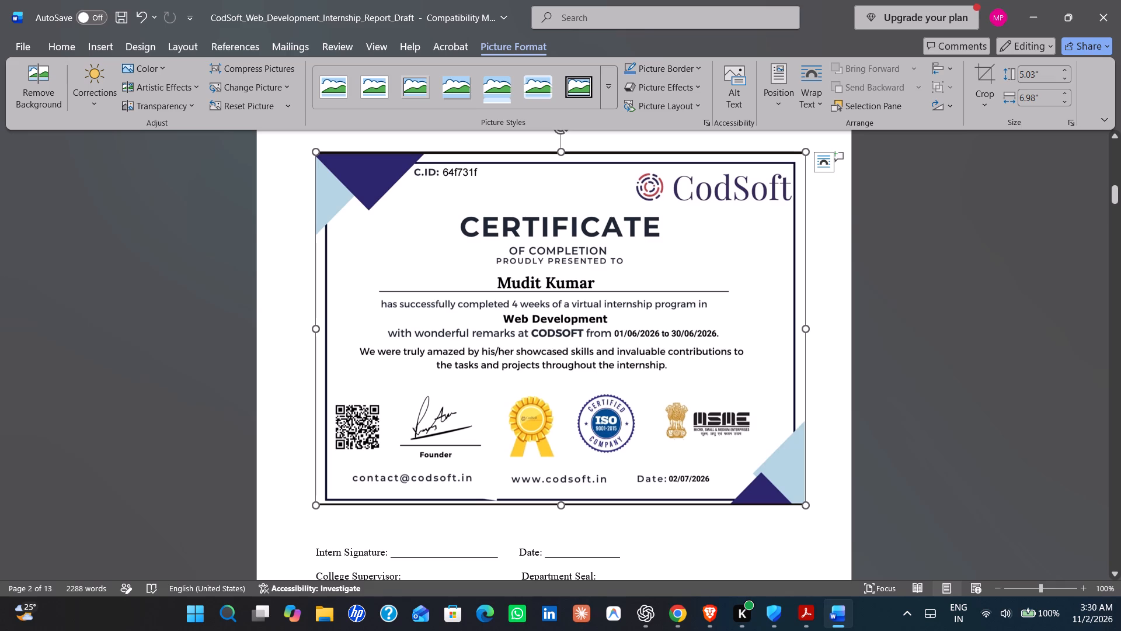
left_click(557, 500)
left_click_drag(560, 504, 563, 492)
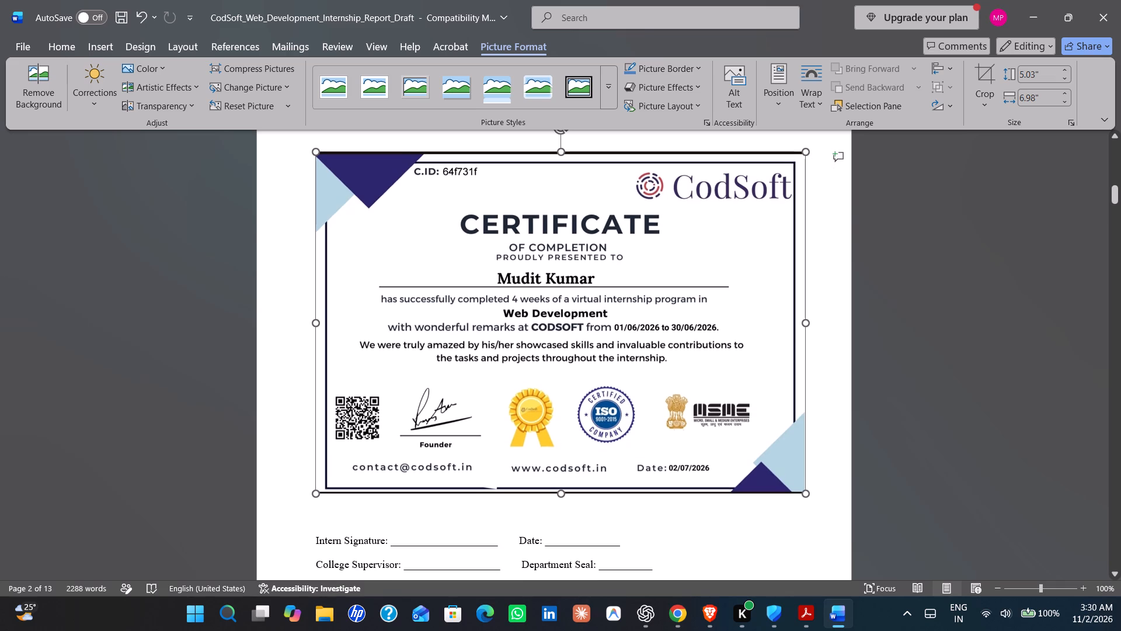
left_click_drag(563, 492, 564, 484)
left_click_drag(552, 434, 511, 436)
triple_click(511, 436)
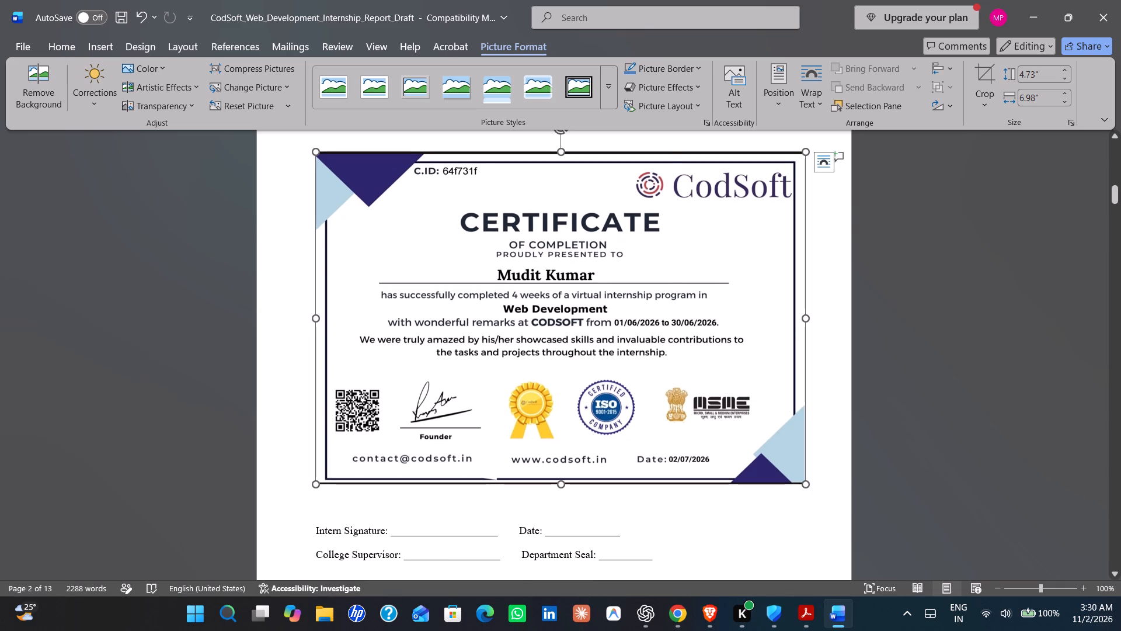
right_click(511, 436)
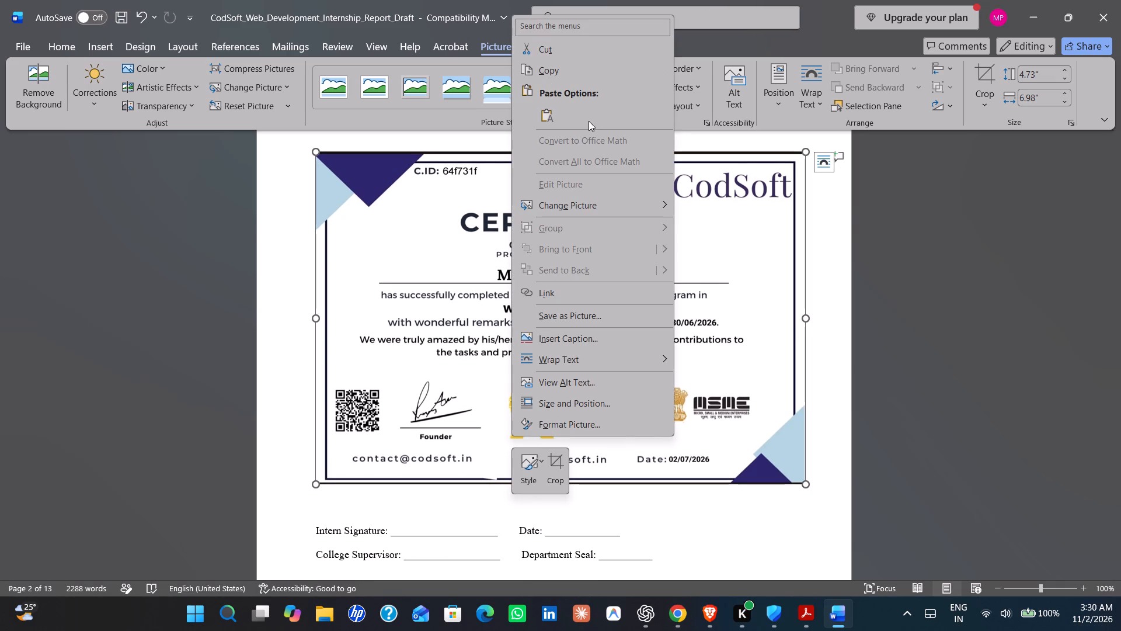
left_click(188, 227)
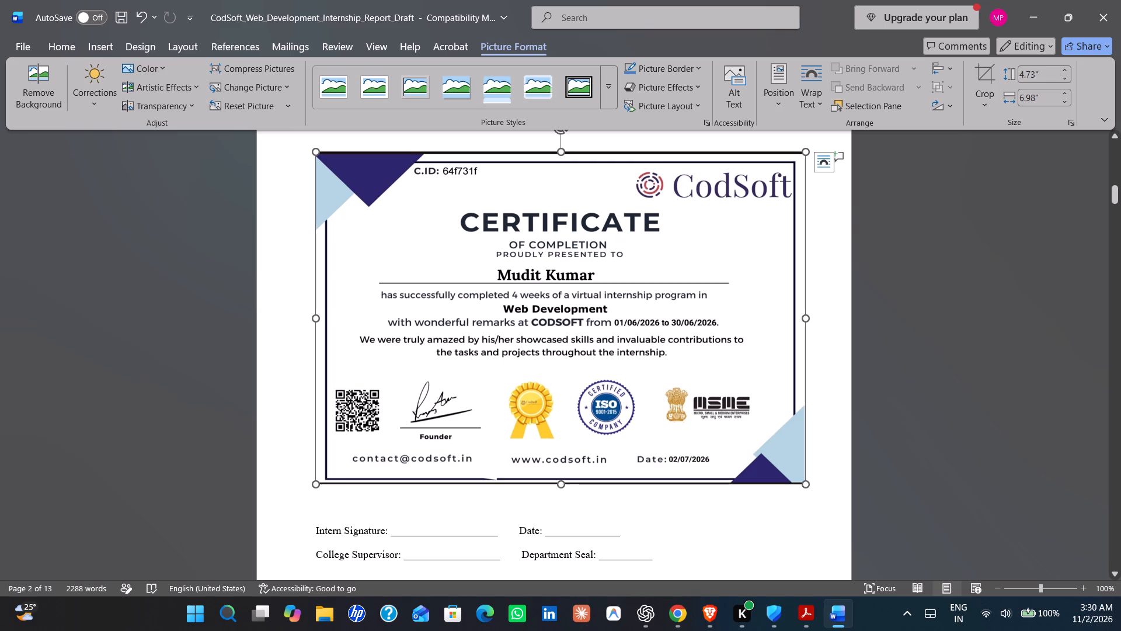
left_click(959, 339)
Delete the College Supervisor and Department Seal line beneath the certificate picture.
scroll(960, 393, "up", 3)
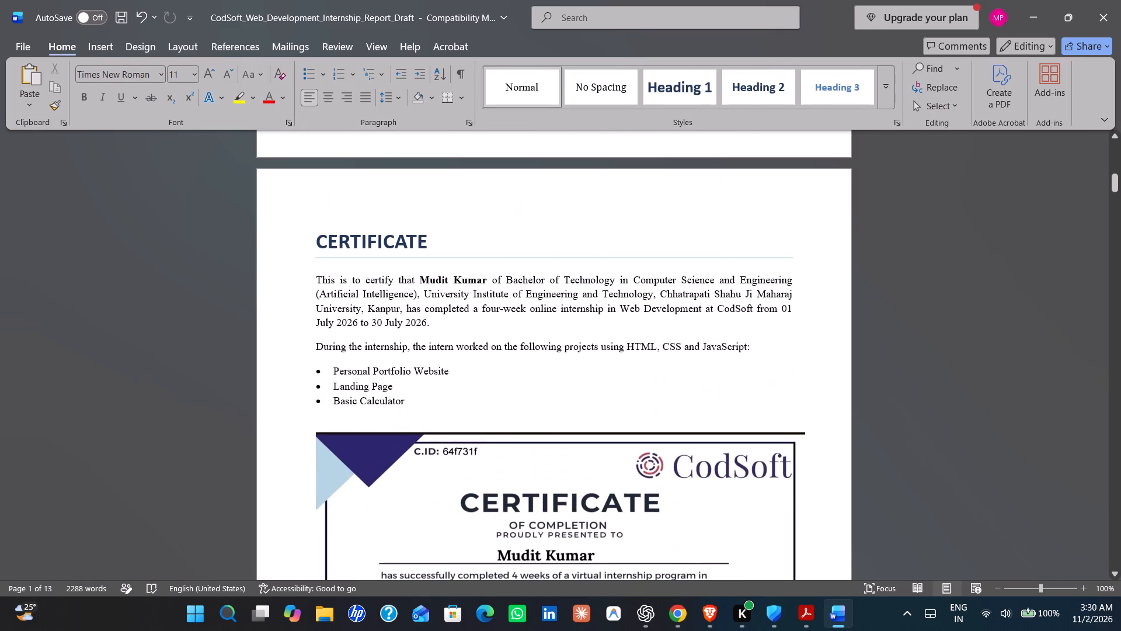
scroll(960, 395, "down", 3)
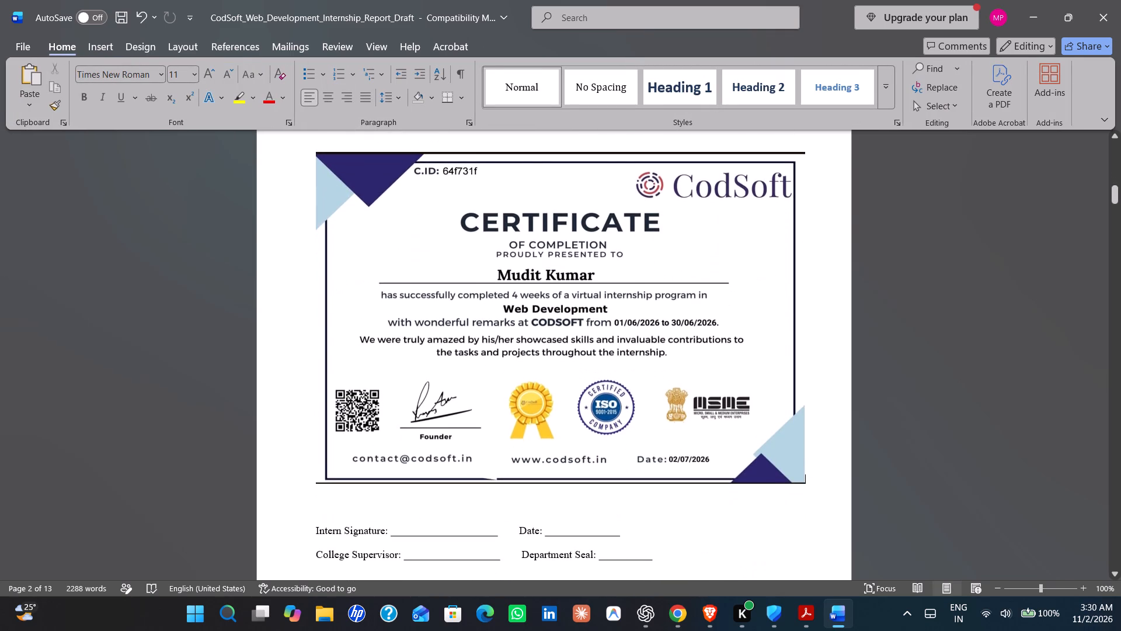
scroll(948, 395, "down", 1)
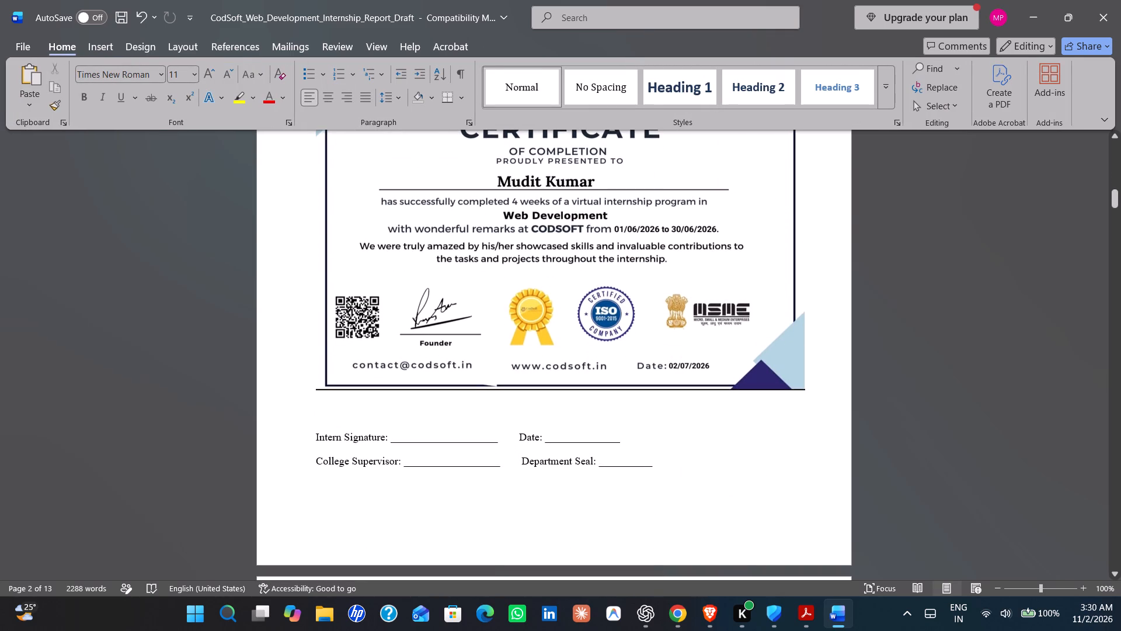
left_click_drag(664, 463, 361, 466)
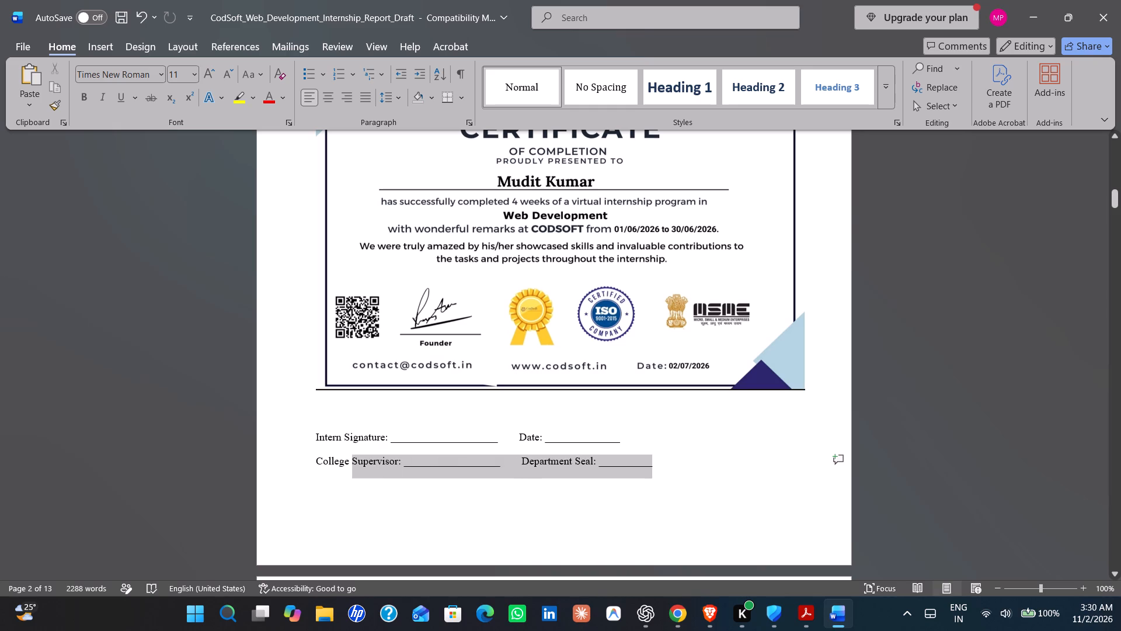
left_click_drag(361, 466, 327, 471)
key("BackSpace")
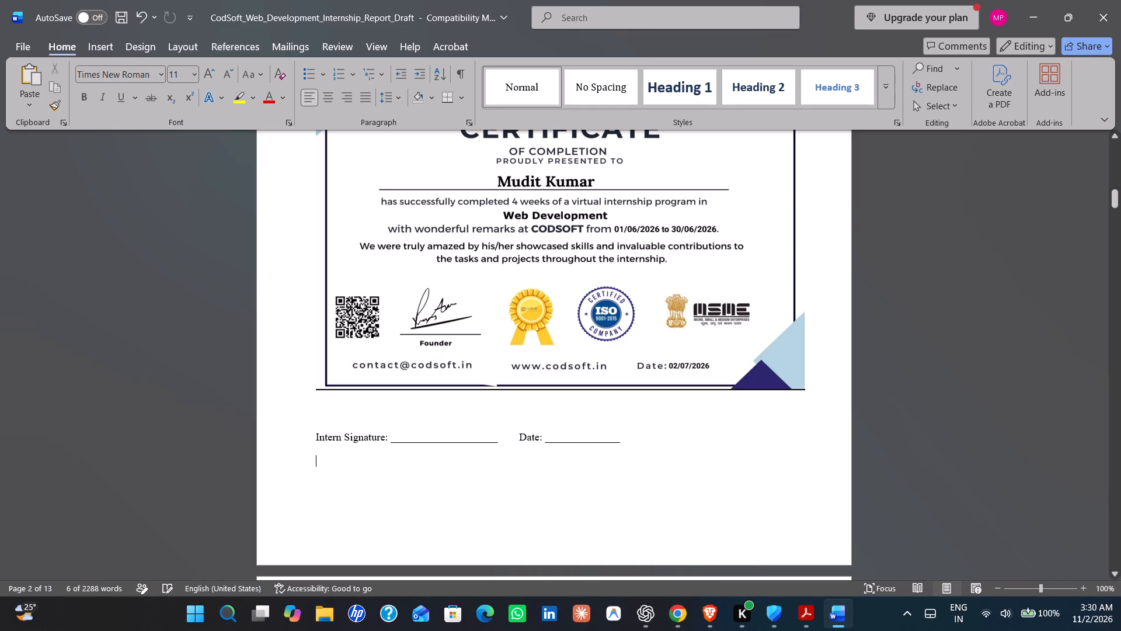
left_click(778, 442)
Examine the report's cover page and the certificate page with the resized certificate picture.
scroll(746, 466, "up", 2)
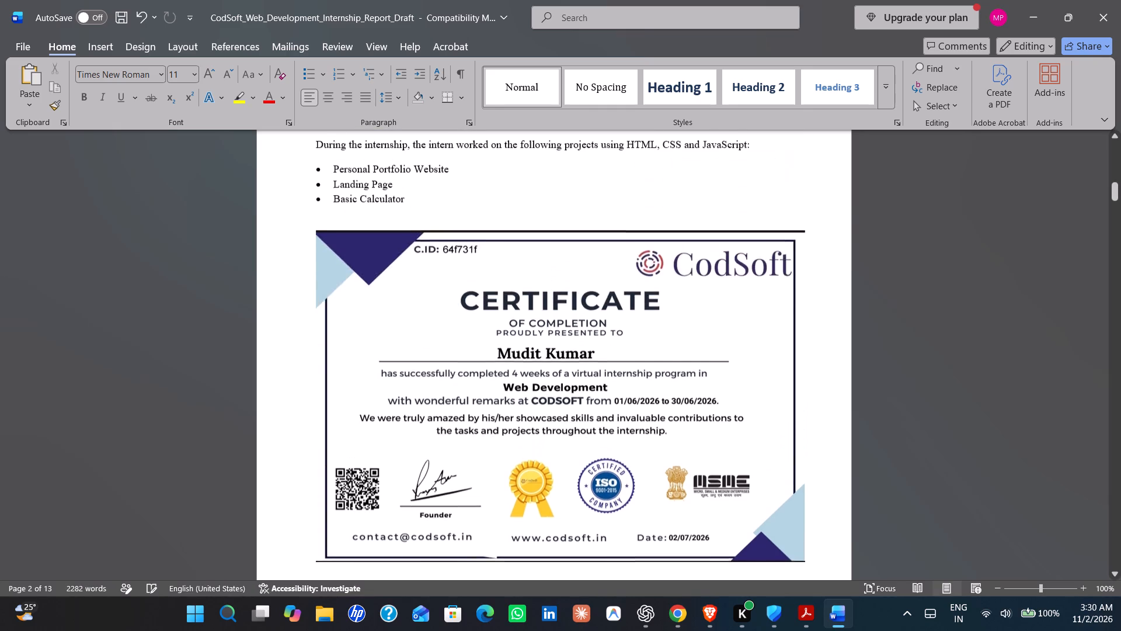
scroll(668, 386, "up", 2)
scroll(481, 339, "up", 1)
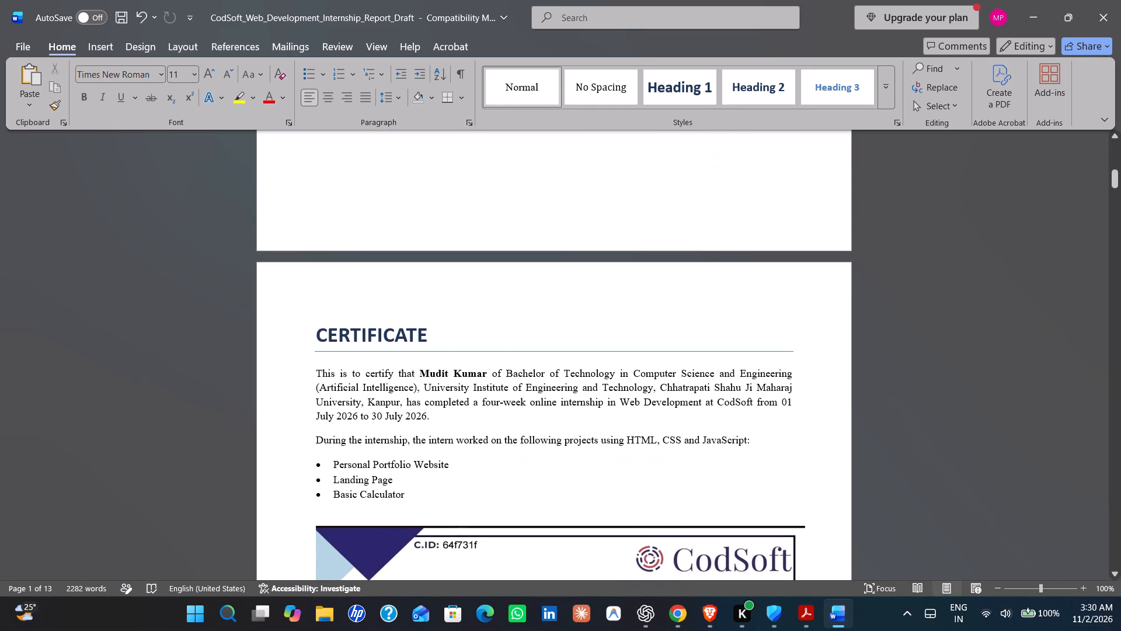
scroll(481, 342, "down", 4)
scroll(484, 353, "up", 9)
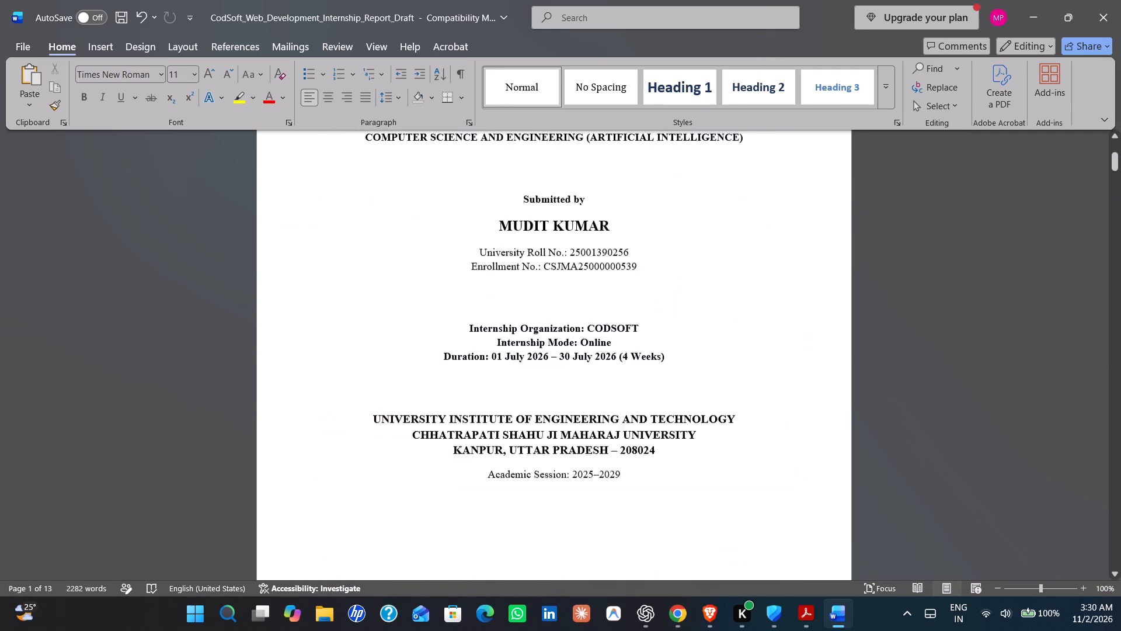
scroll(497, 338, "up", 1)
scroll(538, 432, "down", 1)
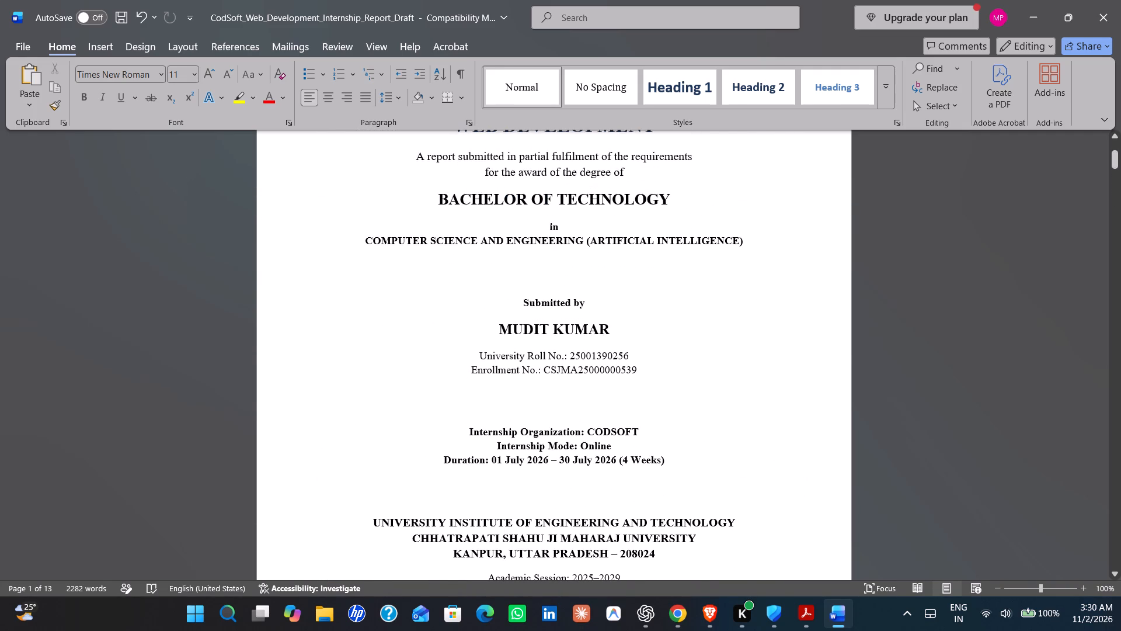
scroll(606, 334, "up", 1)
scroll(568, 223, "up", 2)
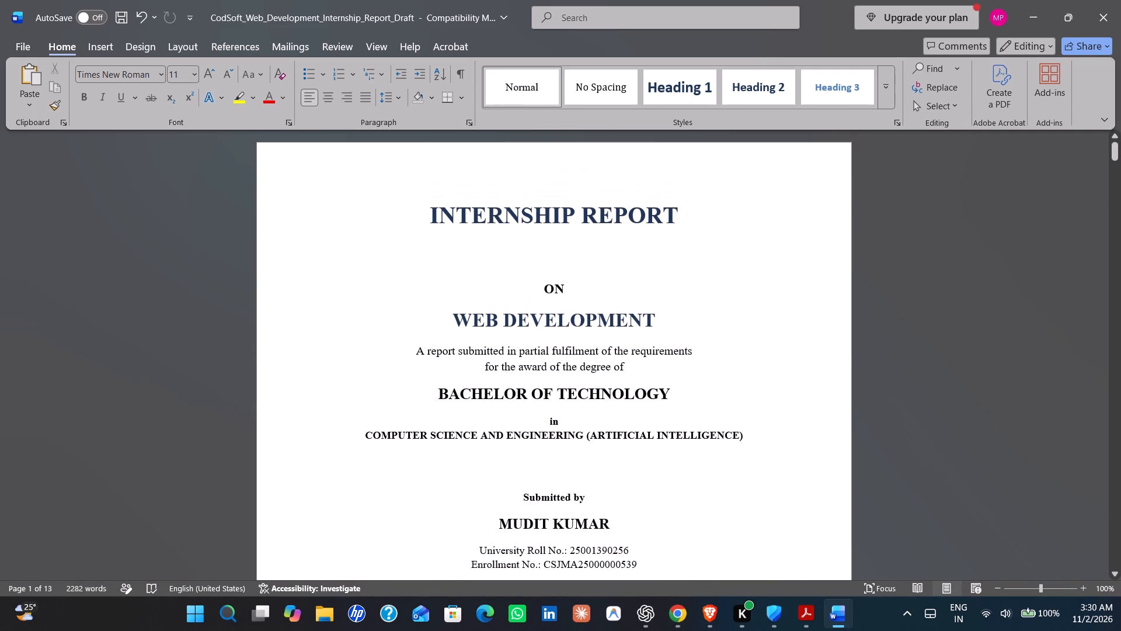
scroll(570, 242, "down", 3)
scroll(648, 418, "down", 11)
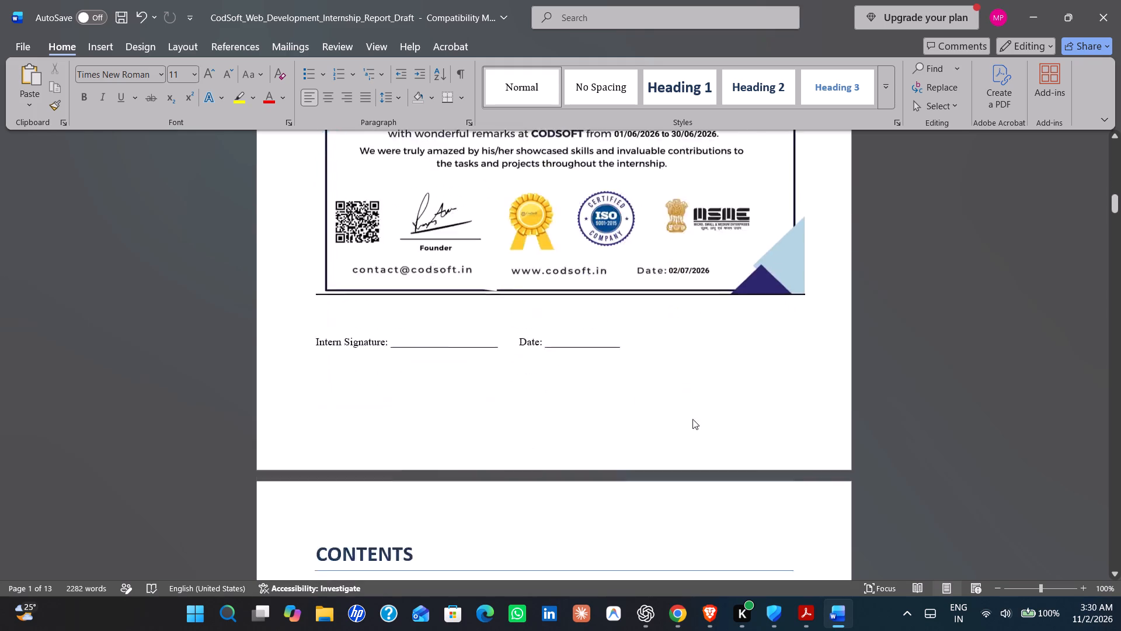
Change the second section entry in the Contents table to "2. My Work".
scroll(692, 419, "down", 2)
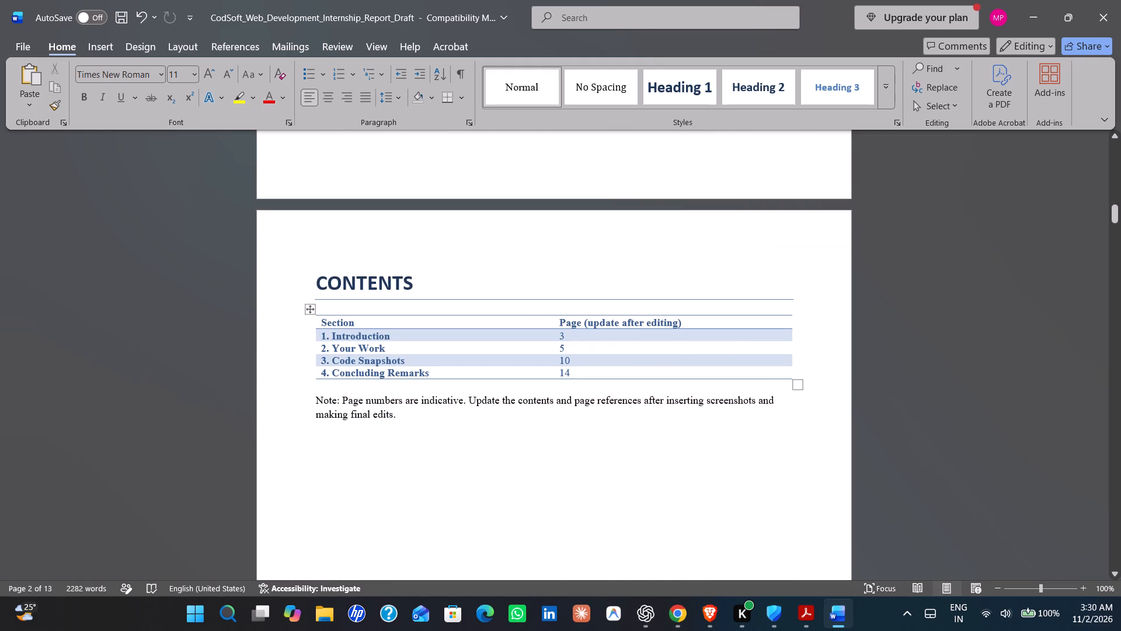
left_click(355, 345)
key("BackSpace")
key("BackSpace")
key("BackSpace")
key("BackSpace")
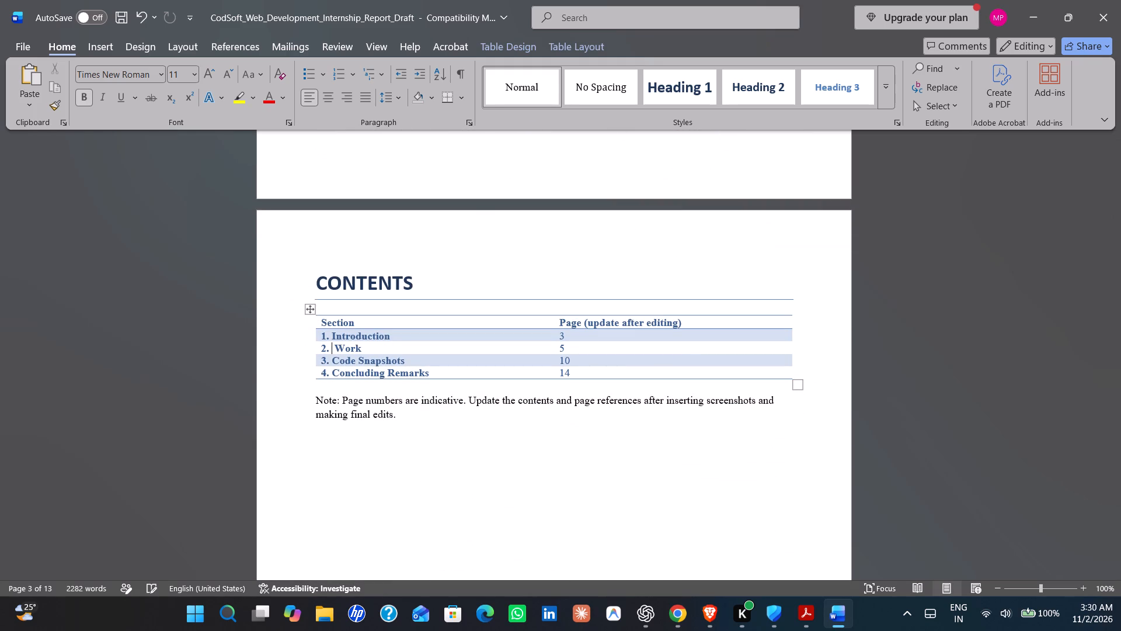
key("m")
key("y")
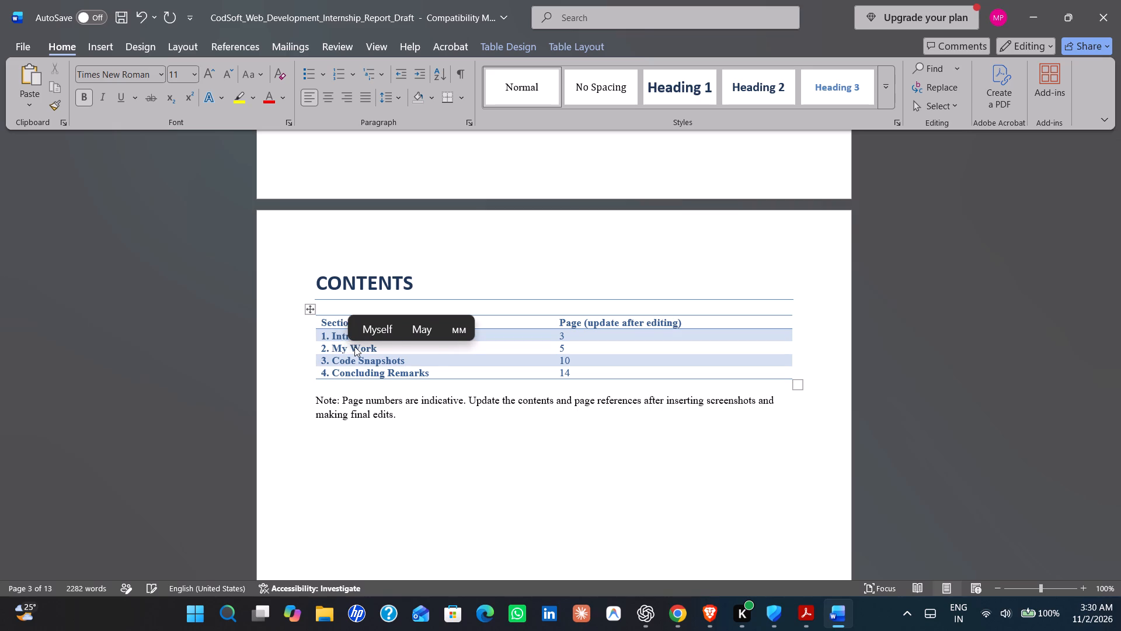
left_click(410, 420)
Replace the page column heading in the Contents table with "Pages", removing the "(update after editing)" remark.
scroll(410, 420, "down", 1)
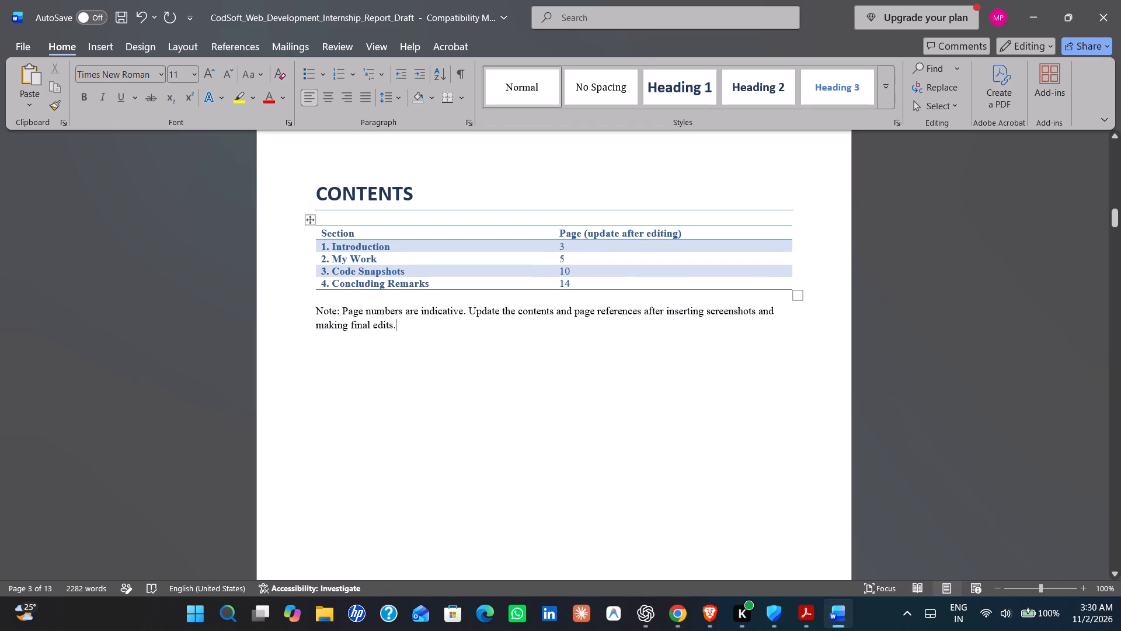
left_click(683, 234)
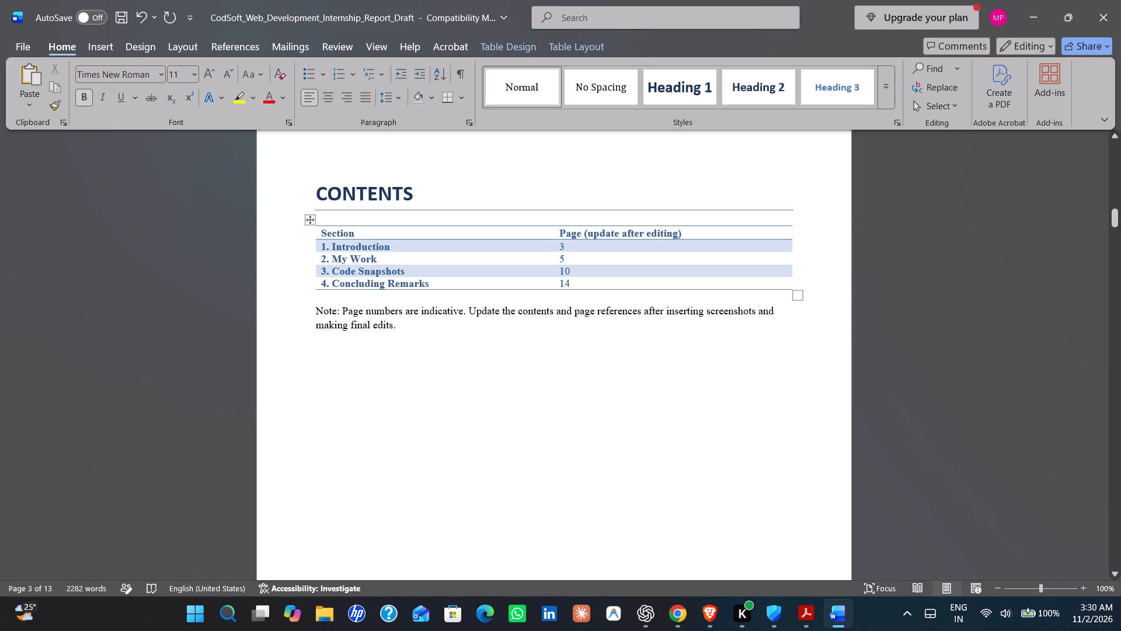
key("BackSpace")
key("BackSpace")
key("BackSpace")
key("BackSpace")
key("BackSpace")
key("BackSpace")
key("BackSpace")
key("BackSpace")
key("BackSpace")
key("BackSpace")
key("BackSpace")
key("BackSpace")
key("BackSpace")
key("BackSpace")
key("BackSpace")
key("BackSpace")
key("BackSpace")
key("BackSpace")
key("BackSpace")
key("BackSpace")
key("BackSpace")
key("BackSpace")
key("BackSpace")
key("BackSpace")
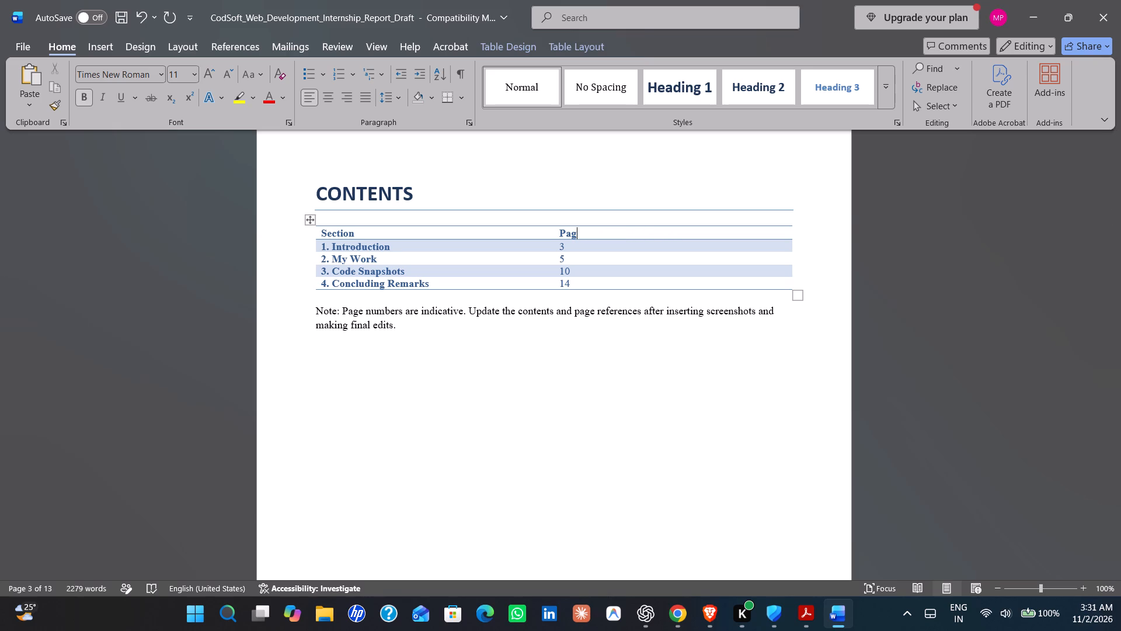
type("es")
key("space")
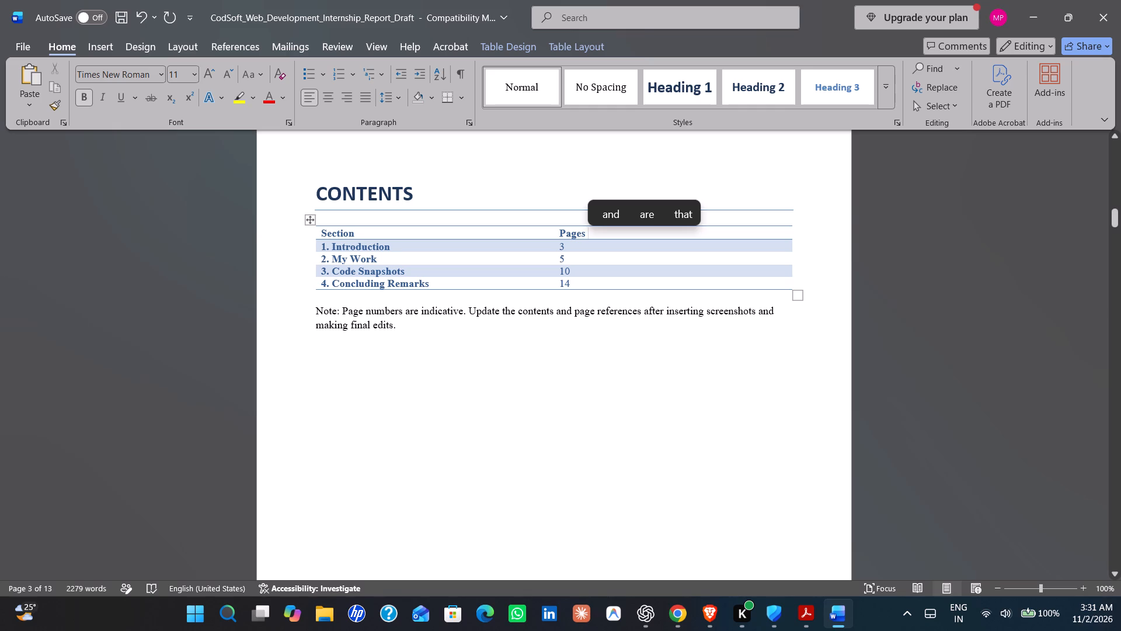
Delete the whole note about indicative page numbers beneath the Contents table.
left_click_drag(309, 310, 315, 312)
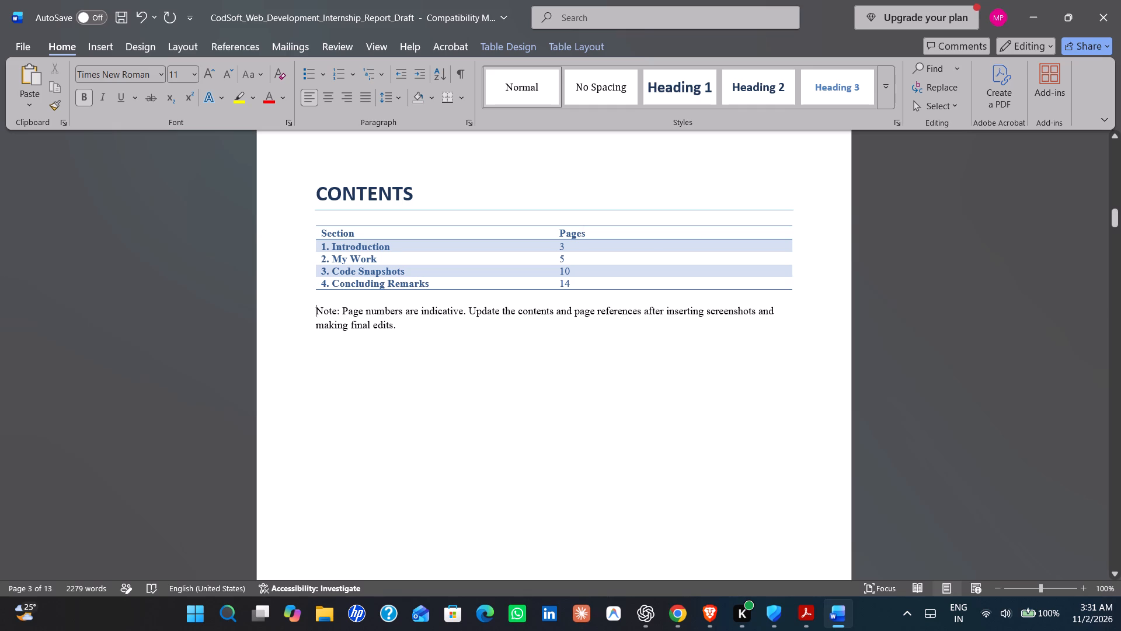
left_click_drag(315, 312, 420, 354)
key("BackSpace")
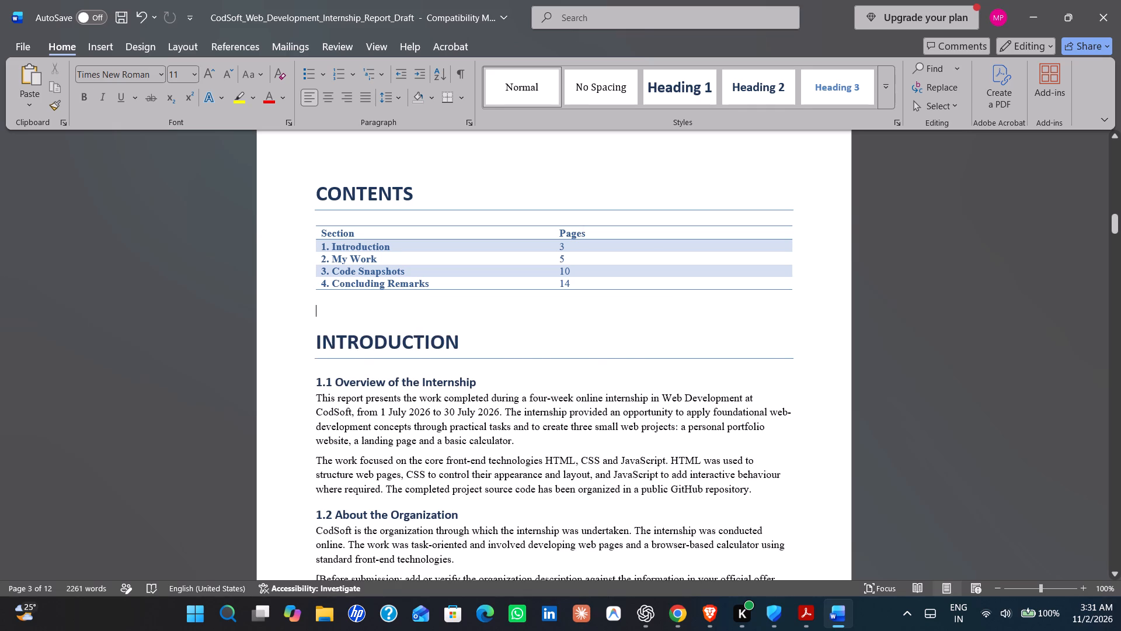
Add an empty paragraph between the Contents table and the INTRODUCTION heading.
scroll(490, 318, "down", 2)
scroll(455, 273, "up", 2)
scroll(377, 291, "down", 2)
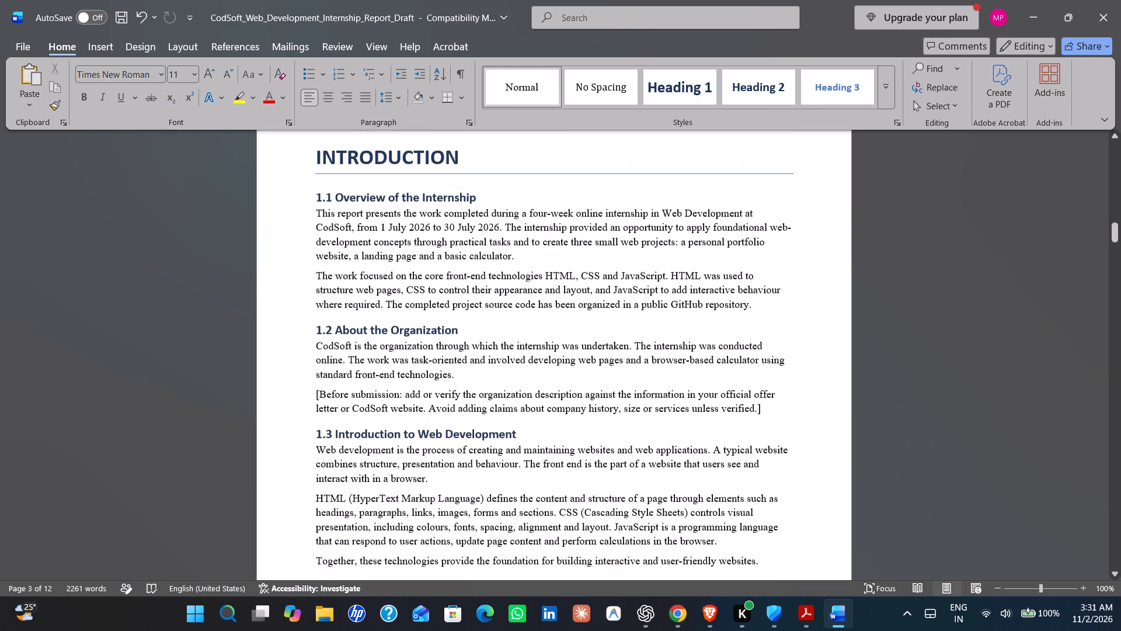
scroll(391, 293, "up", 2)
scroll(402, 301, "down", 4)
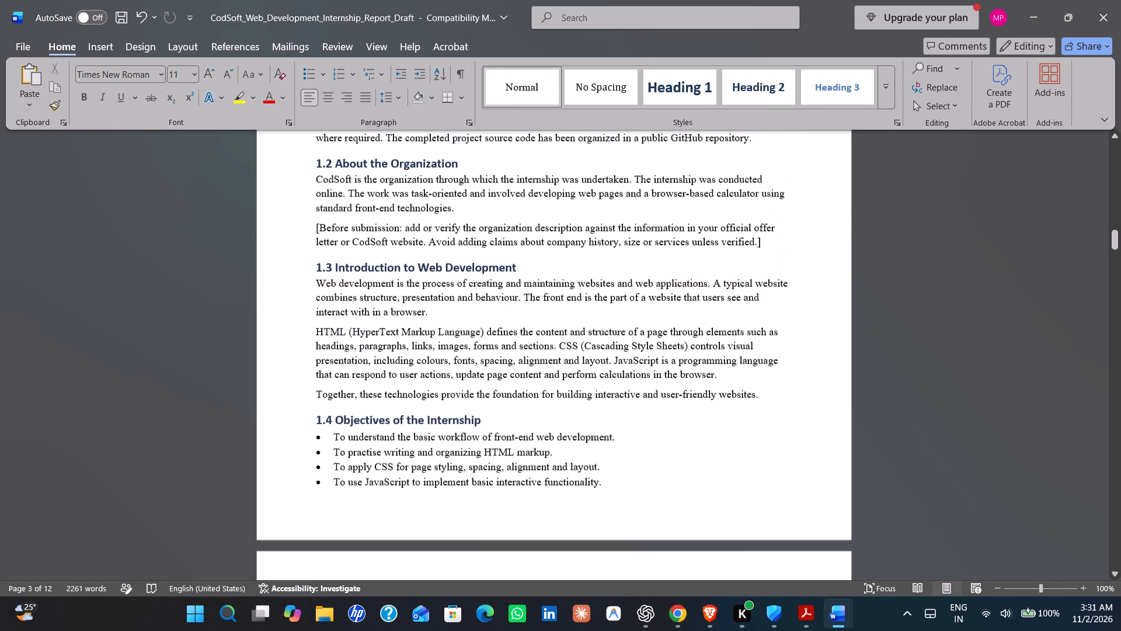
key("Return")
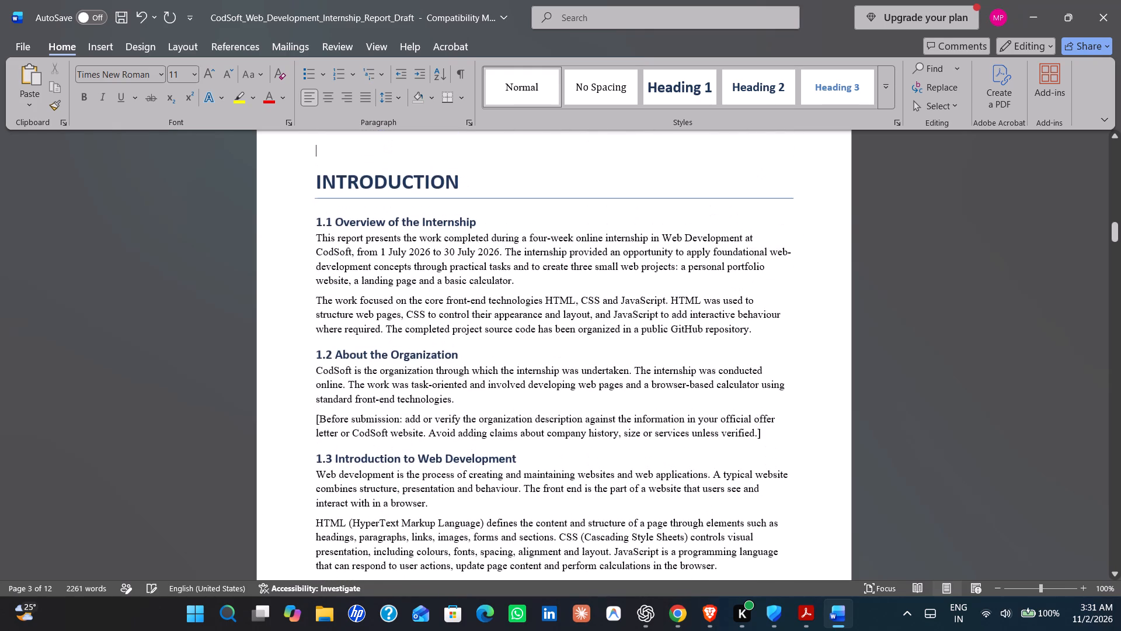
Review the layout from the cover page through the Contents, Introduction and start of the YOUR WORK section.
scroll(403, 303, "down", 5)
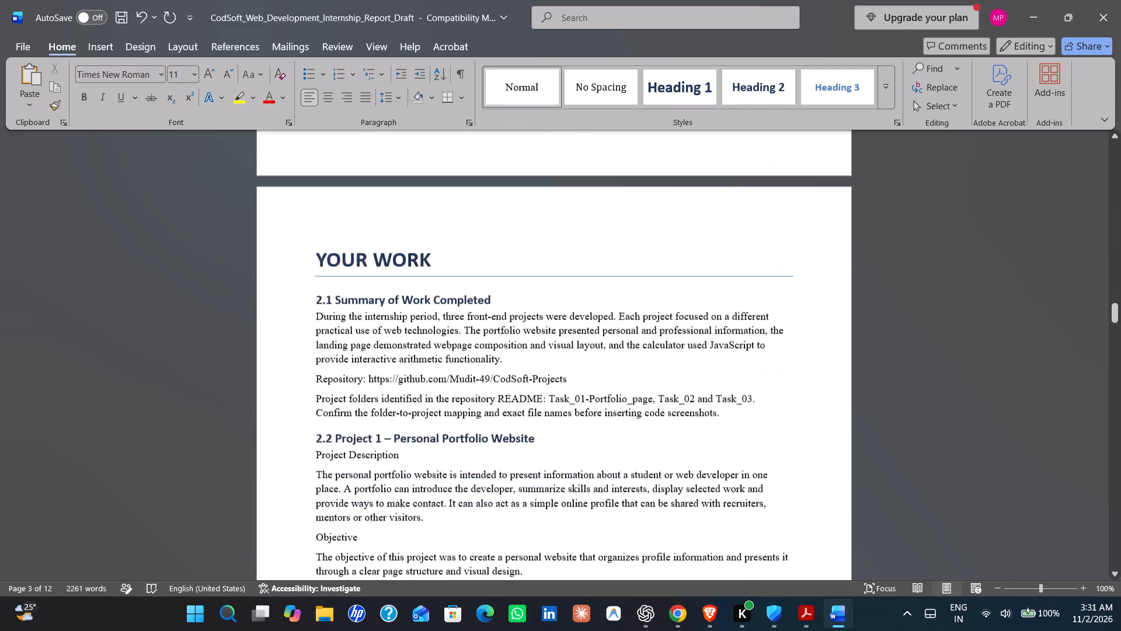
scroll(382, 342, "up", 2)
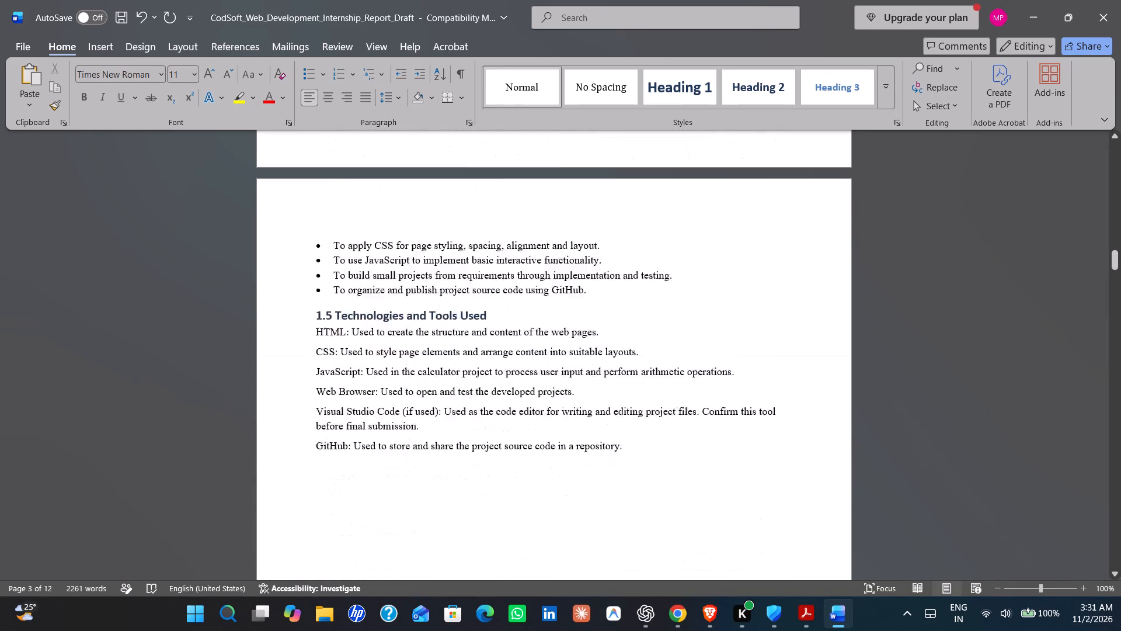
scroll(382, 342, "up", 2)
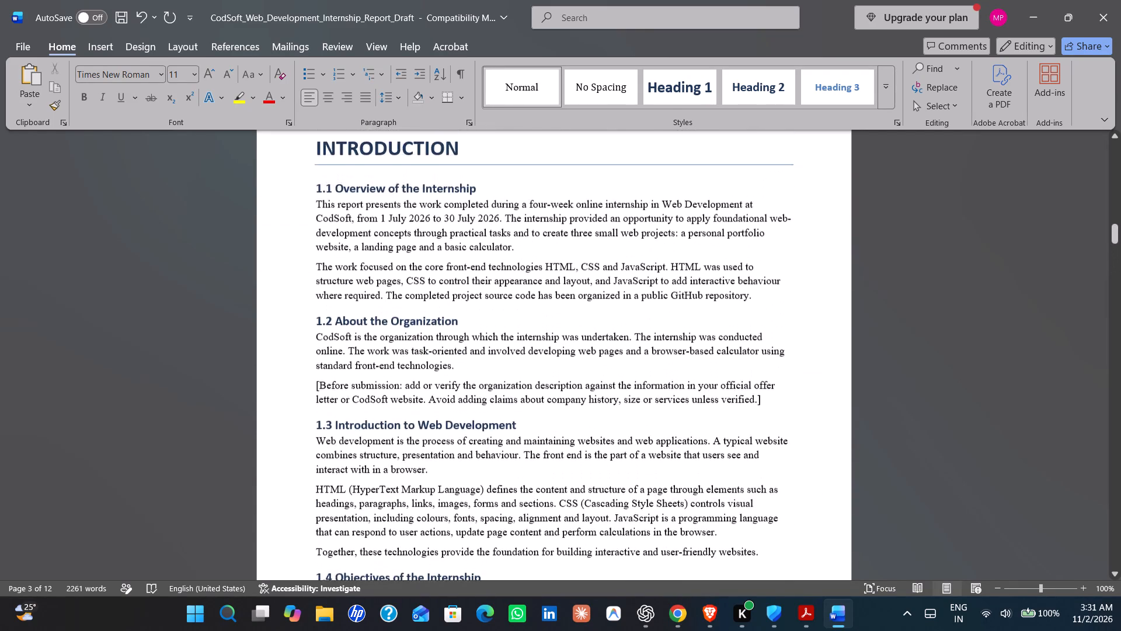
scroll(382, 342, "up", 1)
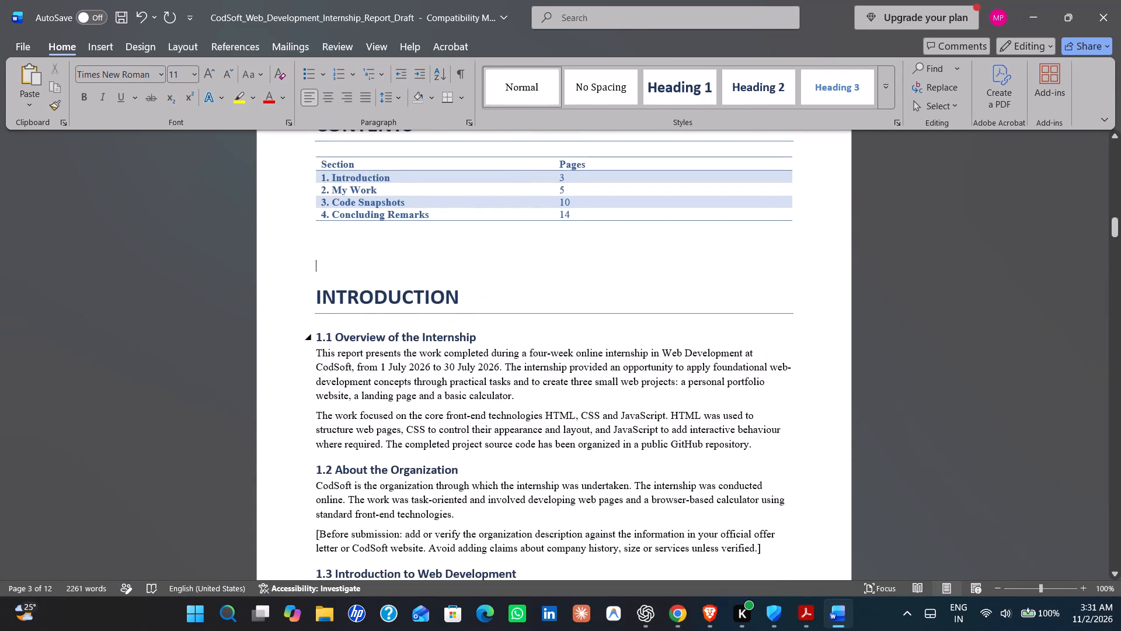
left_click(534, 278)
scroll(545, 285, "up", 5)
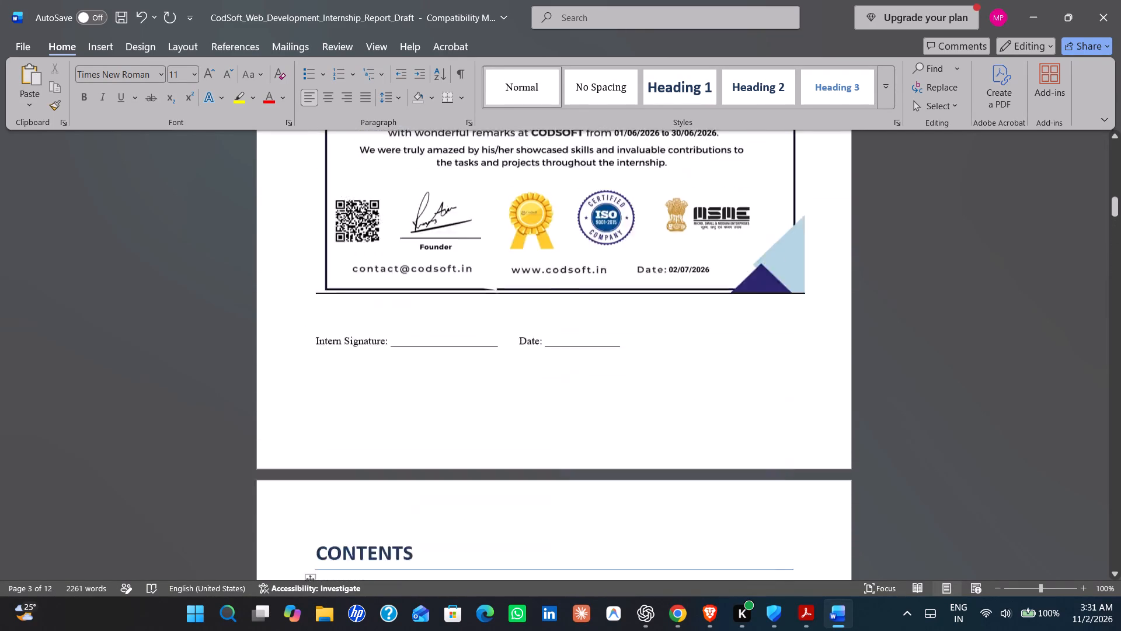
scroll(547, 287, "up", 11)
scroll(547, 287, "down", 6)
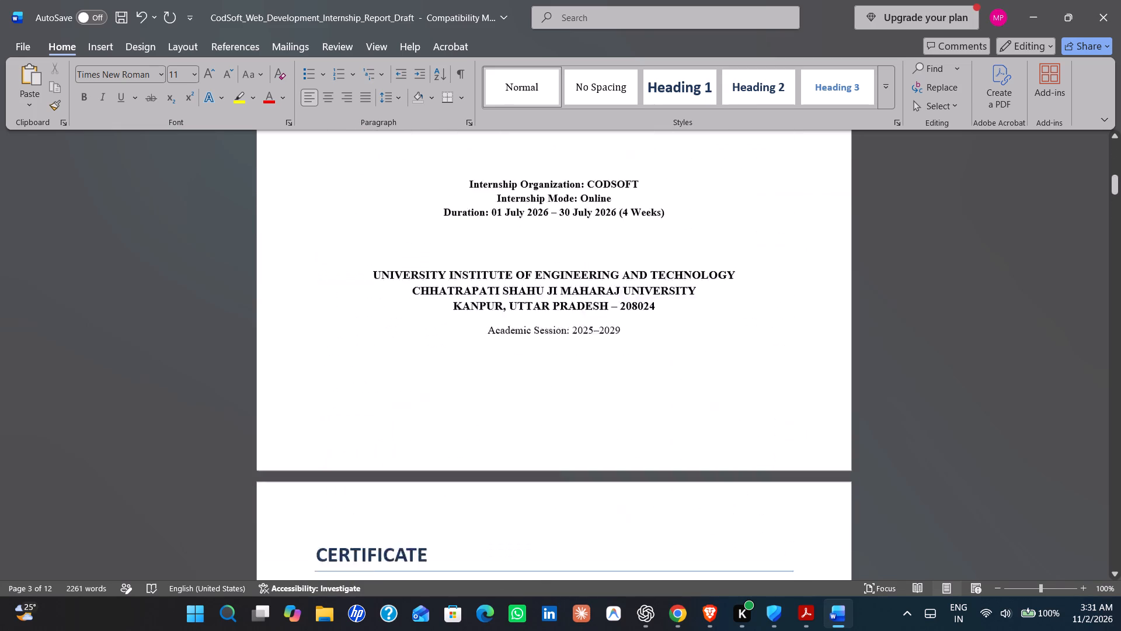
scroll(547, 287, "down", 9)
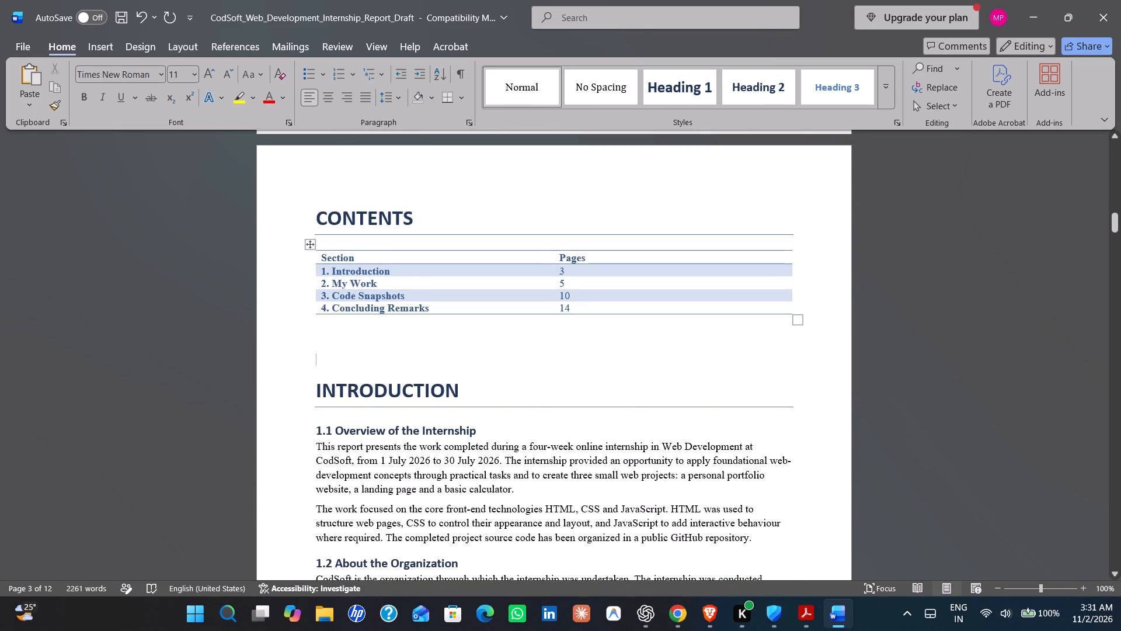
scroll(600, 419, "down", 1)
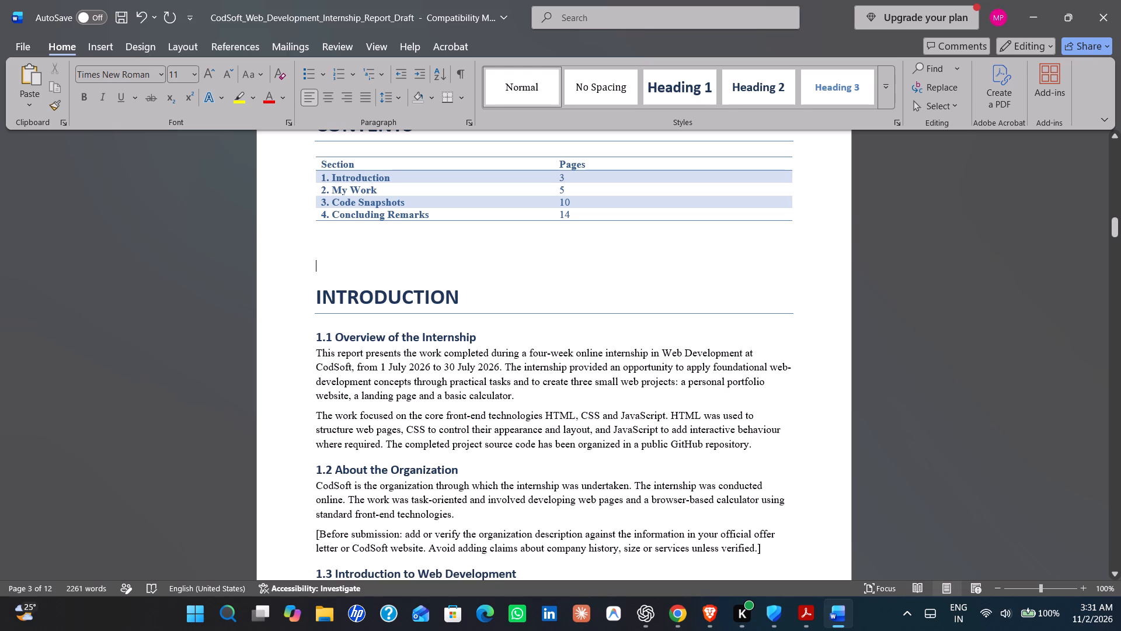
scroll(338, 455, "down", 3)
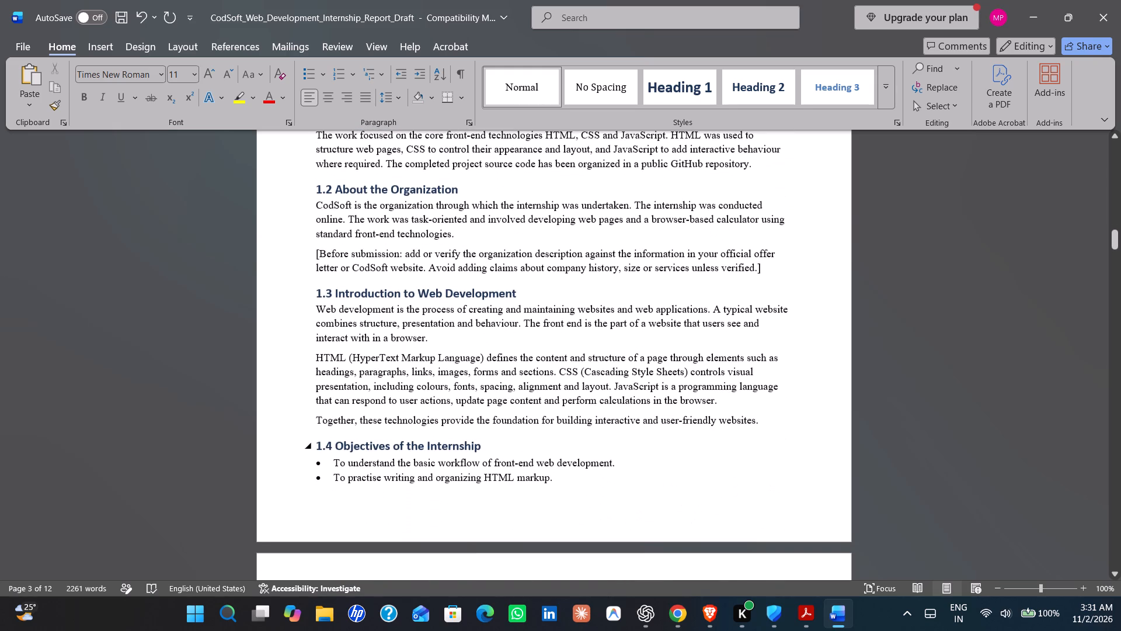
Remove "(if used)" after Visual Studio Code in section 1.5 Technologies and Tools Used.
scroll(338, 455, "down", 5)
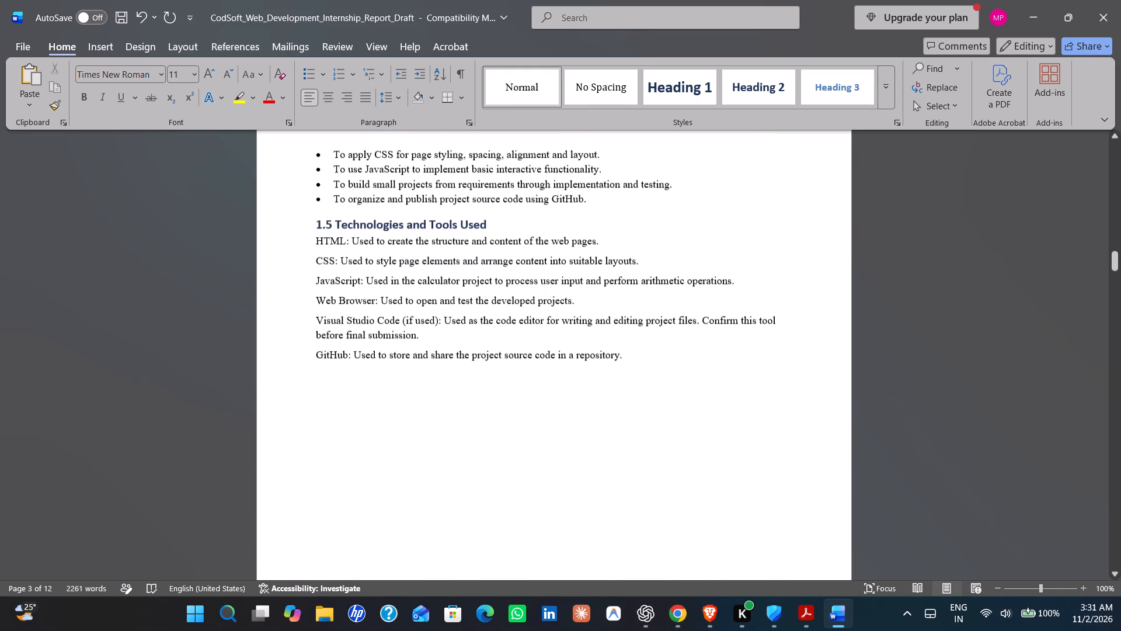
left_click_drag(322, 295, 589, 289)
left_click(553, 354)
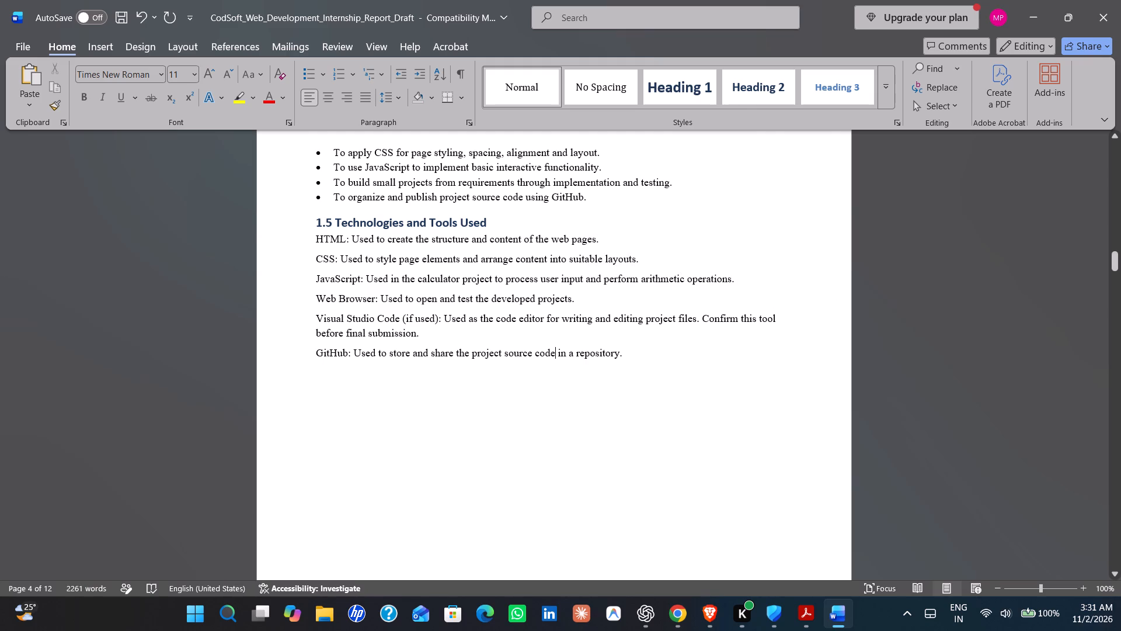
left_click(439, 321)
key("BackSpace")
key("BackSpace")
key("BackSpace")
key("BackSpace")
key("BackSpace")
key("BackSpace")
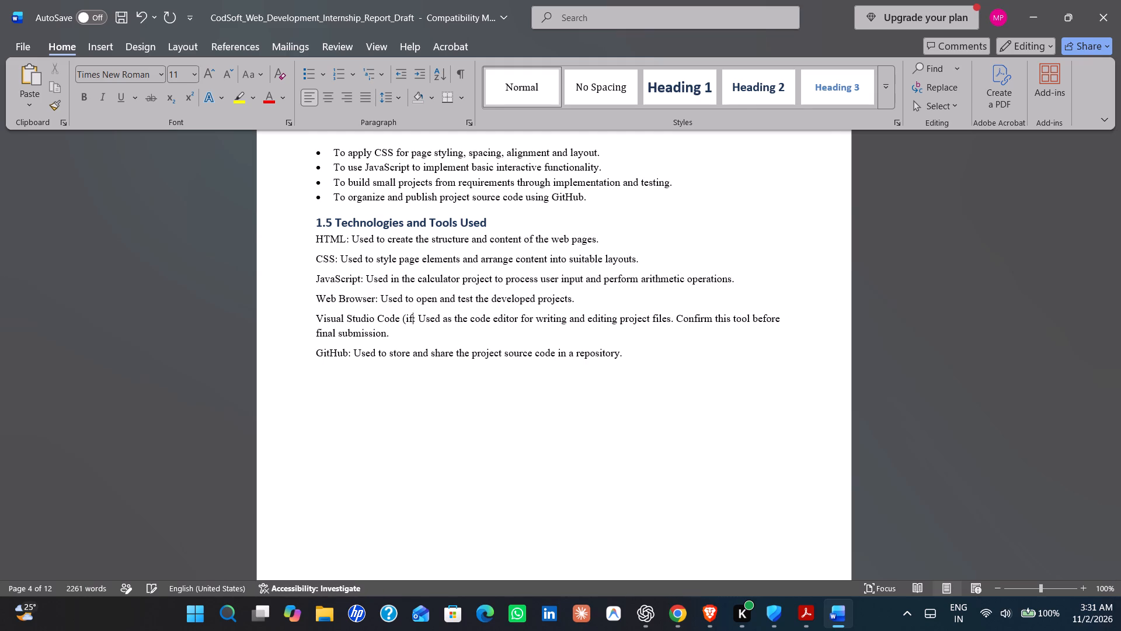
key("BackSpace")
key("BackSpace")
key("BackSpace")
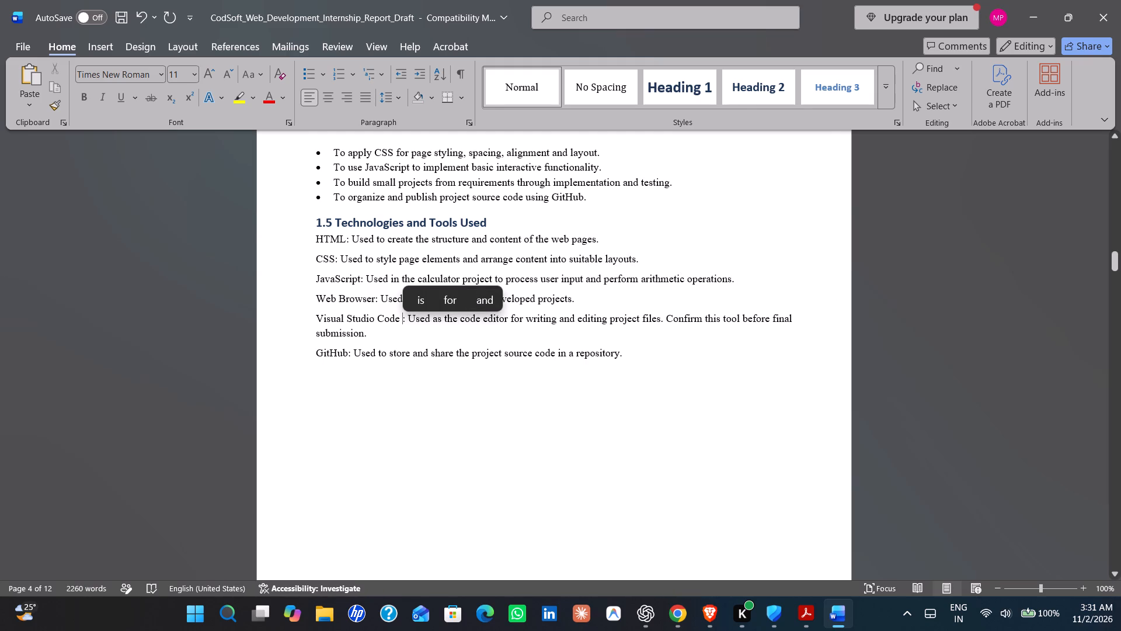
scroll(625, 393, "down", 4)
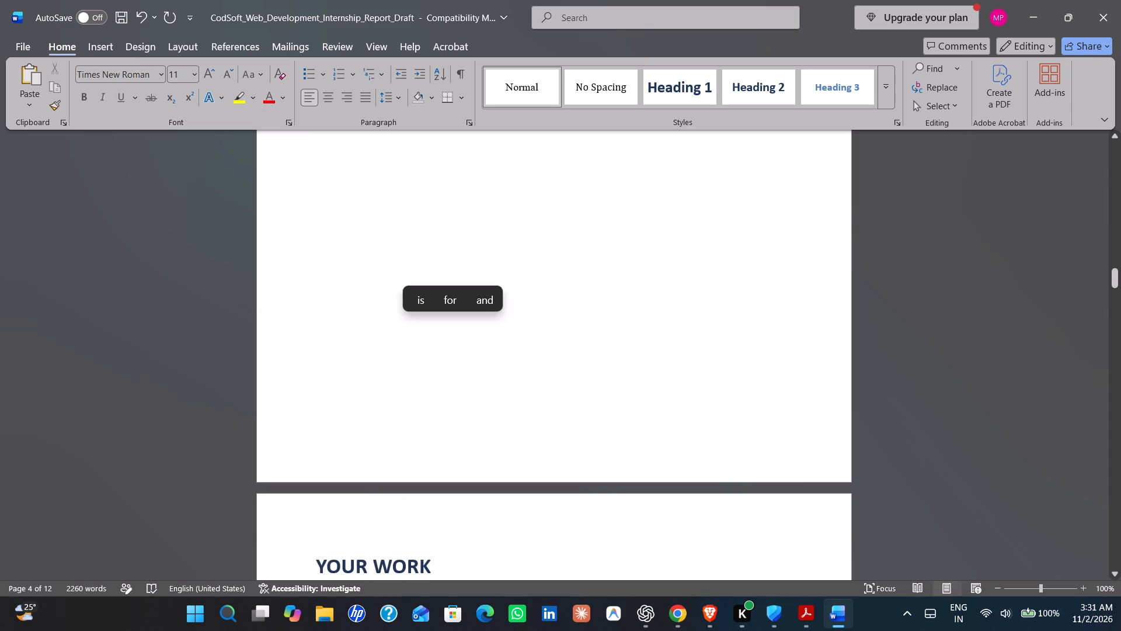
Change the section heading "YOUR WORK" to "MY WORK".
scroll(640, 407, "down", 3)
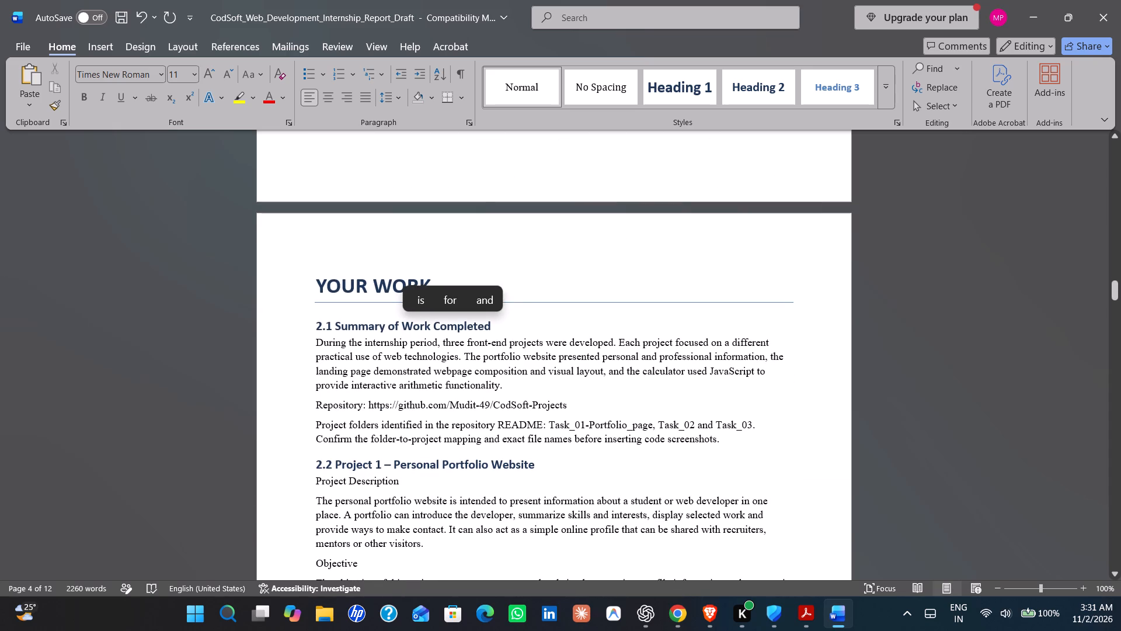
left_click(369, 286)
key("BackSpace")
key("BackSpace")
key("BackSpace")
key("BackSpace")
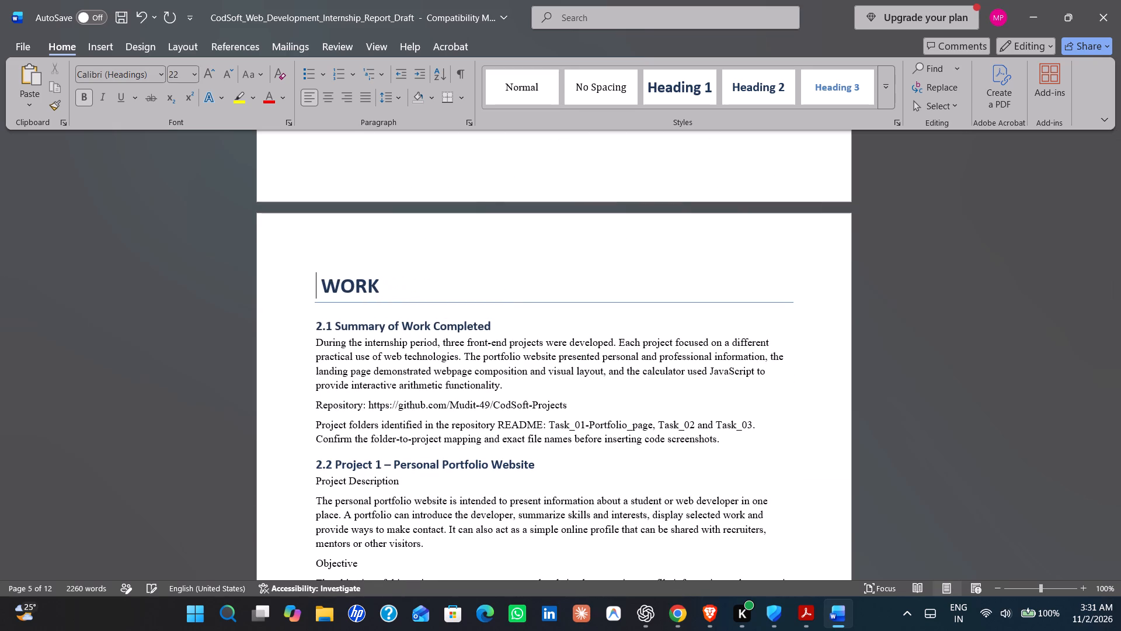
type("my")
key("BackSpace")
key("BackSpace")
type("MY")
left_click(423, 278)
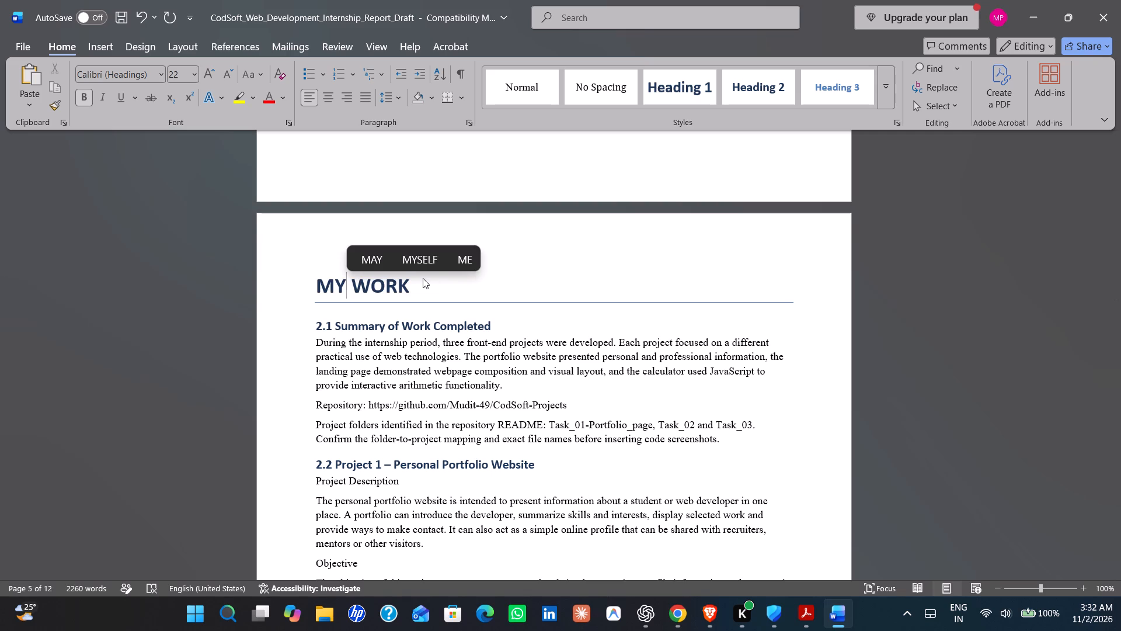
Review the project descriptions in section 2 and the screenshot placeholders and captions in the CODE SNAPSHOTS section.
scroll(403, 339, "down", 2)
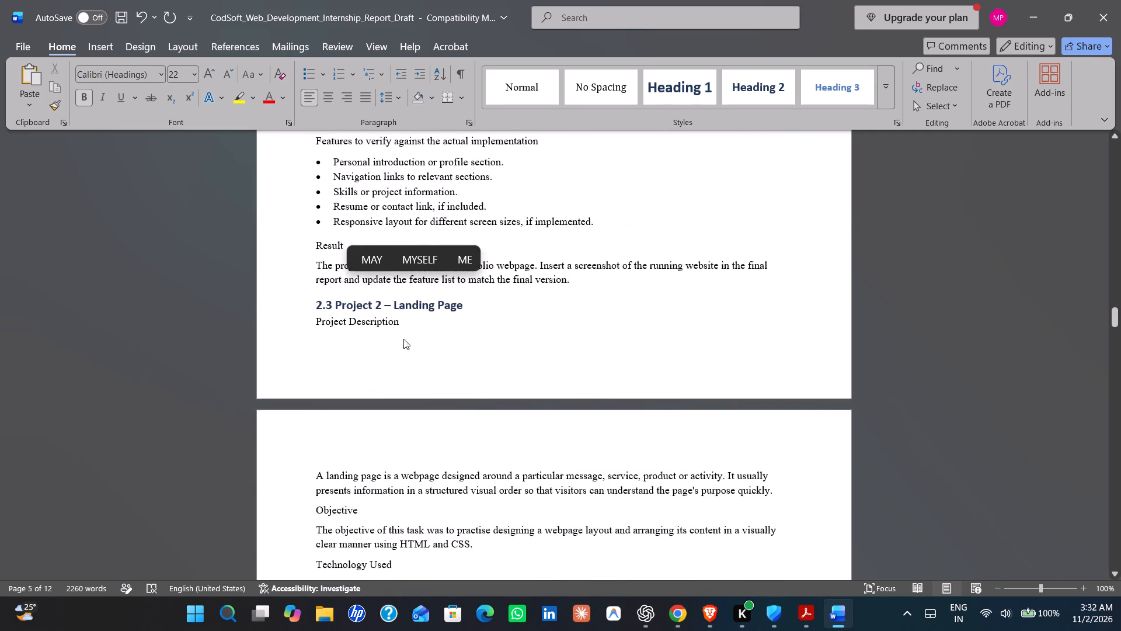
scroll(403, 339, "down", 1)
left_click(509, 292)
scroll(509, 292, "down", 2)
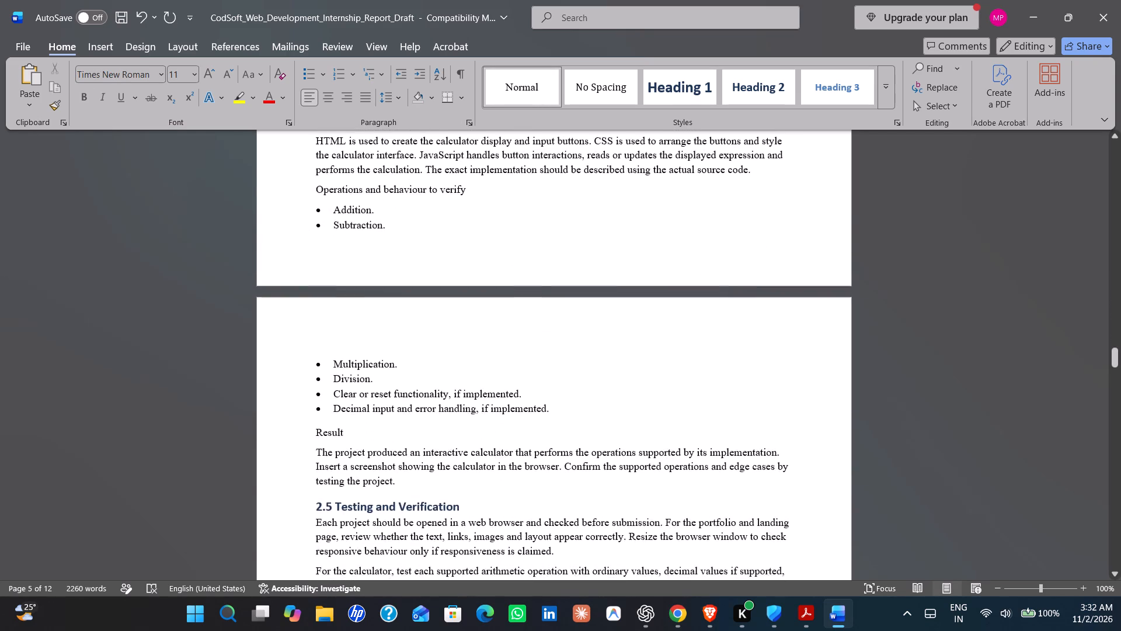
scroll(509, 292, "down", 2)
scroll(509, 292, "up", 2)
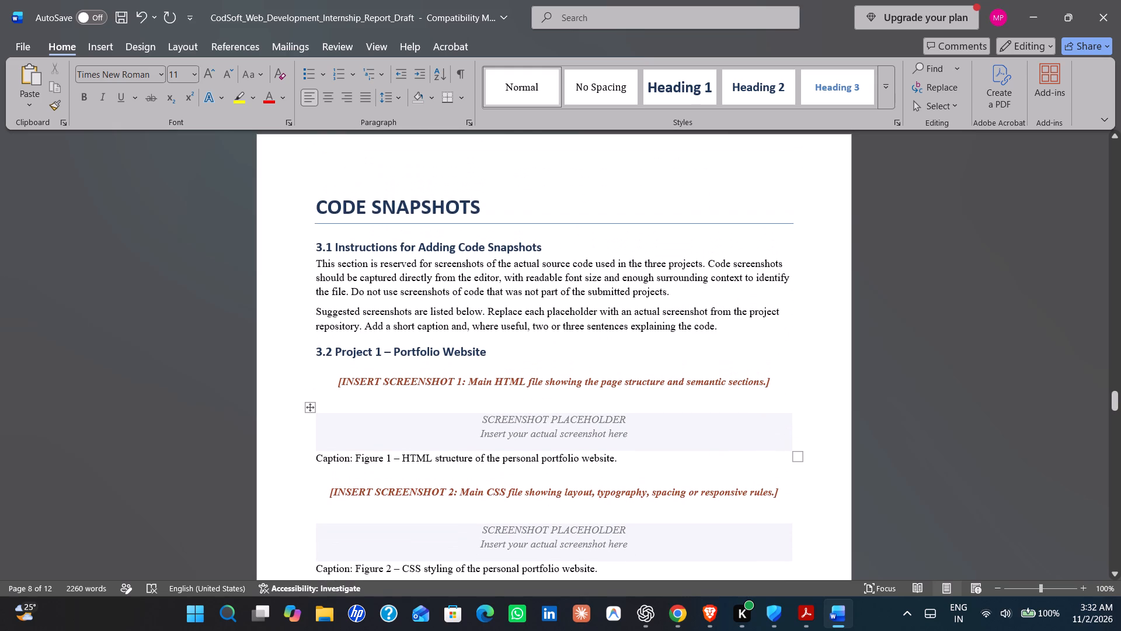
left_click(341, 382)
left_click_drag(341, 382, 840, 393)
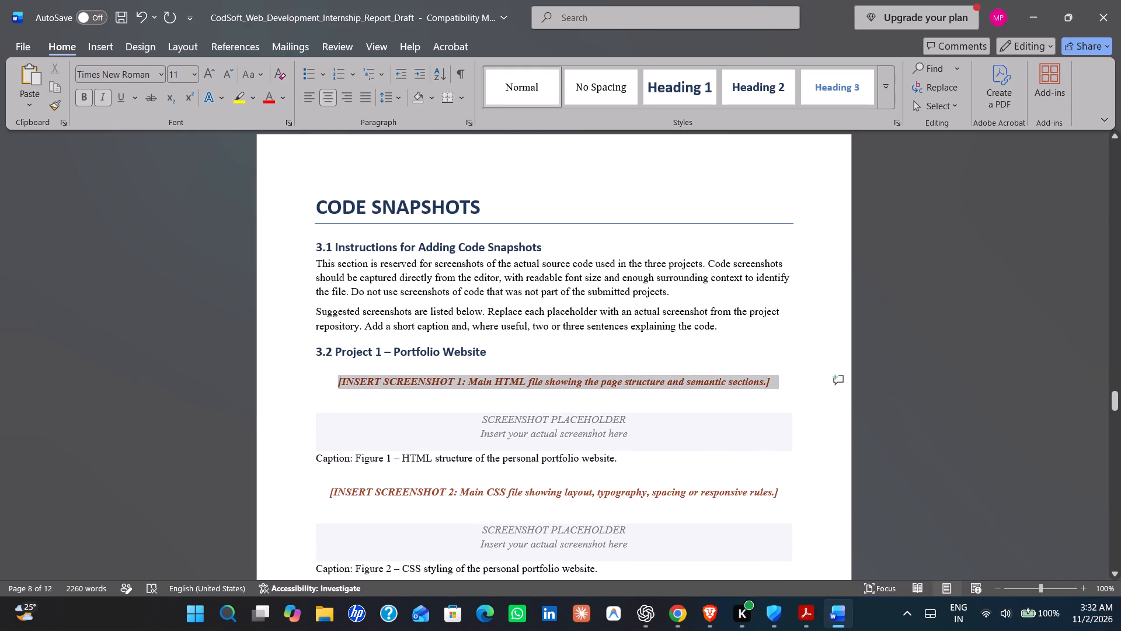
left_click_drag(840, 393, 838, 393)
left_click(776, 351)
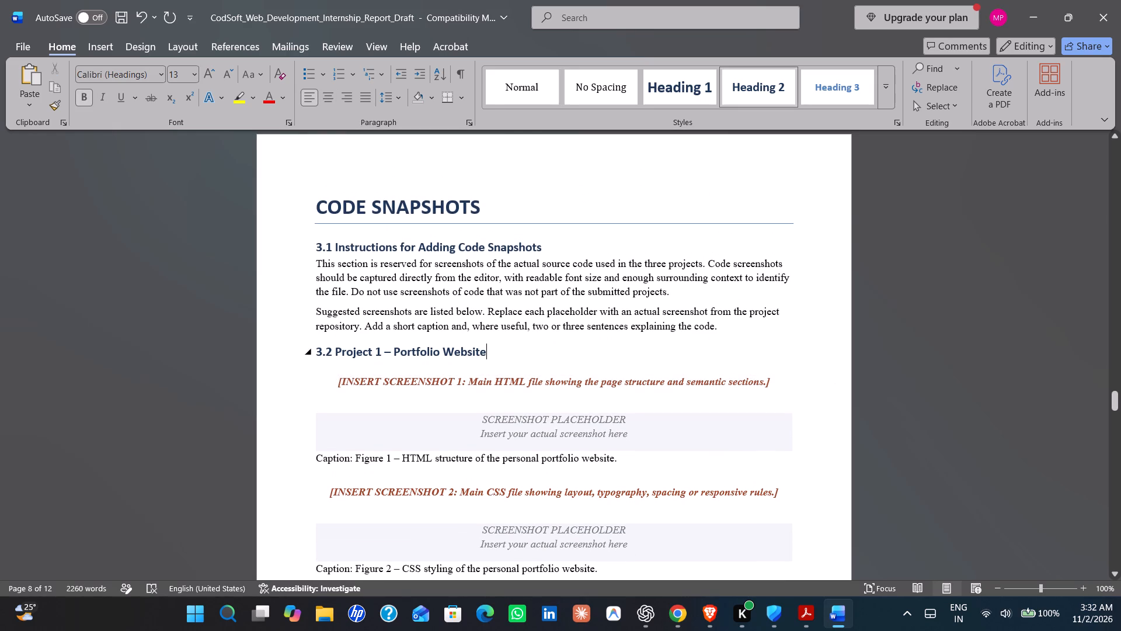
scroll(776, 351, "down", 1)
scroll(776, 351, "up", 1)
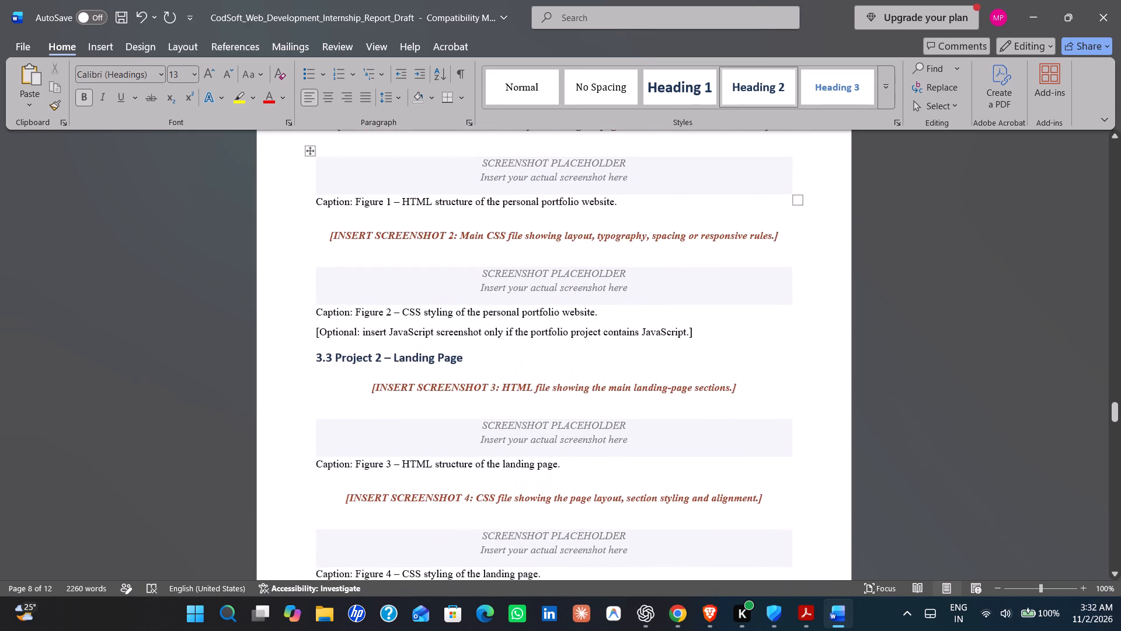
scroll(776, 351, "up", 1)
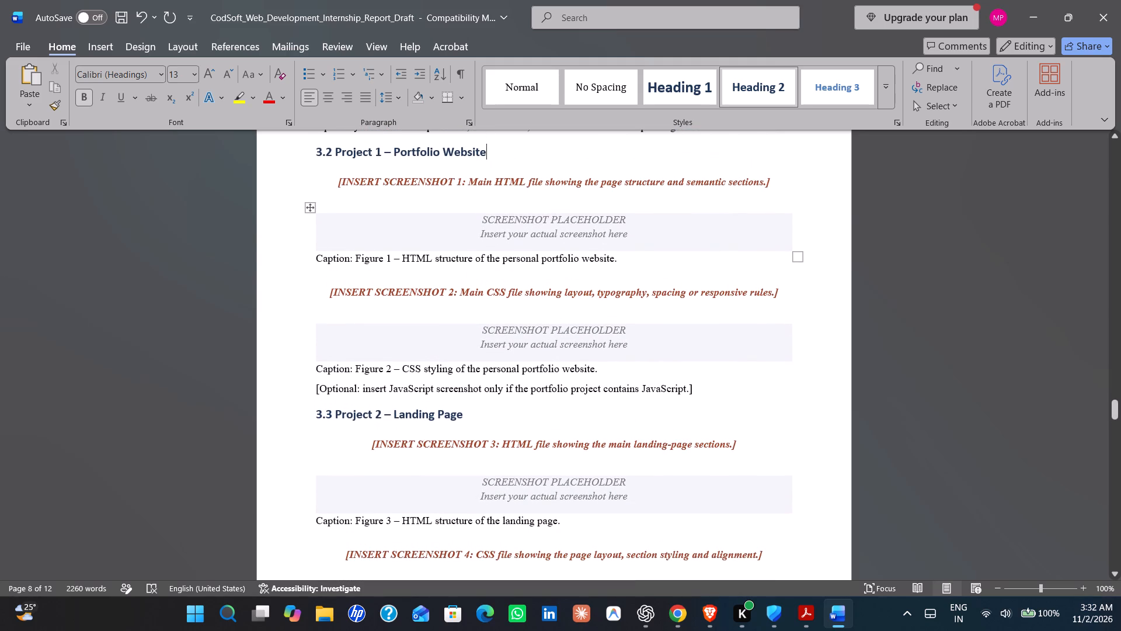
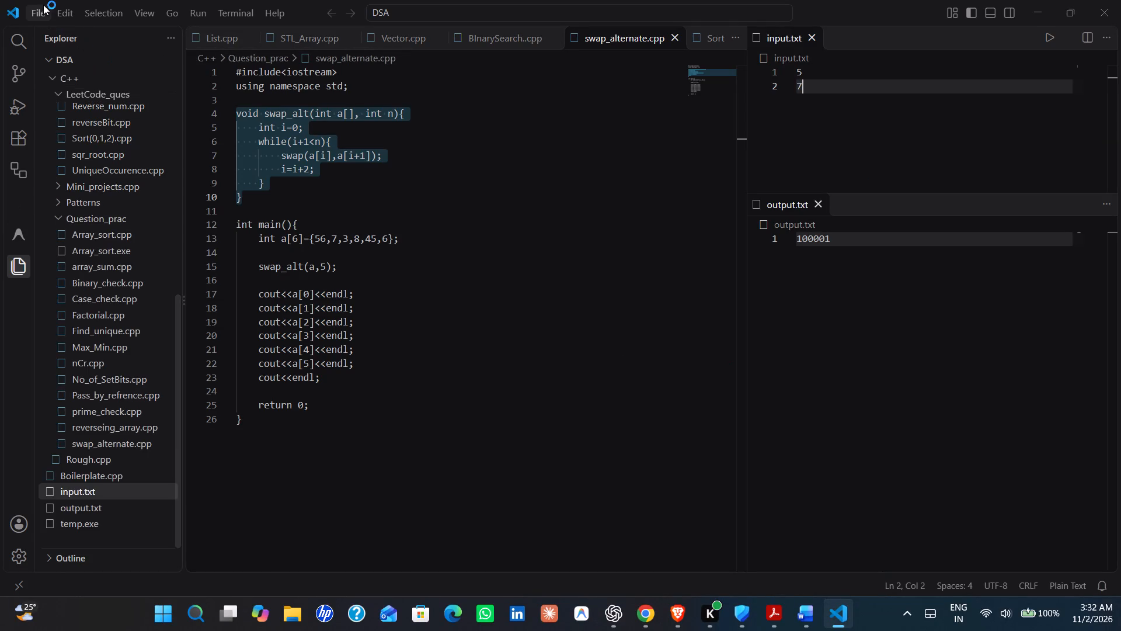
Open the CodSoft_projects folder from drive C: in Visual Studio Code.
left_click(43, 5)
left_click(34, 5)
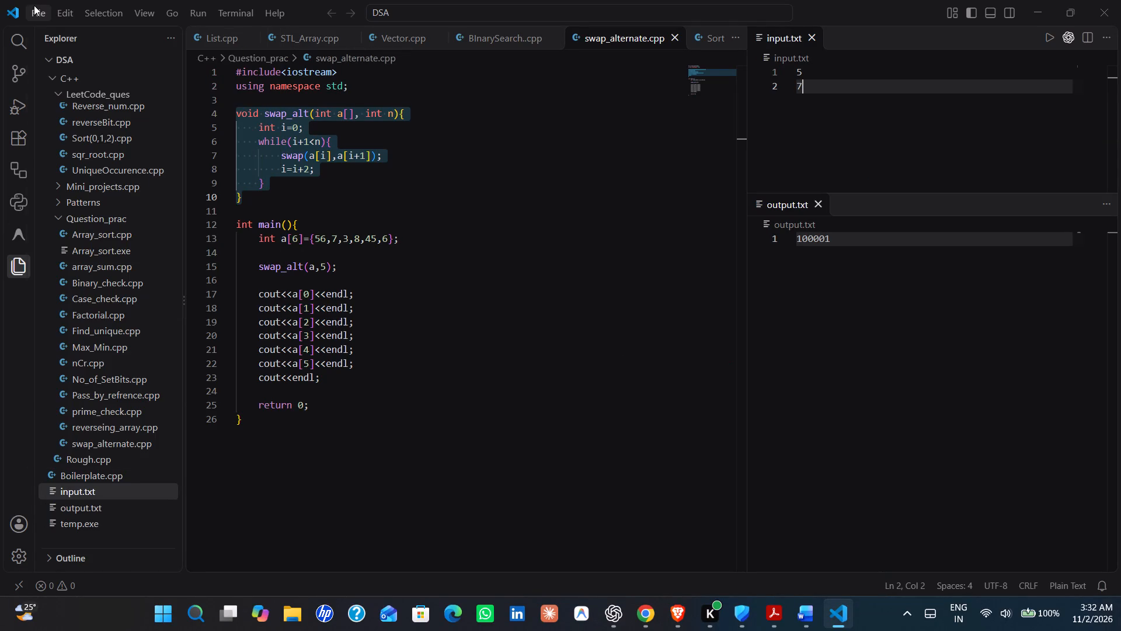
left_click(34, 5)
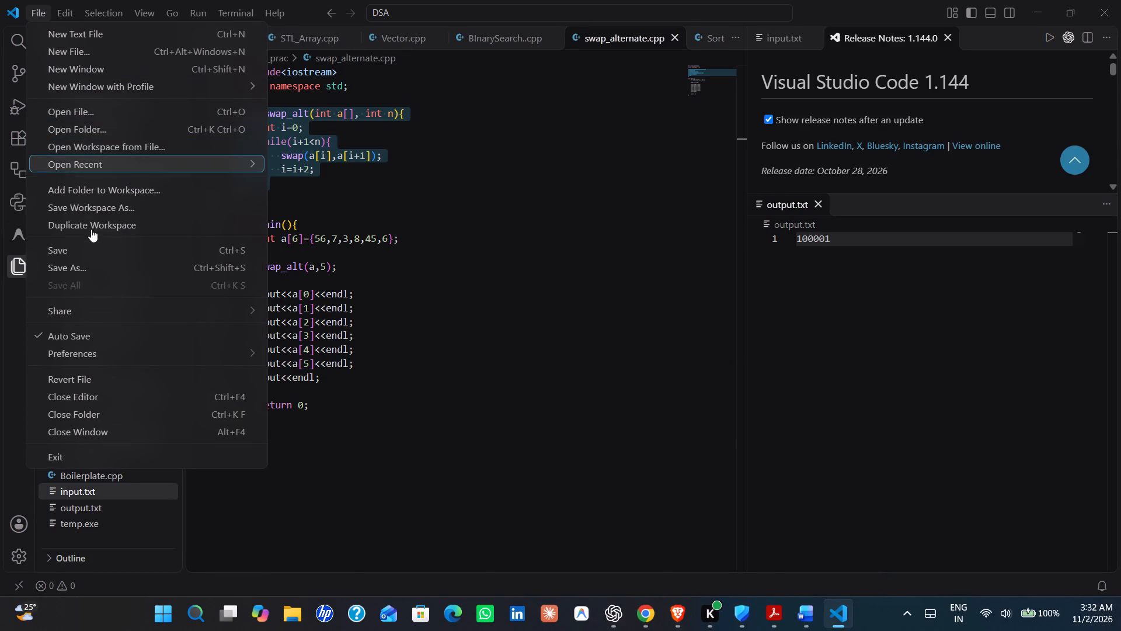
left_click(116, 128)
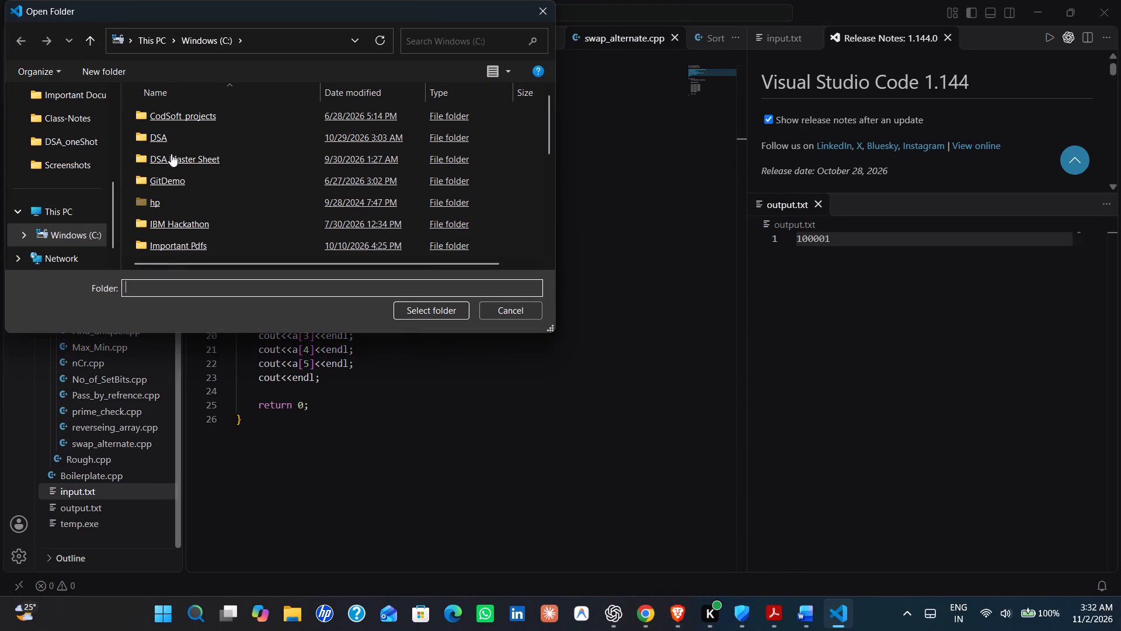
scroll(152, 165, "down", 1)
scroll(179, 116, "up", 2)
left_click(187, 123)
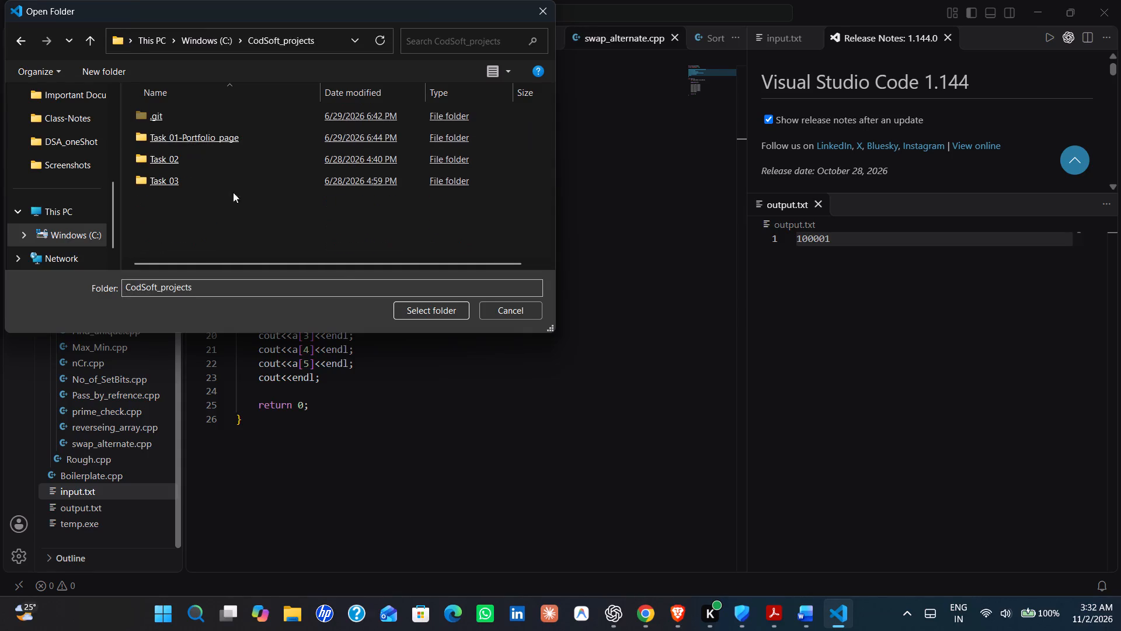
left_click(436, 311)
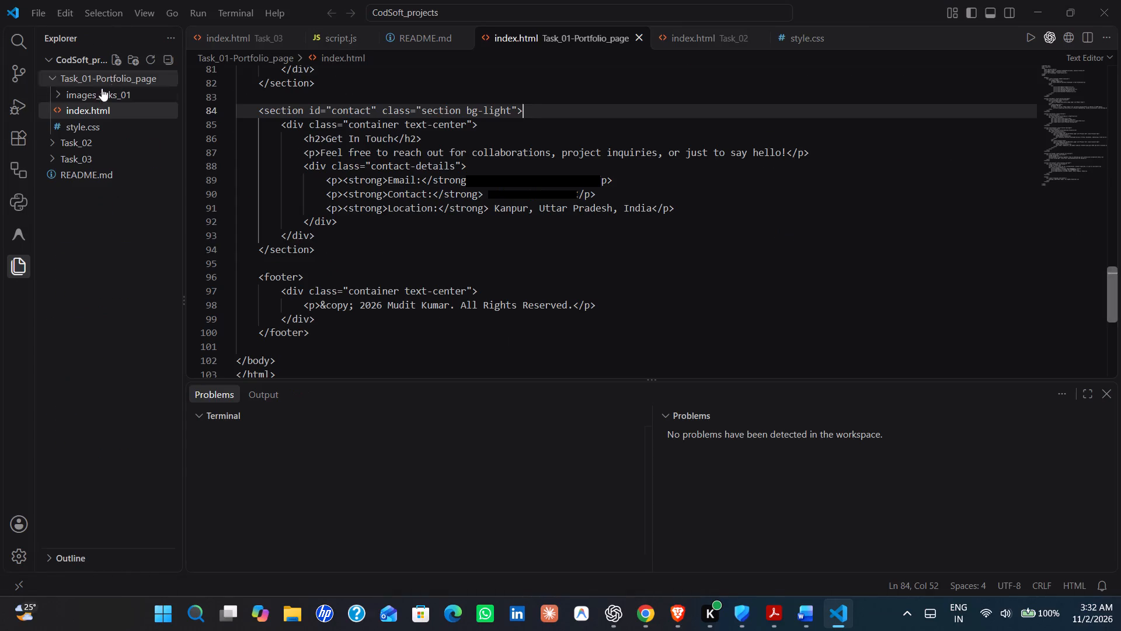
Open index.html from the Task_01-Portfolio_page folder and close the Terminal and Problems area to enlarge the code view.
left_click(123, 83)
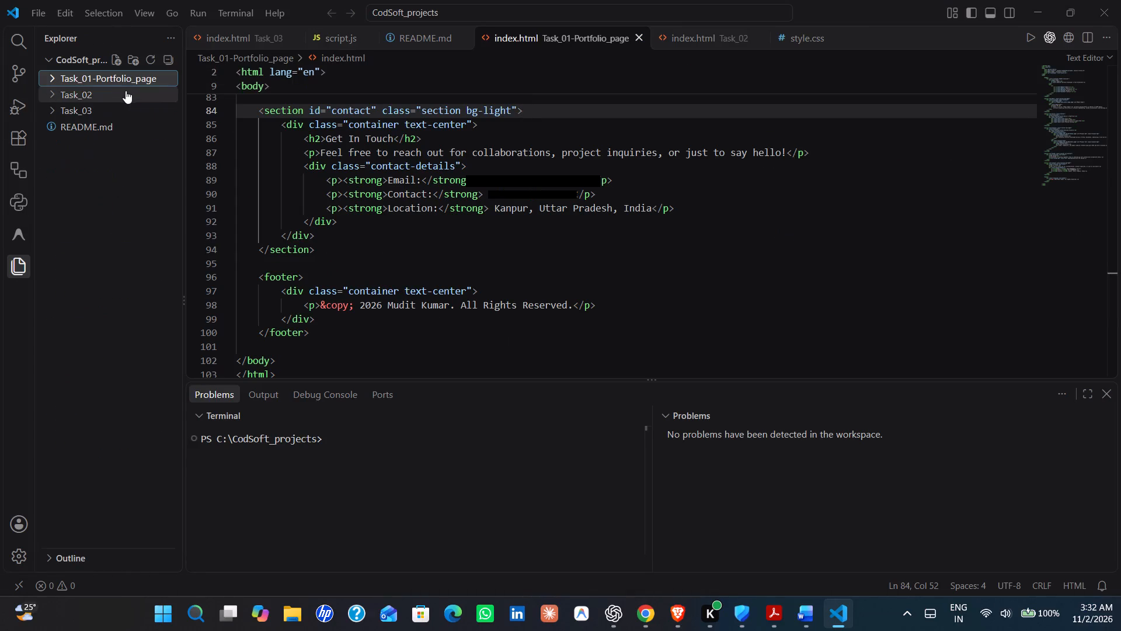
left_click(126, 86)
left_click(126, 82)
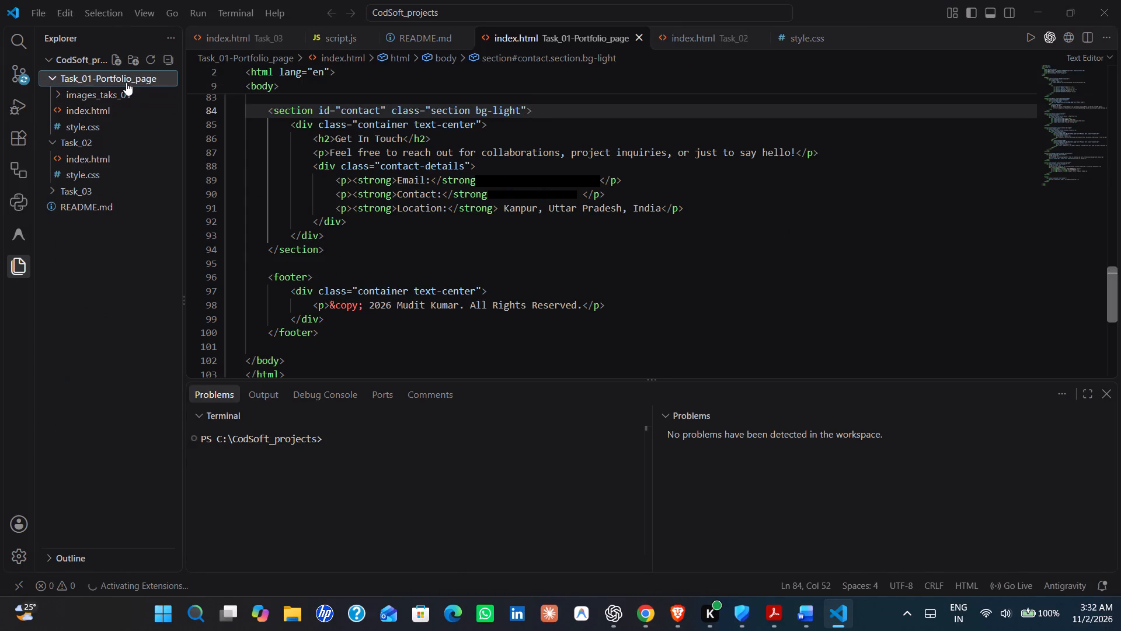
left_click(127, 92)
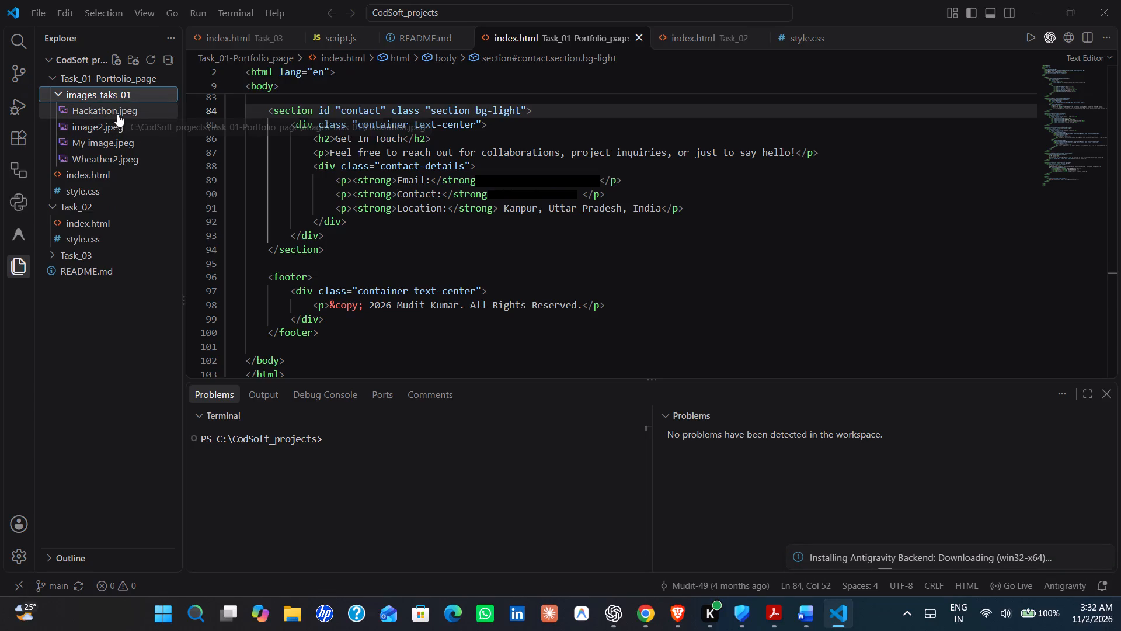
left_click(62, 89)
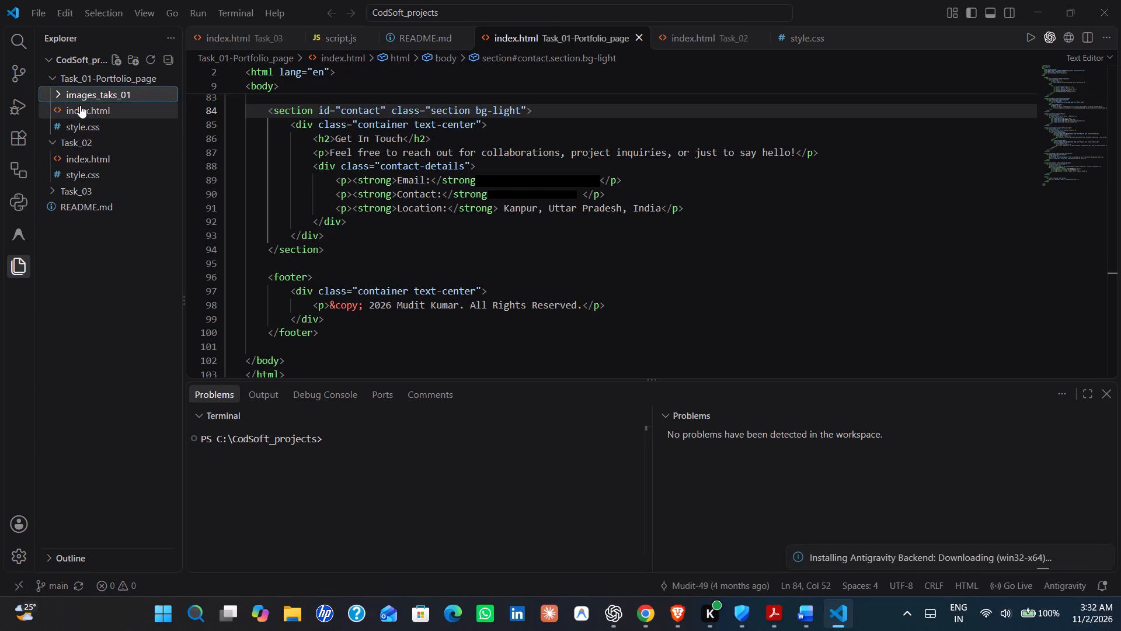
left_click(80, 105)
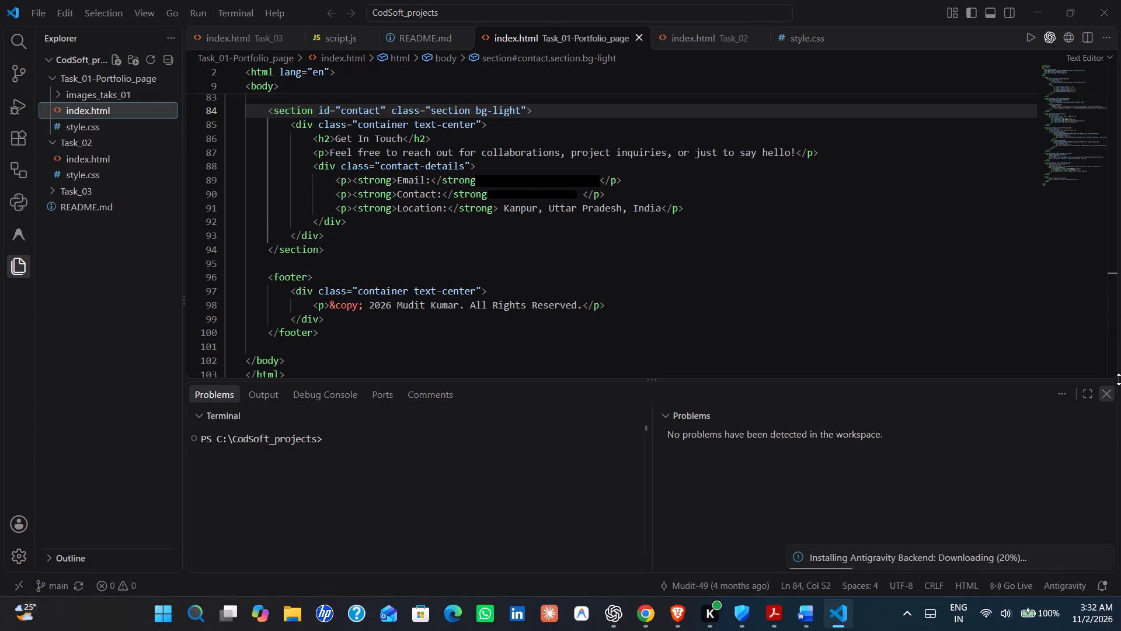
left_click(1106, 386)
Examine the portfolio page's HTML code from the header to the footer to see how it fits in a screenshot.
scroll(914, 420, "up", 3)
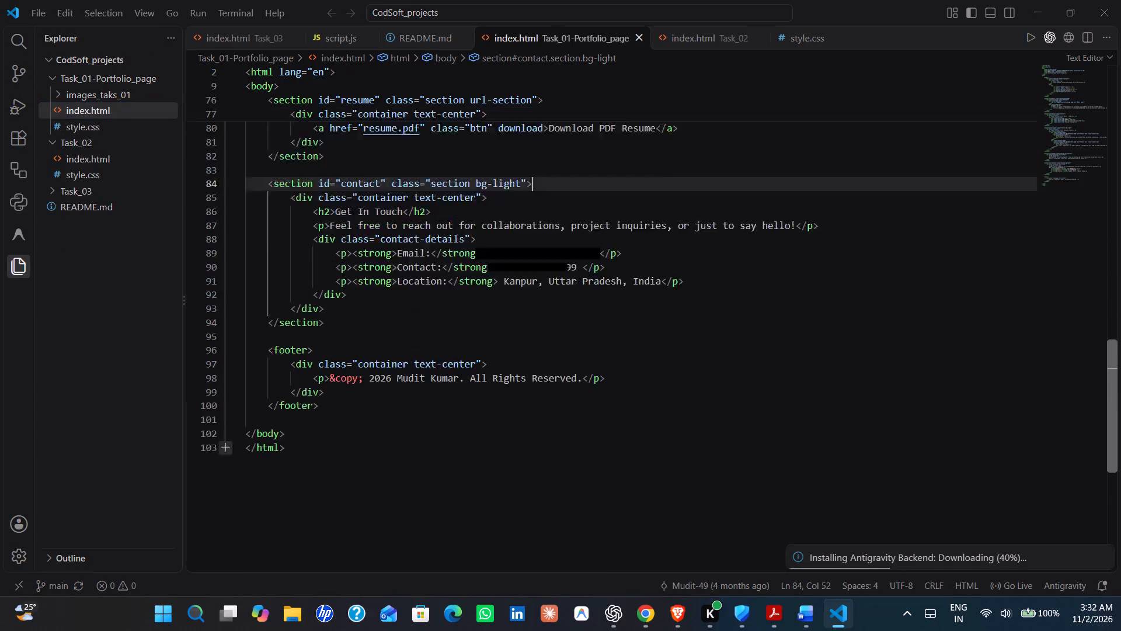
scroll(914, 420, "up", 20)
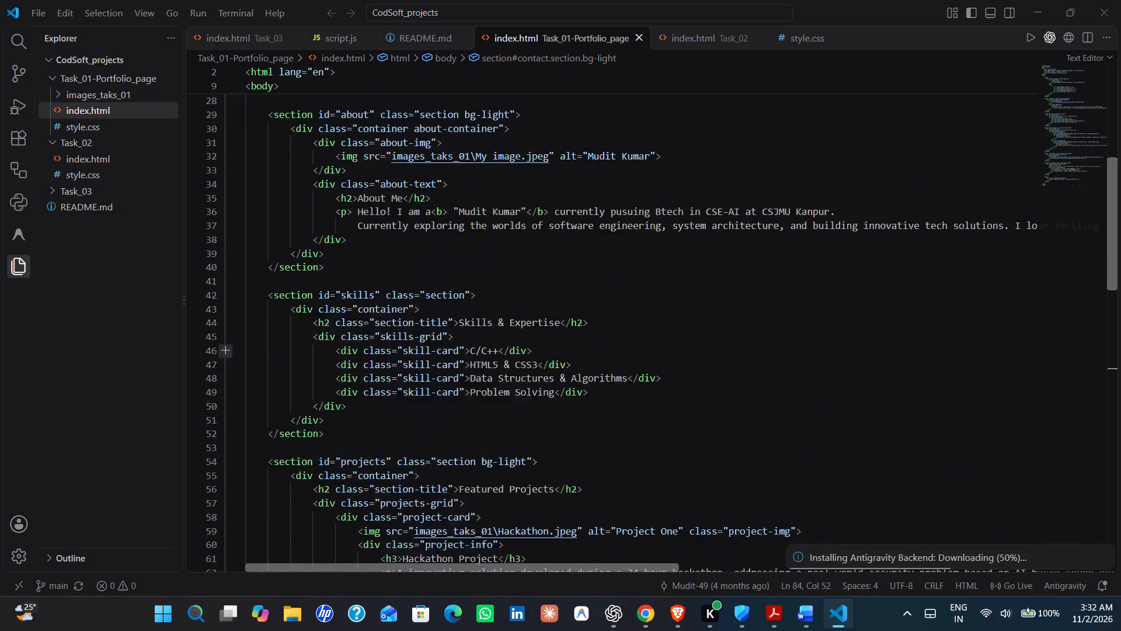
scroll(782, 303, "up", 2)
scroll(723, 263, "up", 6)
scroll(814, 300, "up", 7)
scroll(402, 304, "down", 1)
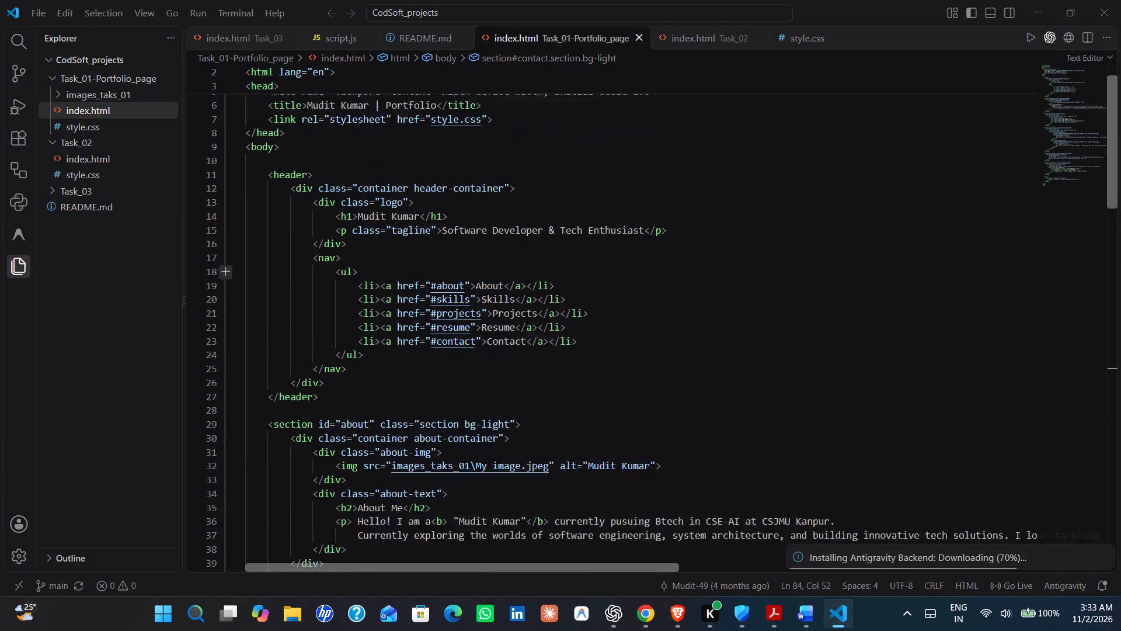
scroll(402, 304, "down", 19)
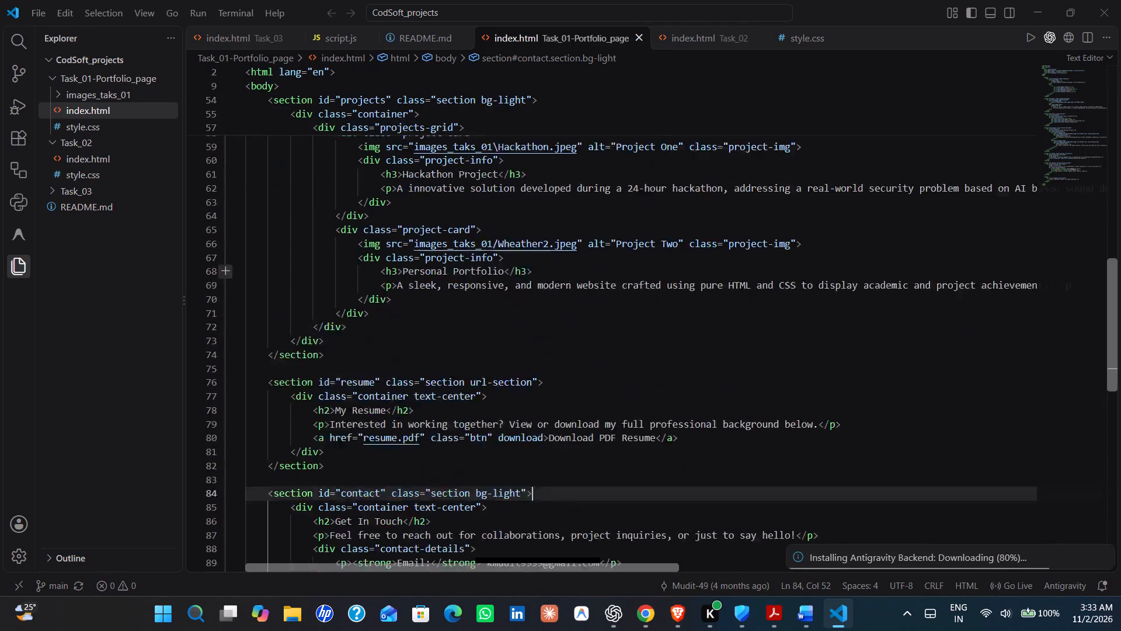
scroll(413, 312, "down", 19)
scroll(418, 314, "up", 13)
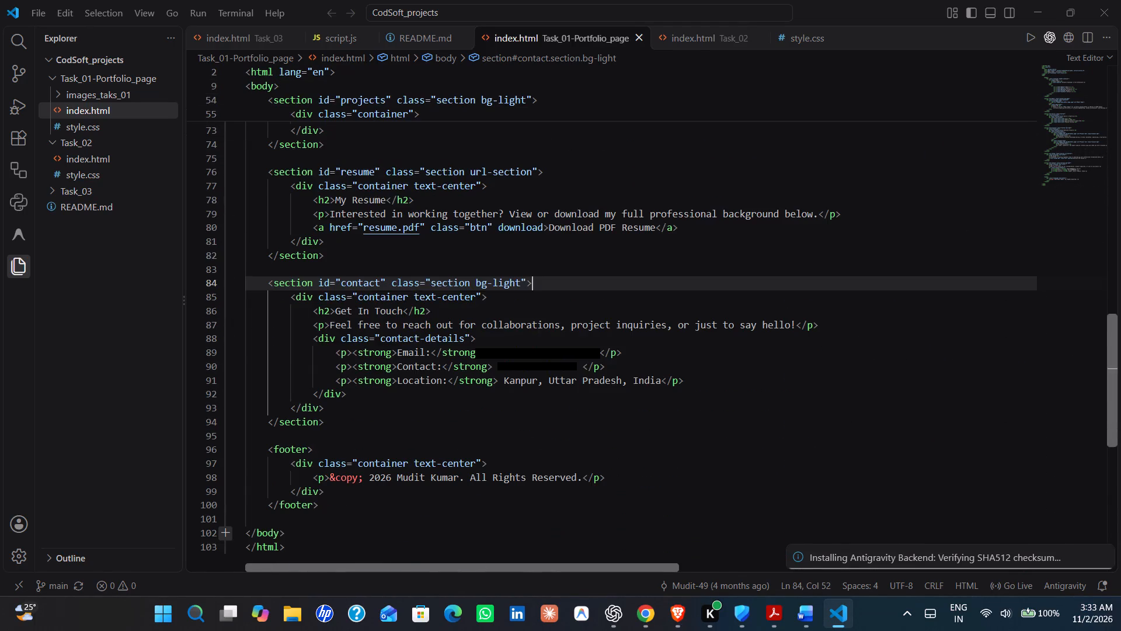
key("ctrl+minus")
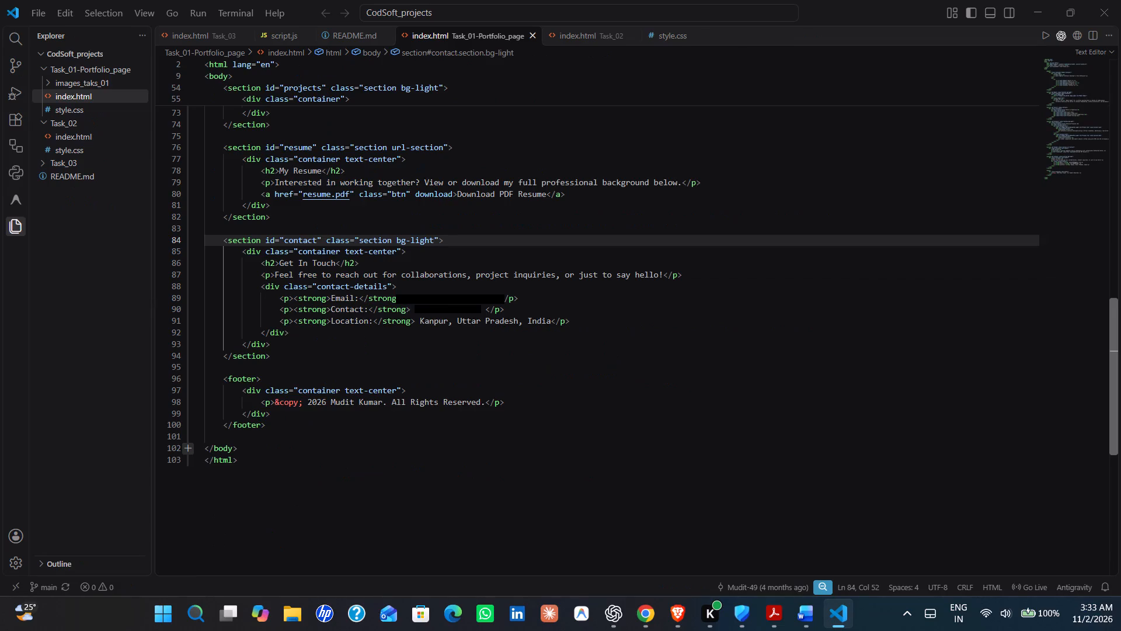
scroll(418, 310, "up", 15)
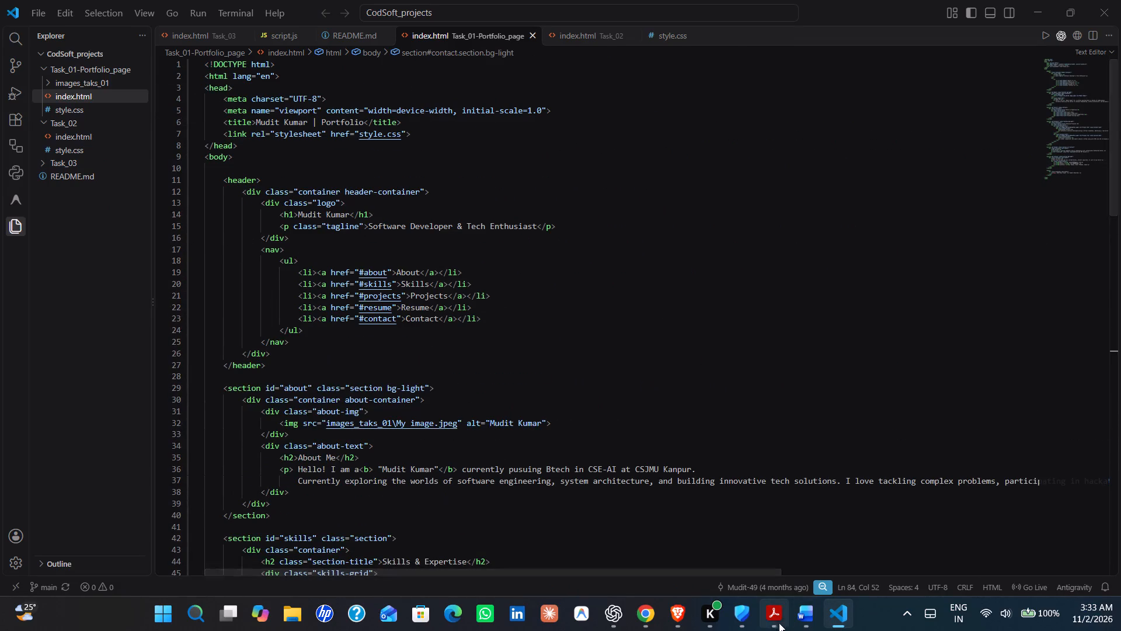
Switch to the Word report and review the screenshot placeholders and captions in sections 3.2 to 3.5.
left_click(804, 612)
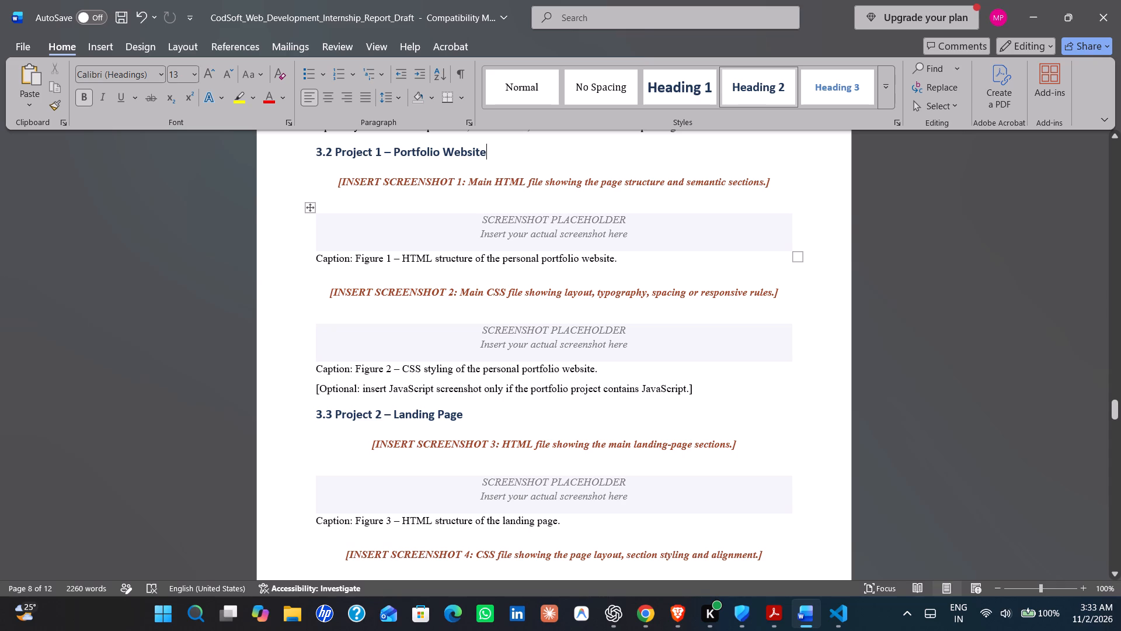
scroll(545, 216, "left", 1)
scroll(453, 205, "left", 1)
scroll(394, 333, "left", 1)
scroll(508, 442, "down", 1)
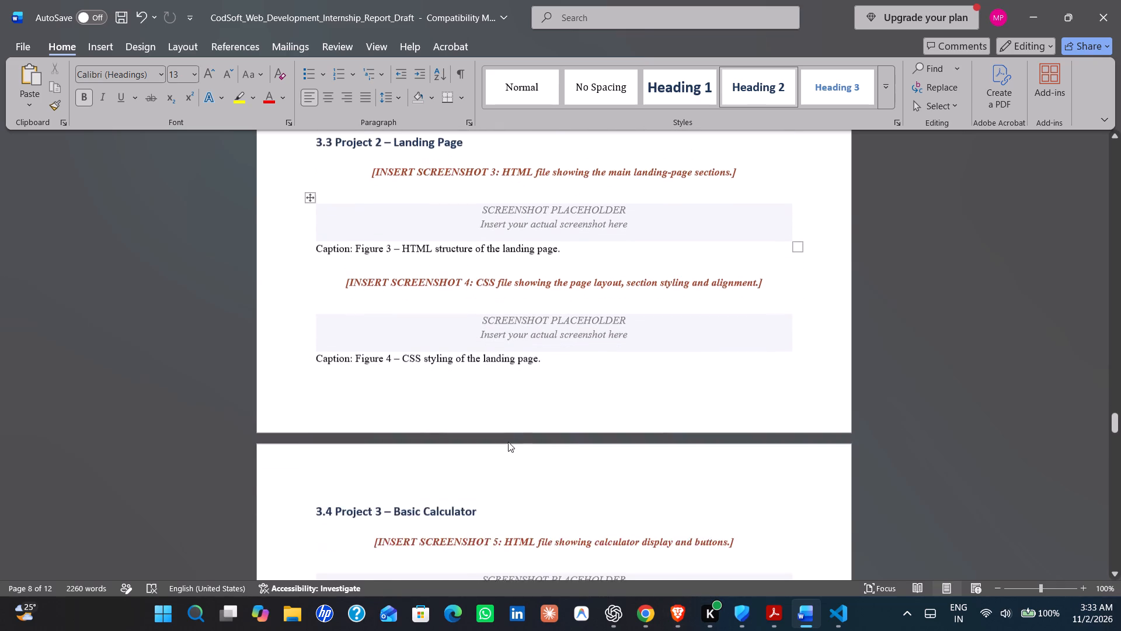
scroll(508, 442, "down", 3)
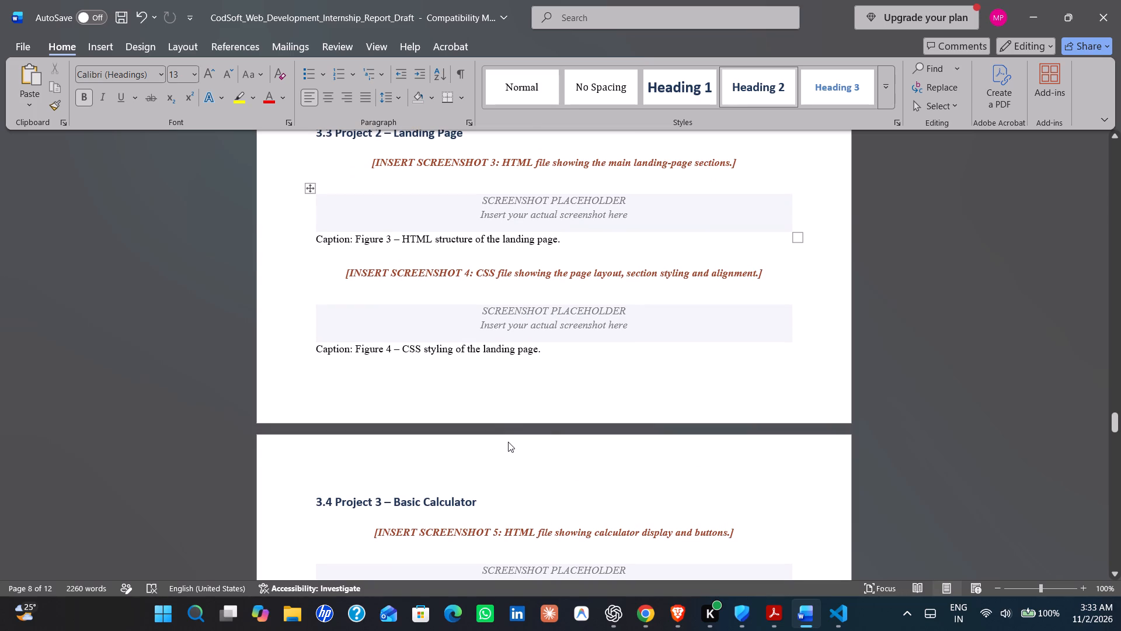
scroll(508, 442, "down", 1)
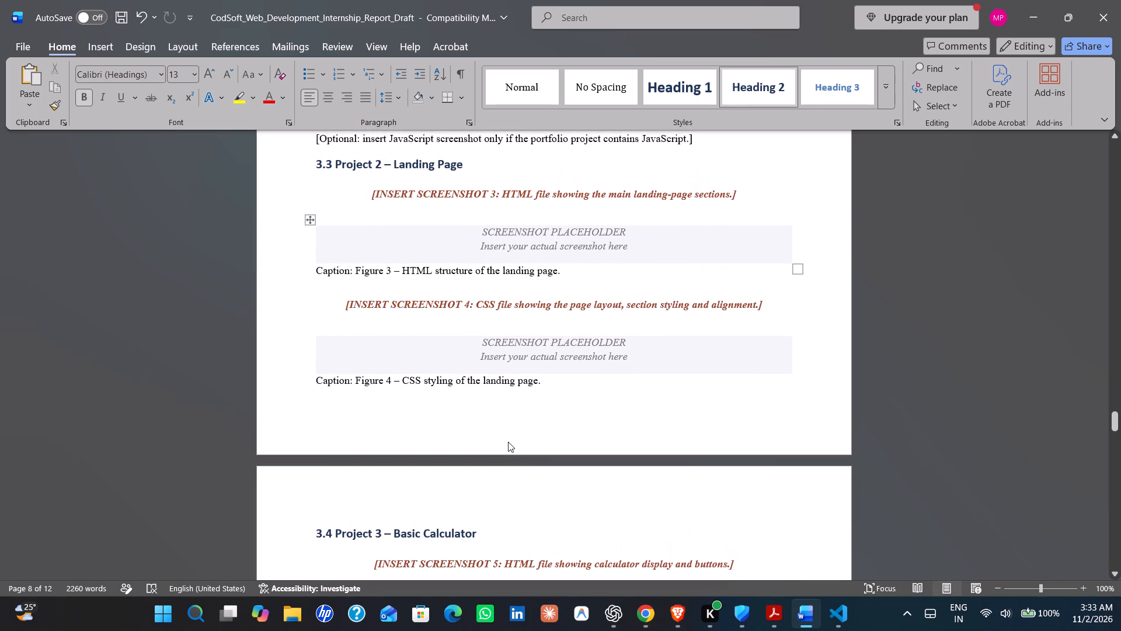
scroll(508, 442, "down", 1)
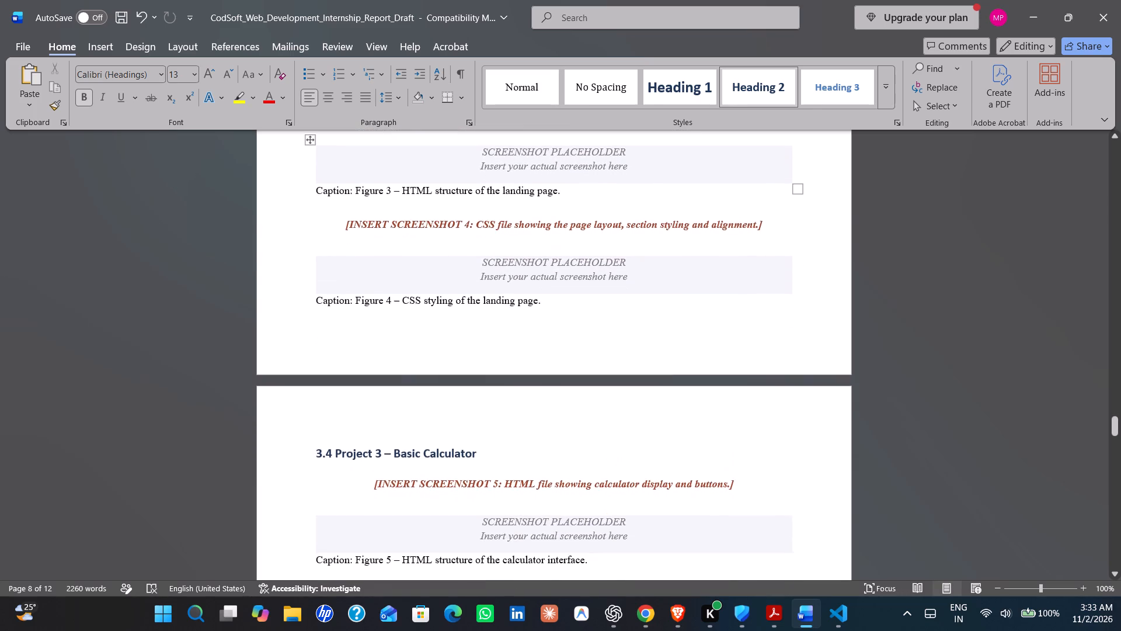
scroll(508, 442, "down", 1)
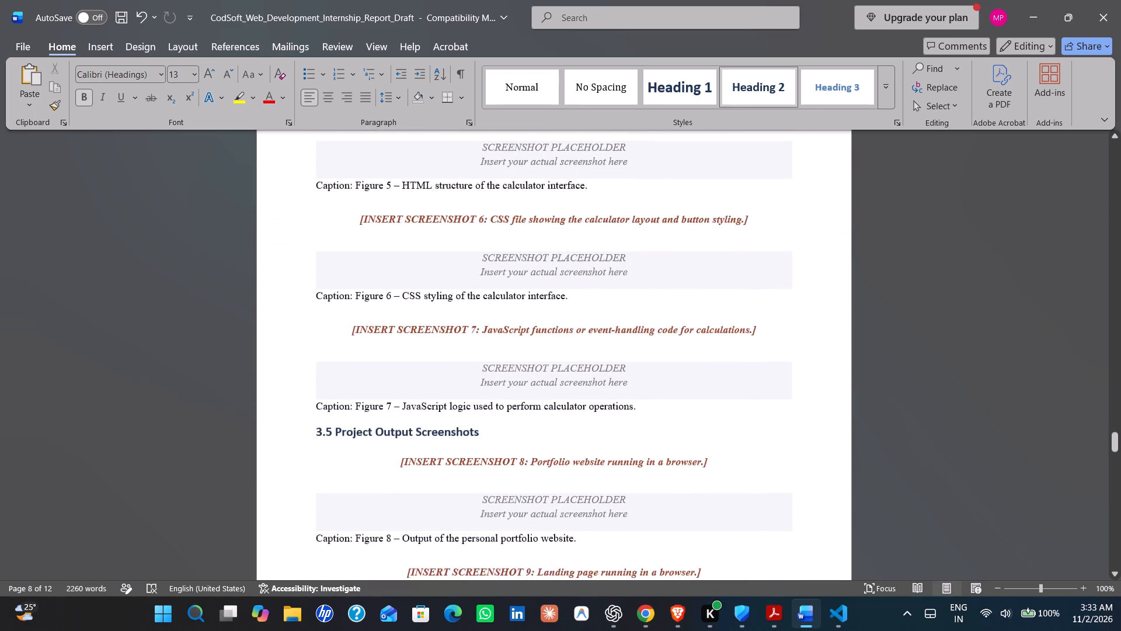
scroll(508, 442, "down", 1)
scroll(508, 442, "right", 1)
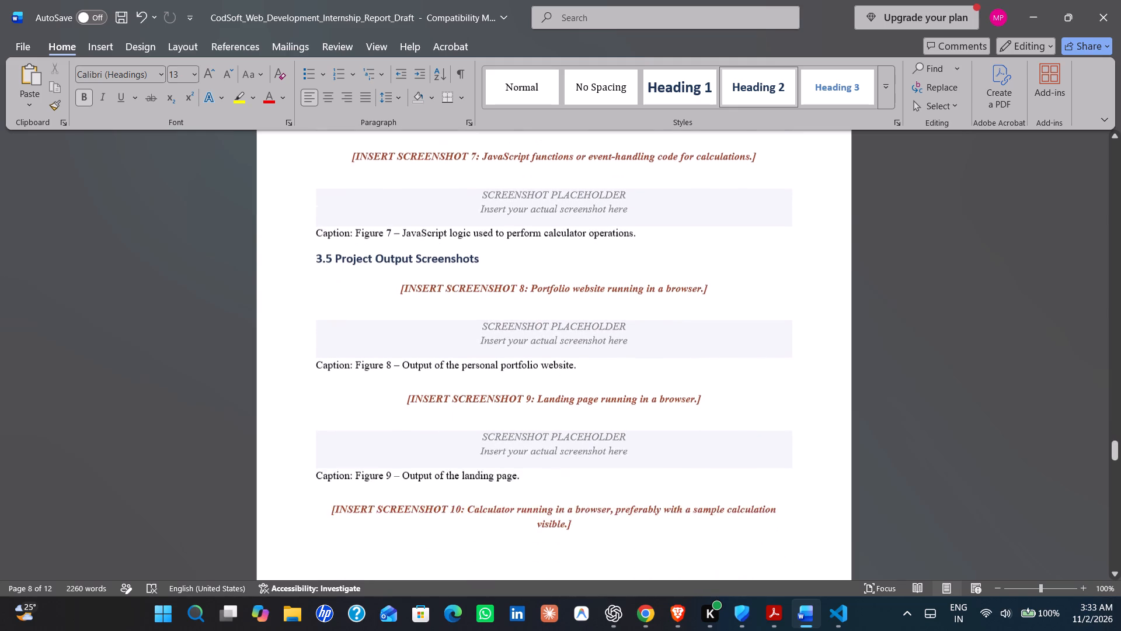
scroll(508, 442, "right", 1)
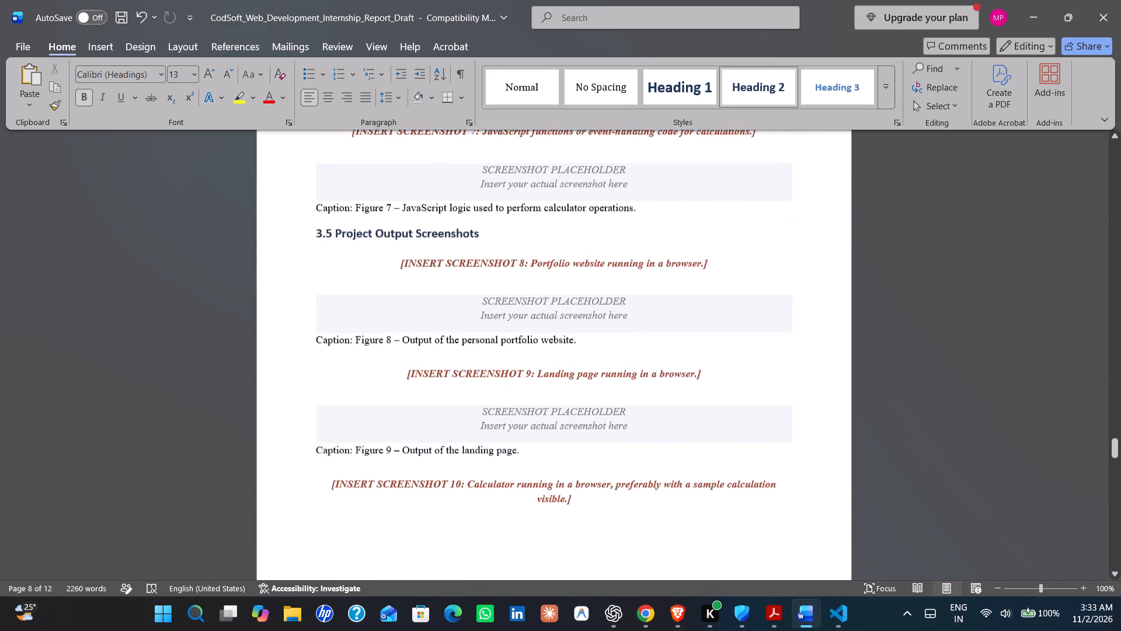
scroll(508, 442, "right", 1)
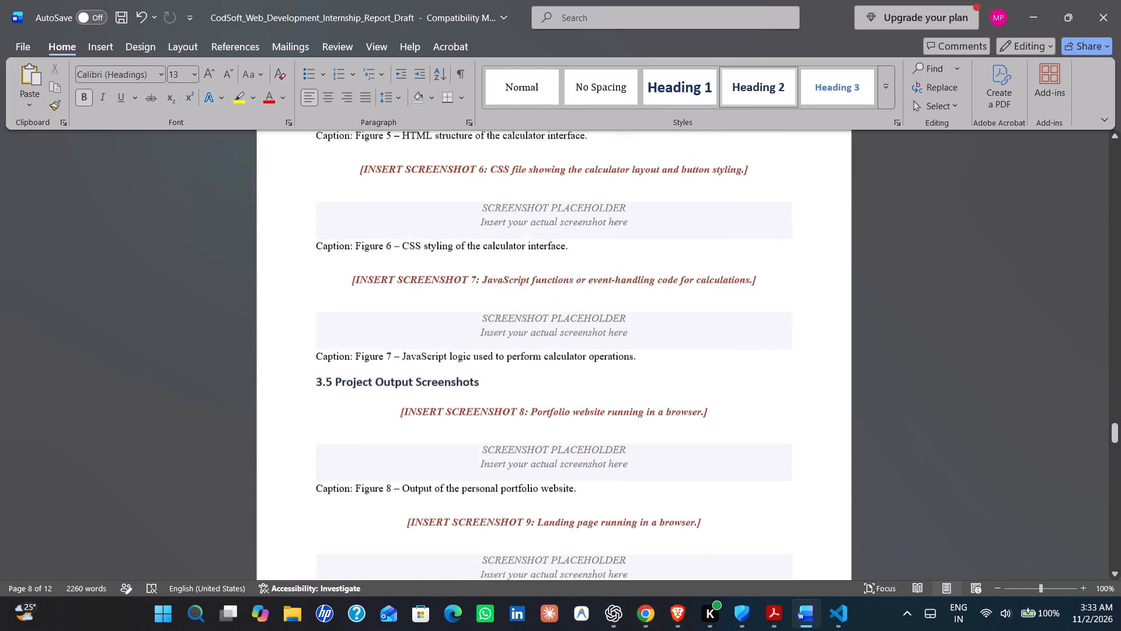
scroll(508, 442, "right", 1)
Narrow the placeholder box above the Figure 3 caption in section 3.3 and clear its placeholder text.
left_click(508, 246)
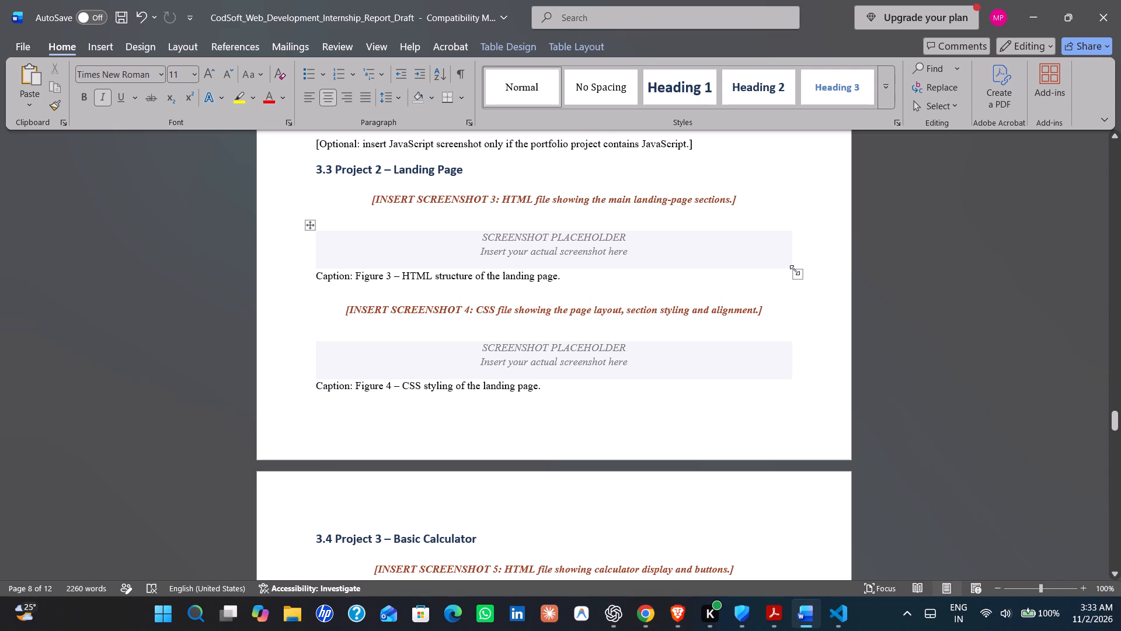
left_click_drag(794, 273, 712, 257)
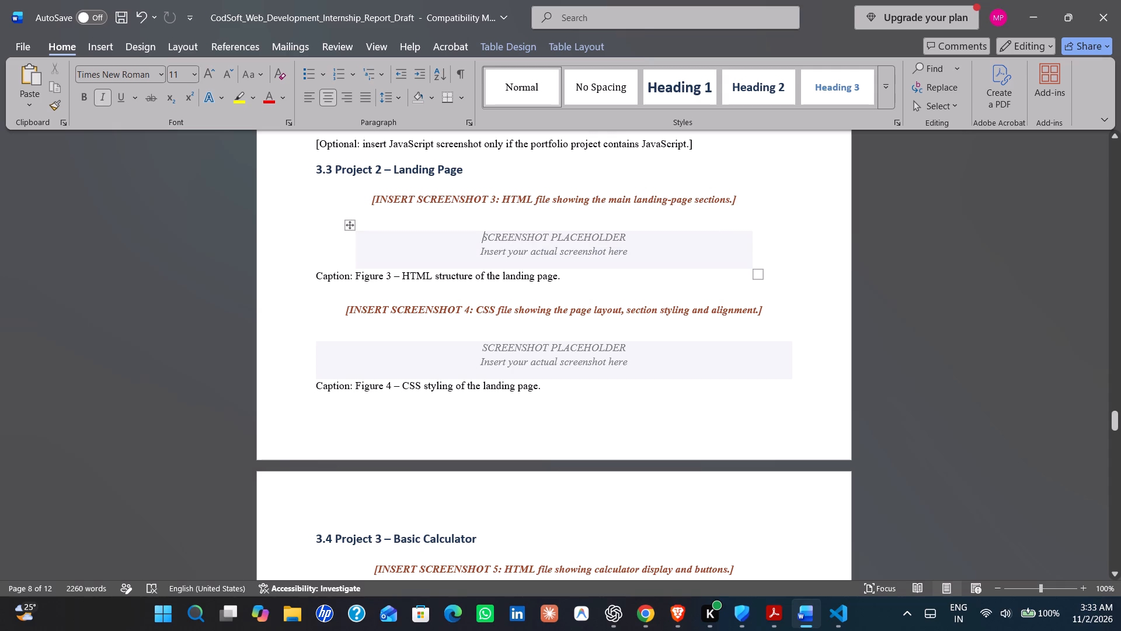
left_click(349, 220)
right_click(384, 244)
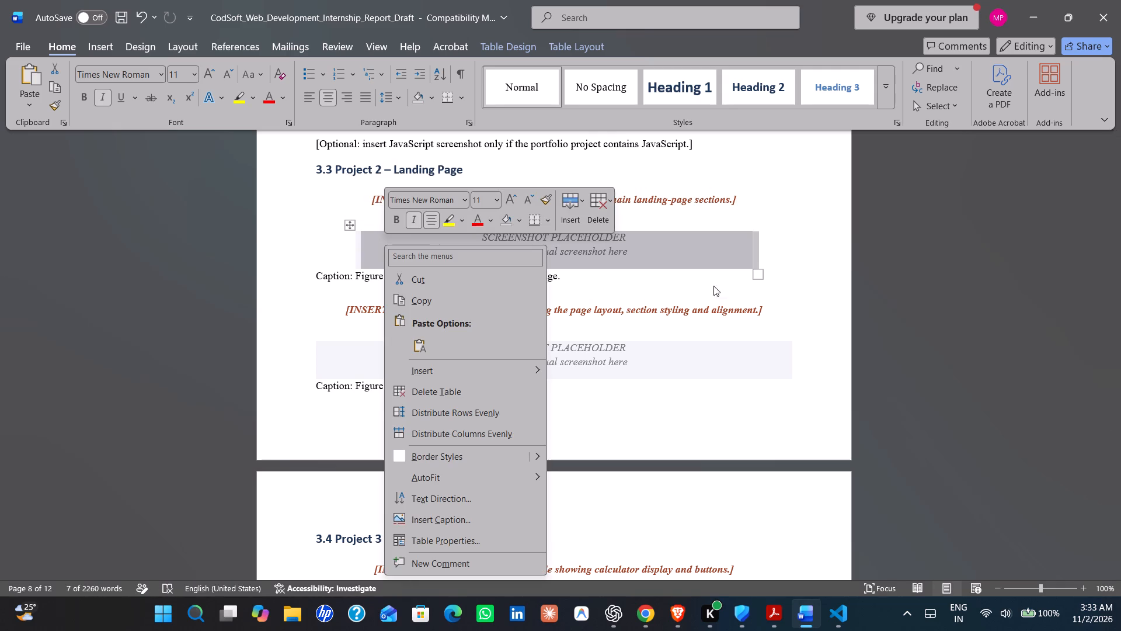
scroll(510, 391, "down", 2)
left_click(703, 262)
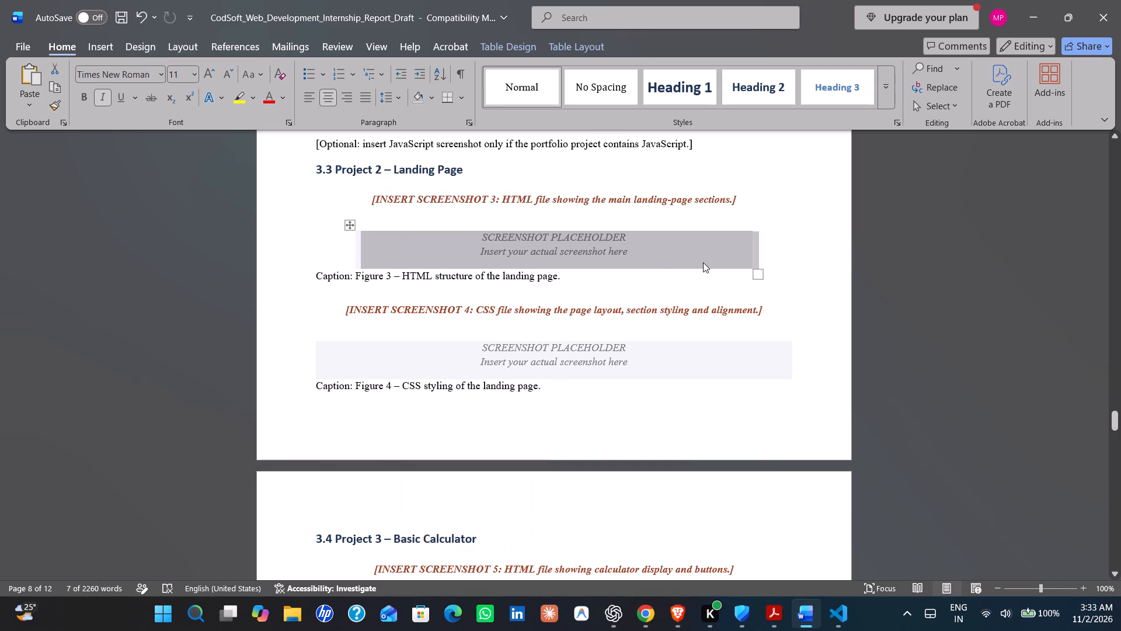
key("Delete")
Clear both lines of placeholder text from the box above the Figure 4 caption, keeping the empty box.
left_click(613, 340)
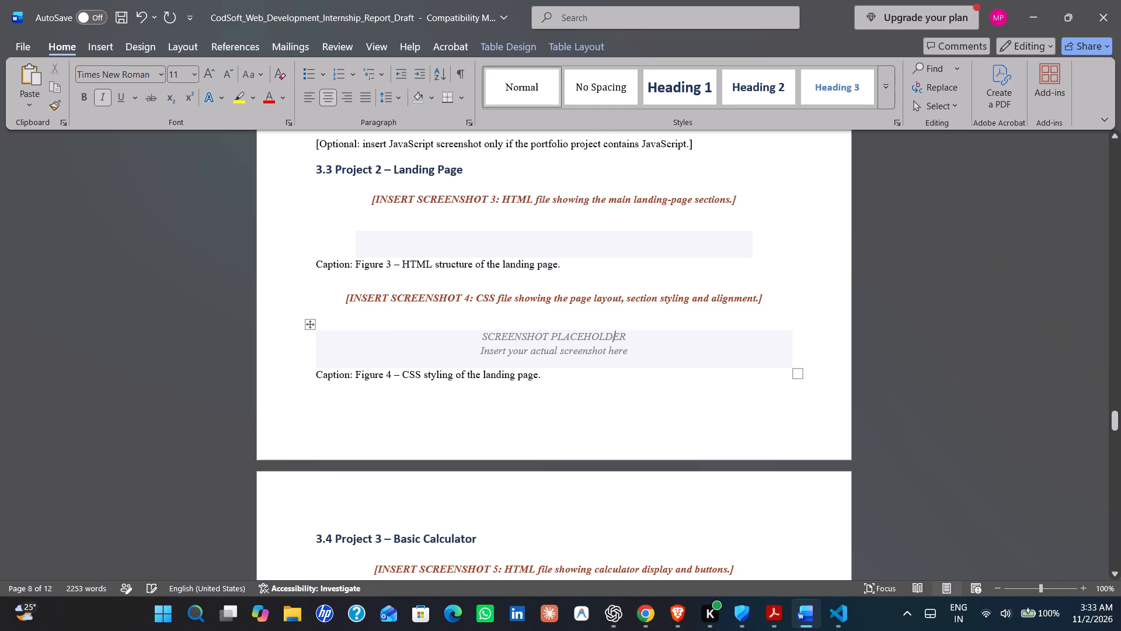
key("Delete")
left_click(808, 345)
left_click(725, 366)
left_click(729, 361)
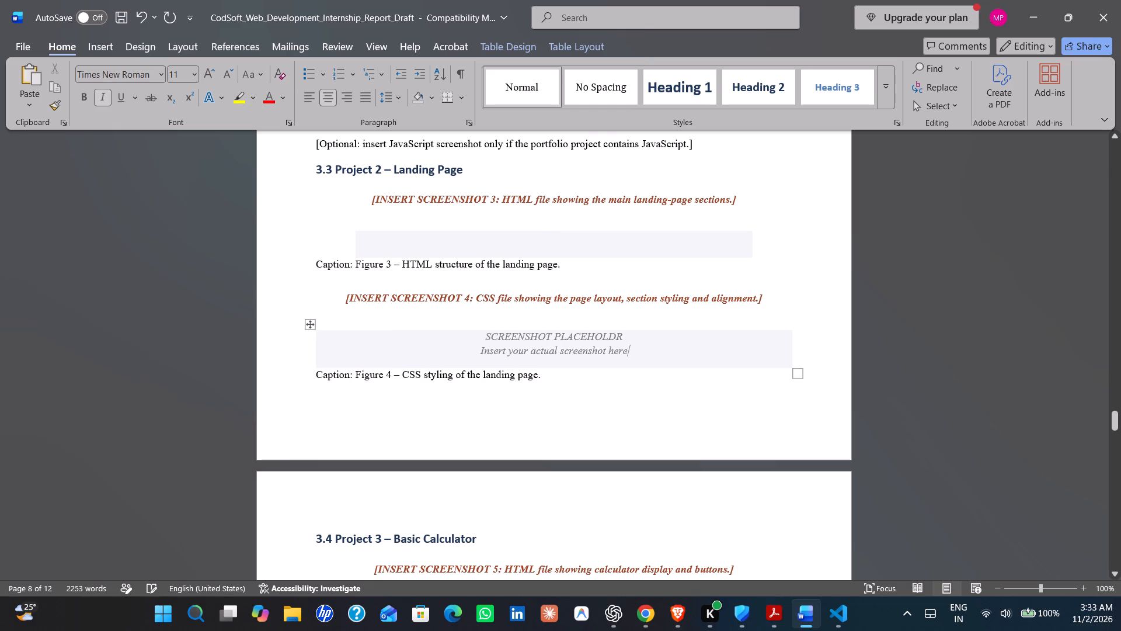
left_click(732, 354)
left_click_drag(812, 339, 412, 345)
key("Delete")
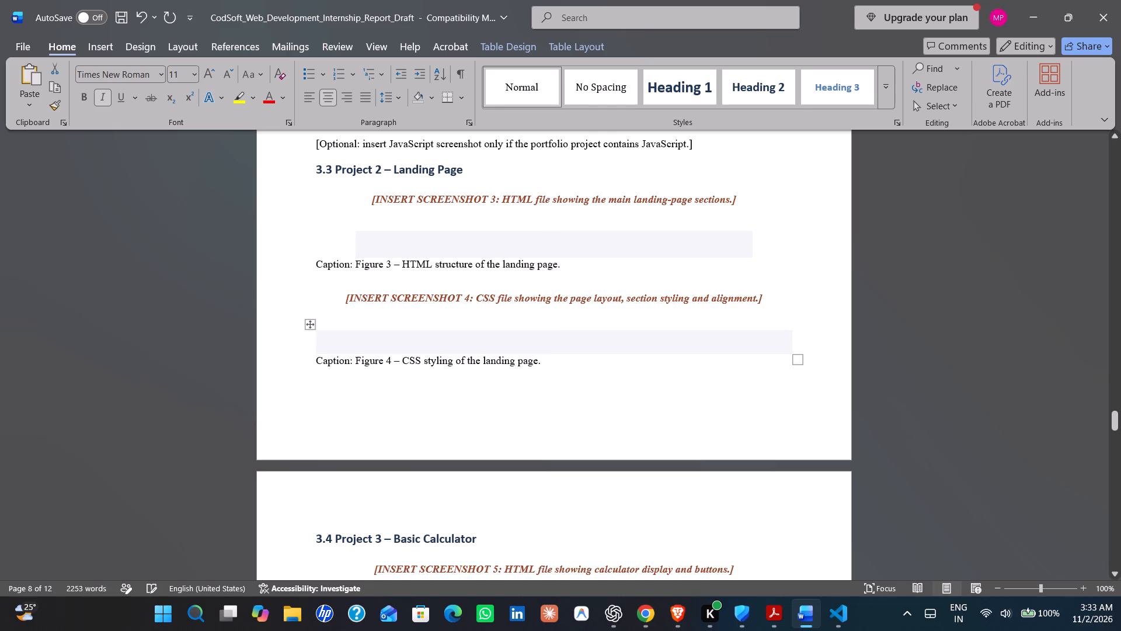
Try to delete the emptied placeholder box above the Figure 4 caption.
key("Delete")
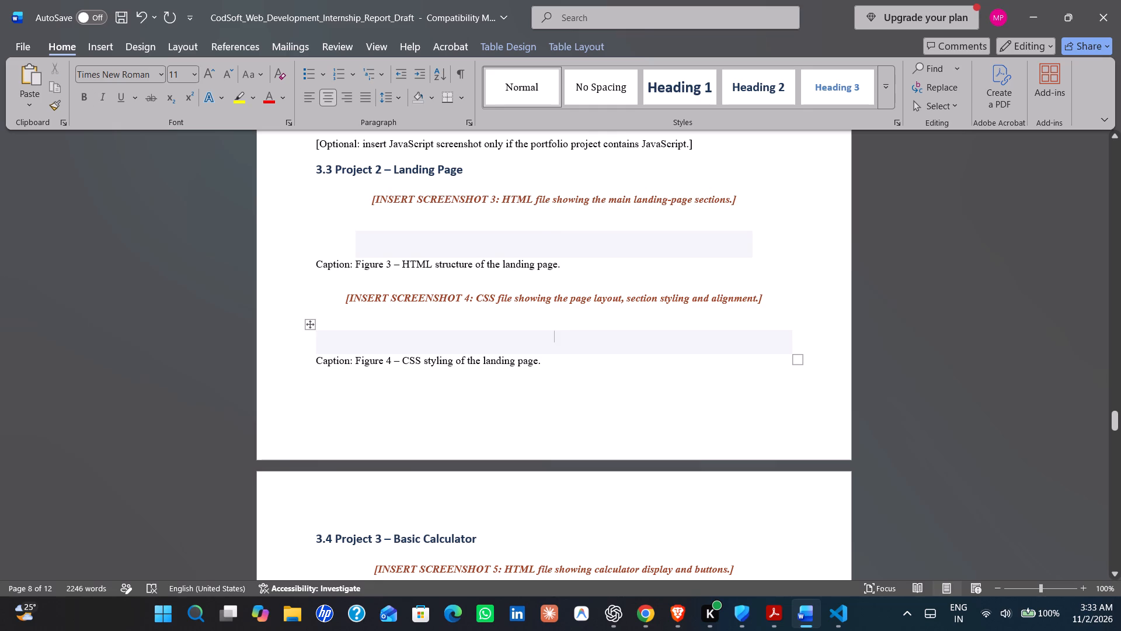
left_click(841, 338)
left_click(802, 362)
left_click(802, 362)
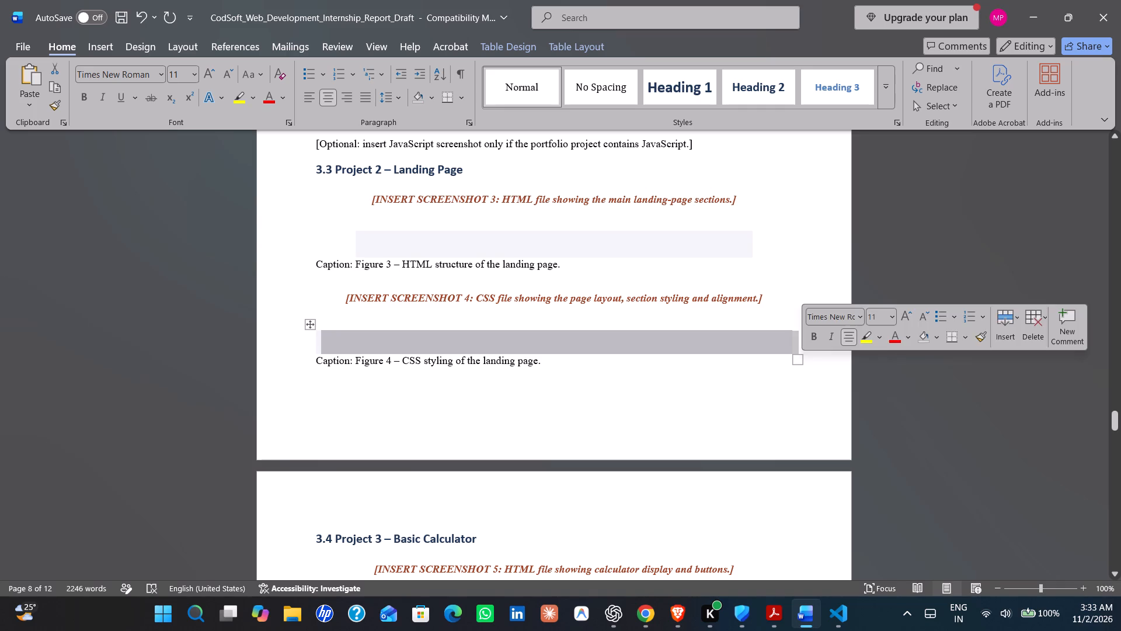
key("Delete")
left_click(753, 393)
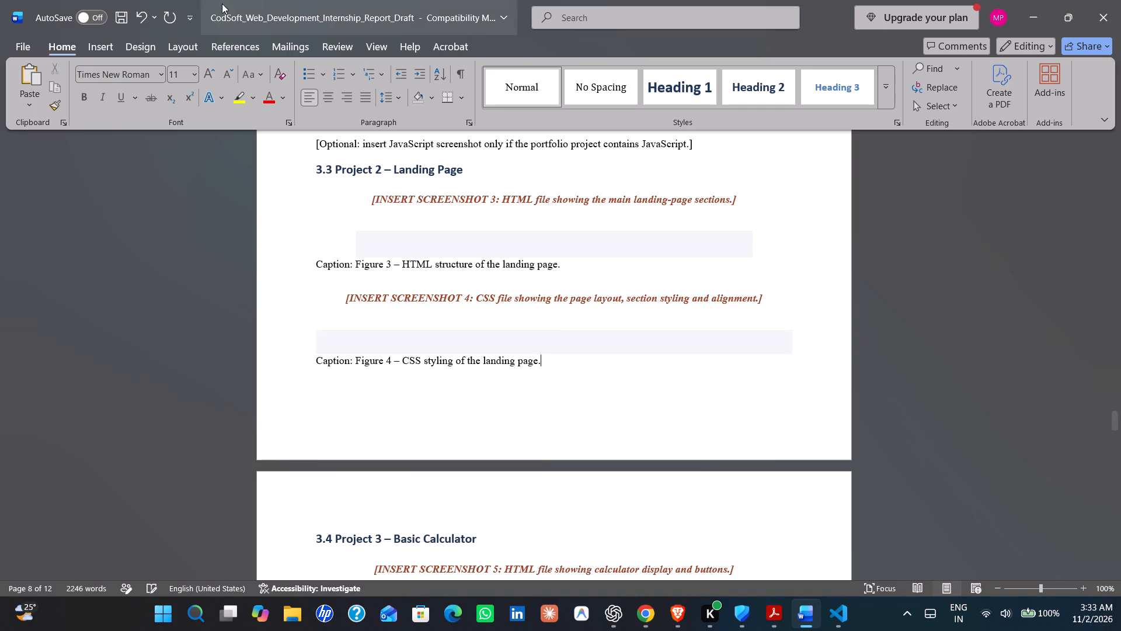
Switch to Visual Studio Code, hide the file explorer sidebar, and show the portfolio page's index.html from its first line.
scroll(436, 253, "up", 1)
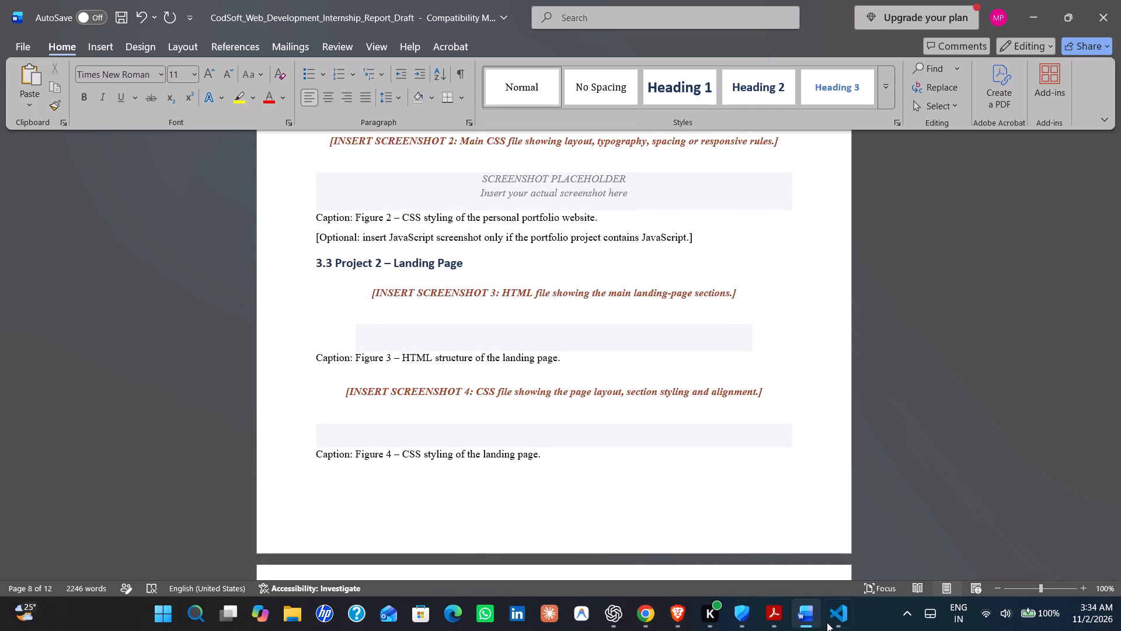
left_click(831, 621)
scroll(538, 265, "up", 3)
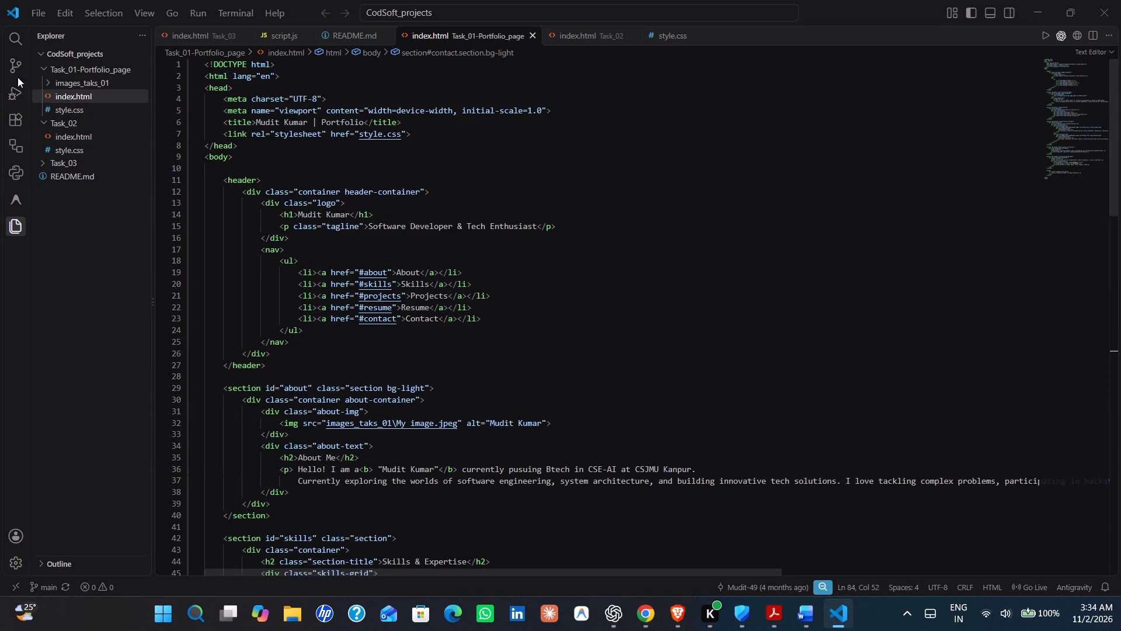
left_click(5, 230)
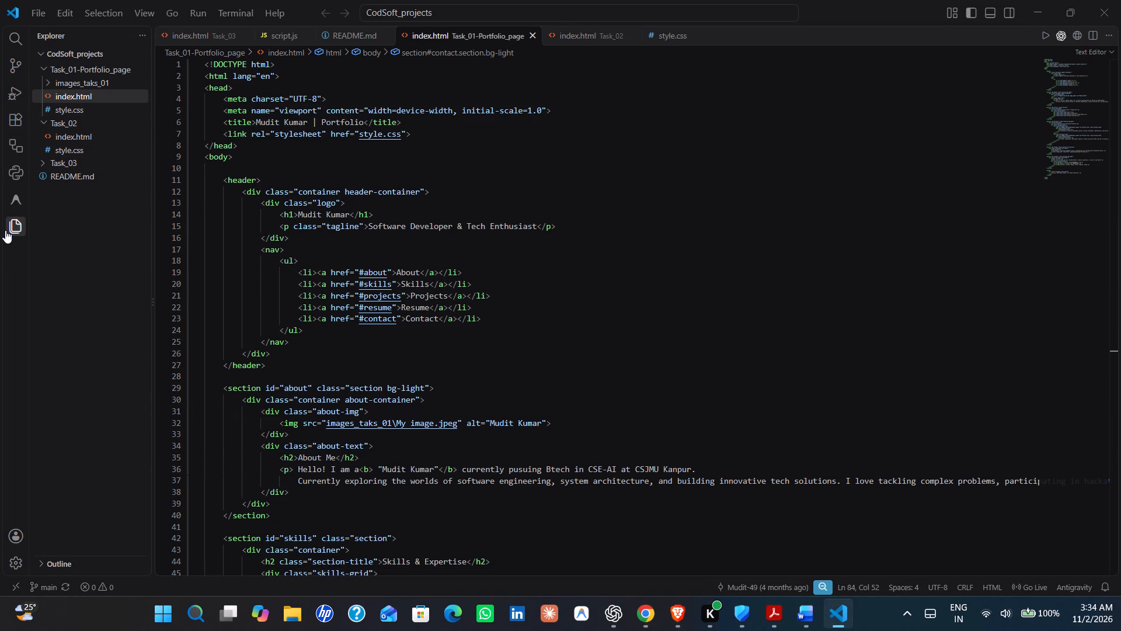
scroll(455, 400, "down", 6)
scroll(452, 411, "up", 9)
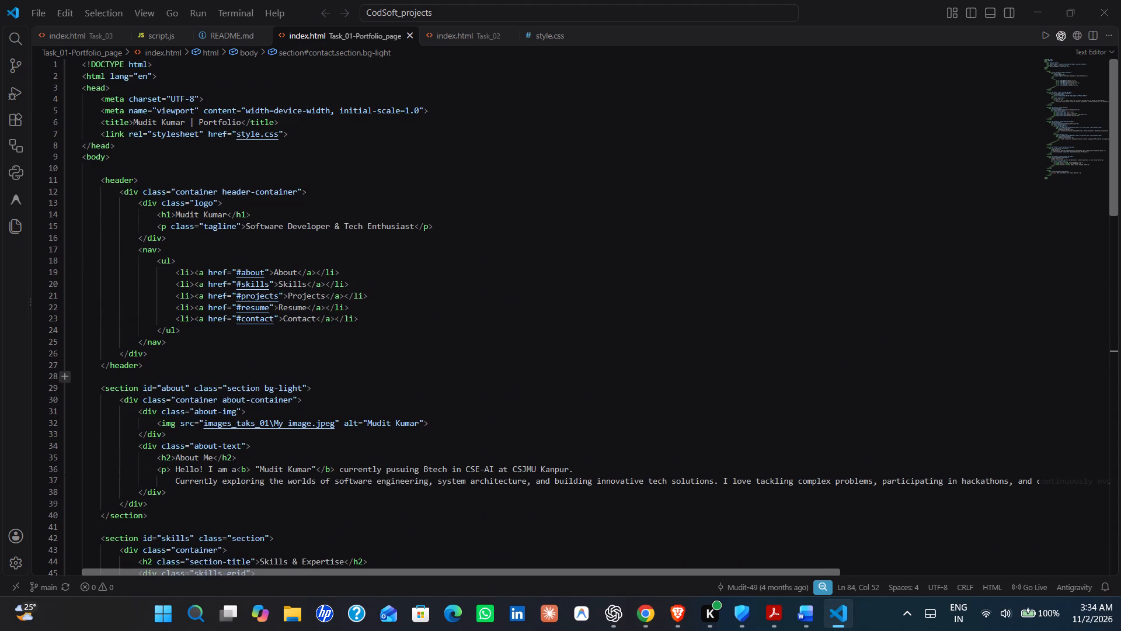
scroll(461, 379, "up", 1)
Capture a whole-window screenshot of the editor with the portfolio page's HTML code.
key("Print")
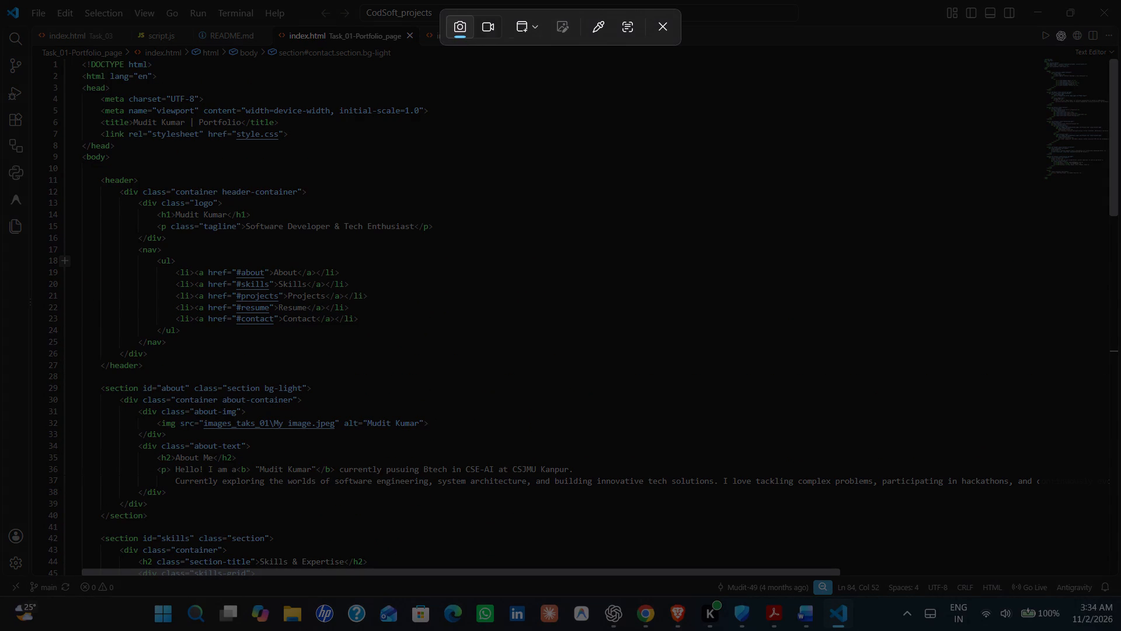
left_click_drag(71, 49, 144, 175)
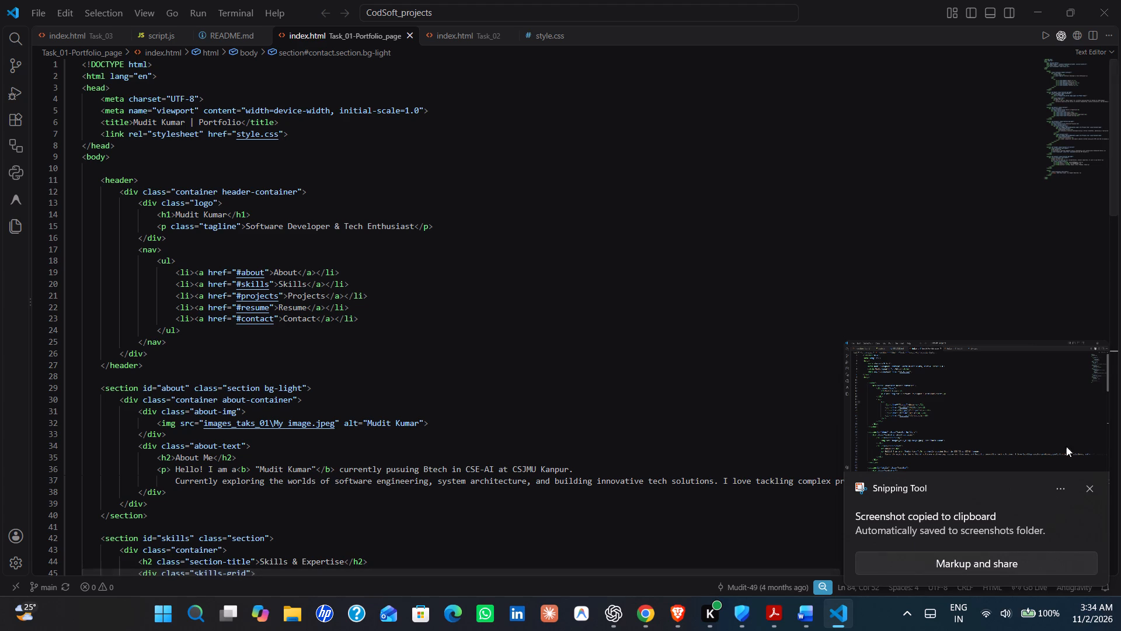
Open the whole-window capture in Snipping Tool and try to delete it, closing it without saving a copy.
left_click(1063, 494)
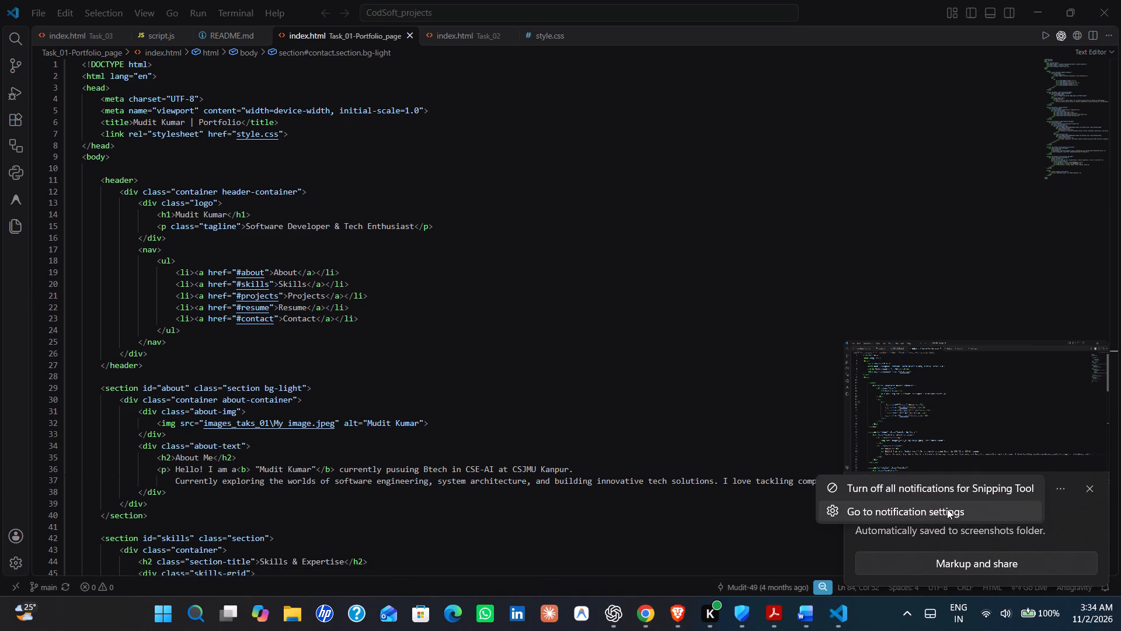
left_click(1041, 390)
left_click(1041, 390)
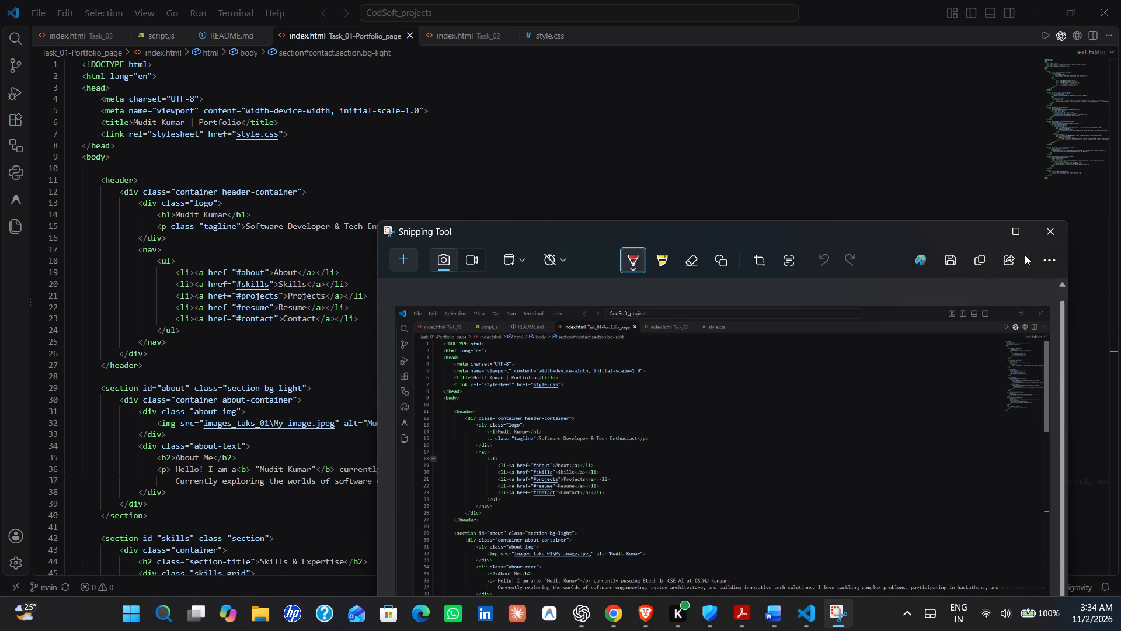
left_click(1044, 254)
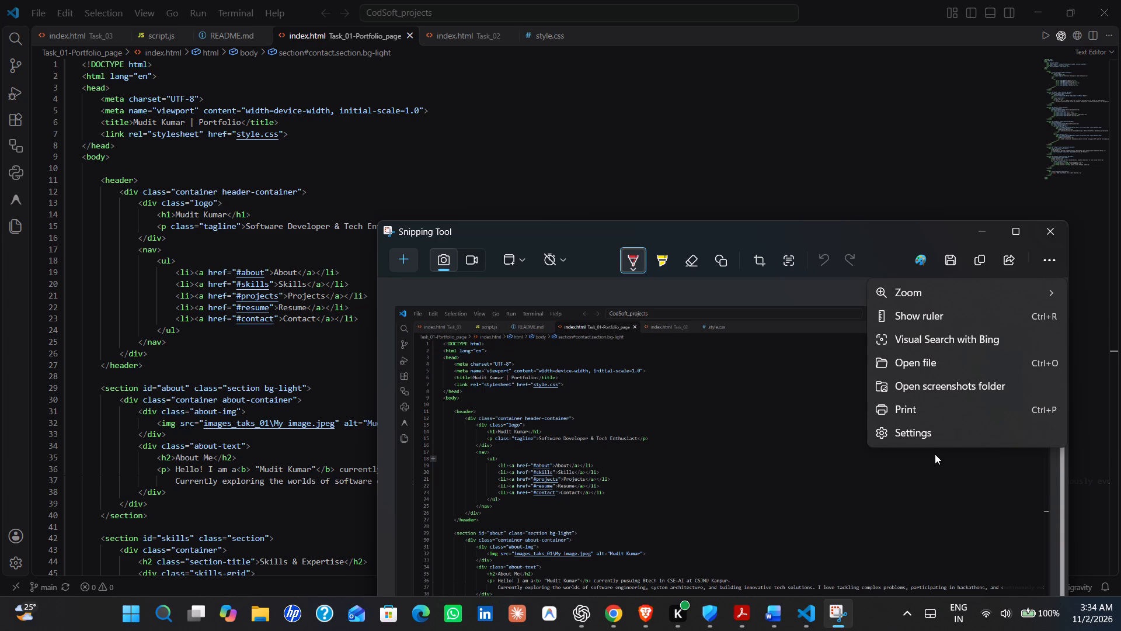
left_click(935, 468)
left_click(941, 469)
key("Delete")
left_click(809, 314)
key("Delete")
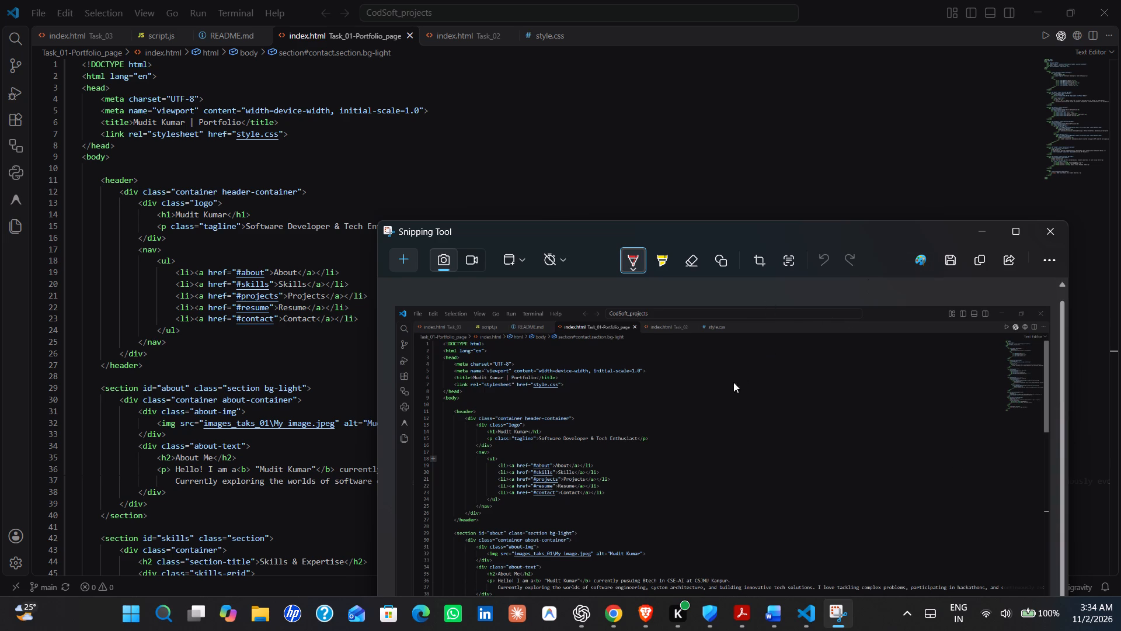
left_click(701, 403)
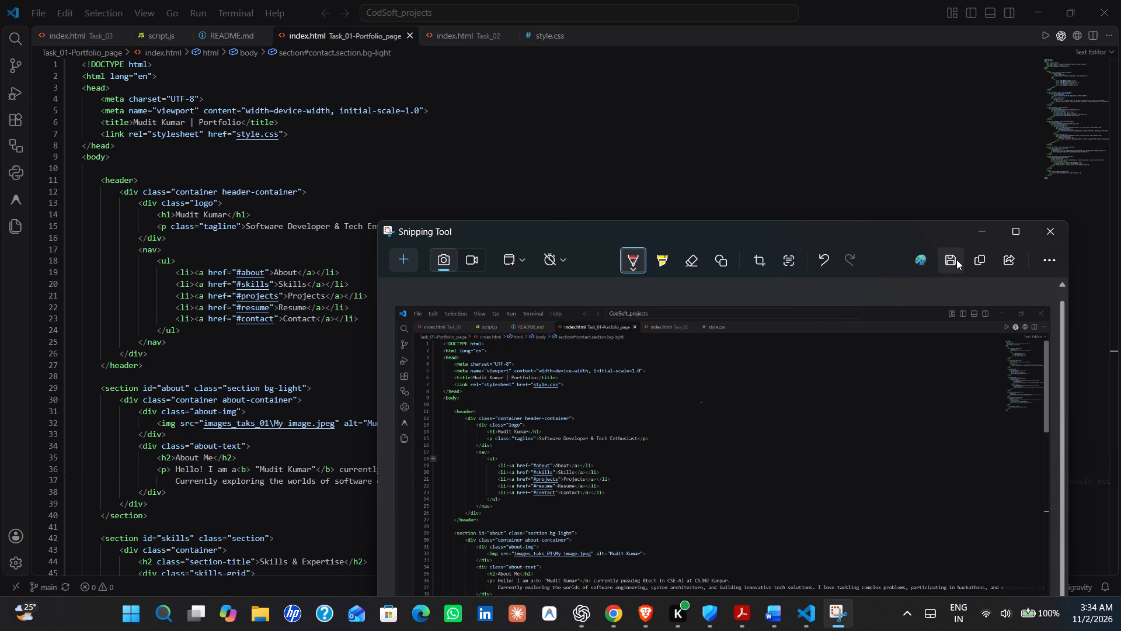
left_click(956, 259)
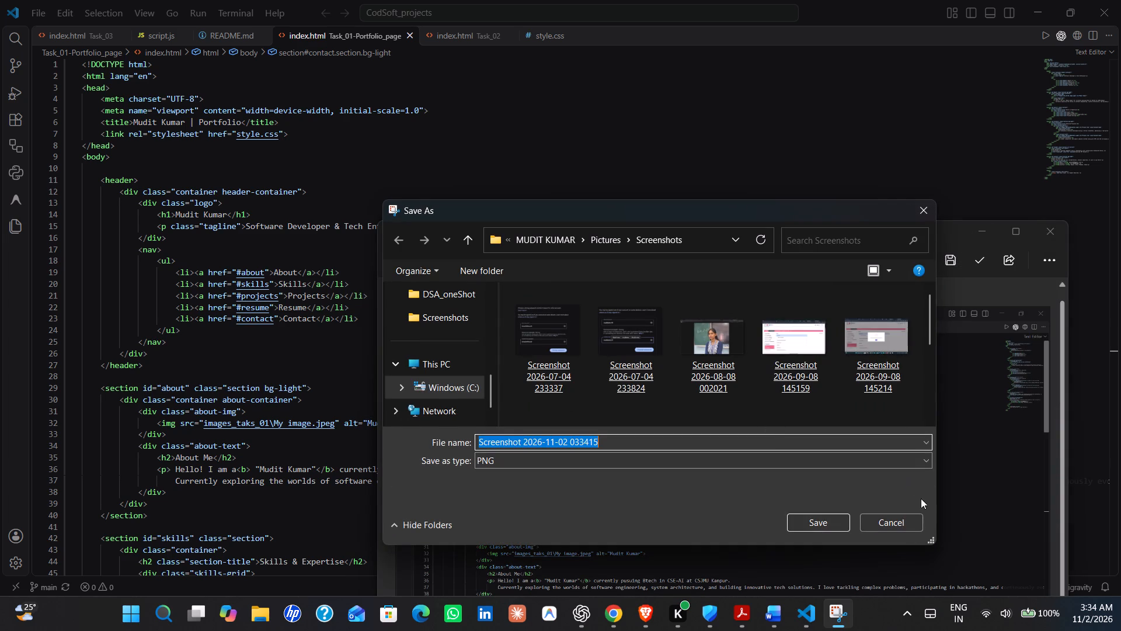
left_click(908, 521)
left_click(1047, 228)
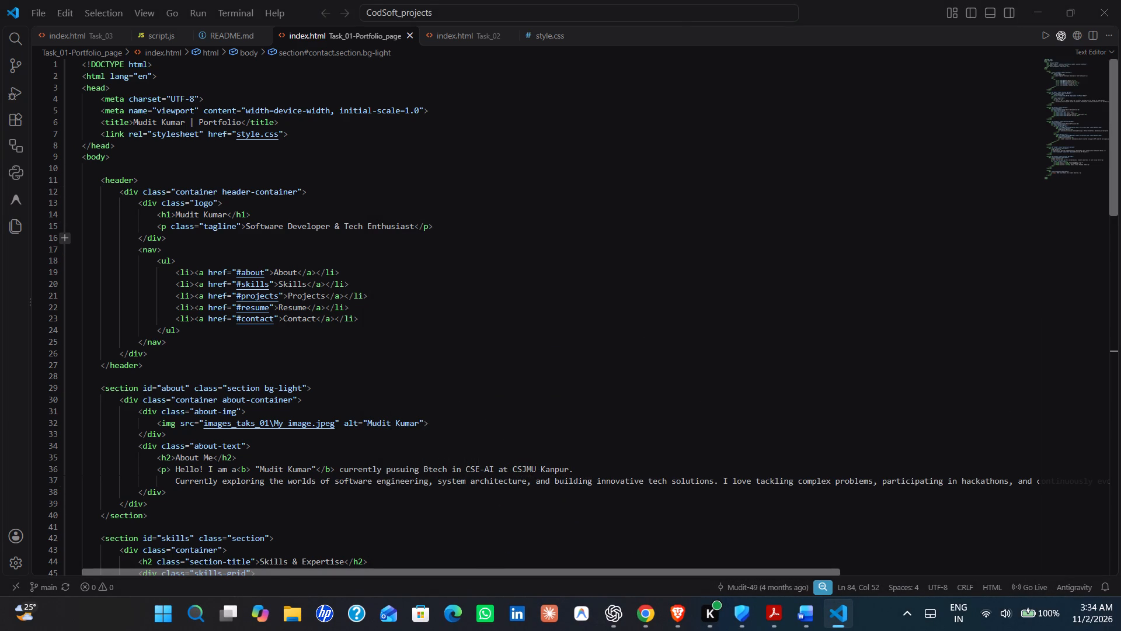
Set the snipping area to Rectangle and capture the portfolio HTML code from the doctype to the start of the skills section.
key("Print")
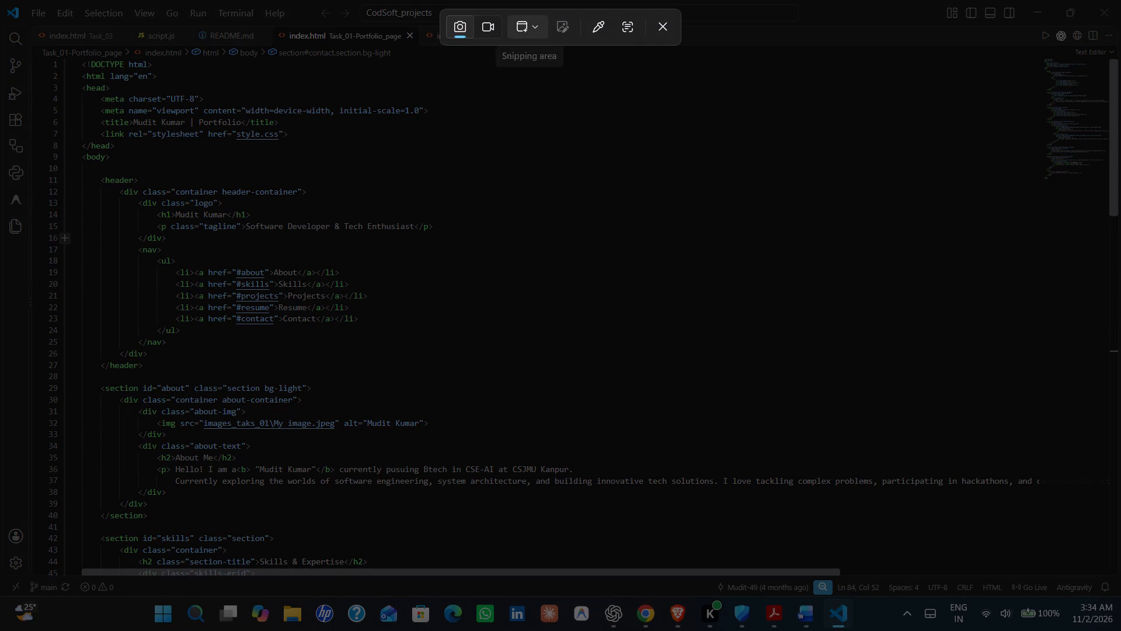
left_click(536, 26)
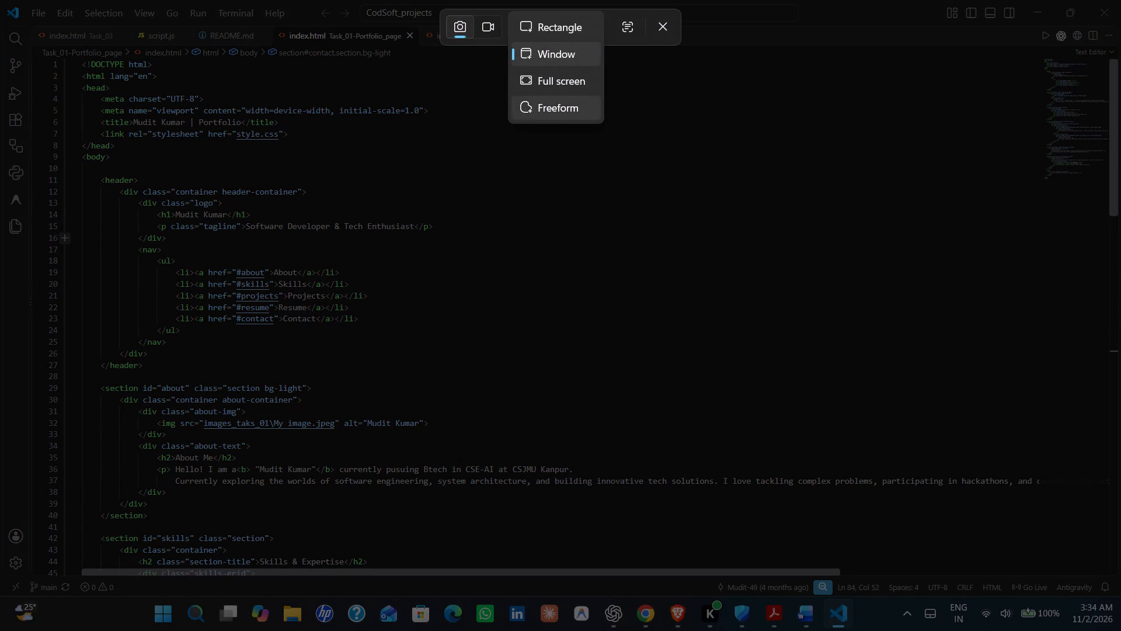
left_click(539, 117)
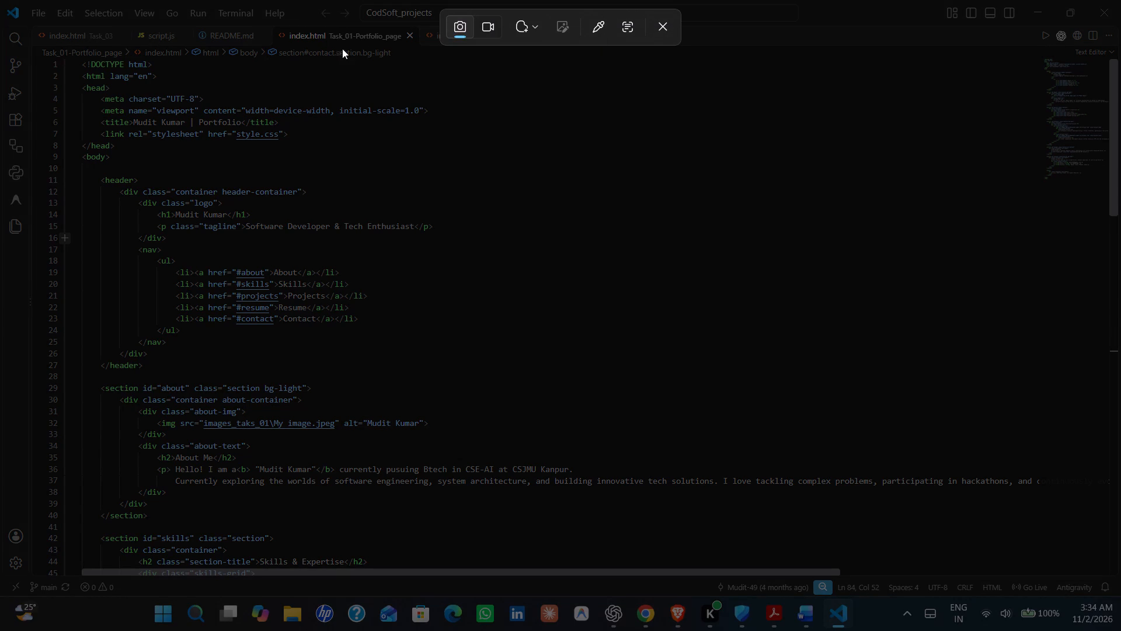
left_click(541, 32)
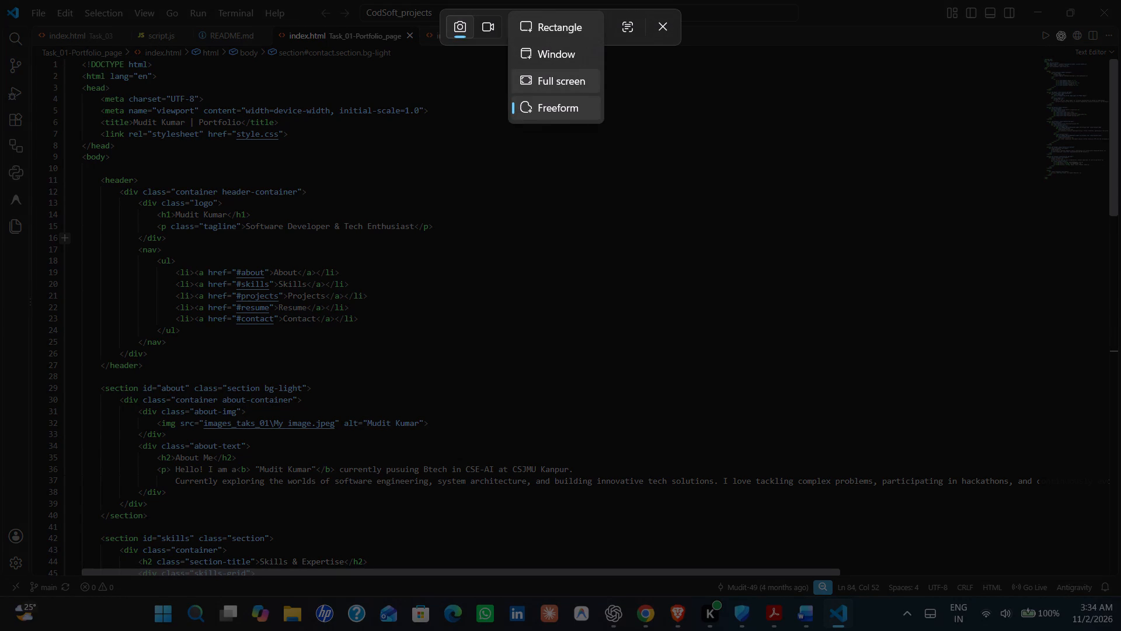
left_click(538, 34)
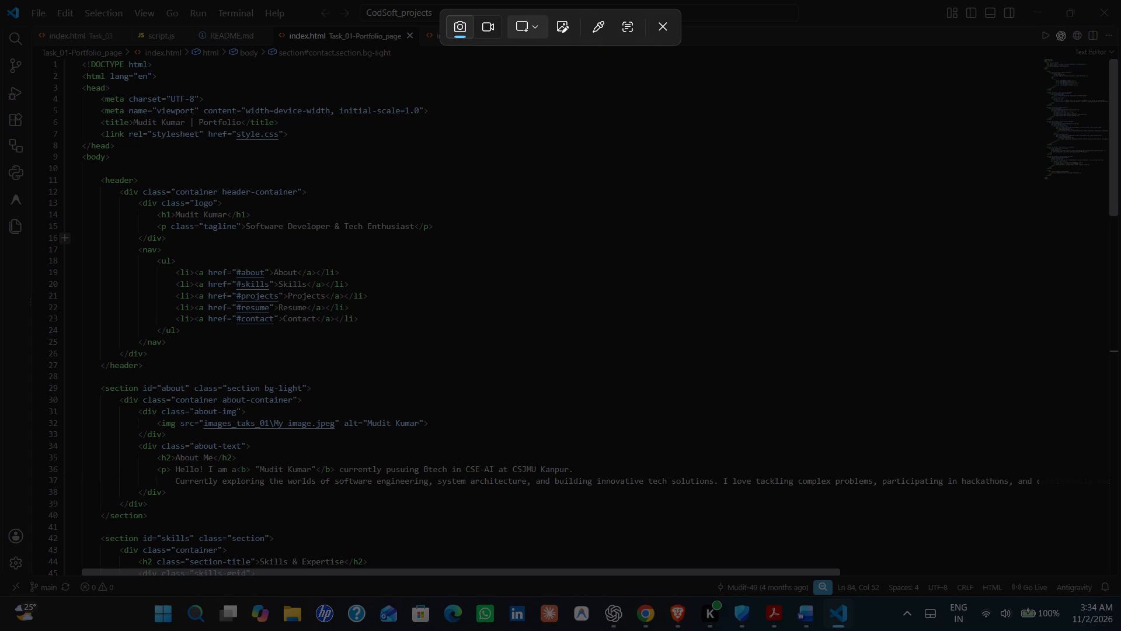
left_click_drag(54, 37, 89, 108)
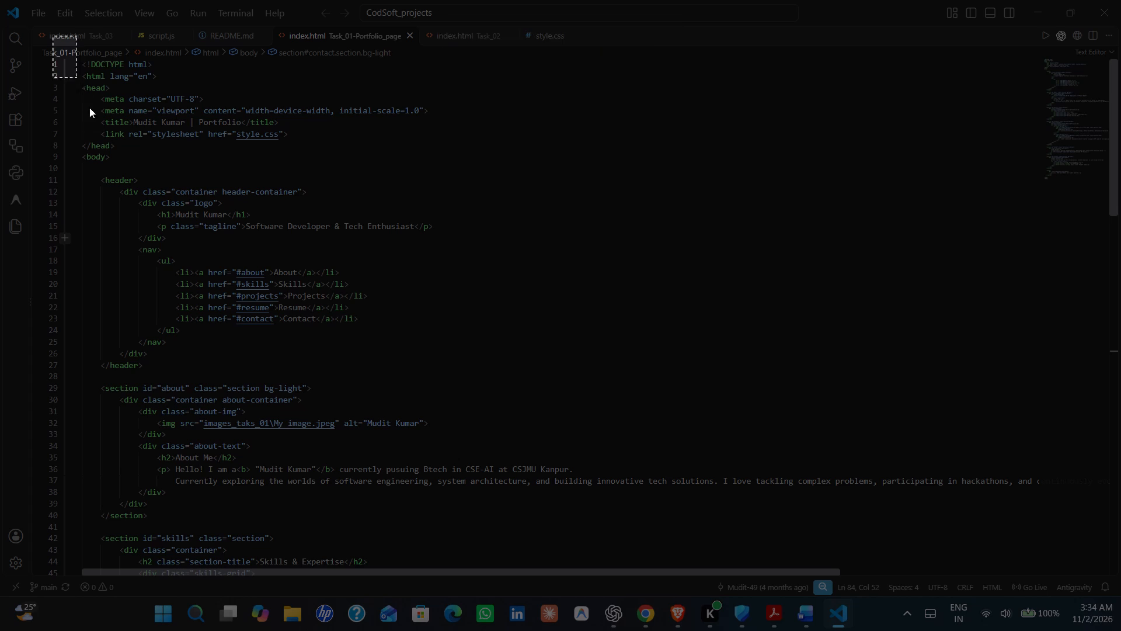
left_click_drag(89, 108, 1009, 547)
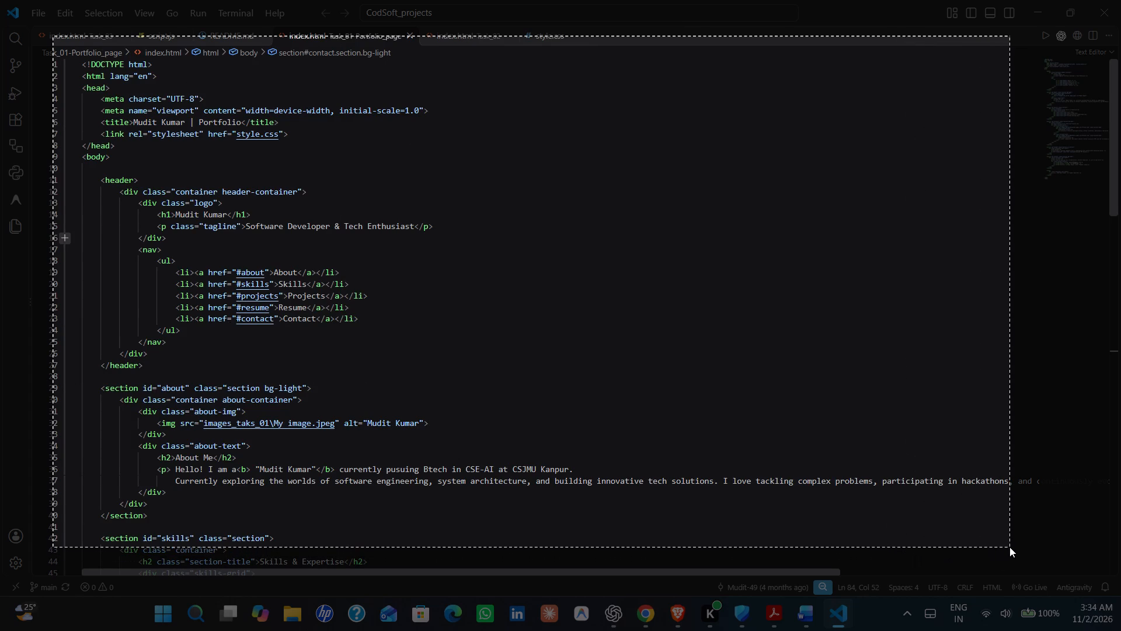
left_click_drag(1009, 547, 1014, 563)
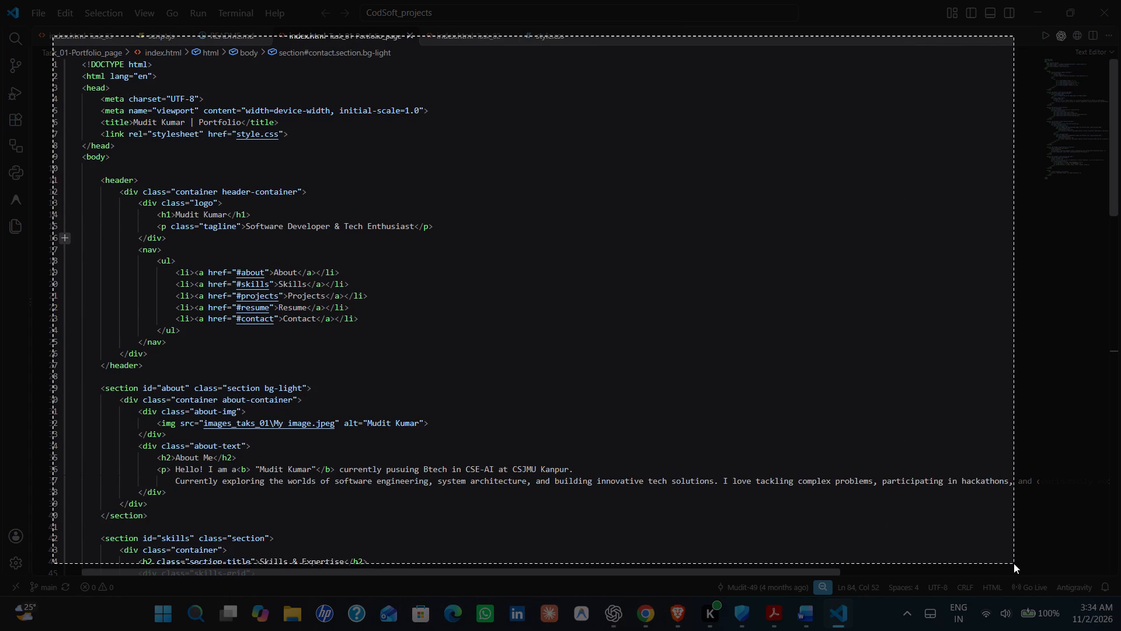
left_click_drag(1014, 563, 744, 557)
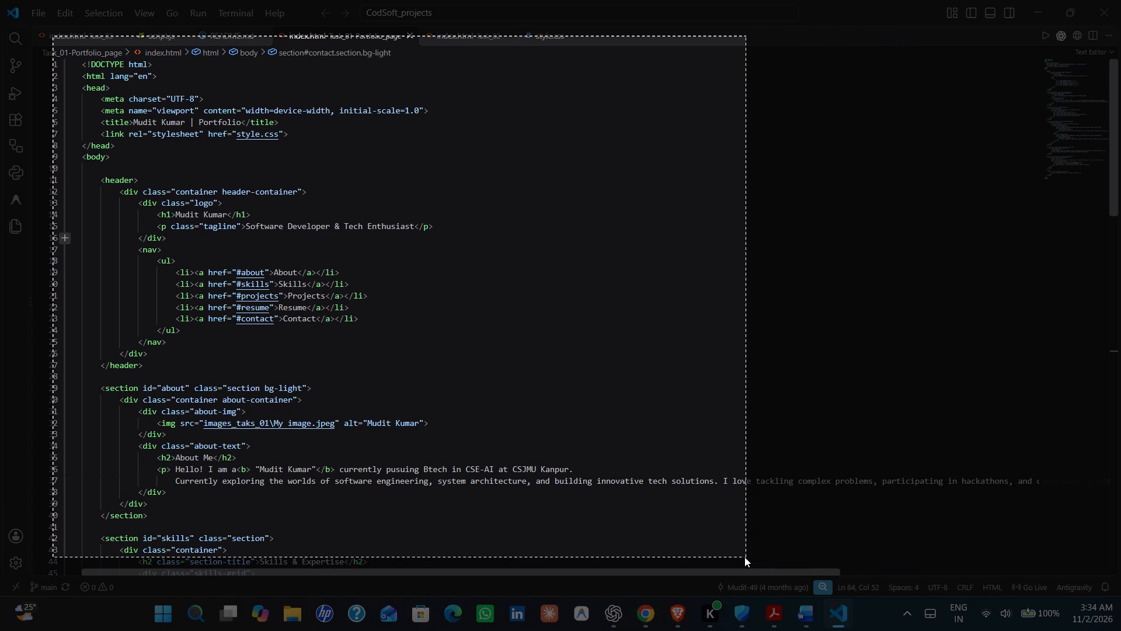
left_click_drag(744, 557, 751, 556)
Capture a rectangular screenshot of the portfolio HTML code covering the skills and projects sections.
scroll(629, 418, "down", 2)
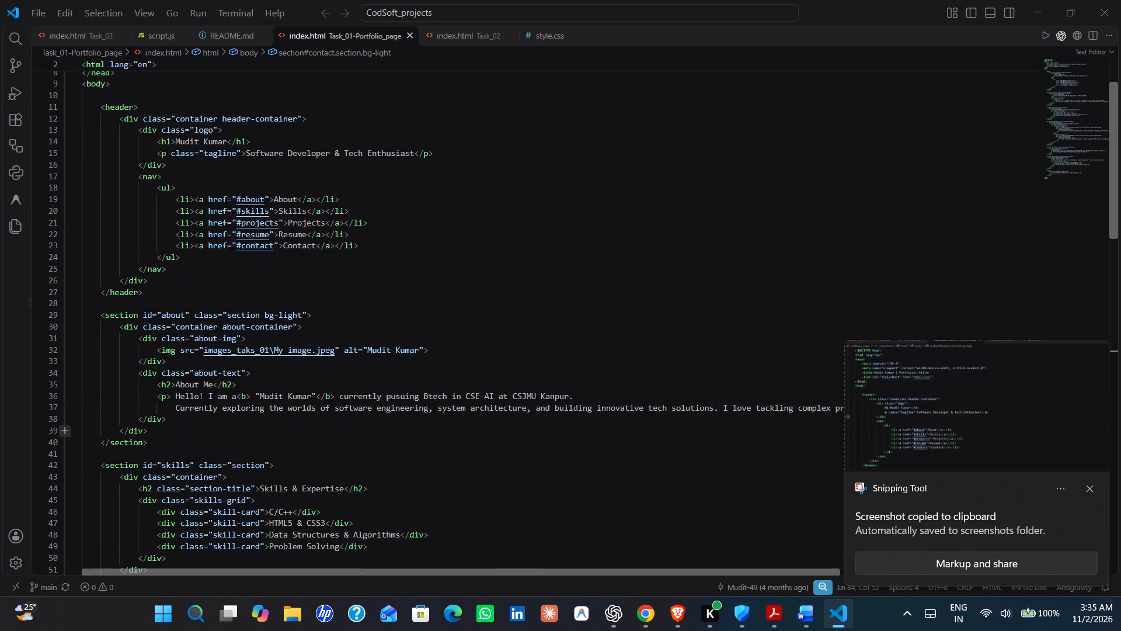
scroll(631, 426, "down", 7)
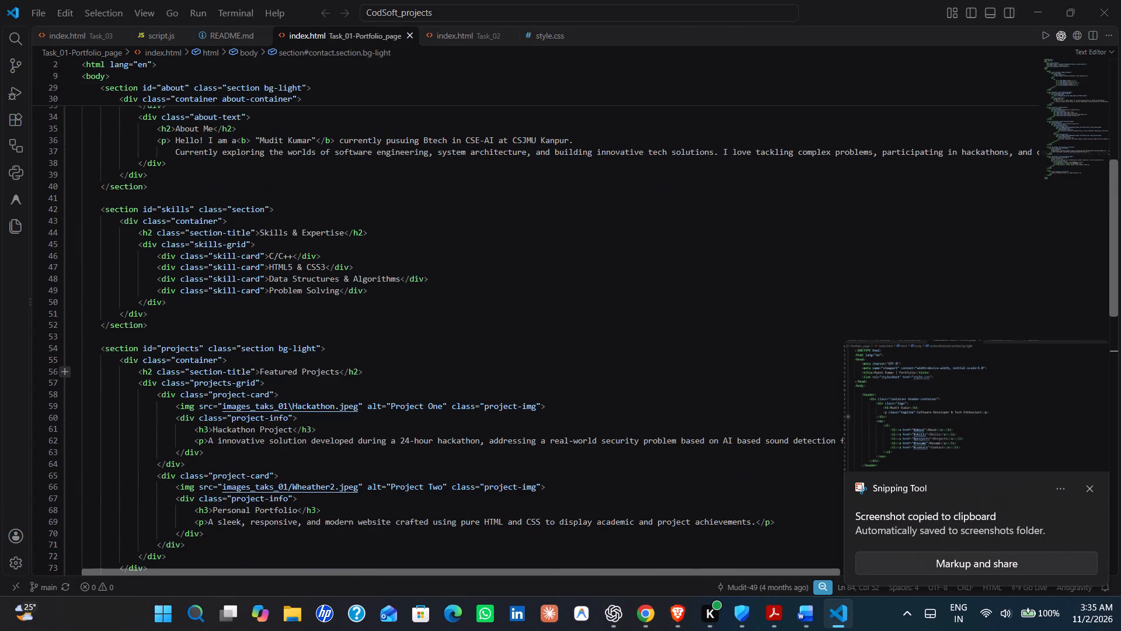
scroll(631, 410, "down", 1)
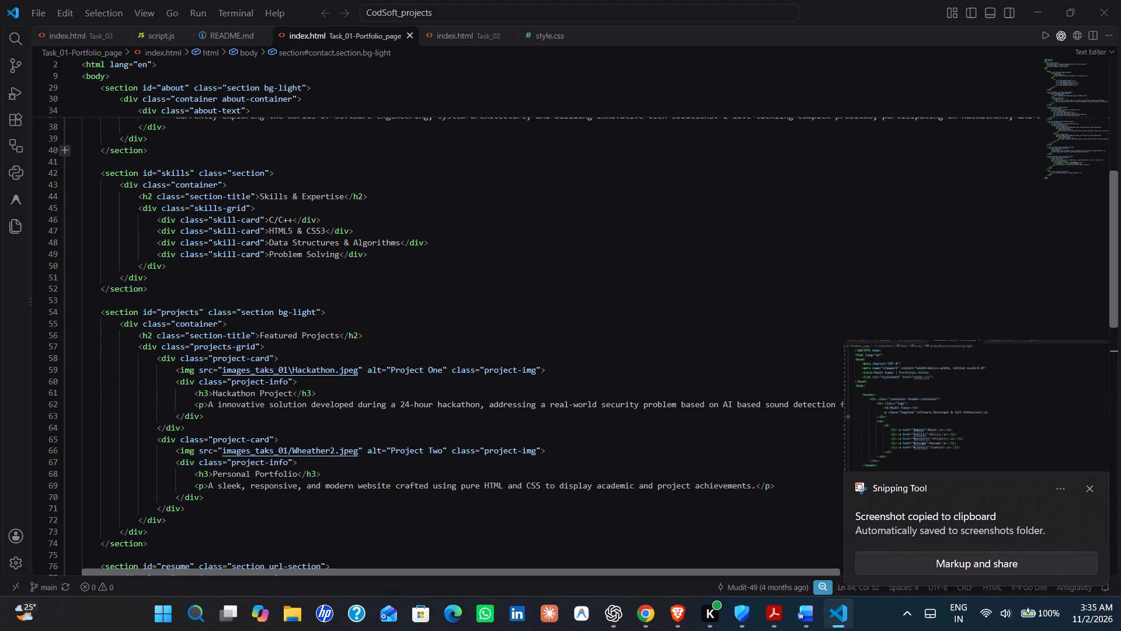
key("Print")
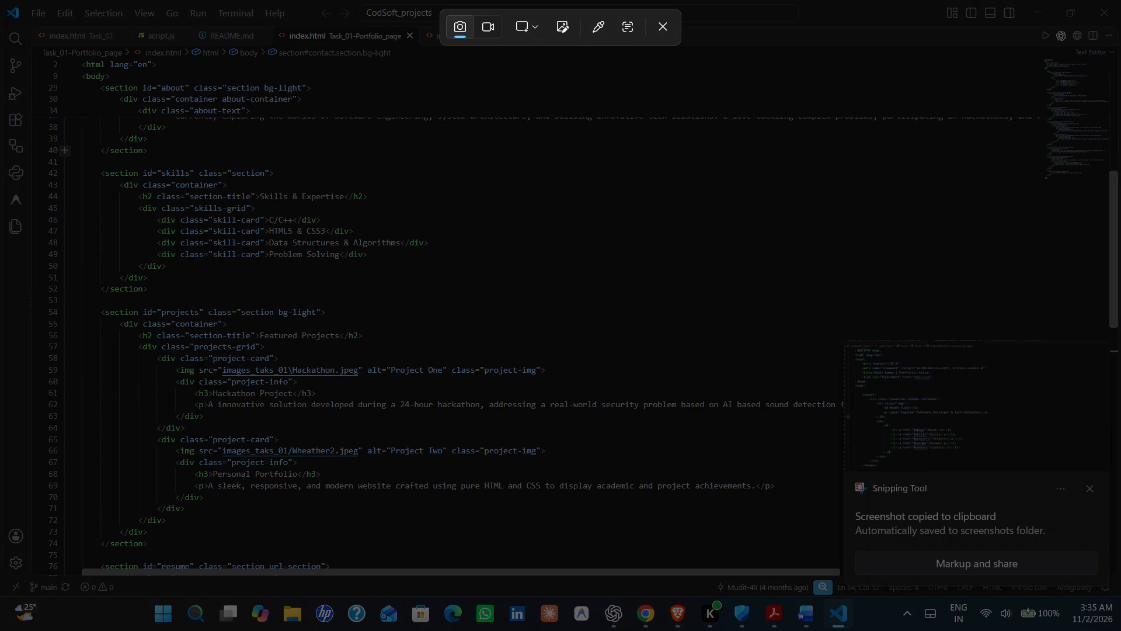
left_click_drag(69, 62, 685, 554)
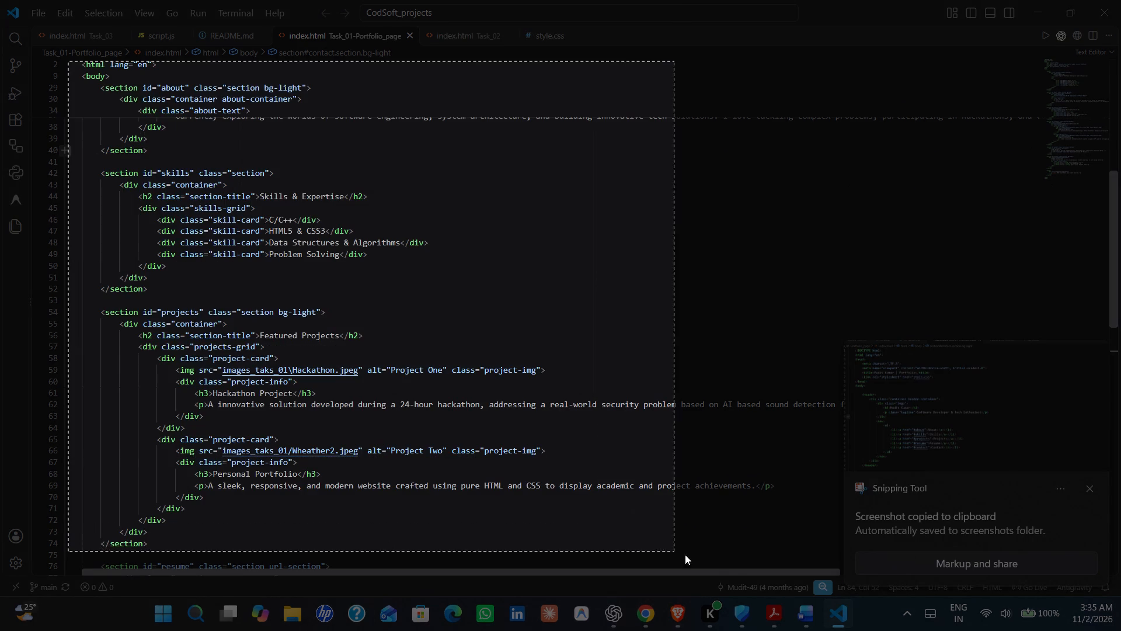
left_click_drag(685, 554, 747, 563)
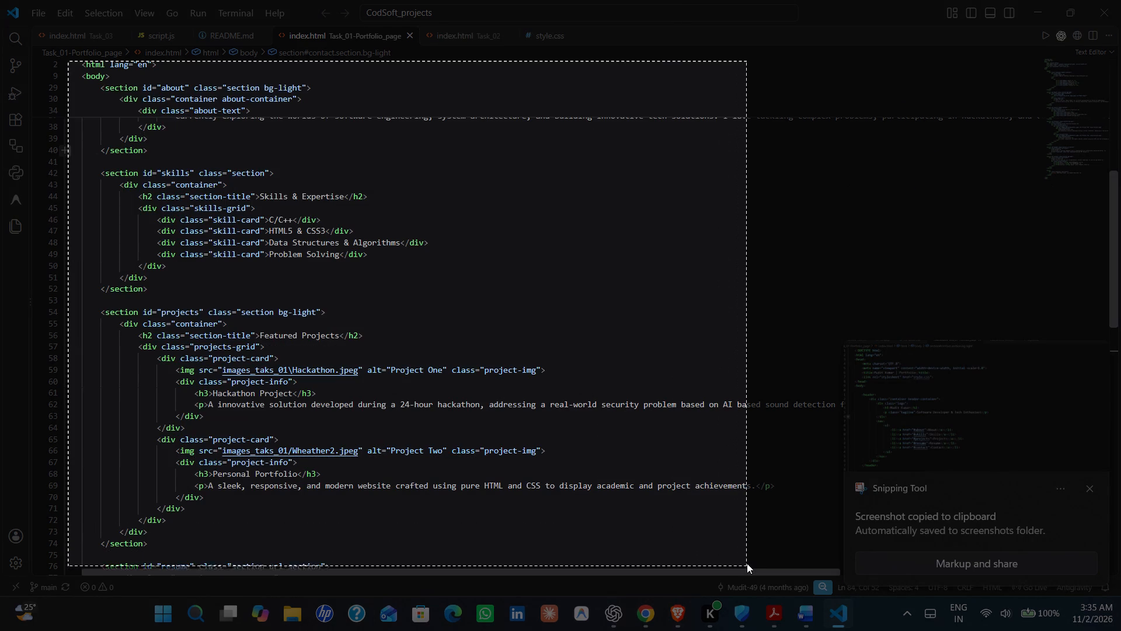
left_click_drag(747, 563, 784, 560)
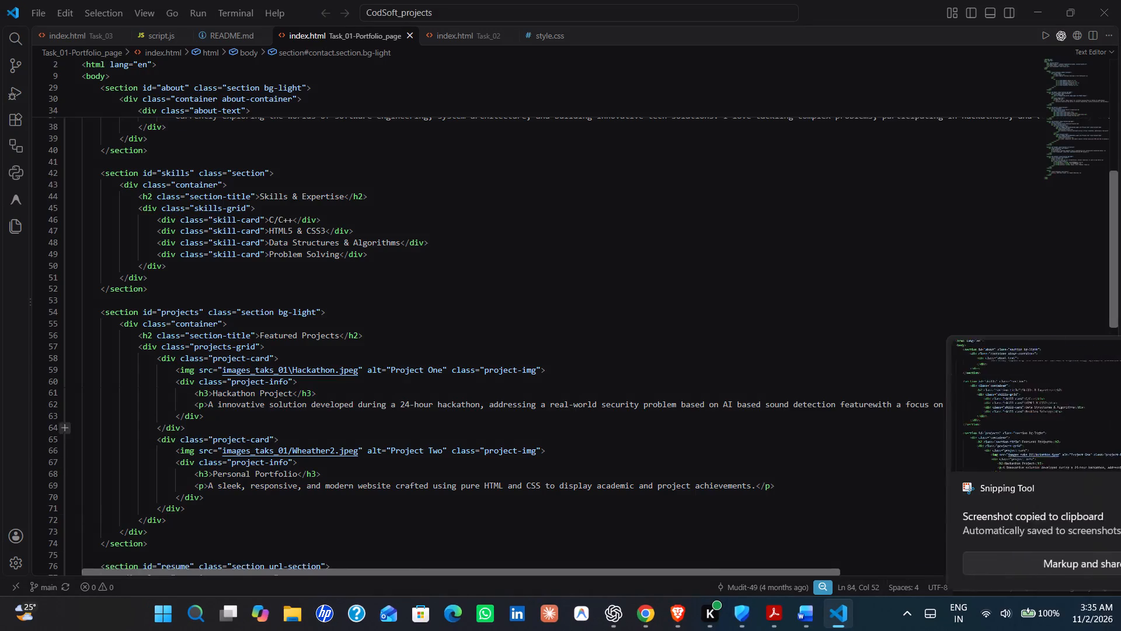
Capture a rectangular screenshot of the portfolio HTML code covering the resume, contact and footer sections down to the closing html tag.
scroll(682, 428, "down", 5)
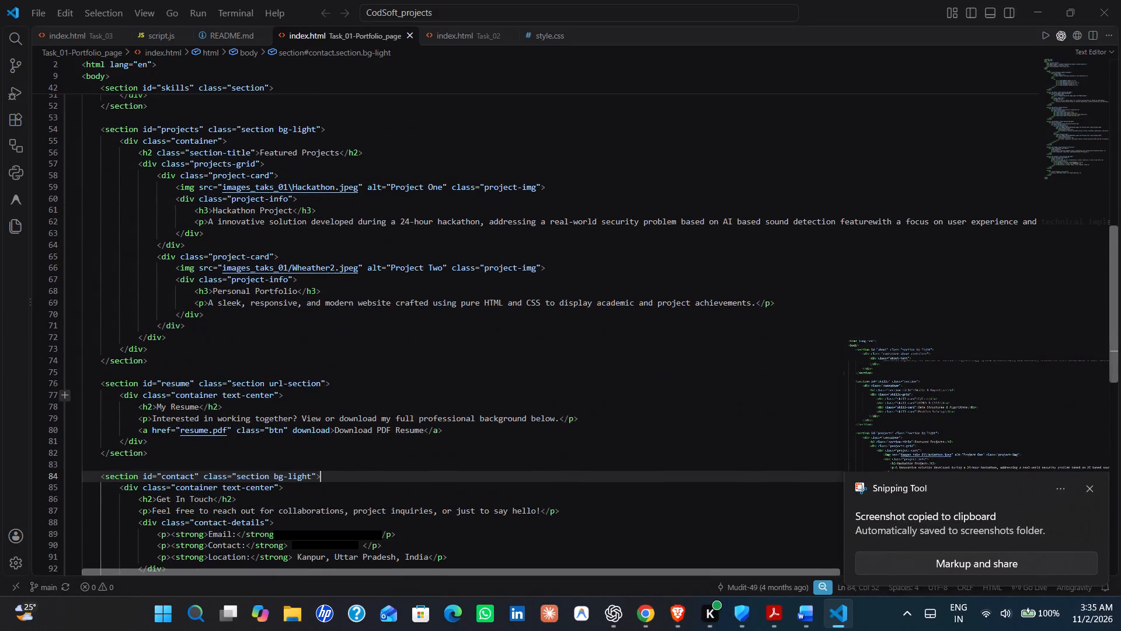
scroll(683, 428, "down", 6)
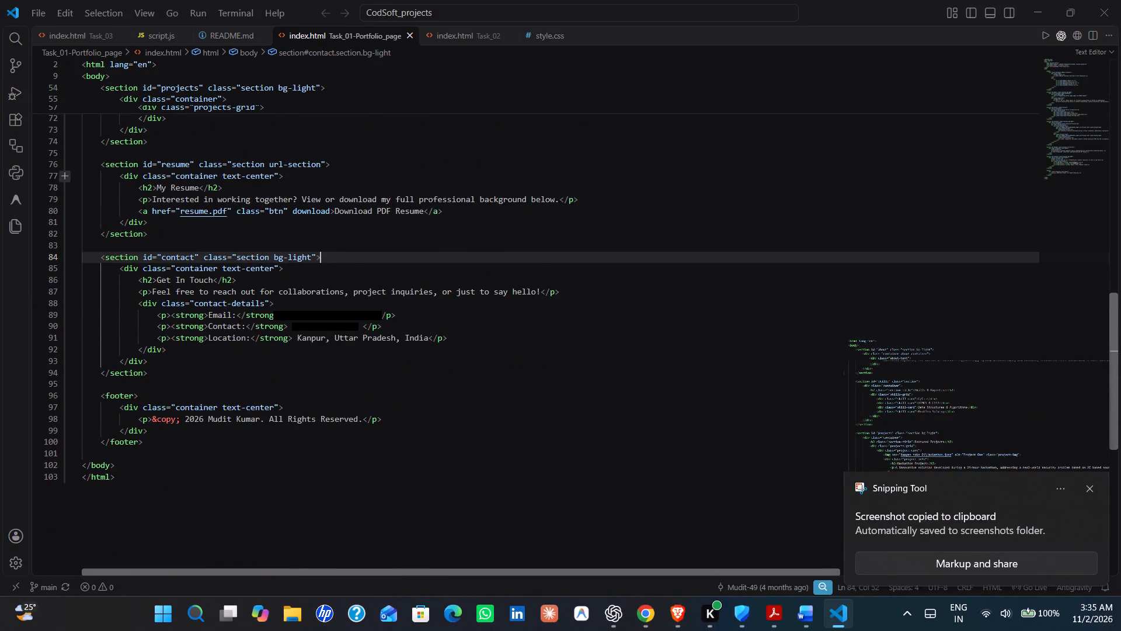
key("Print")
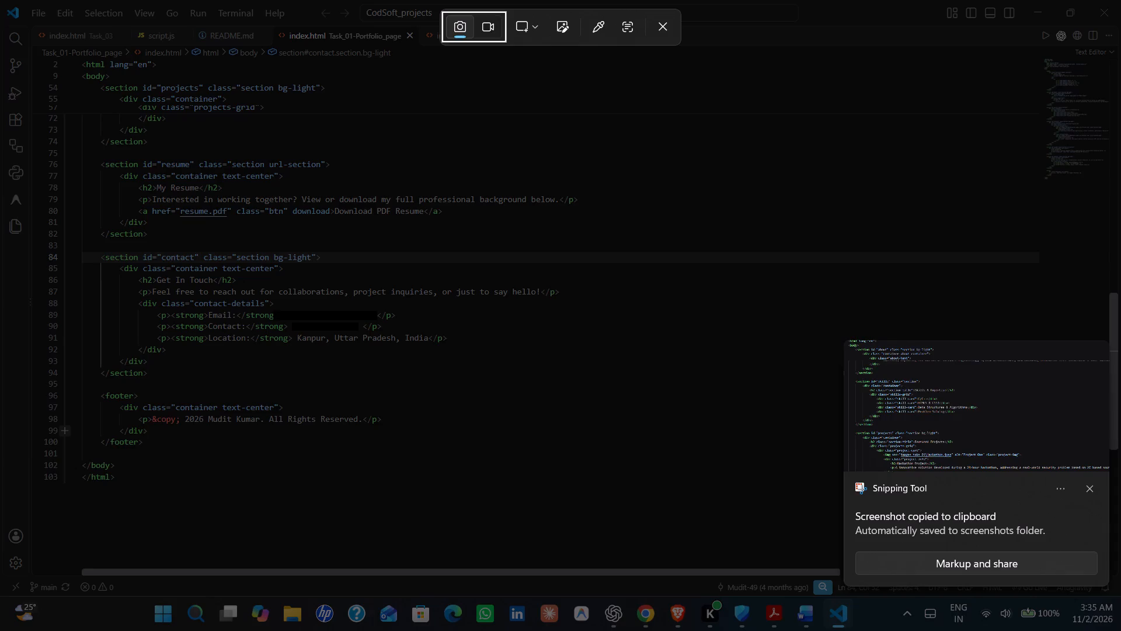
left_click_drag(67, 68, 574, 457)
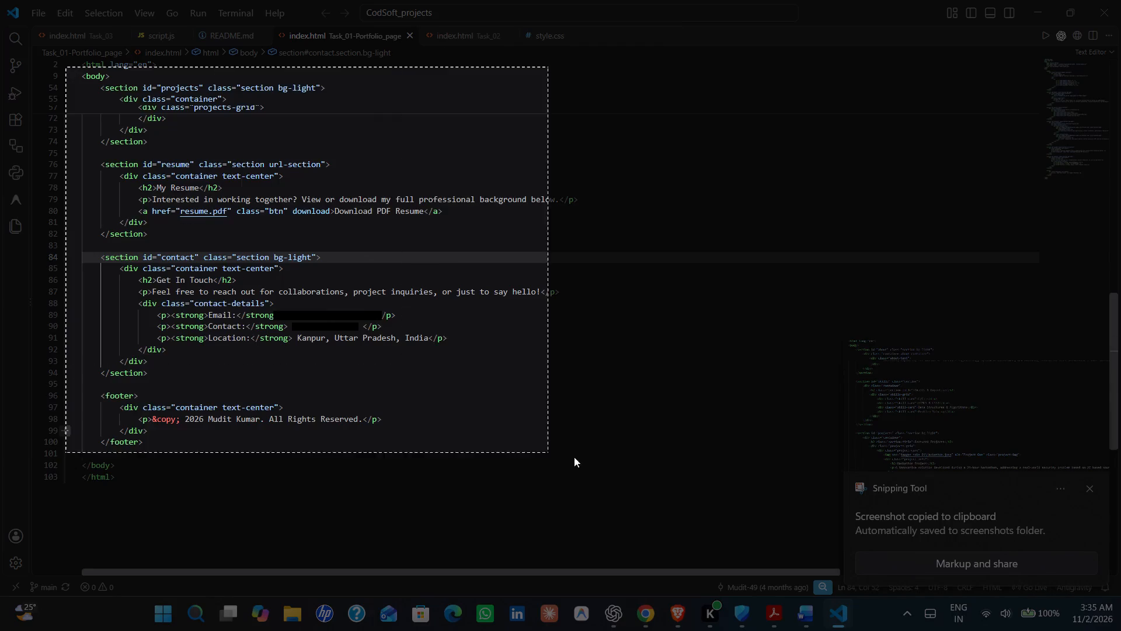
left_click_drag(574, 457, 625, 496)
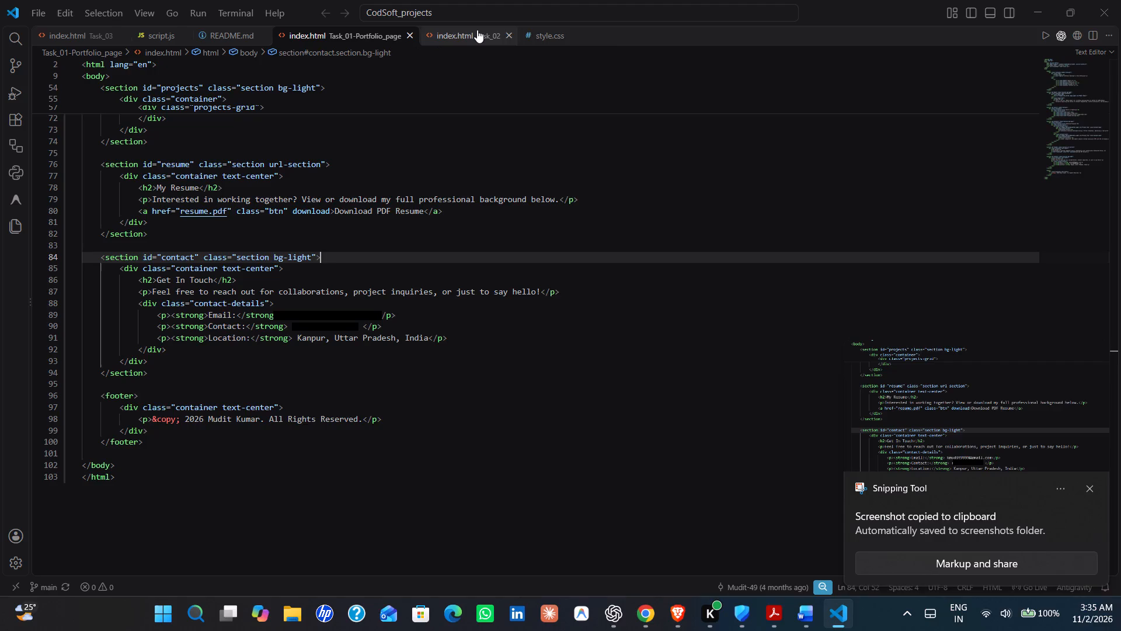
Open the style.css file of the Task_01-Portfolio_page project and go to the beginning of its code.
left_click(347, 32)
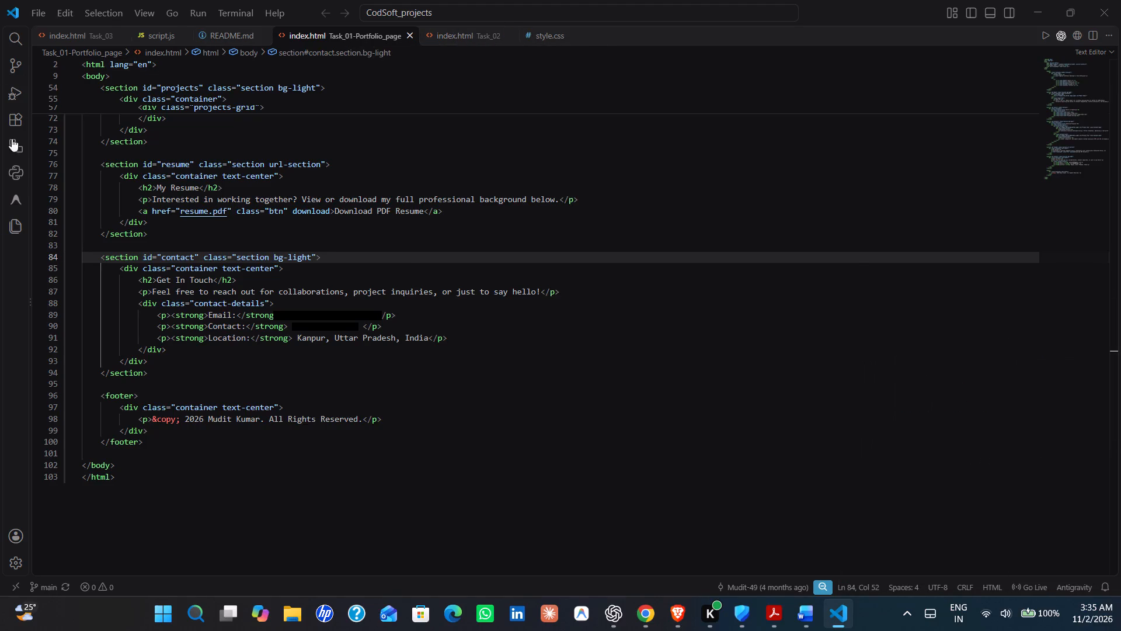
left_click(18, 223)
left_click(110, 105)
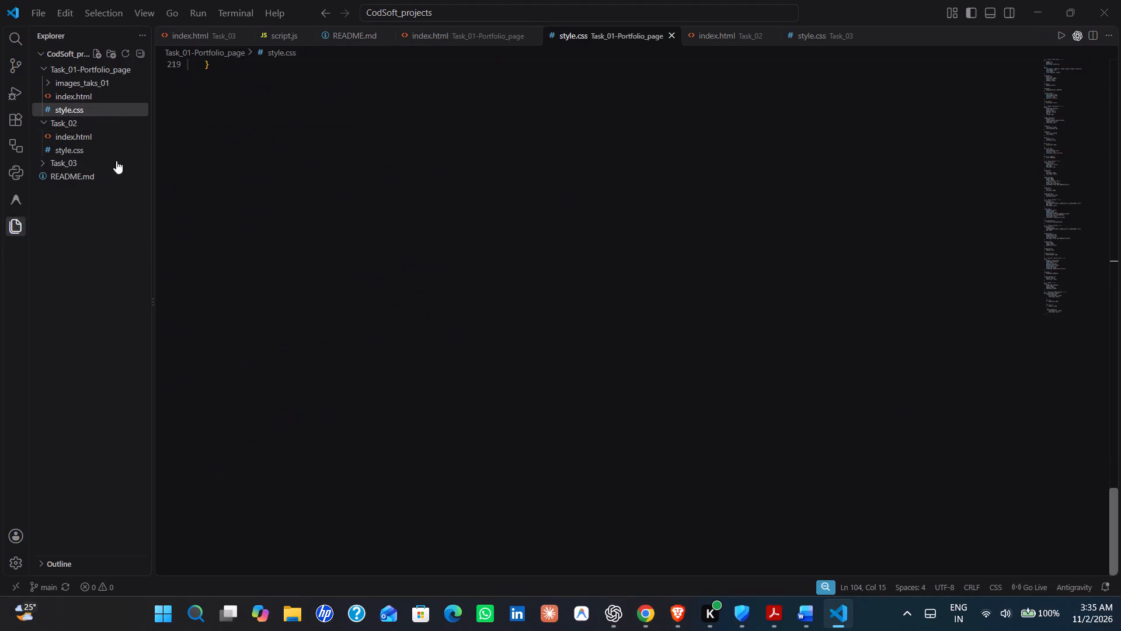
scroll(372, 292, "up", 5)
scroll(372, 292, "up", 20)
scroll(372, 292, "up", 5)
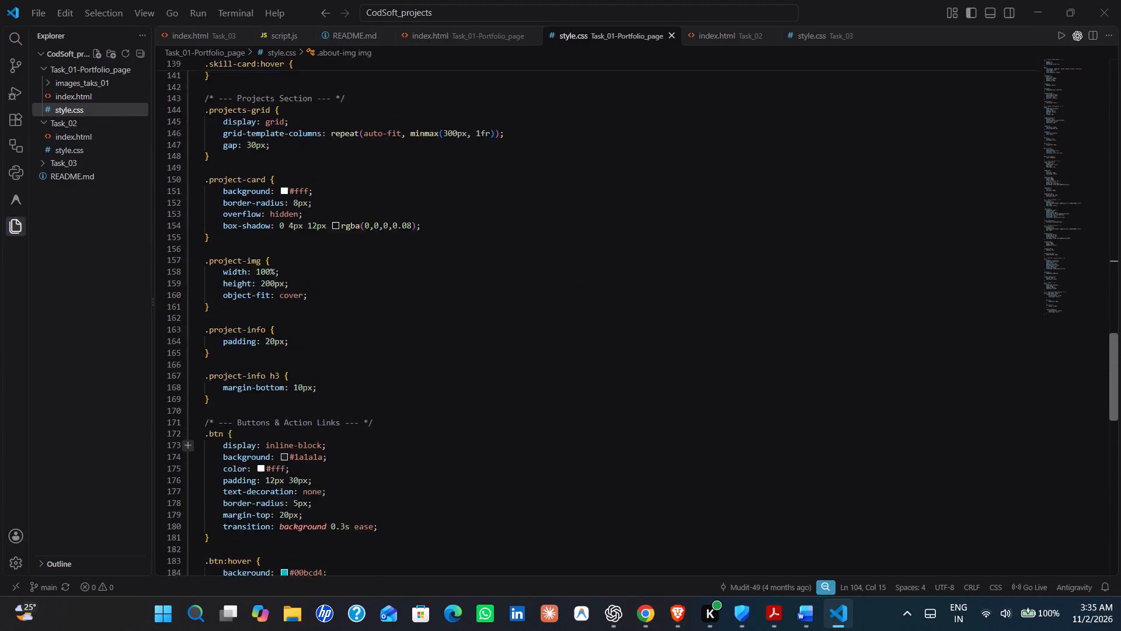
scroll(357, 258, "up", 20)
scroll(357, 258, "up", 20)
scroll(357, 258, "up", 2)
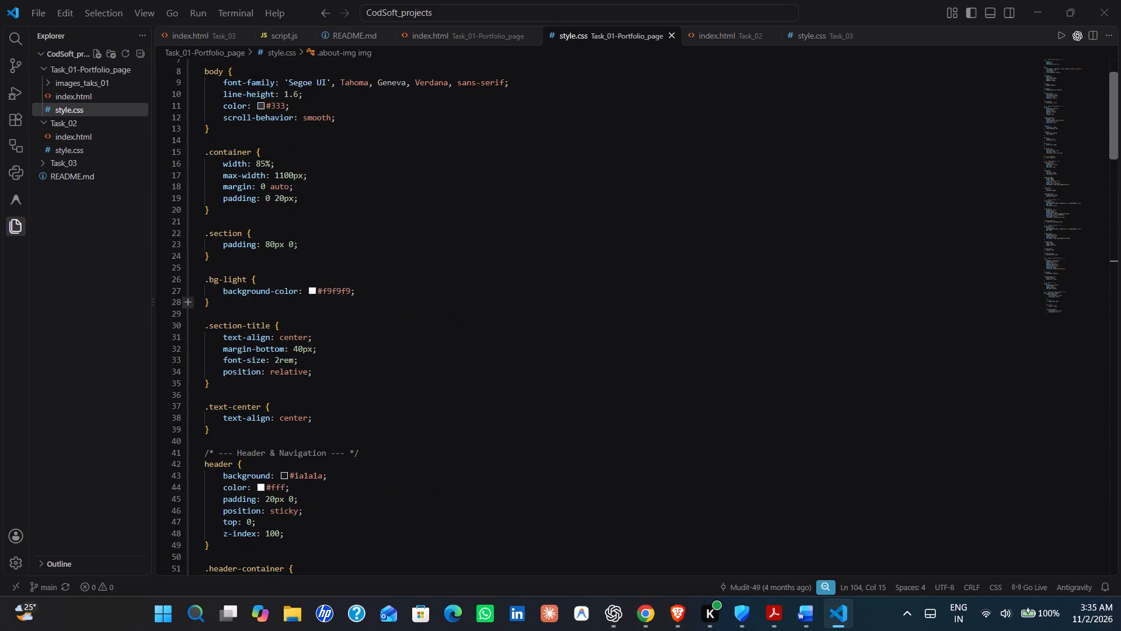
scroll(360, 300, "up", 9)
Switch to the Word report and delete the red INSERT SCREENSHOT 1 instruction line under 3.2 Project 1 – Portfolio Website.
left_click(805, 610)
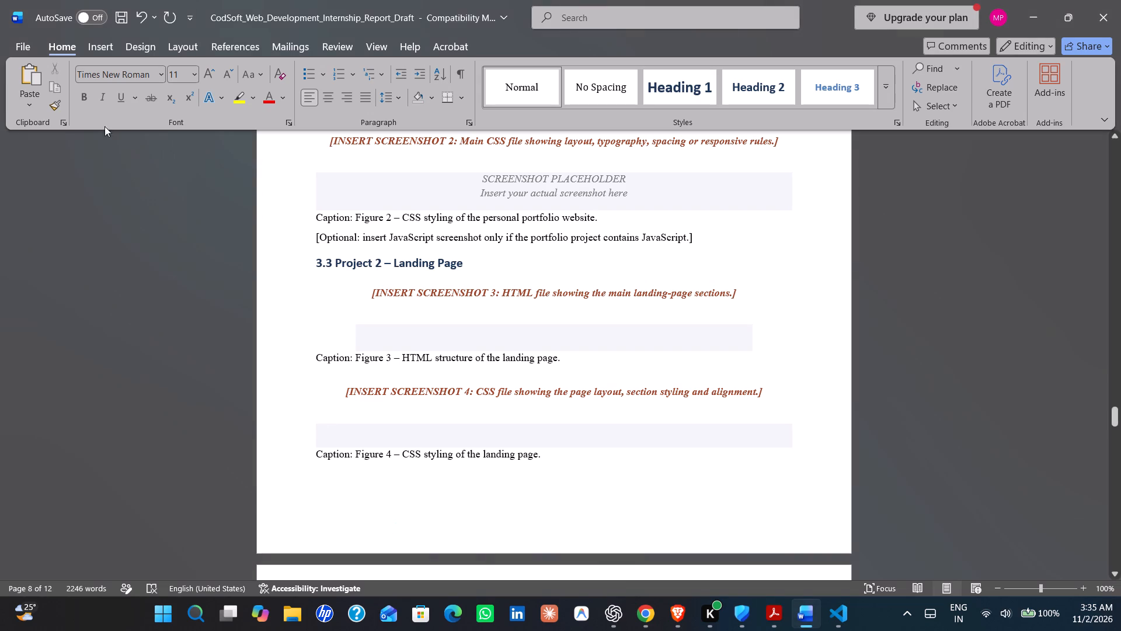
scroll(396, 252, "up", 3)
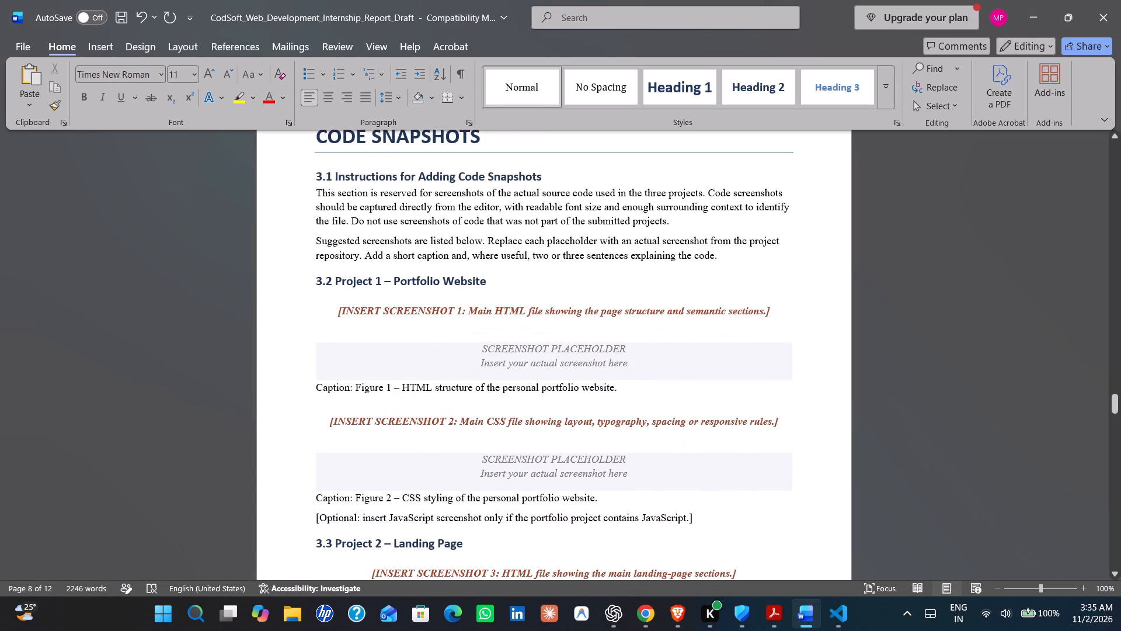
left_click_drag(322, 310, 796, 337)
key("BackSpace")
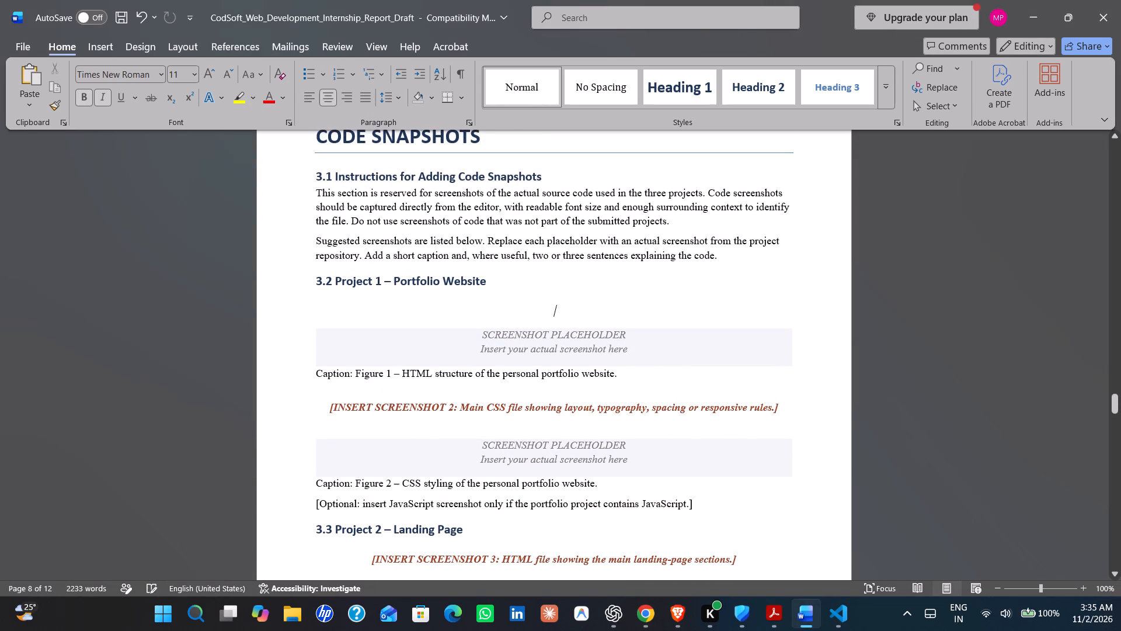
left_click(85, 45)
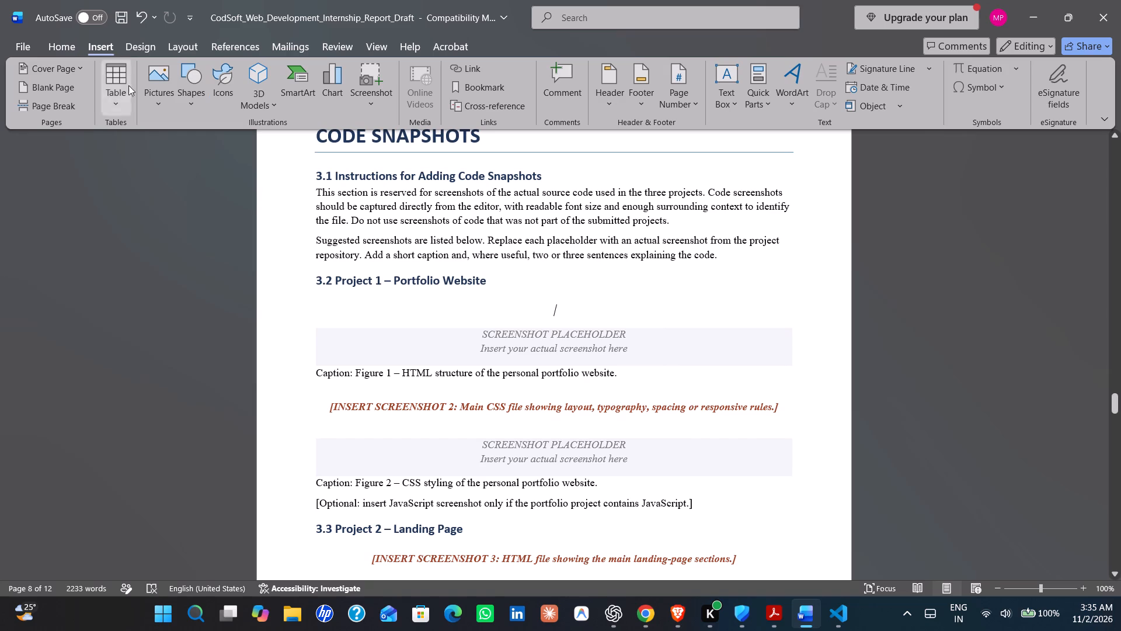
left_click(156, 81)
left_click(171, 147)
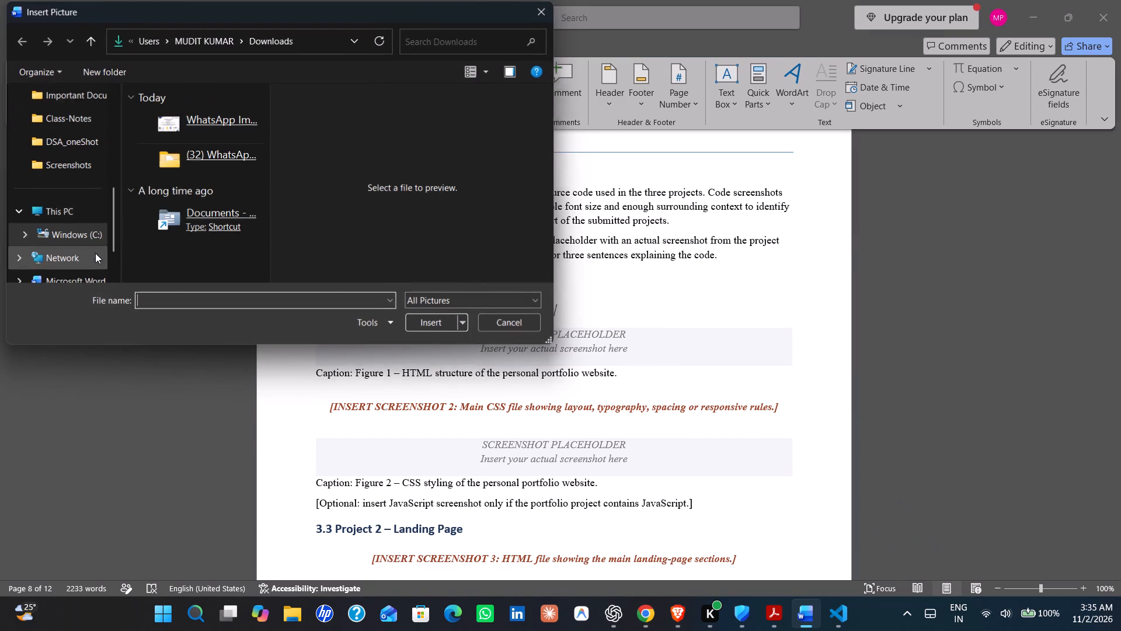
scroll(69, 200, "up", 2)
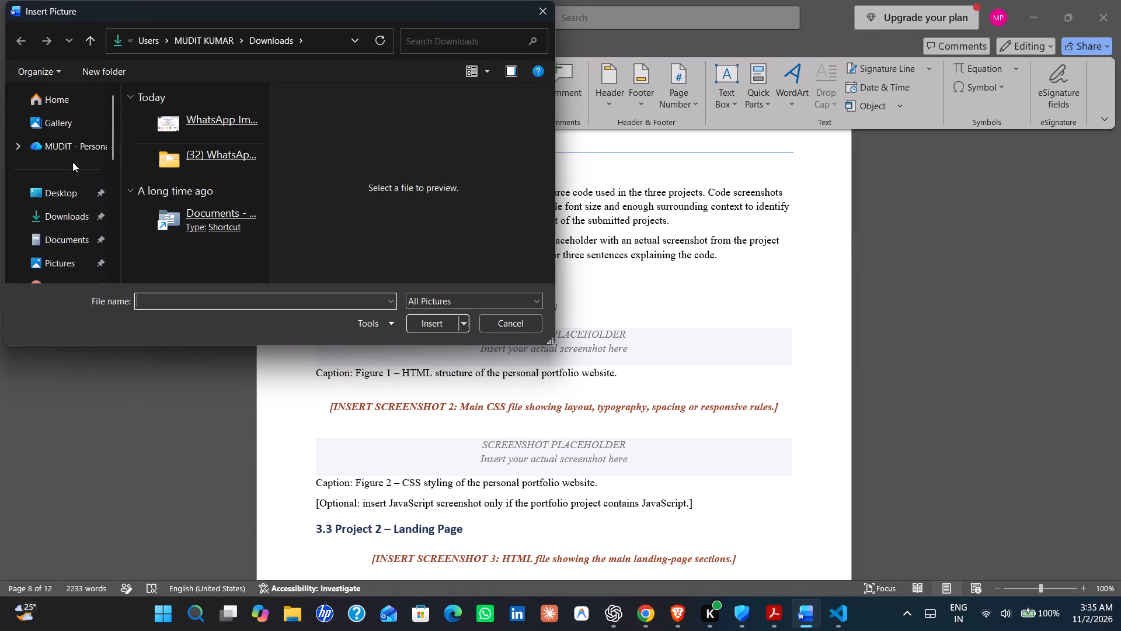
scroll(72, 192, "down", 1)
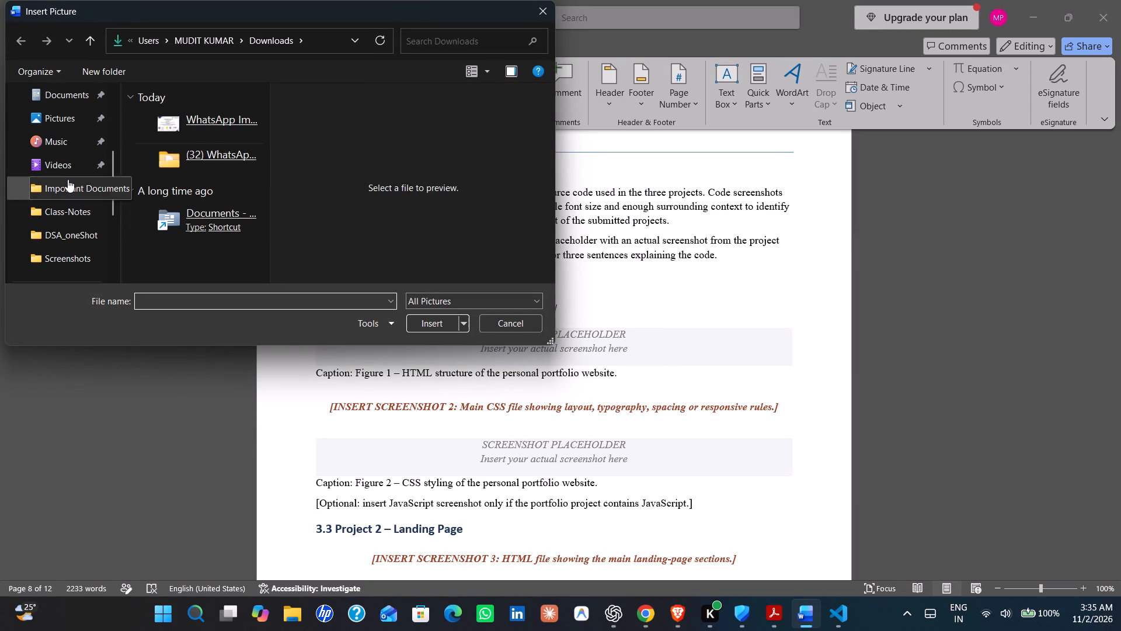
left_click(75, 123)
left_click(160, 131)
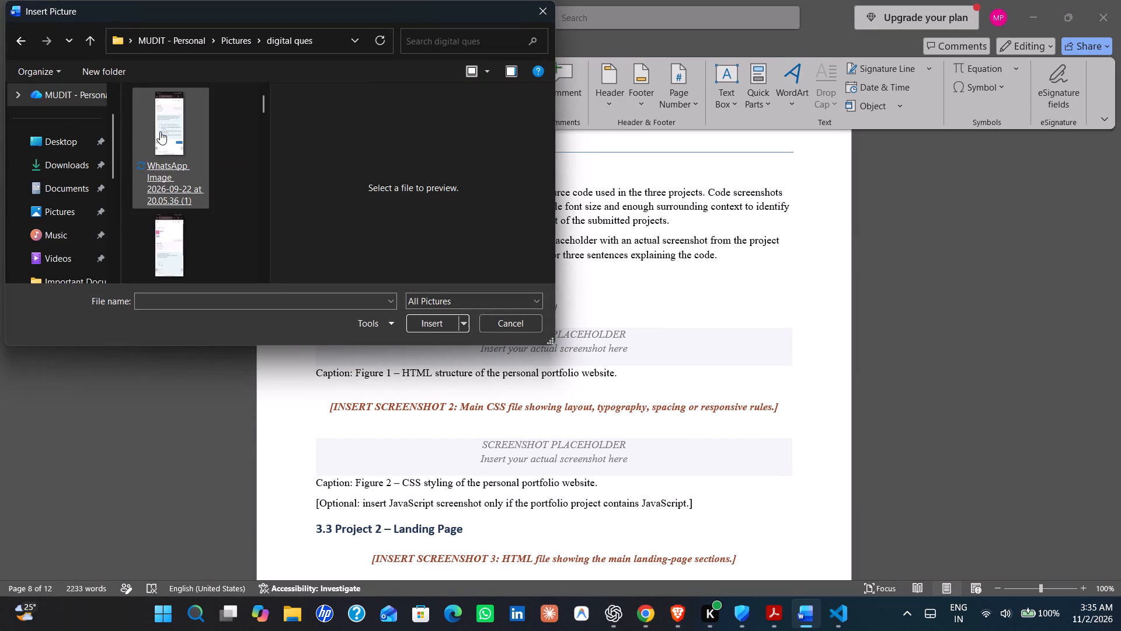
left_click(16, 30)
scroll(24, 158, "down", 2)
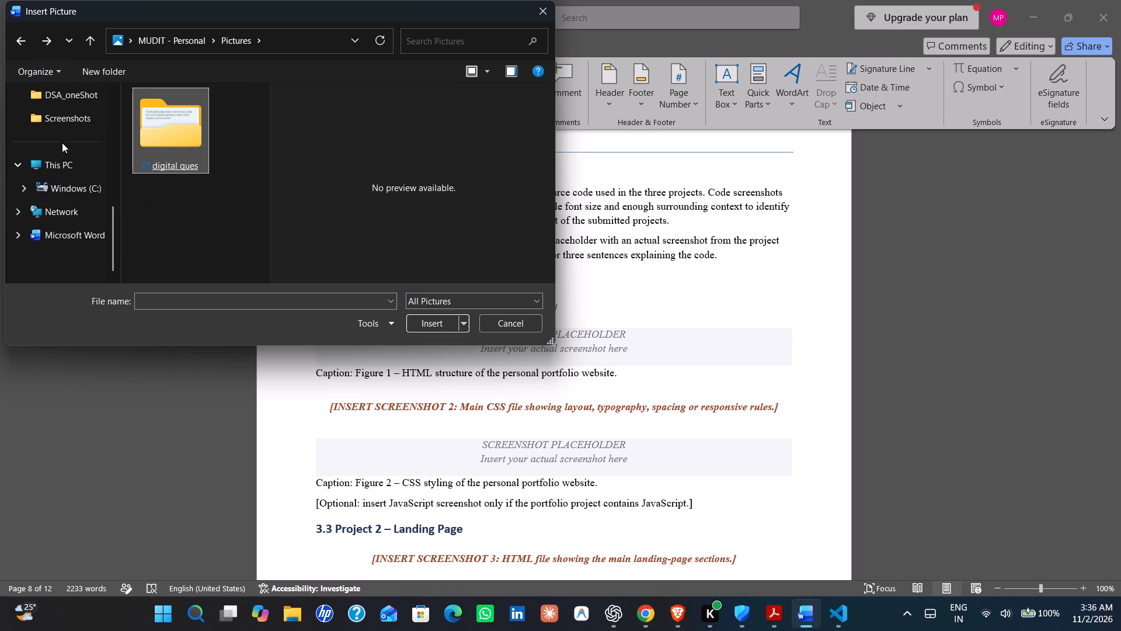
left_click(67, 121)
scroll(169, 167, "down", 10)
scroll(179, 225, "down", 4)
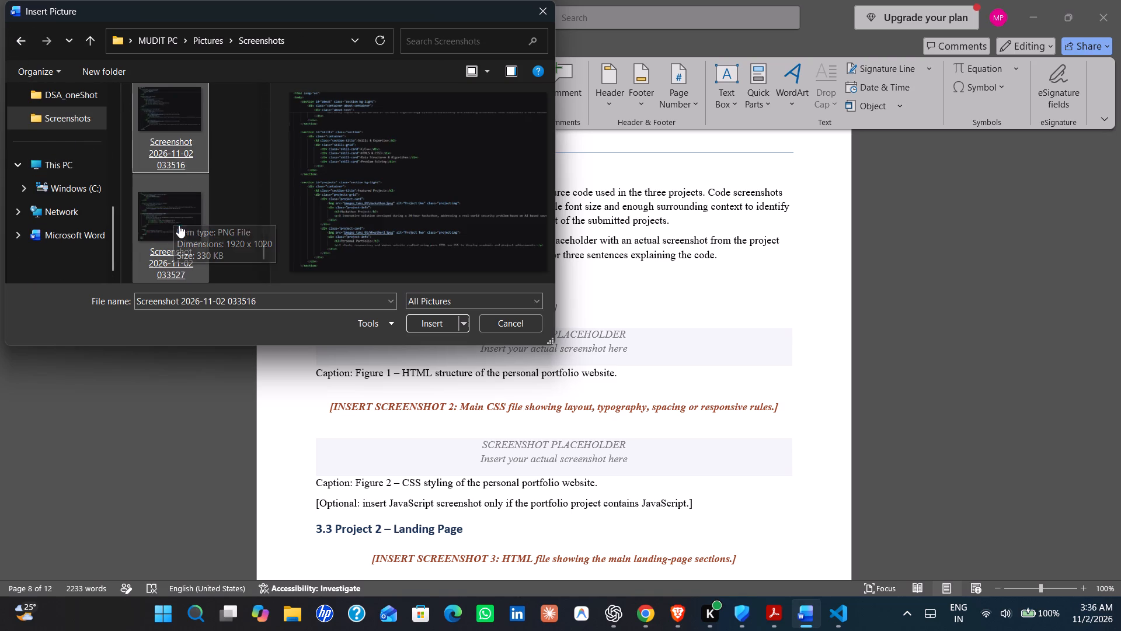
scroll(190, 216, "down", 5)
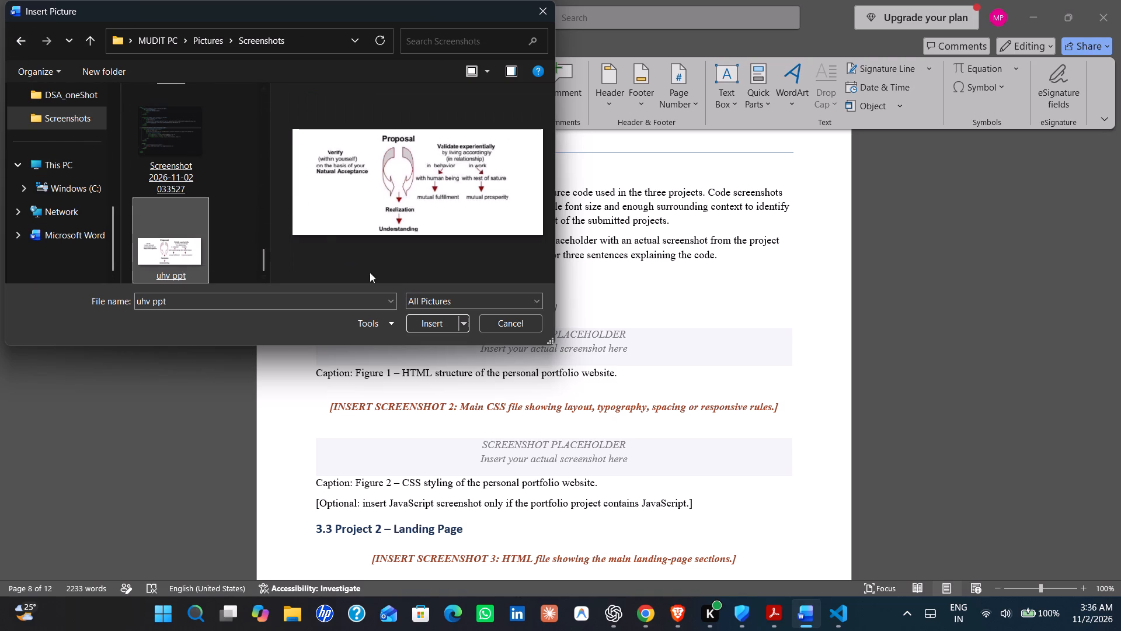
scroll(196, 167, "down", 6)
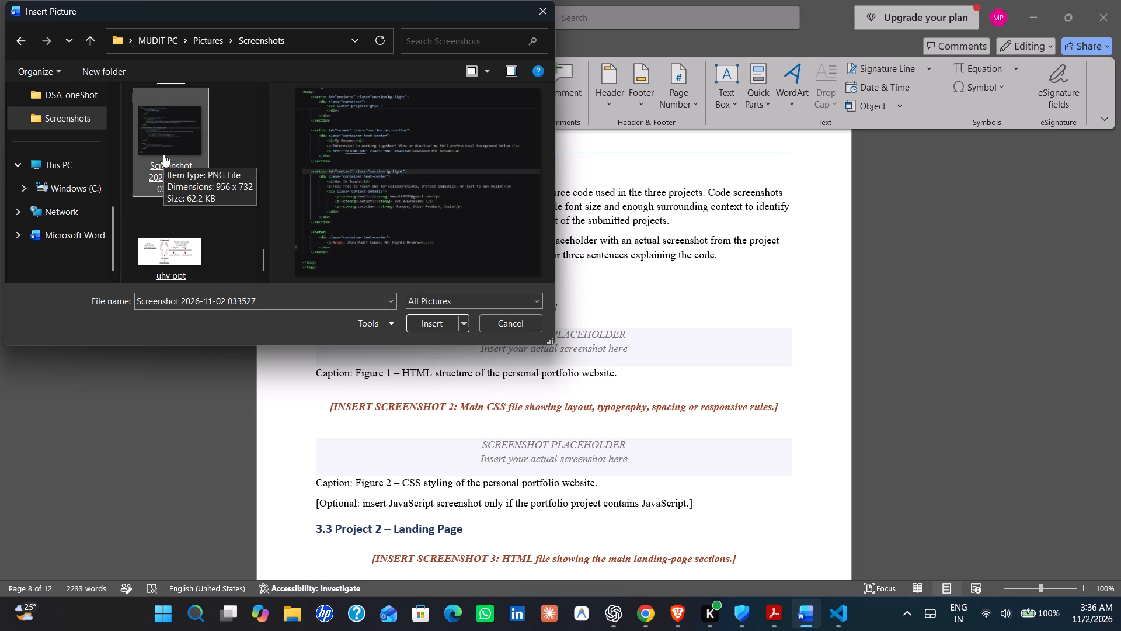
scroll(163, 154, "up", 1)
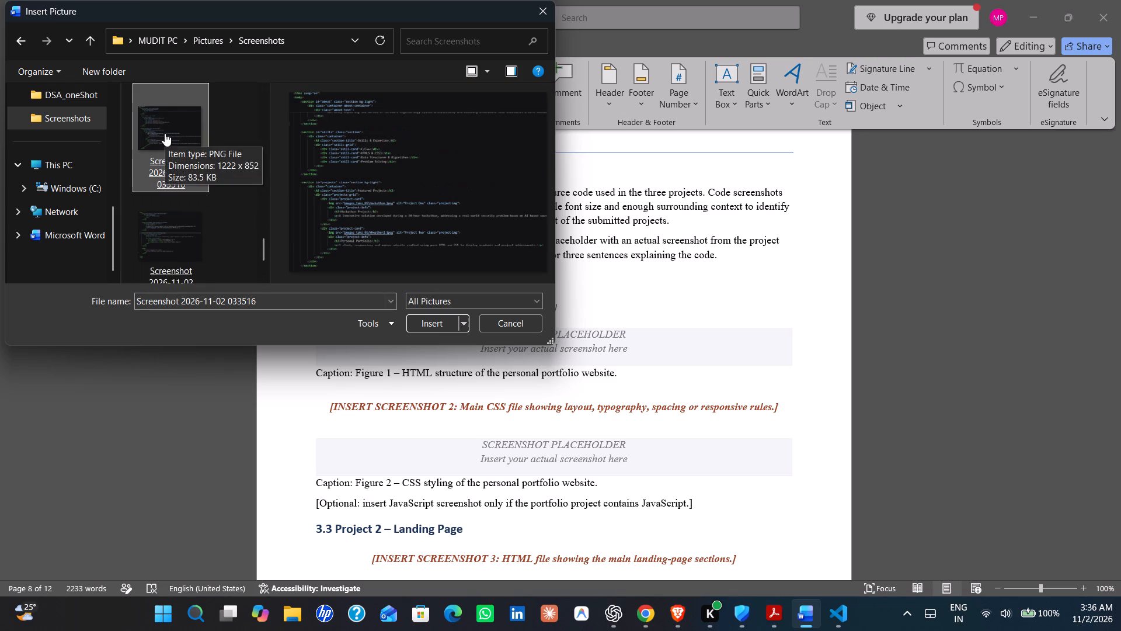
scroll(165, 133, "up", 1)
left_click(171, 116)
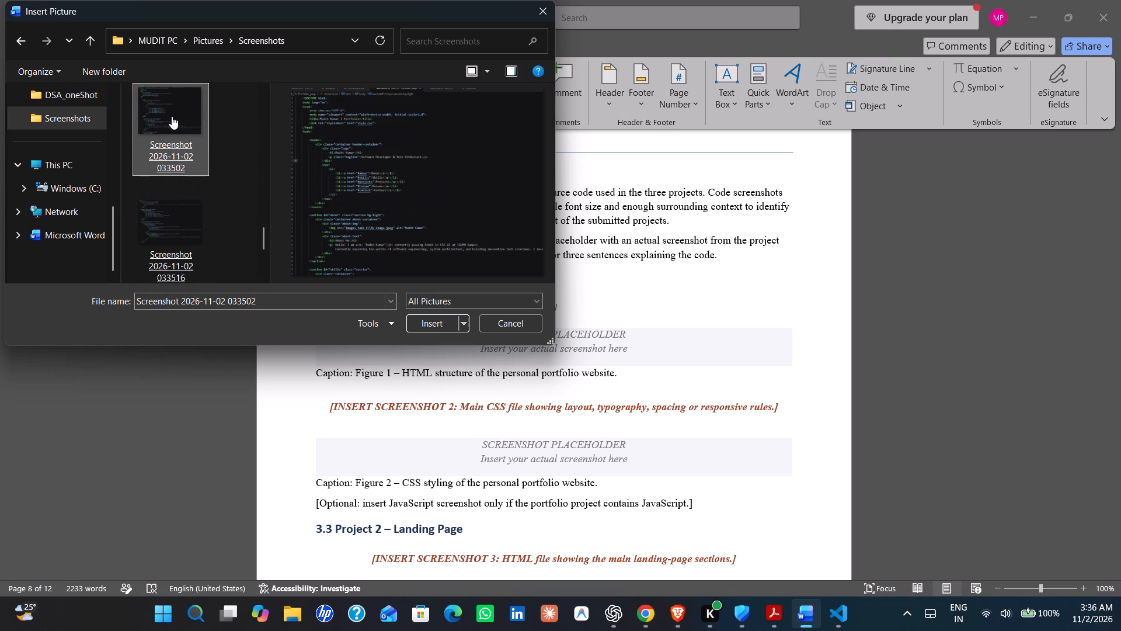
Shrink the inserted HTML code screenshot to about 3.92 inches high and 5.09 inches wide.
scroll(545, 318, "down", 3)
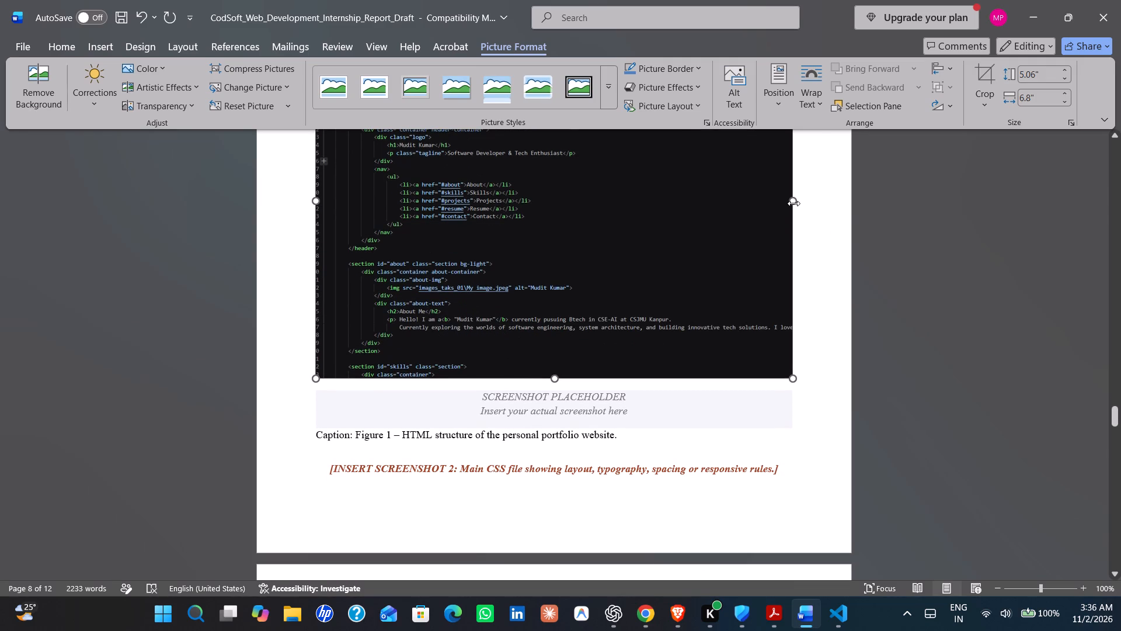
left_click_drag(792, 202, 778, 220)
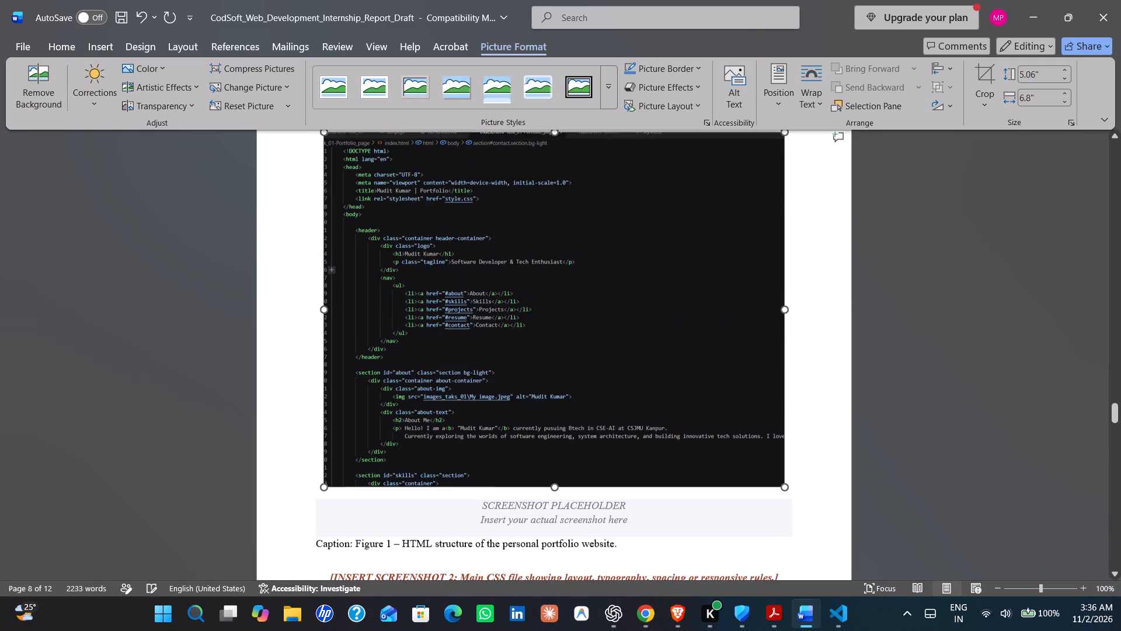
left_click_drag(780, 485, 679, 360)
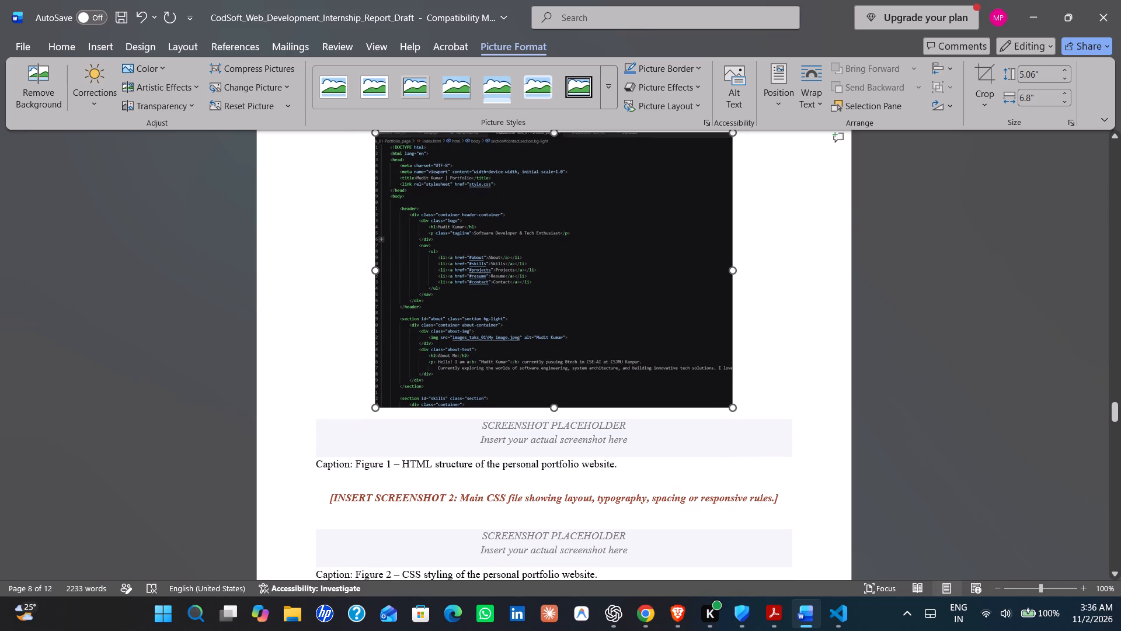
Align the HTML code screenshot to the left margin of the page.
left_click_drag(444, 280, 400, 280)
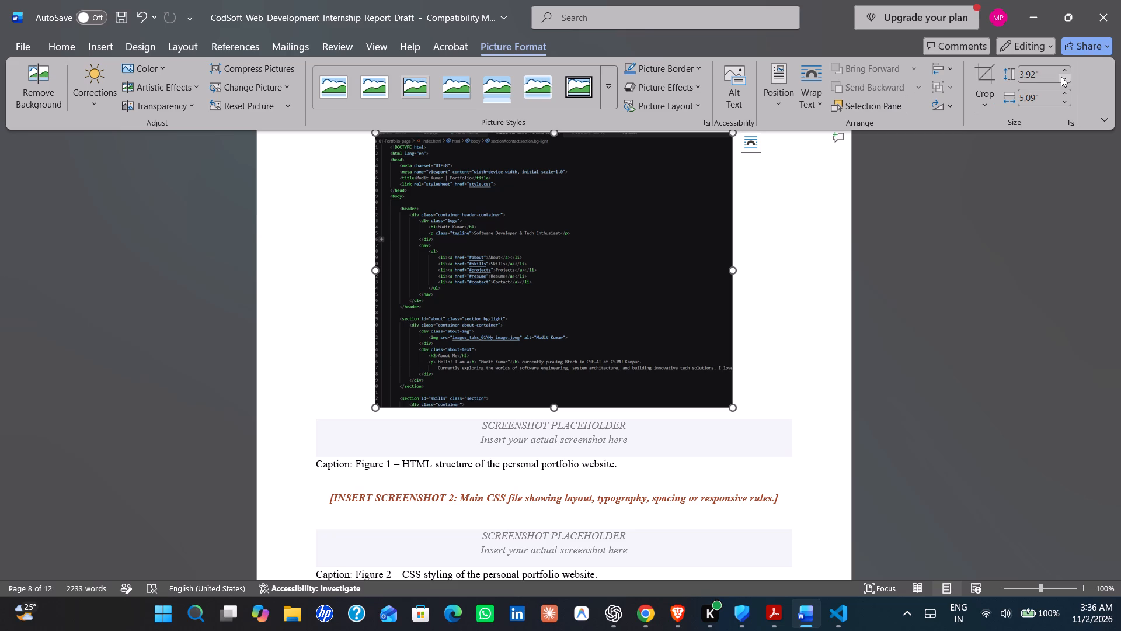
scroll(795, 271, "up", 3)
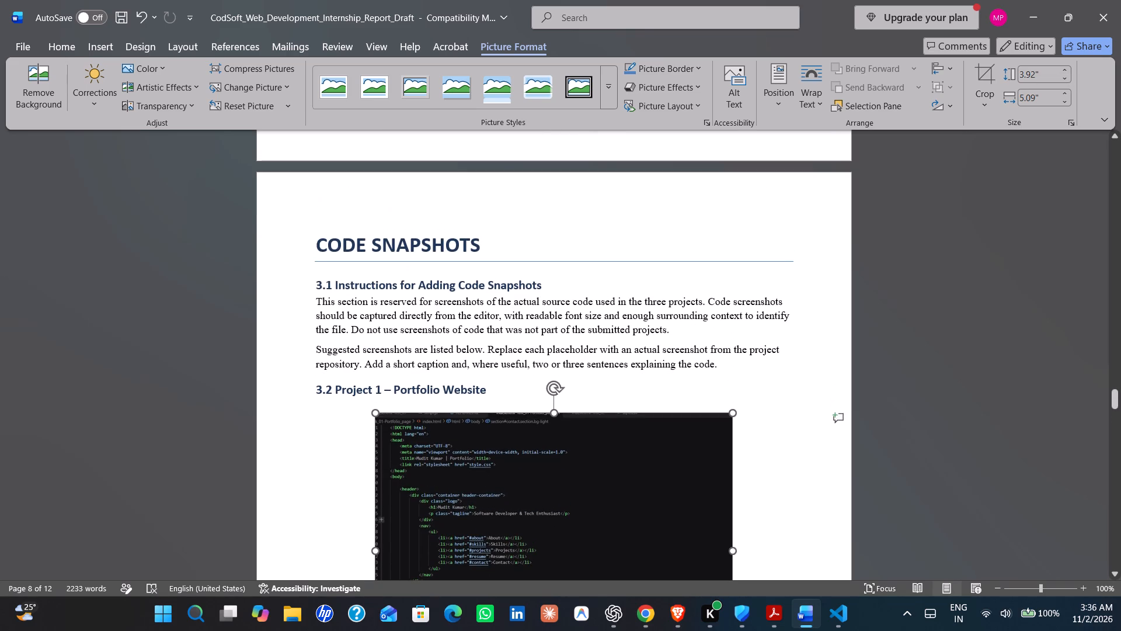
scroll(600, 391, "down", 2)
left_click(621, 279)
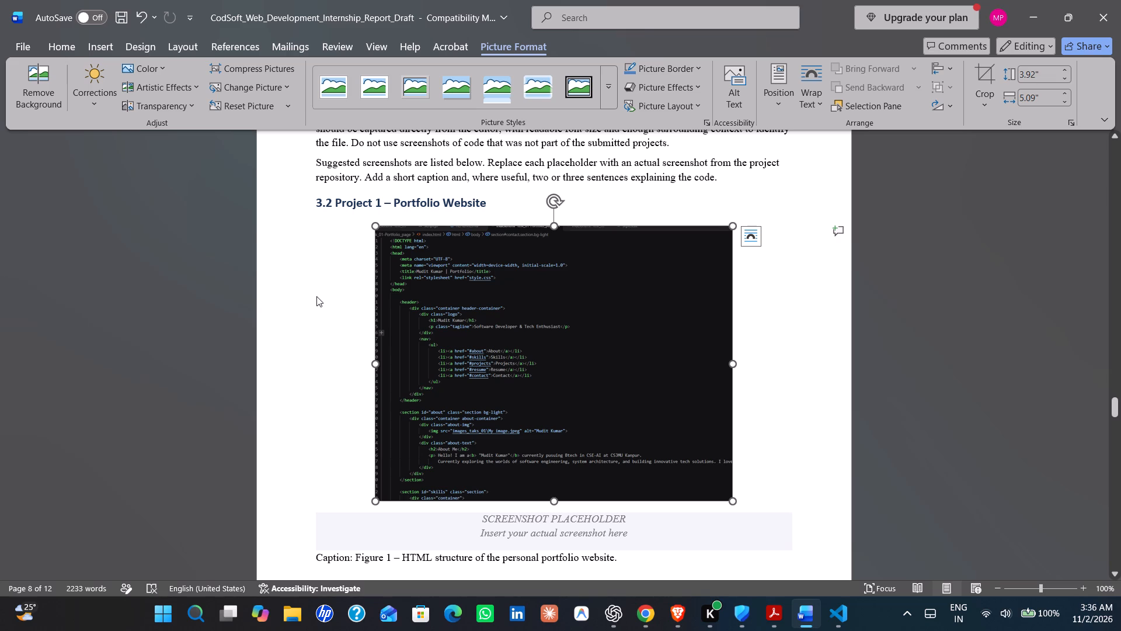
key("ctrl+l")
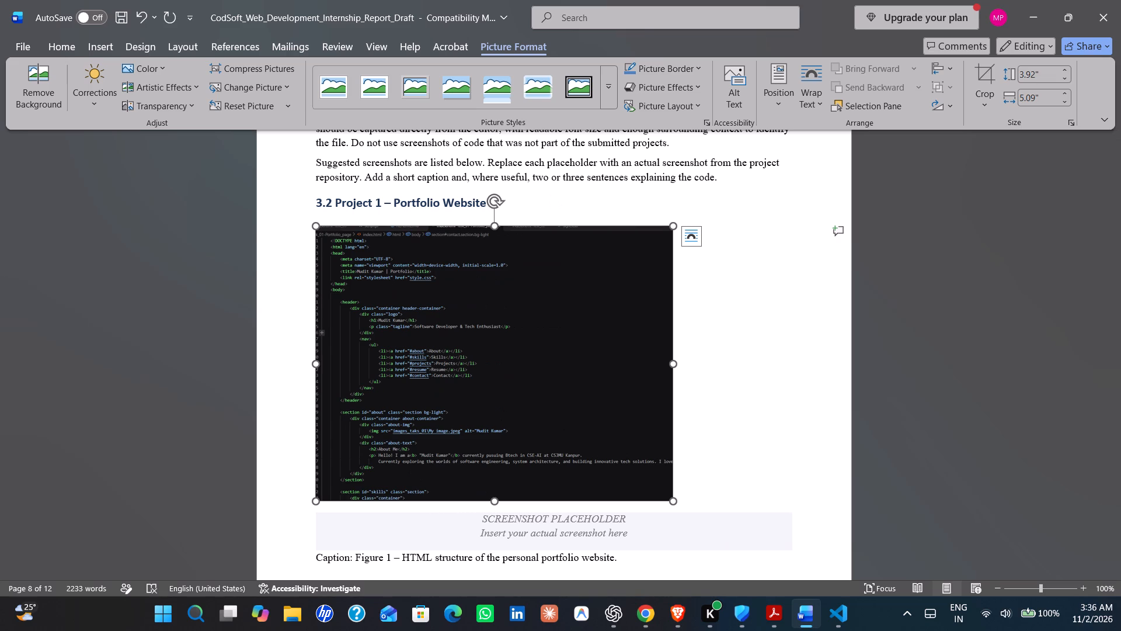
Stretch the HTML code screenshot to a little over 6 inches wide and make it slightly taller.
left_click_drag(675, 363, 746, 363)
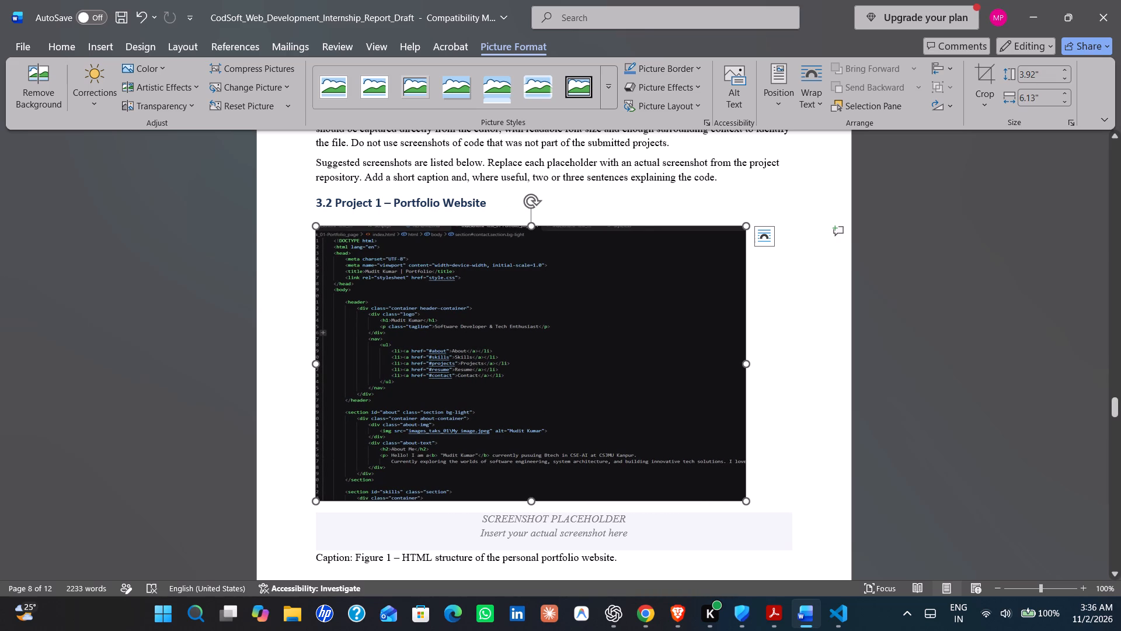
left_click_drag(531, 497, 548, 528)
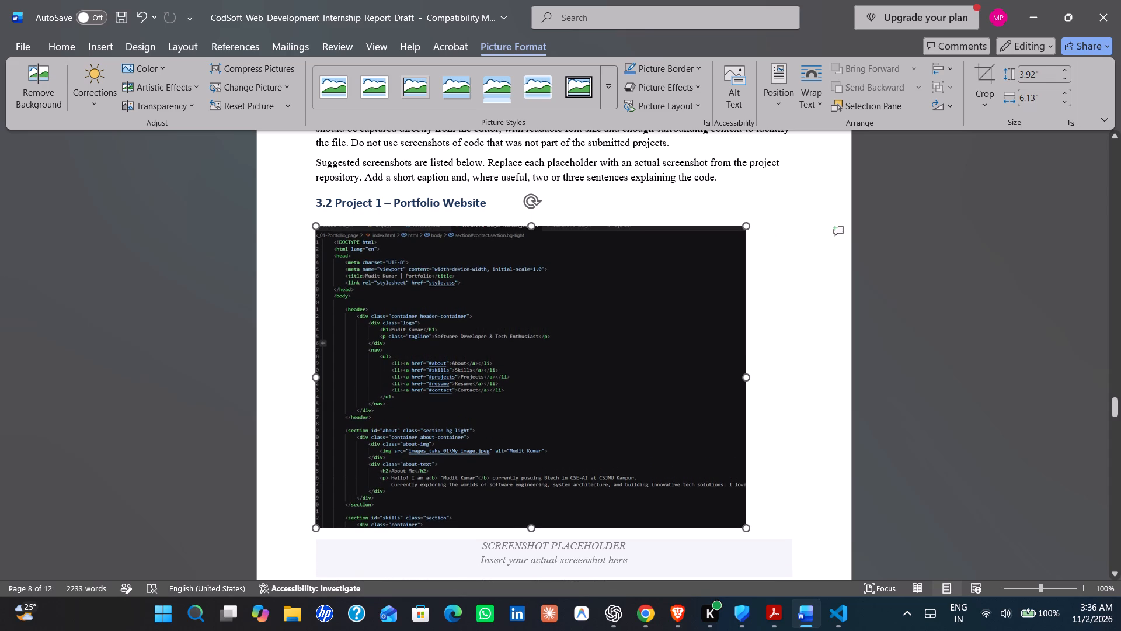
left_click_drag(749, 380, 754, 378)
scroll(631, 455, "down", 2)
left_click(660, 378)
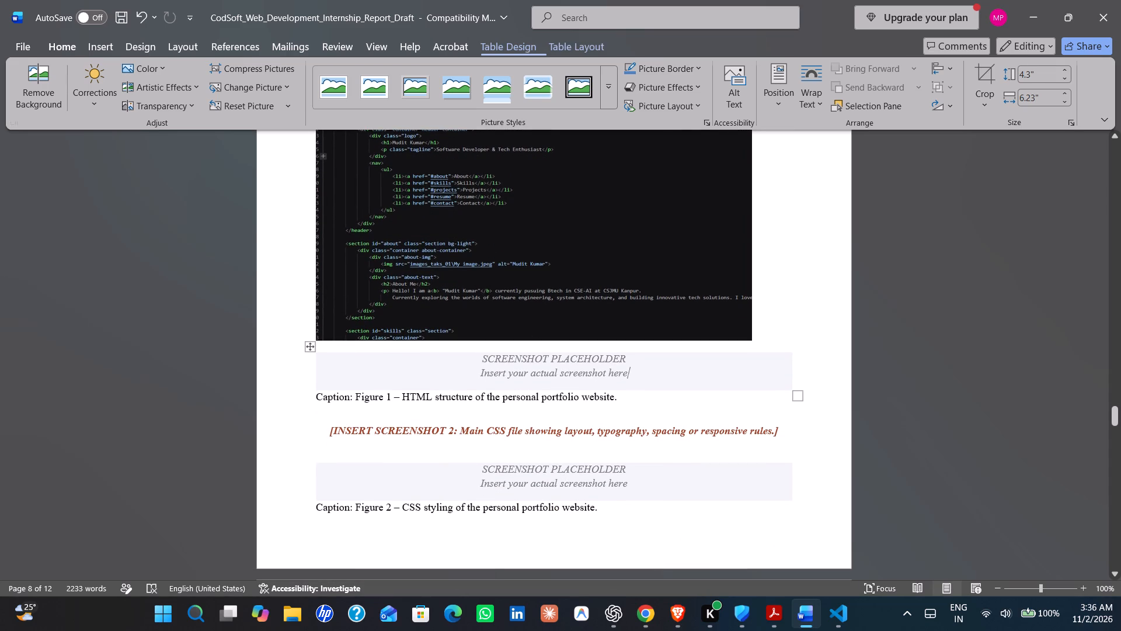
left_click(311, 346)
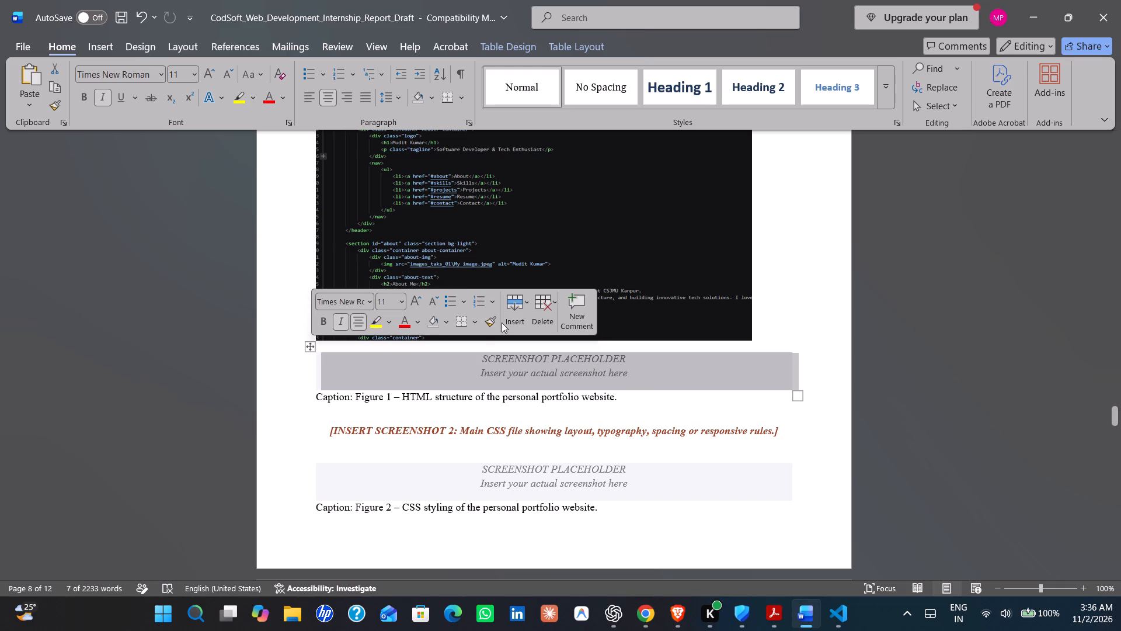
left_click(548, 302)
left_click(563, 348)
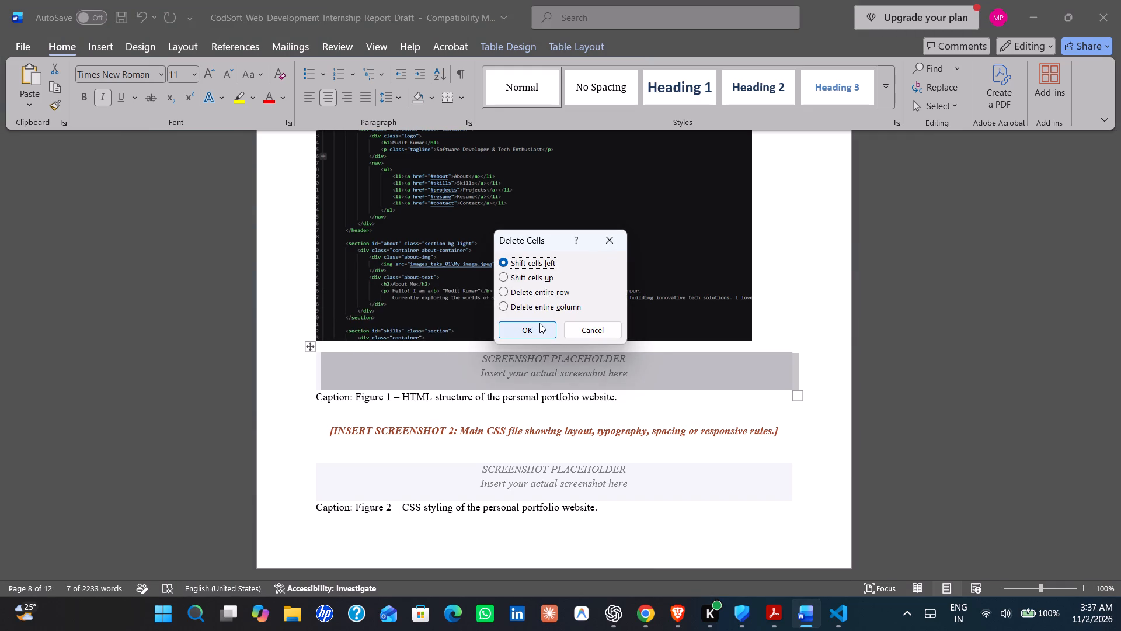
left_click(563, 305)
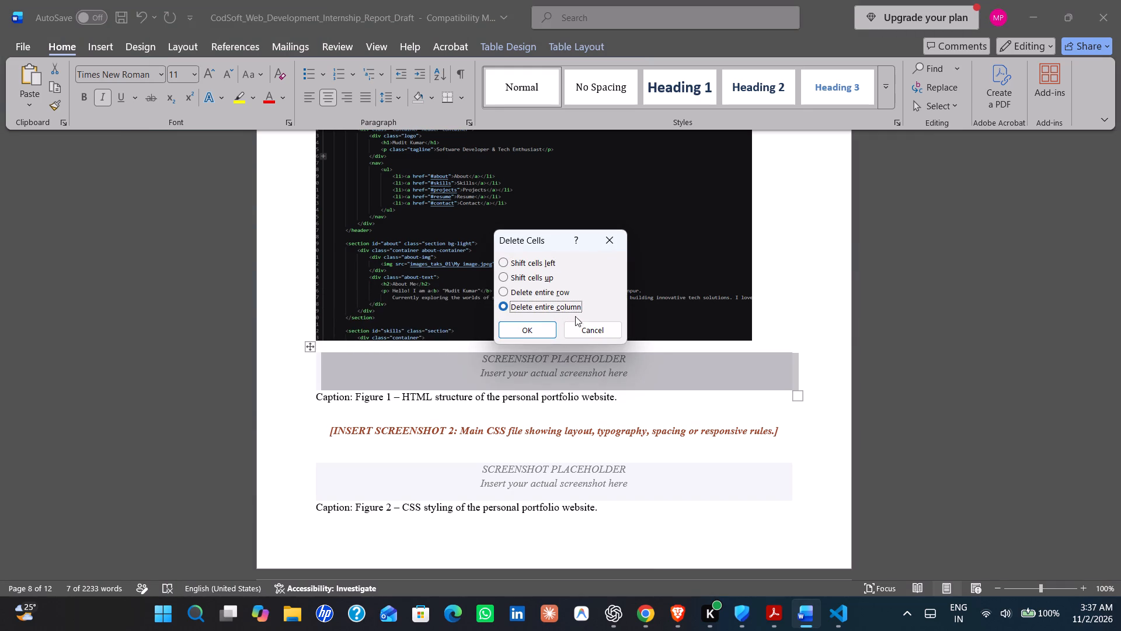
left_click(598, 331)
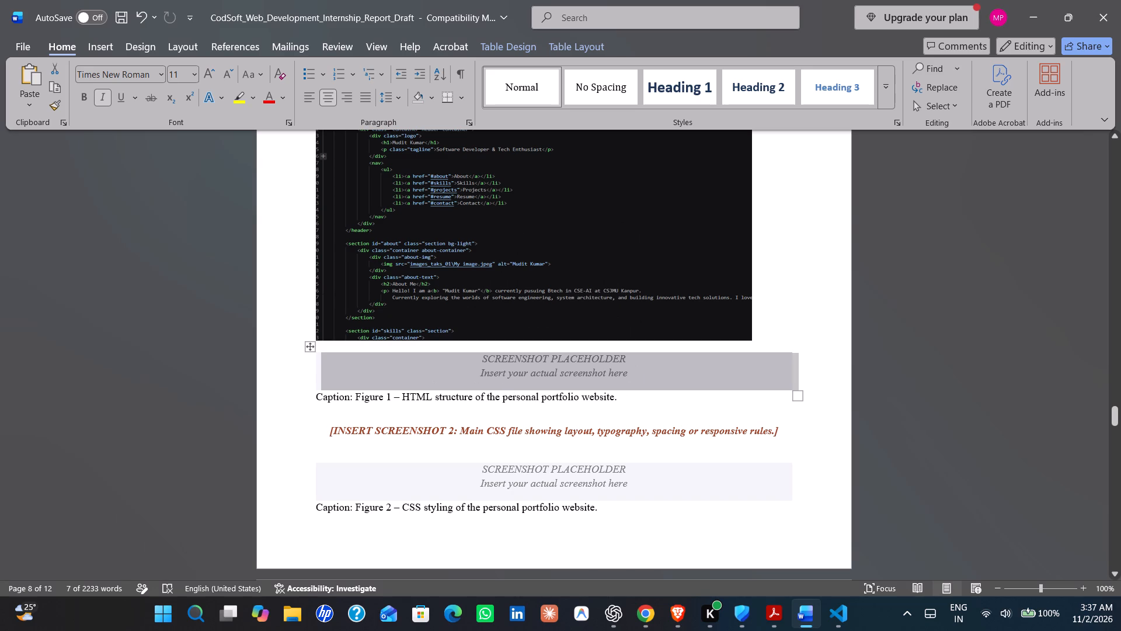
Delete the whole screenshot placeholder table between the HTML code screenshot and its Figure 1 caption.
left_click(312, 352)
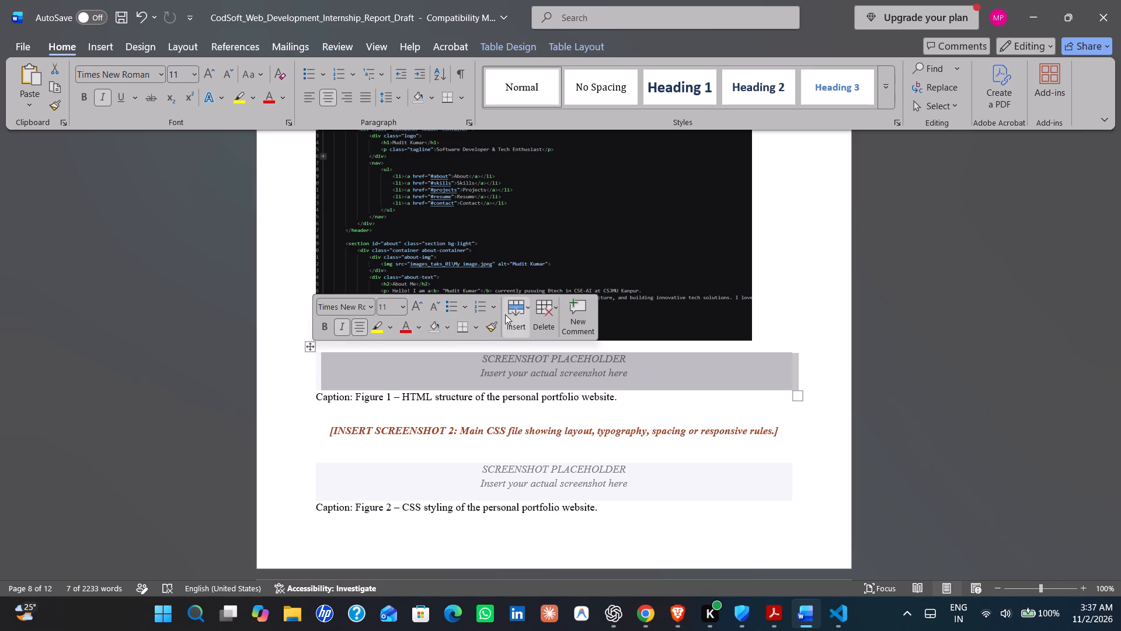
left_click(553, 307)
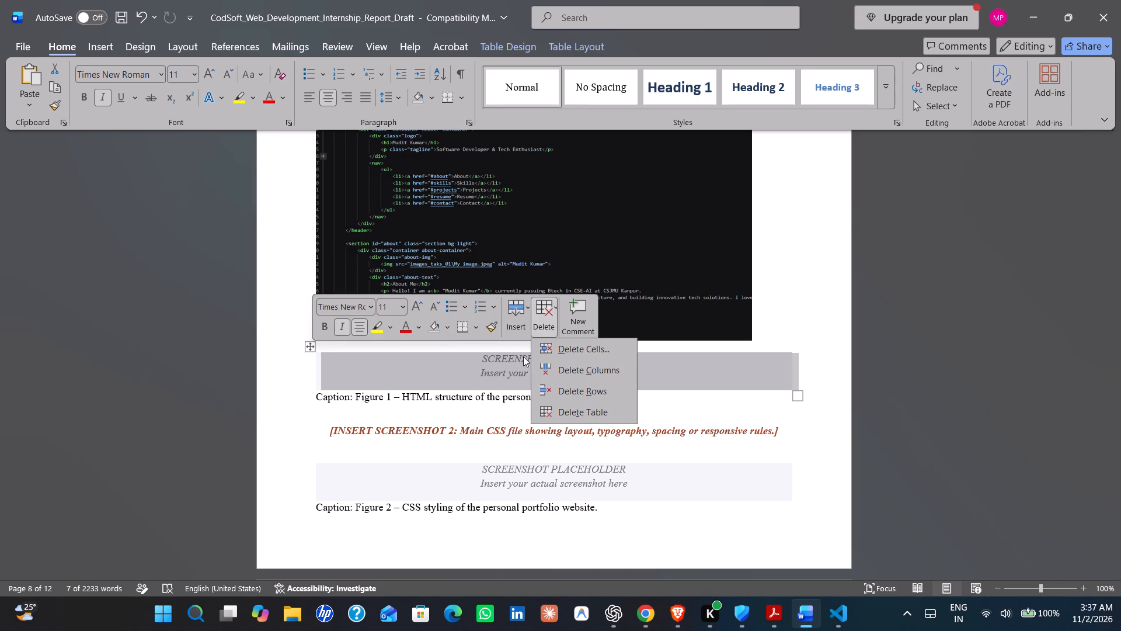
left_click(575, 409)
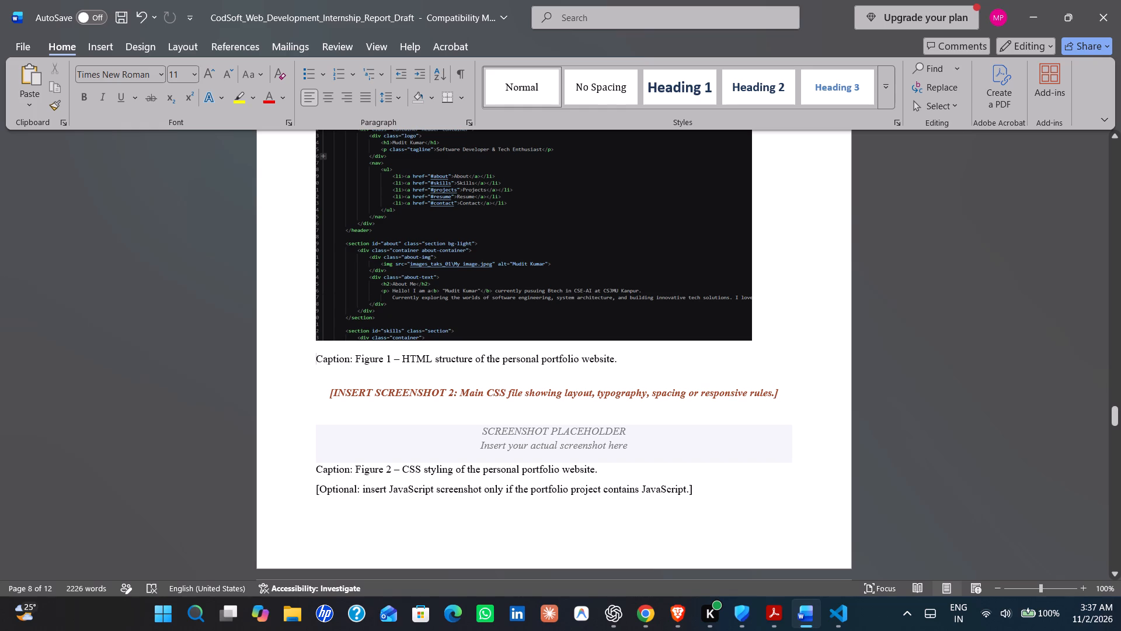
Remove the "Caption: Figure 1 –" prefix so the line reads "HTML structure of the personal portfolio website.".
left_click_drag(353, 359, 320, 360)
left_click_drag(320, 360, 319, 361)
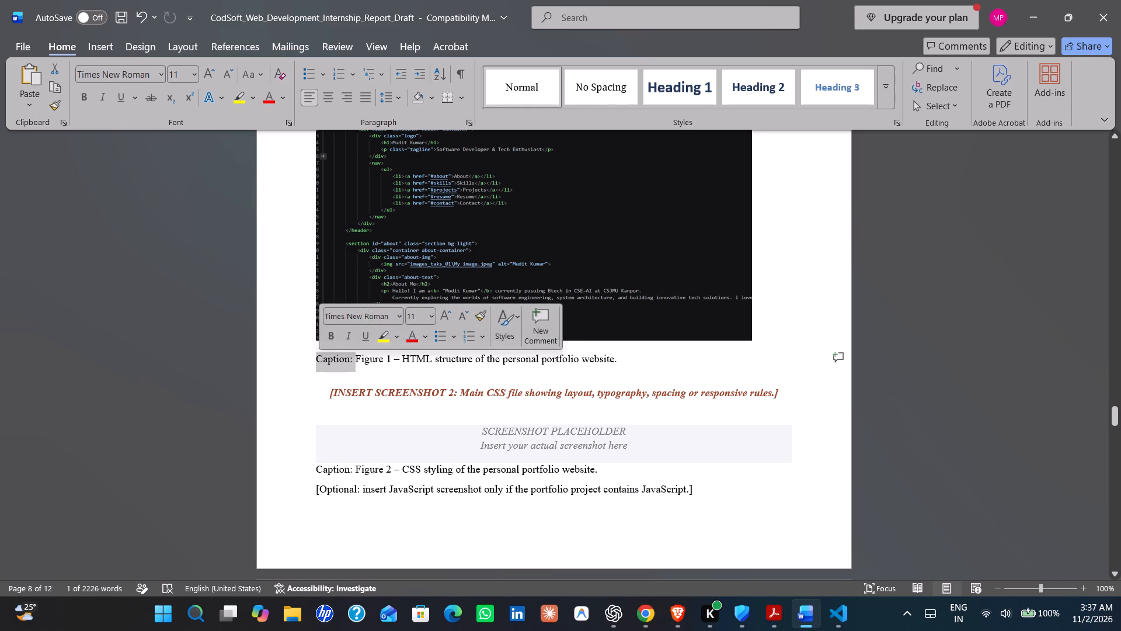
left_click_drag(403, 358, 302, 351)
left_click(308, 368)
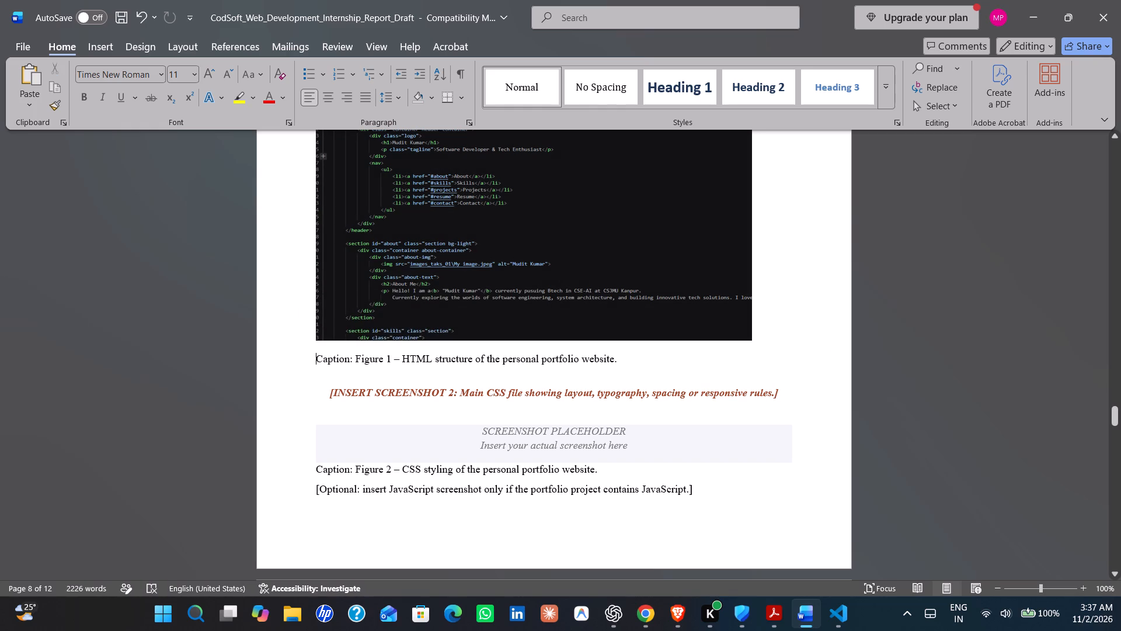
left_click_drag(399, 362, 324, 362)
key("Delete")
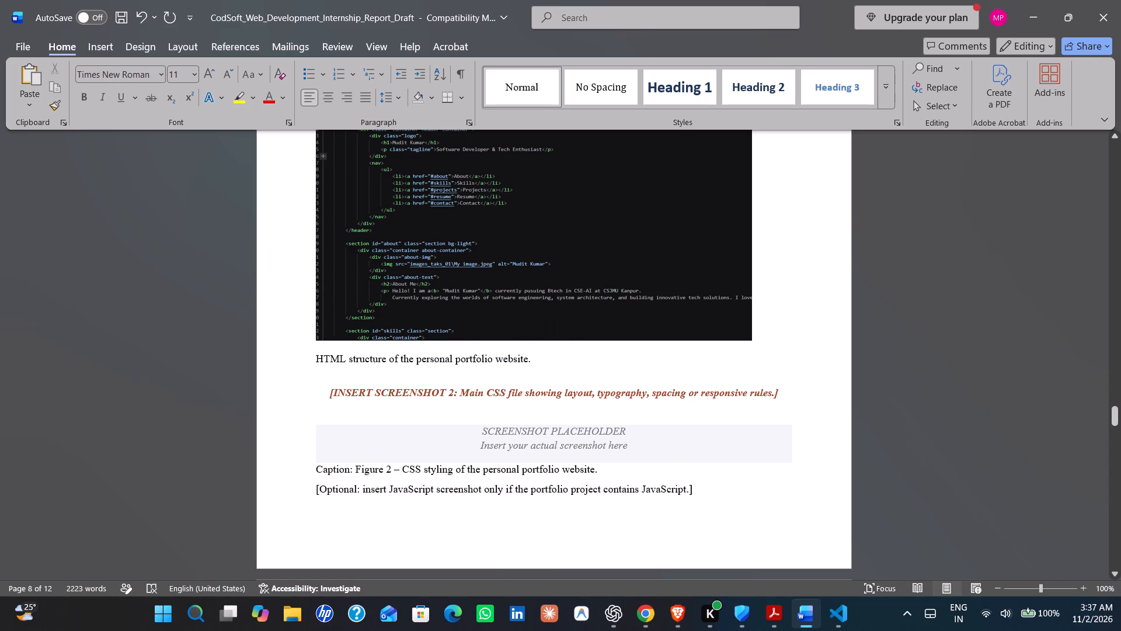
Remove the "Caption: Figure 2 –" prefix so the line reads "CSS styling of the personal portfolio website.".
scroll(511, 359, "up", 4)
scroll(512, 376, "down", 2)
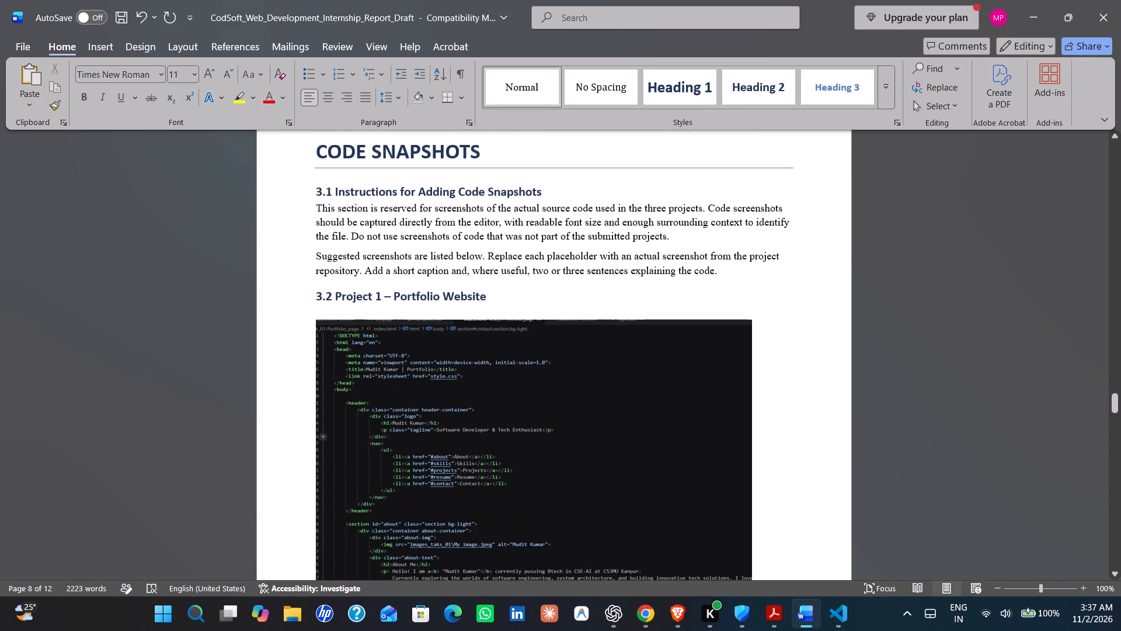
scroll(512, 377, "down", 4)
scroll(437, 269, "up", 1)
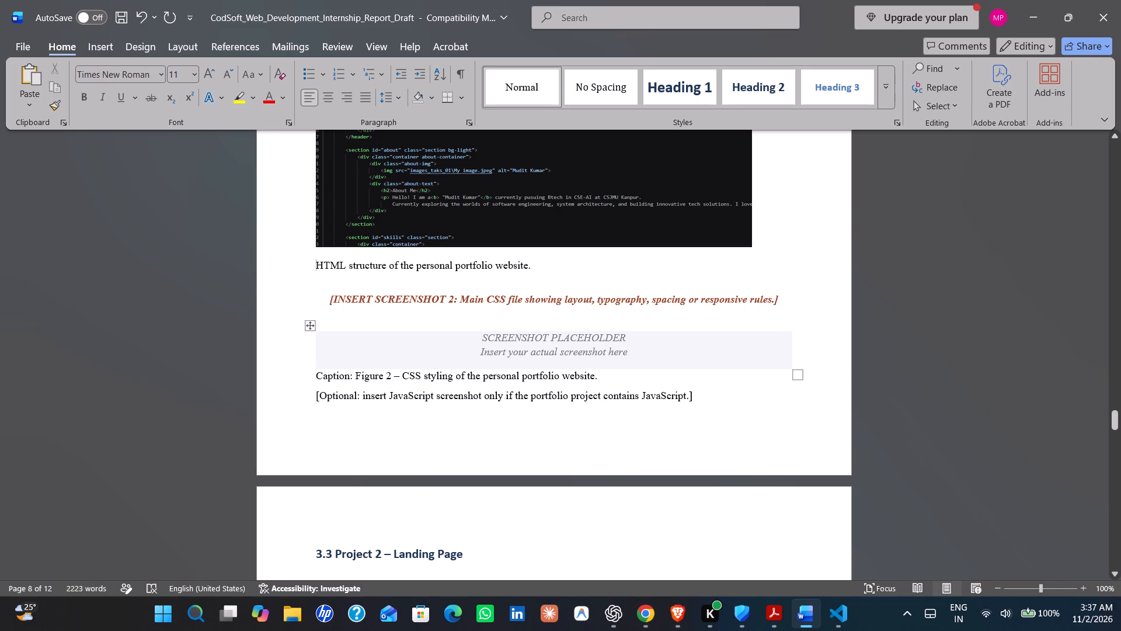
left_click_drag(397, 375, 305, 380)
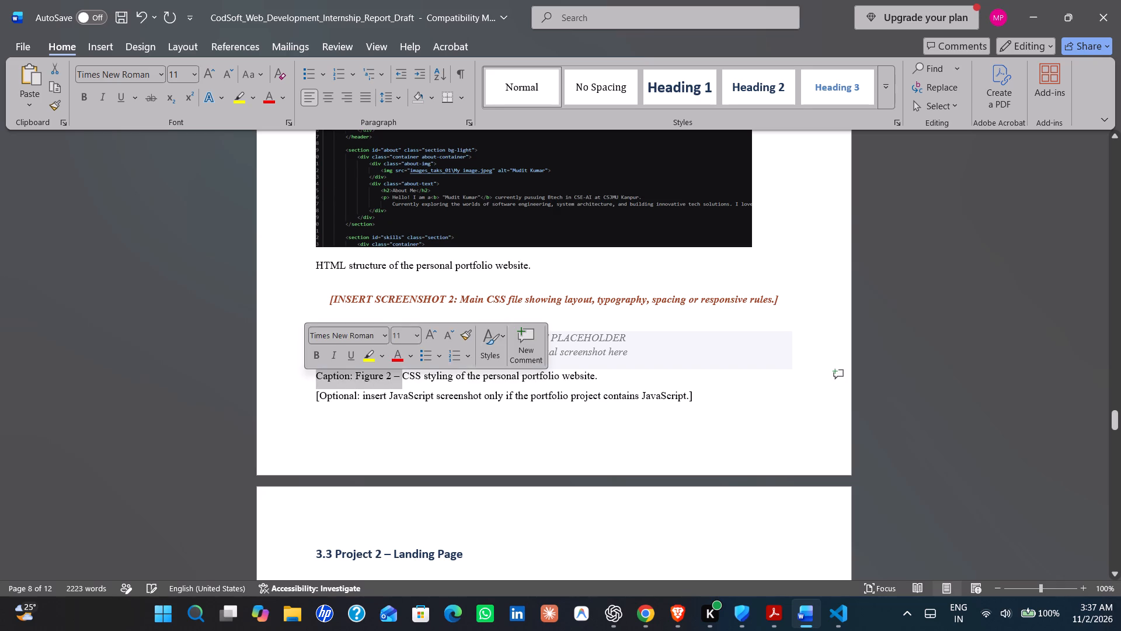
key("BackSpace")
Delete the screenshot placeholder table above the CSS styling caption.
left_click(452, 351)
left_click(311, 325)
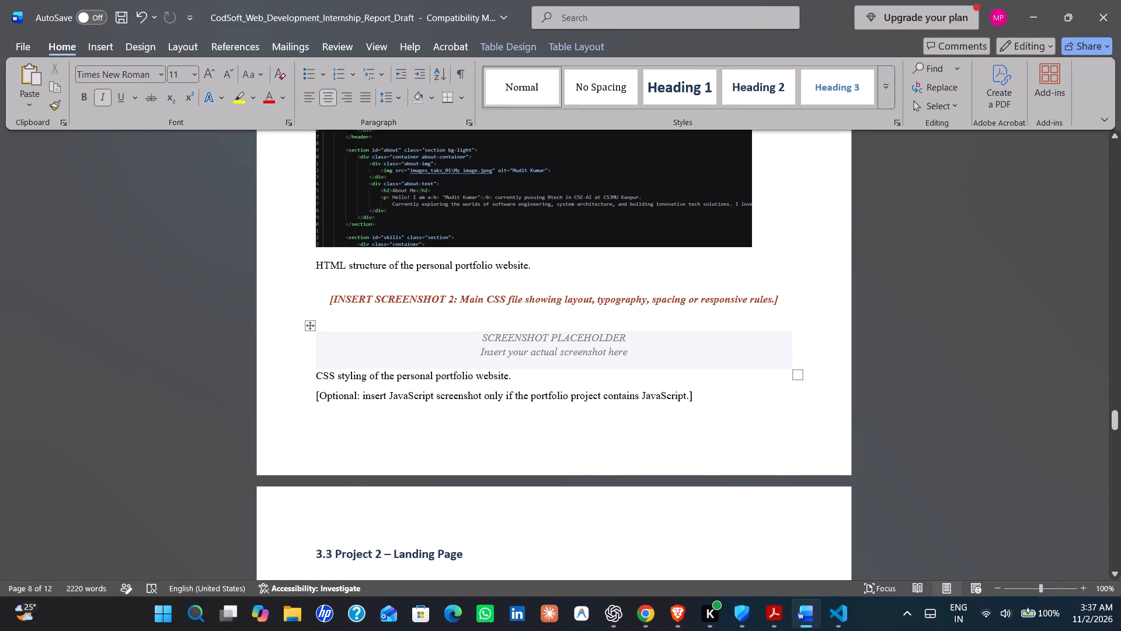
left_click(535, 293)
left_click(558, 386)
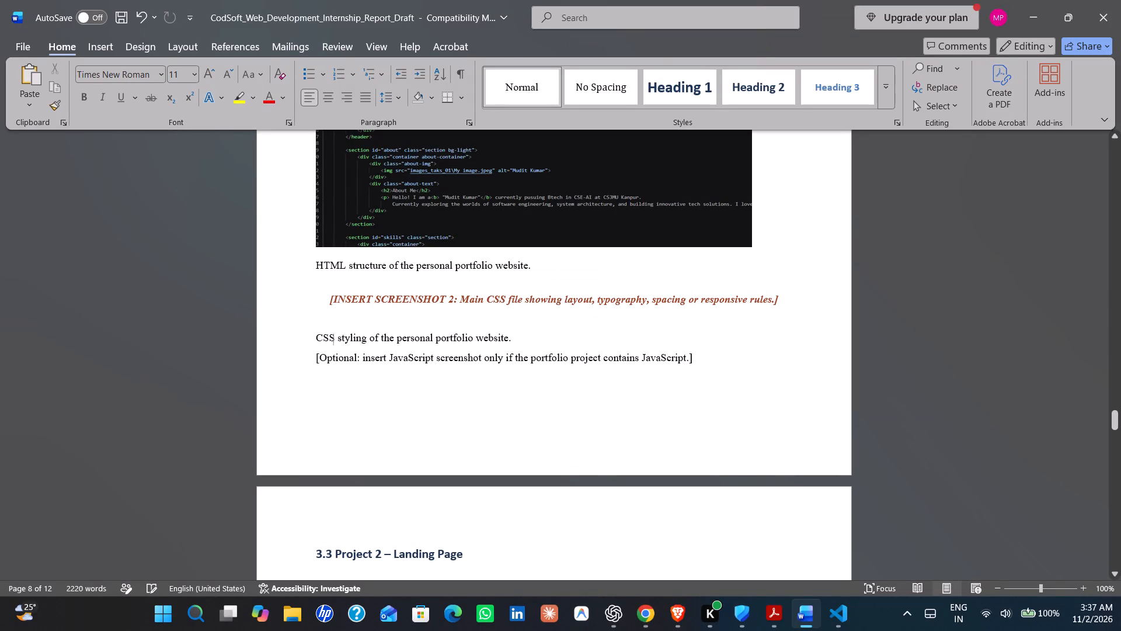
Delete the "[INSERT SCREENSHOT 2: Main CSS file showing layout, typography, spacing or responsive rules.]" instruction text.
left_click_drag(806, 297, 297, 285)
key("BackSpace")
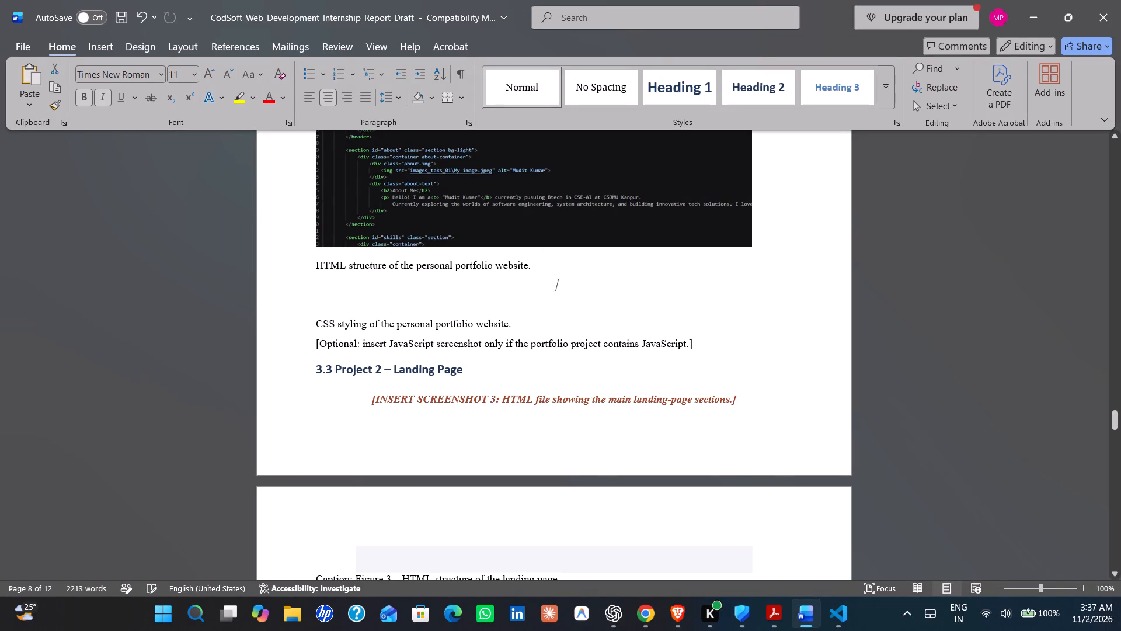
Add a new line after the first HTML code screenshot and insert the skills and projects code picture from the Screenshots folder.
left_click(314, 283)
left_click(106, 45)
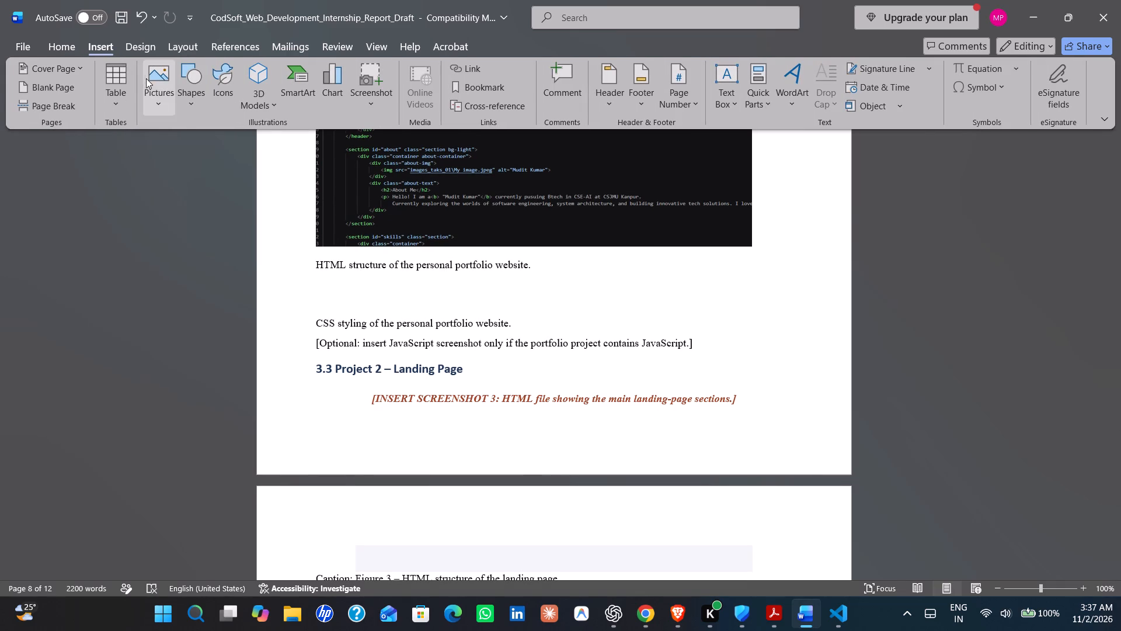
left_click(148, 78)
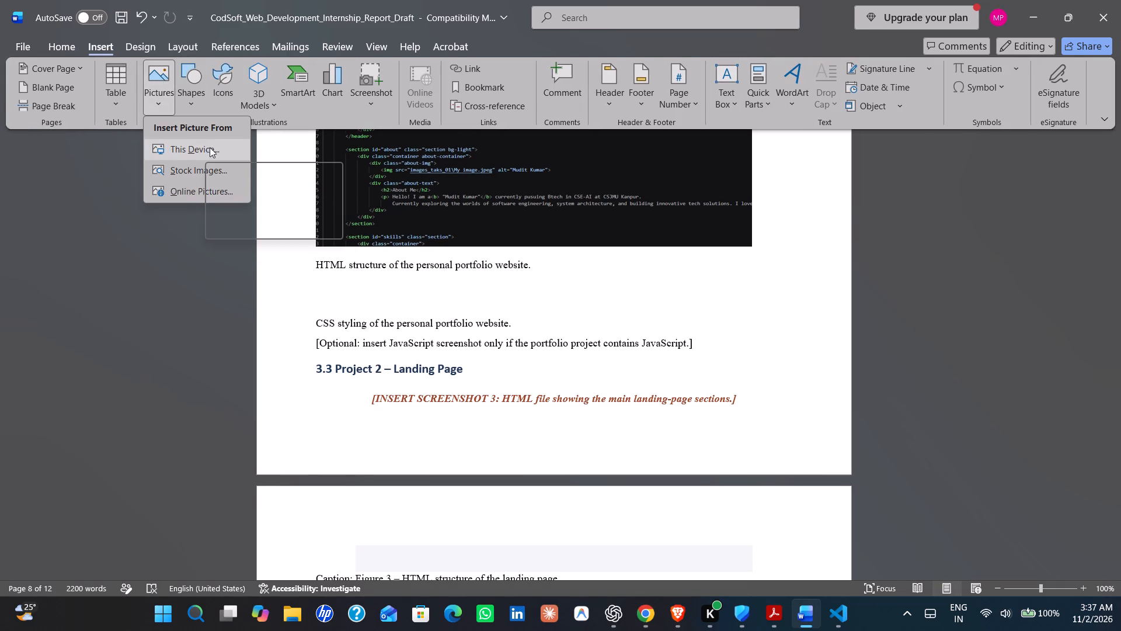
left_click(789, 218)
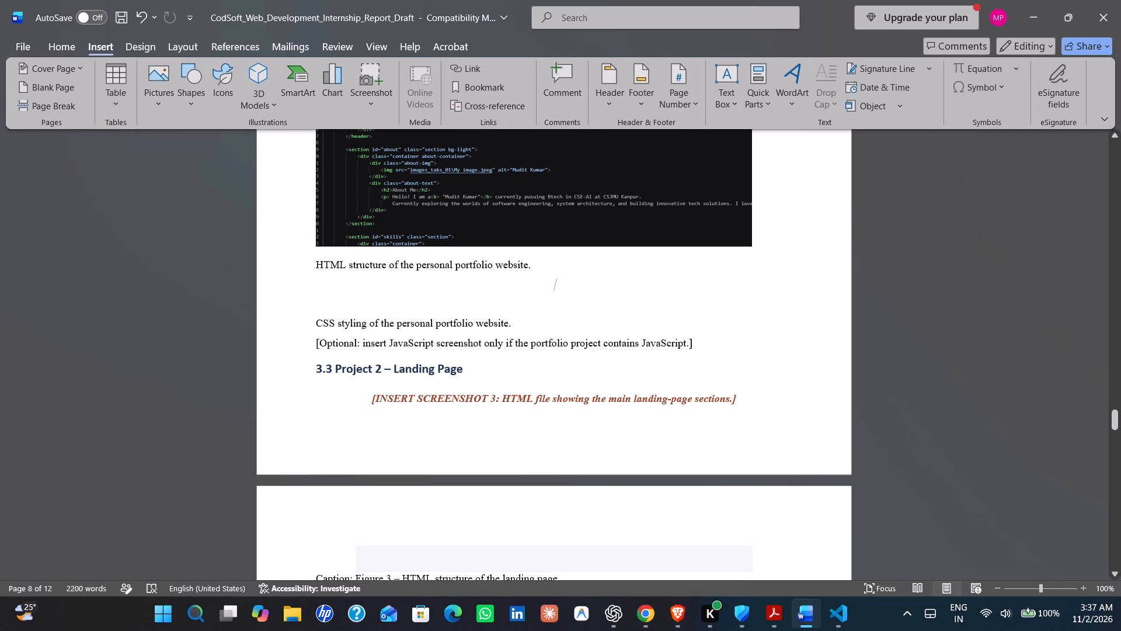
left_click(765, 230)
key("Return")
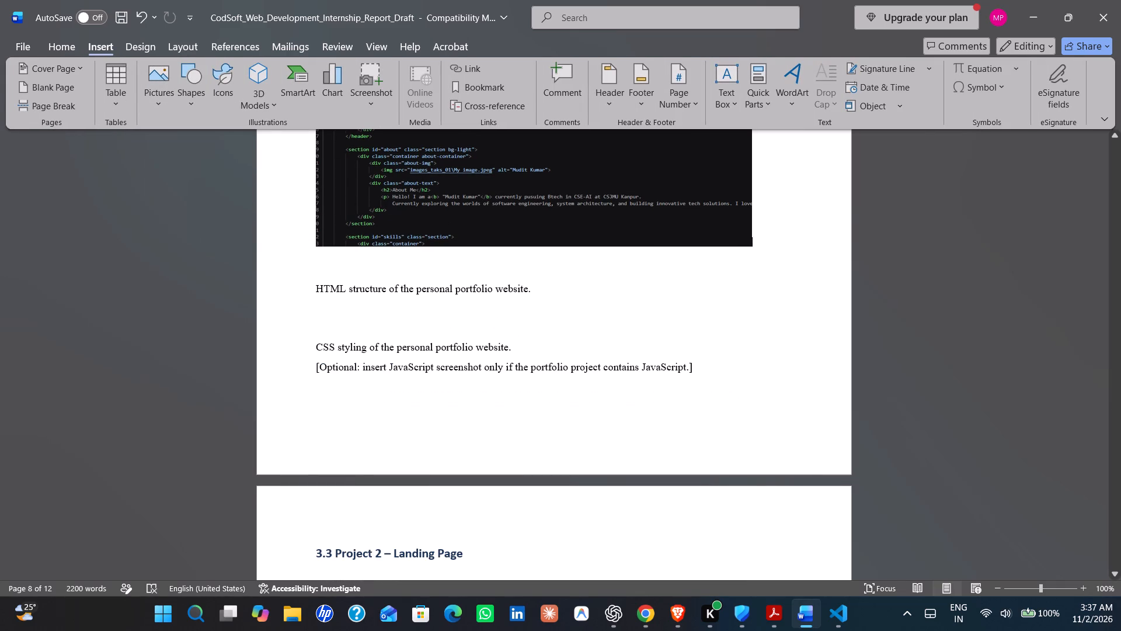
left_click(152, 102)
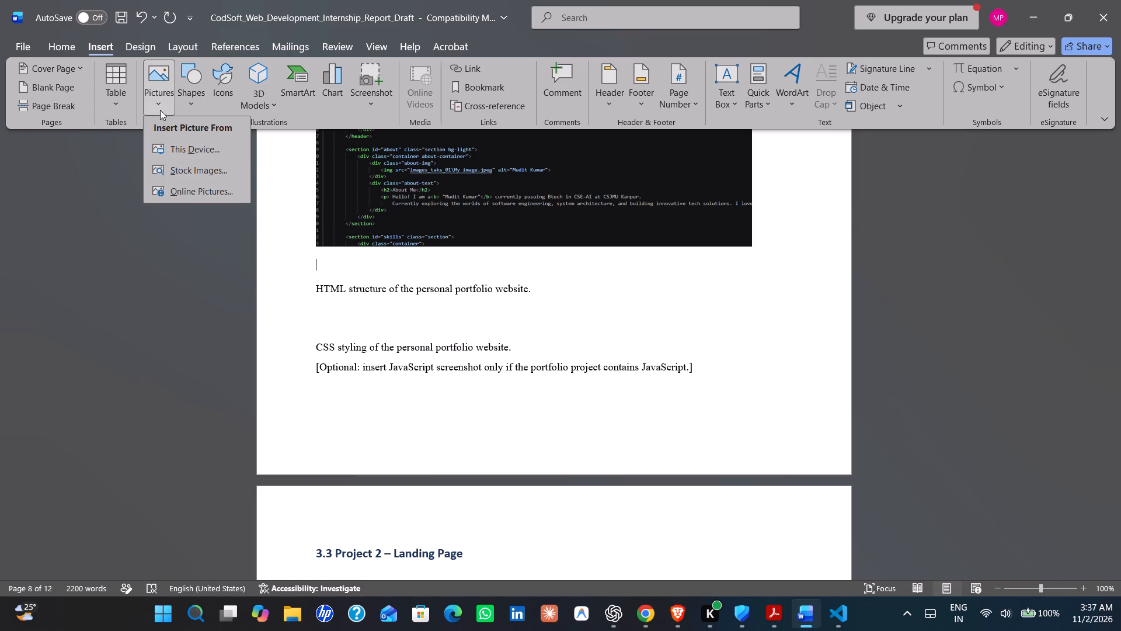
left_click(189, 145)
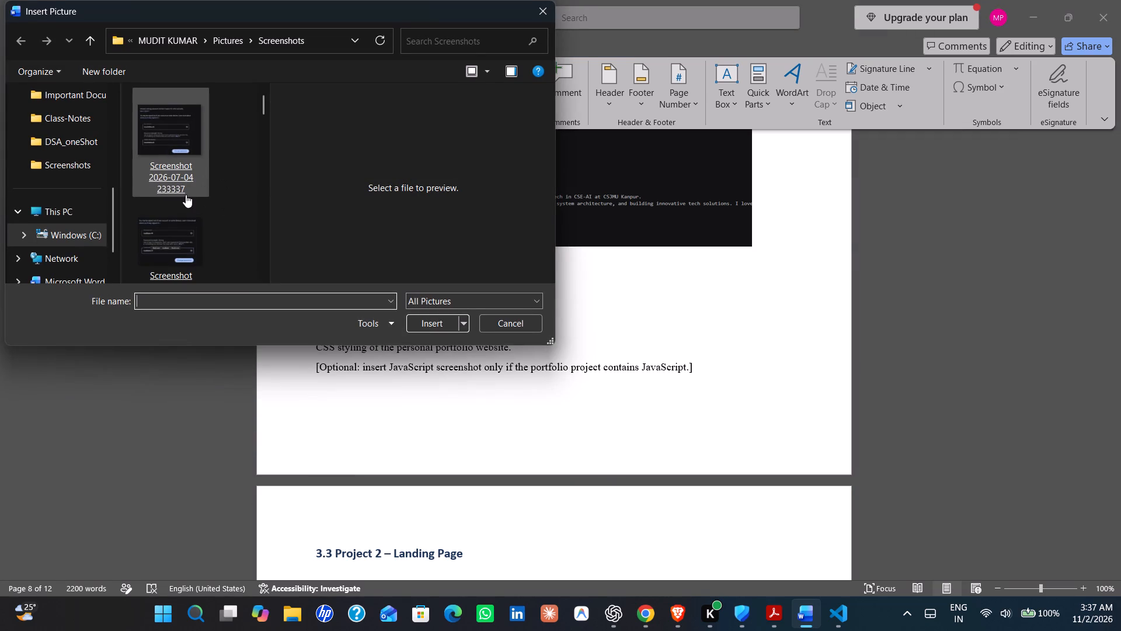
scroll(184, 187, "down", 11)
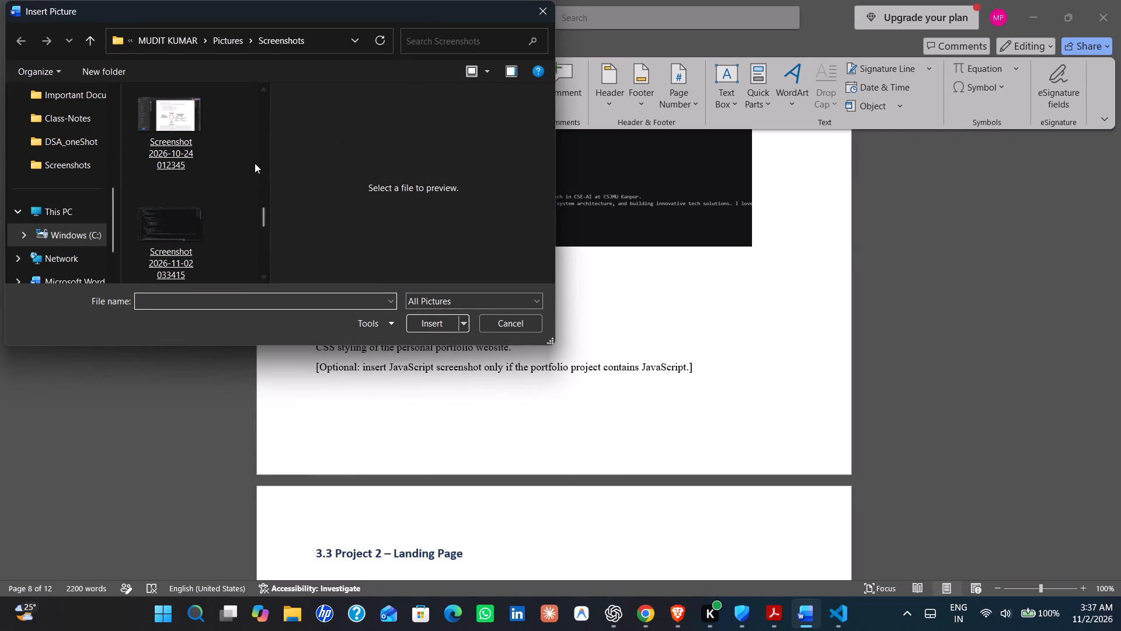
scroll(253, 164, "down", 5)
scroll(210, 203, "down", 1)
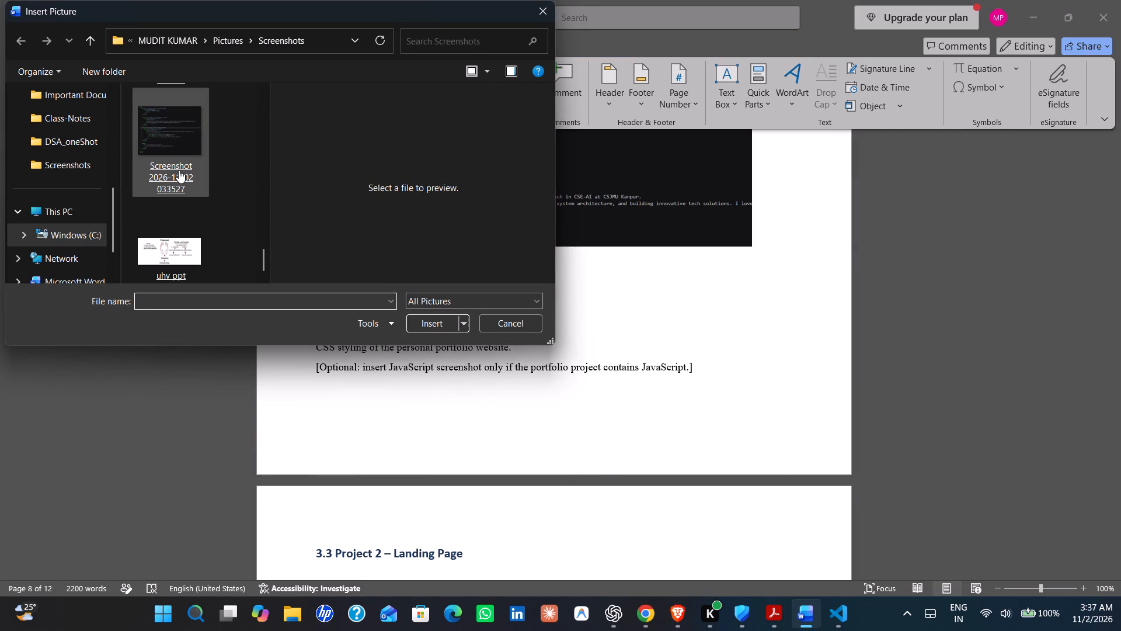
scroll(176, 151, "up", 1)
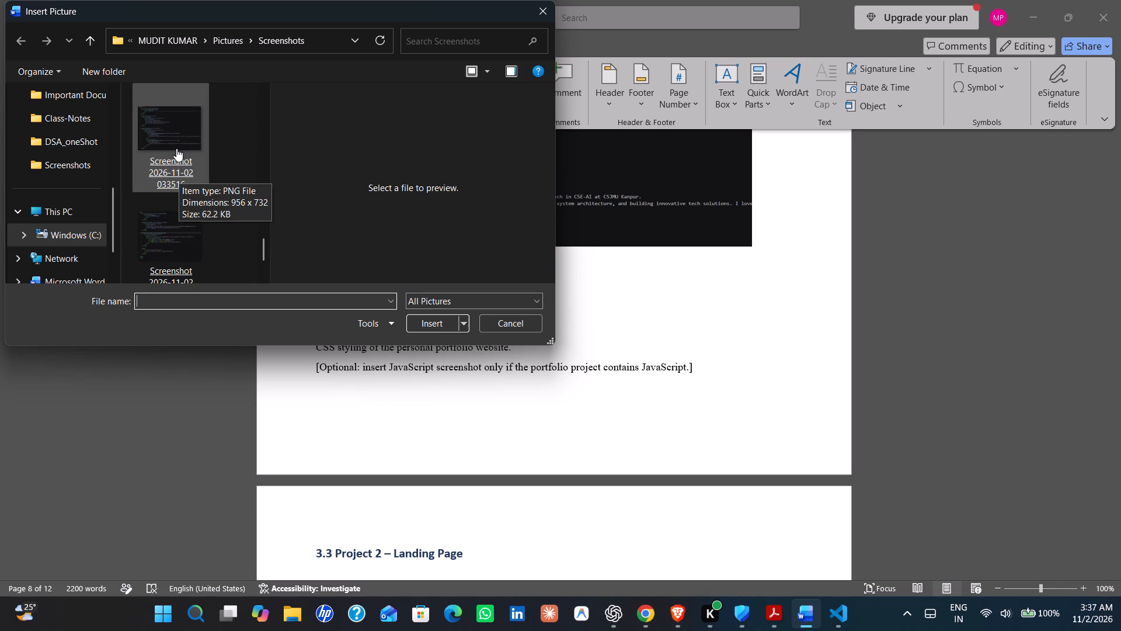
left_click(176, 143)
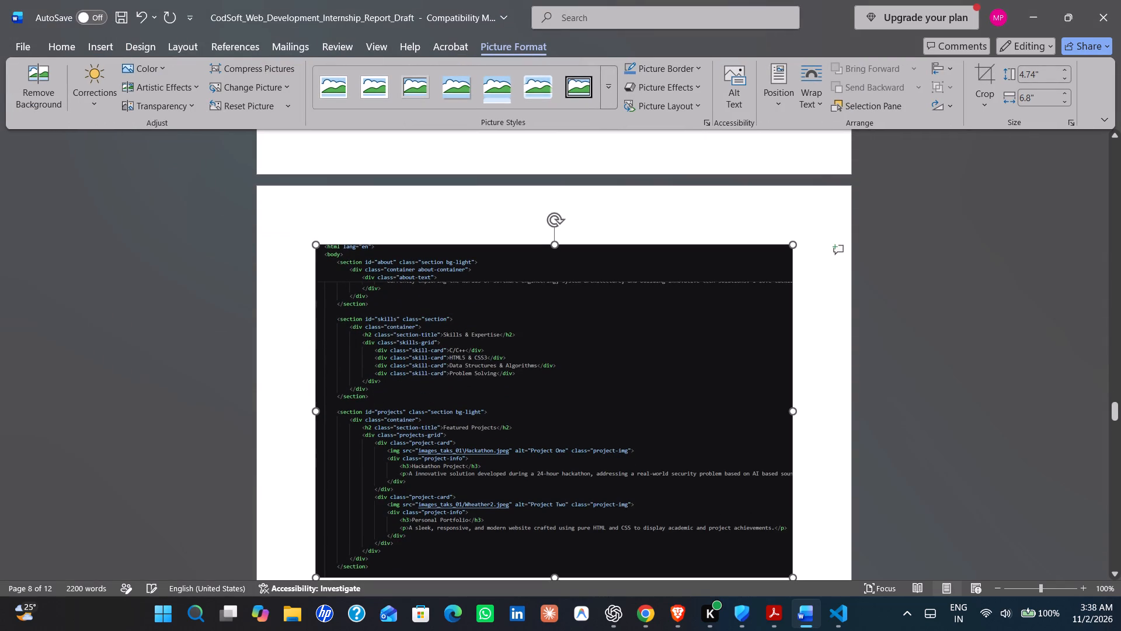
Enlarge the first HTML code screenshot under 3.2 Project 1 – Portfolio Website to about 4.93 inches high and 6.53 inches wide.
scroll(529, 297, "up", 1)
scroll(529, 297, "down", 4)
scroll(529, 297, "up", 11)
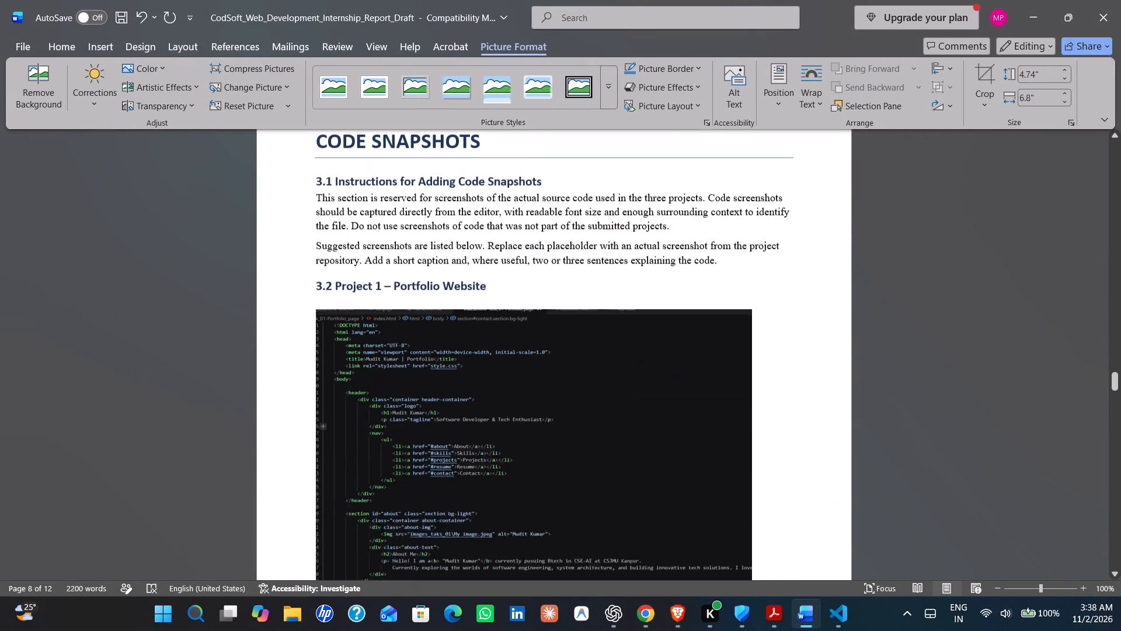
scroll(500, 438, "down", 3)
left_click(520, 341)
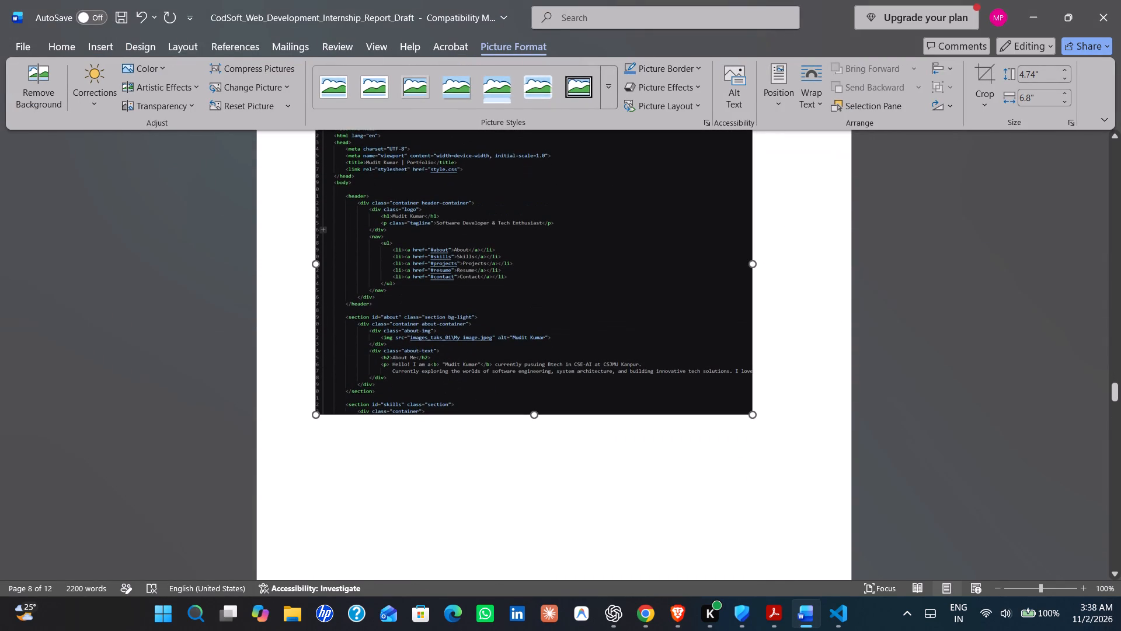
left_click_drag(535, 418, 540, 460)
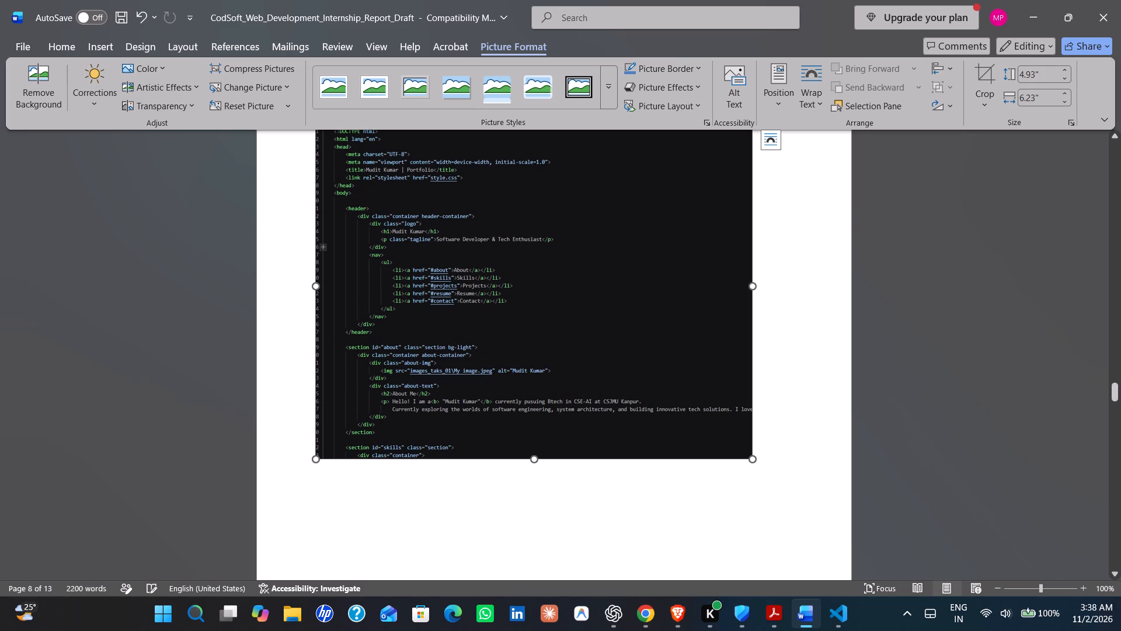
left_click_drag(756, 284, 777, 286)
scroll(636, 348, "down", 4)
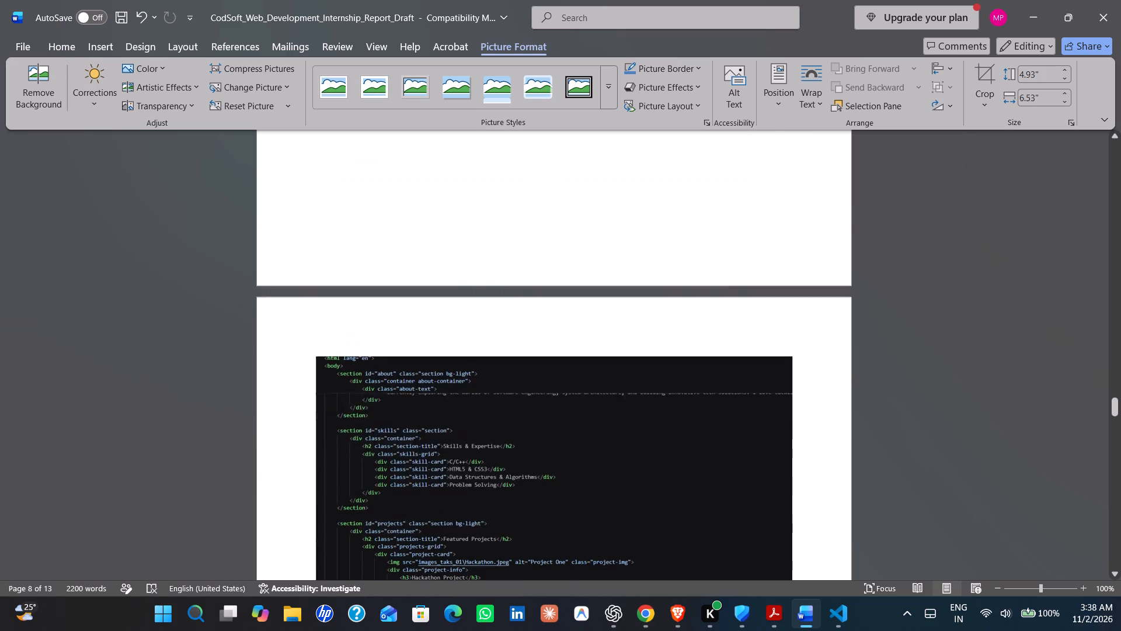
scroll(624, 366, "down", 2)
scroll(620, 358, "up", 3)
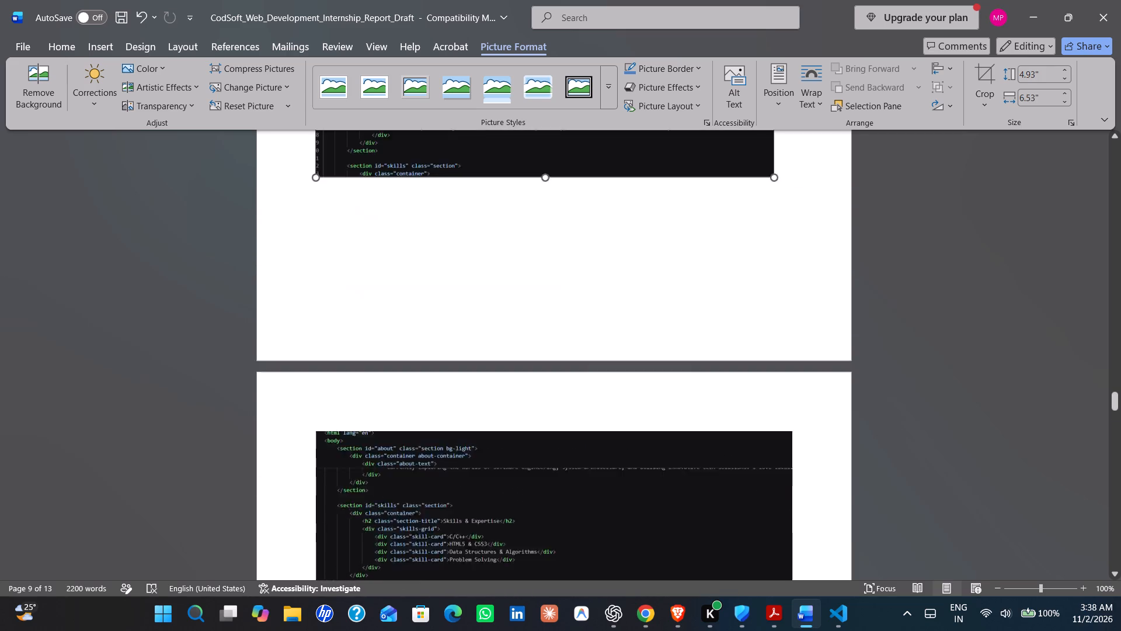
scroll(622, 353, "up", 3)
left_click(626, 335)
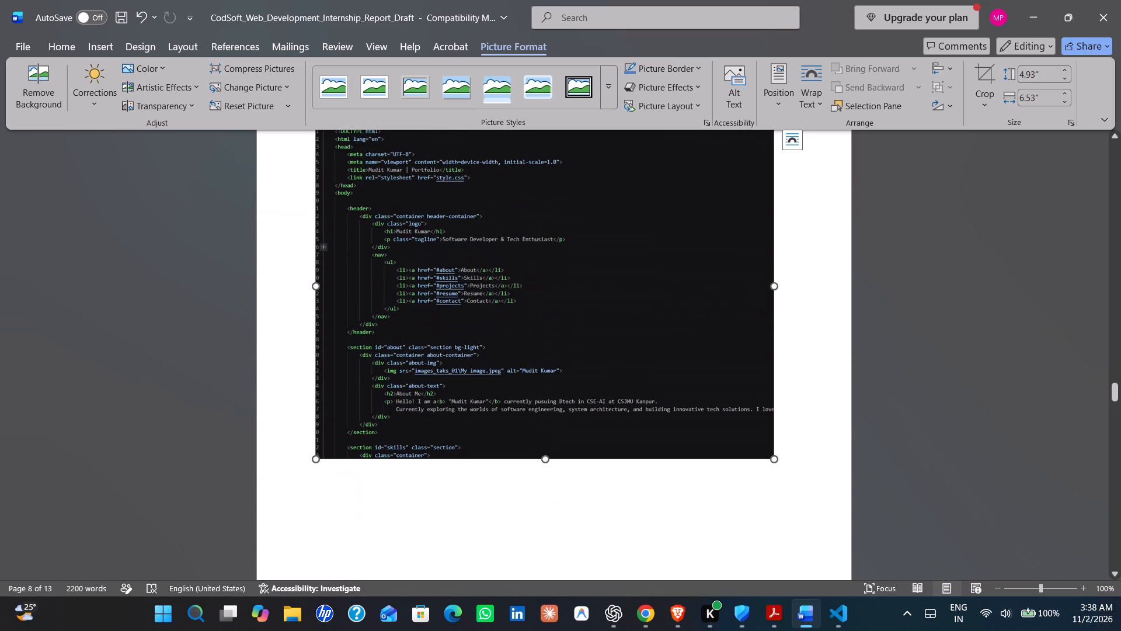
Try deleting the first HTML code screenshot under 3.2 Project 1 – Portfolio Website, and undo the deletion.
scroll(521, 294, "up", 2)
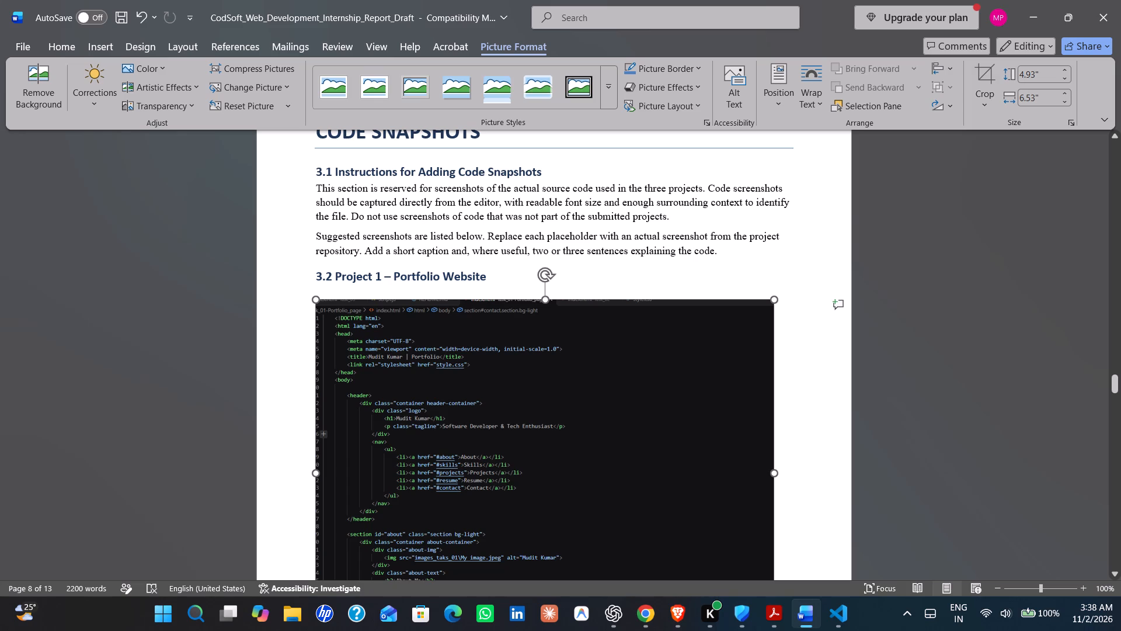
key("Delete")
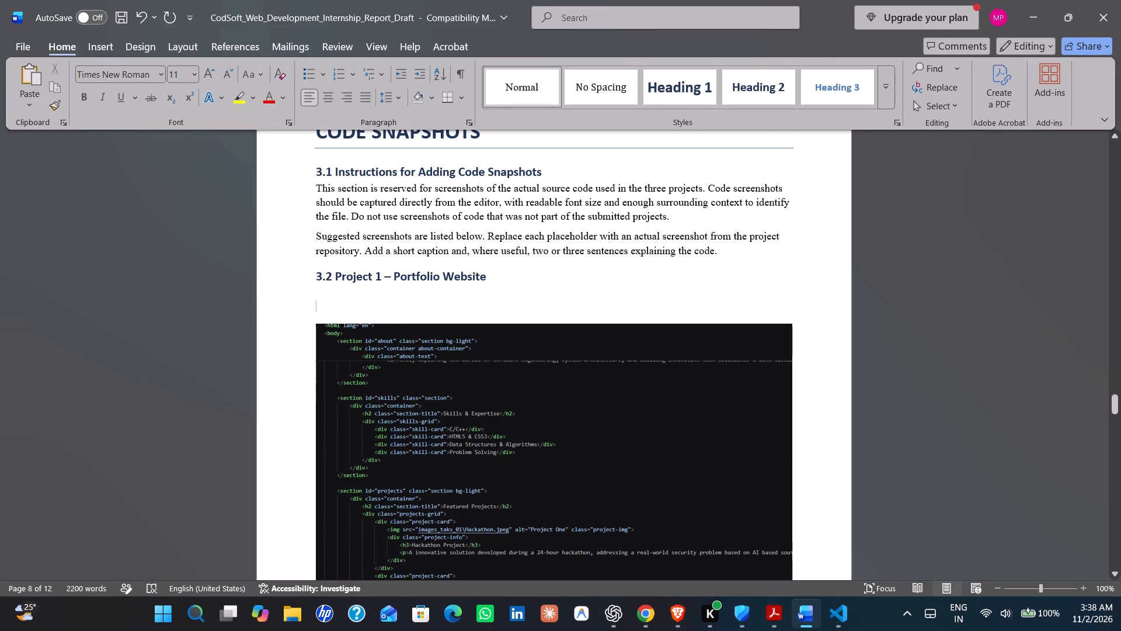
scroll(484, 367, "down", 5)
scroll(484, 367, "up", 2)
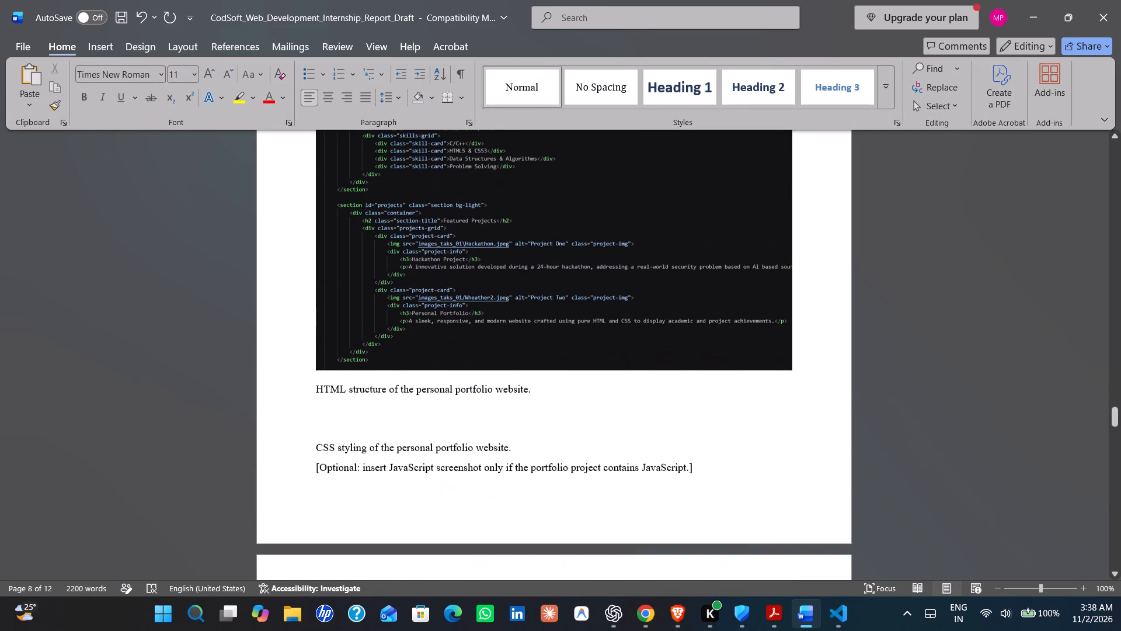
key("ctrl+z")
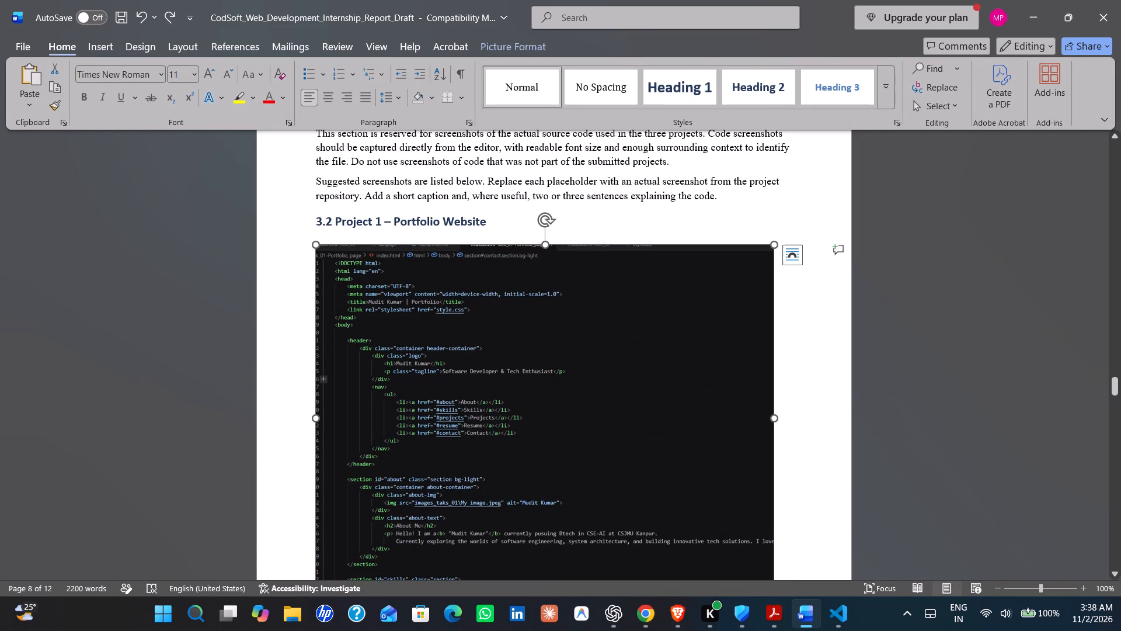
Add a new line after the skills and projects code screenshot and insert the resume and contact code picture from the Screenshots folder.
scroll(774, 383, "down", 2)
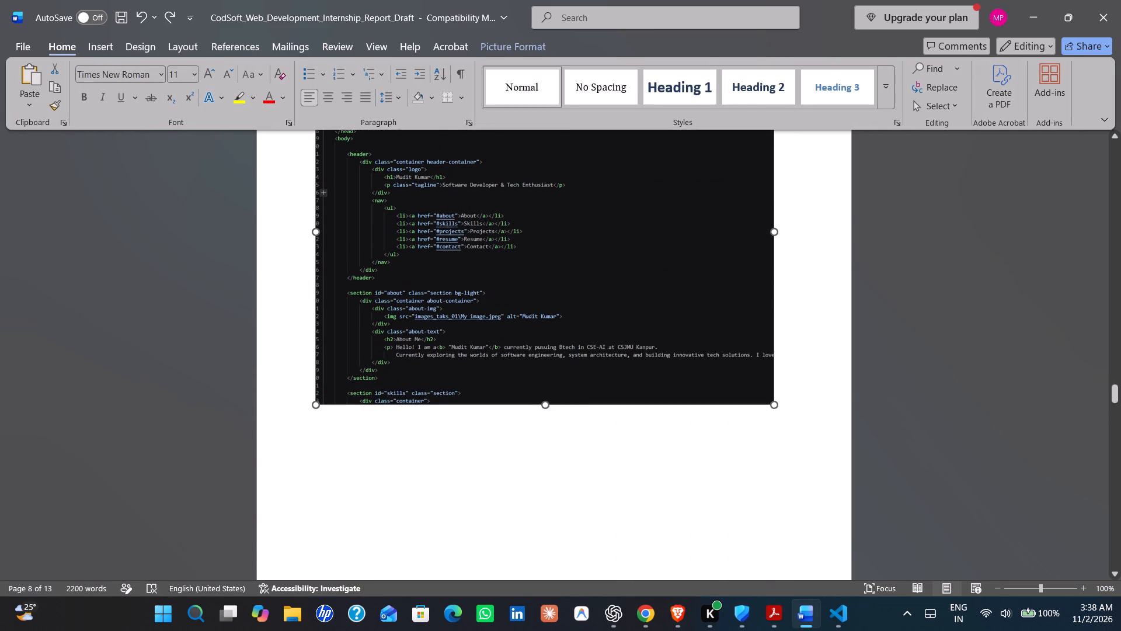
scroll(774, 383, "down", 4)
left_click(698, 471)
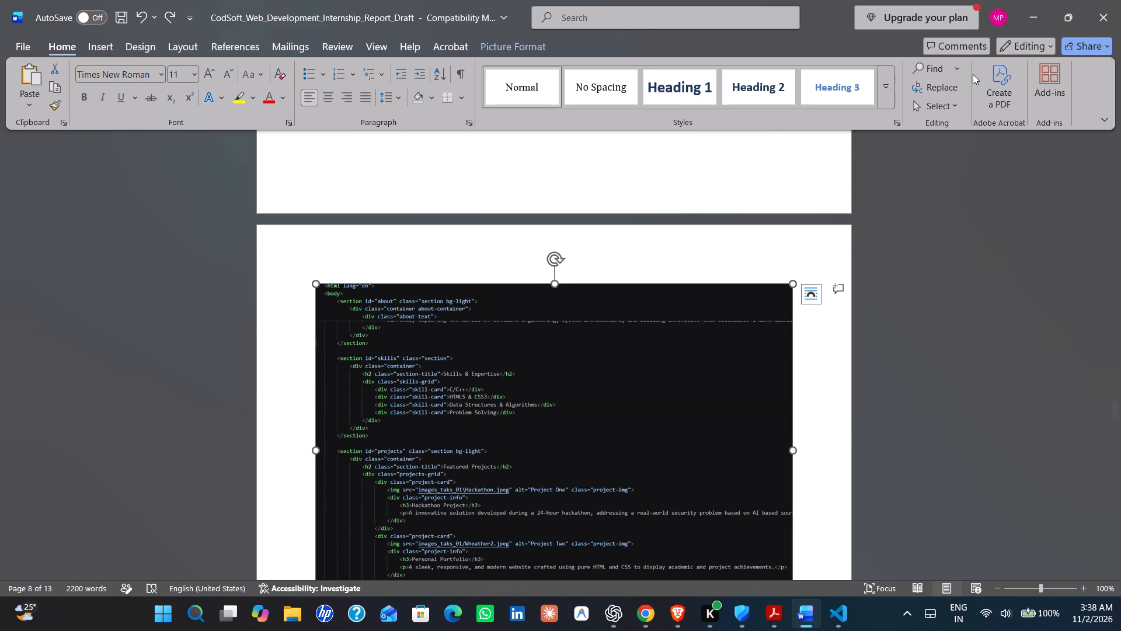
left_click(91, 51)
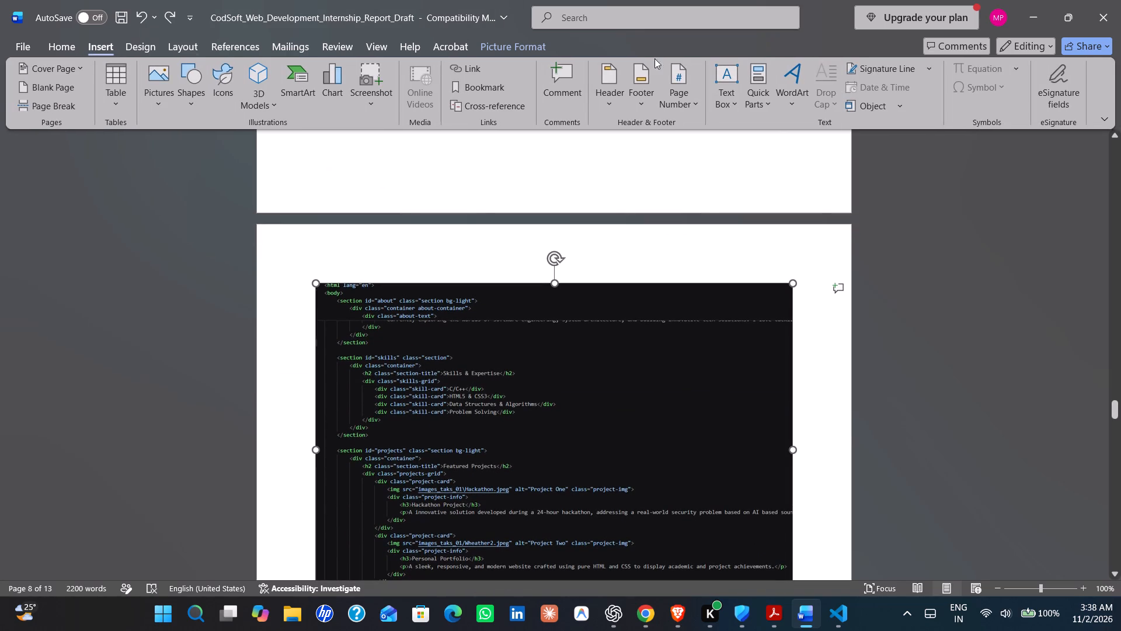
left_click(669, 459)
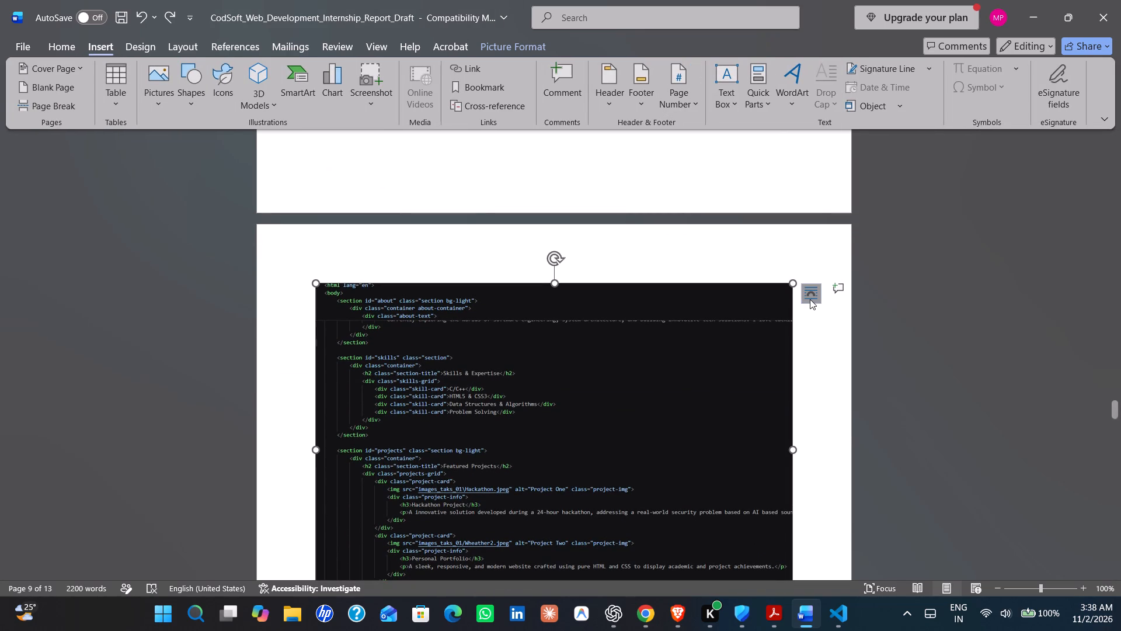
left_click(810, 299)
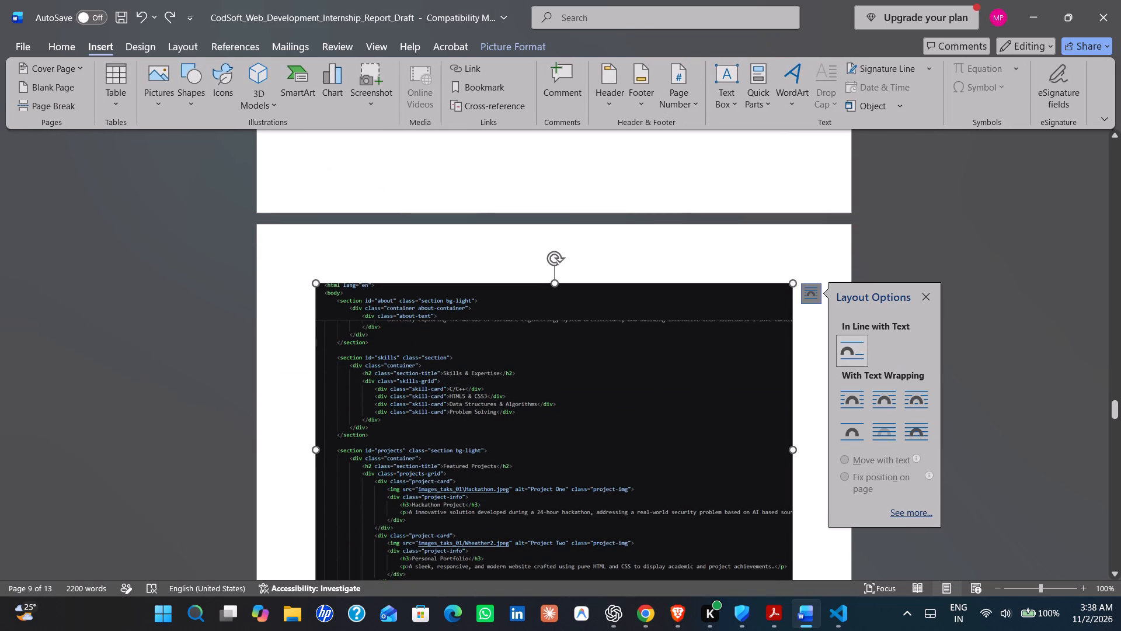
left_click(988, 346)
scroll(579, 453, "down", 3)
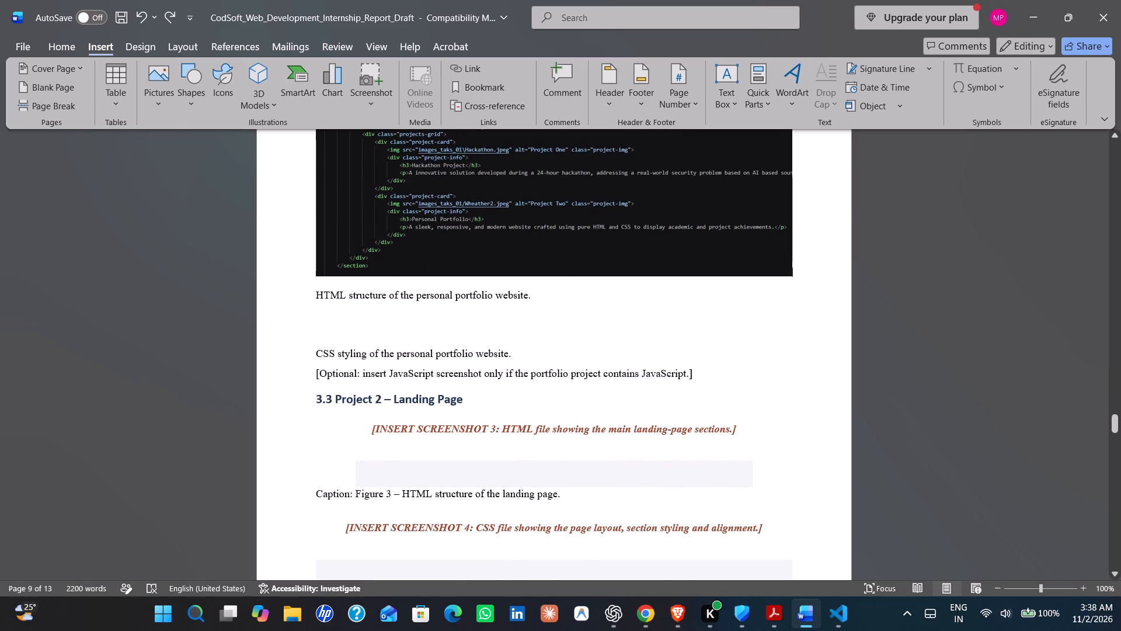
left_click(814, 246)
key("Return")
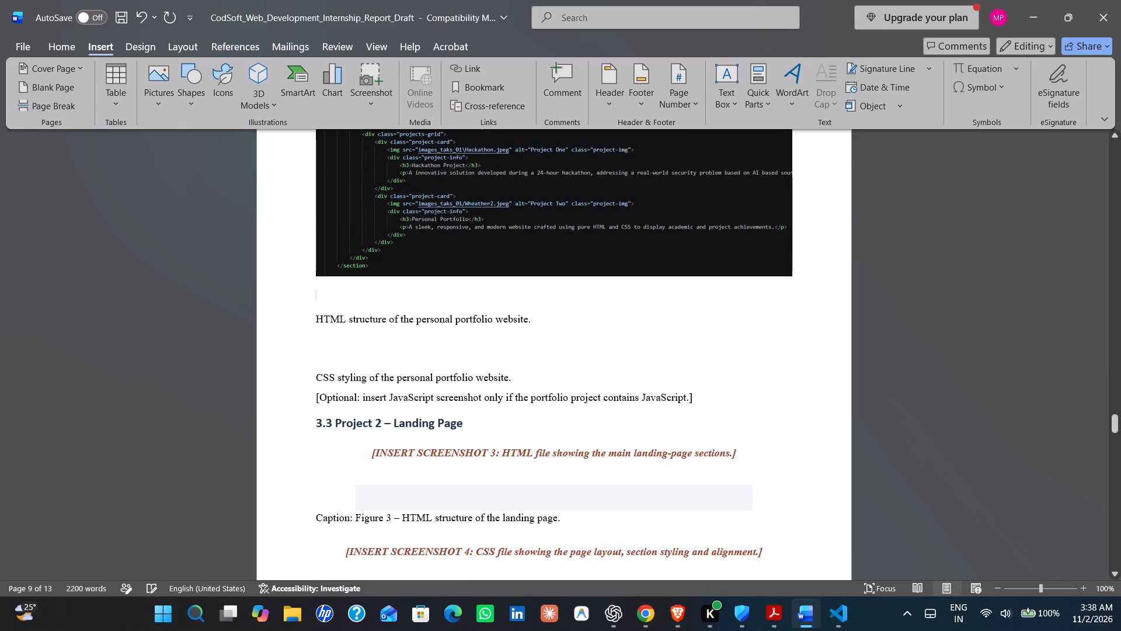
left_click(158, 108)
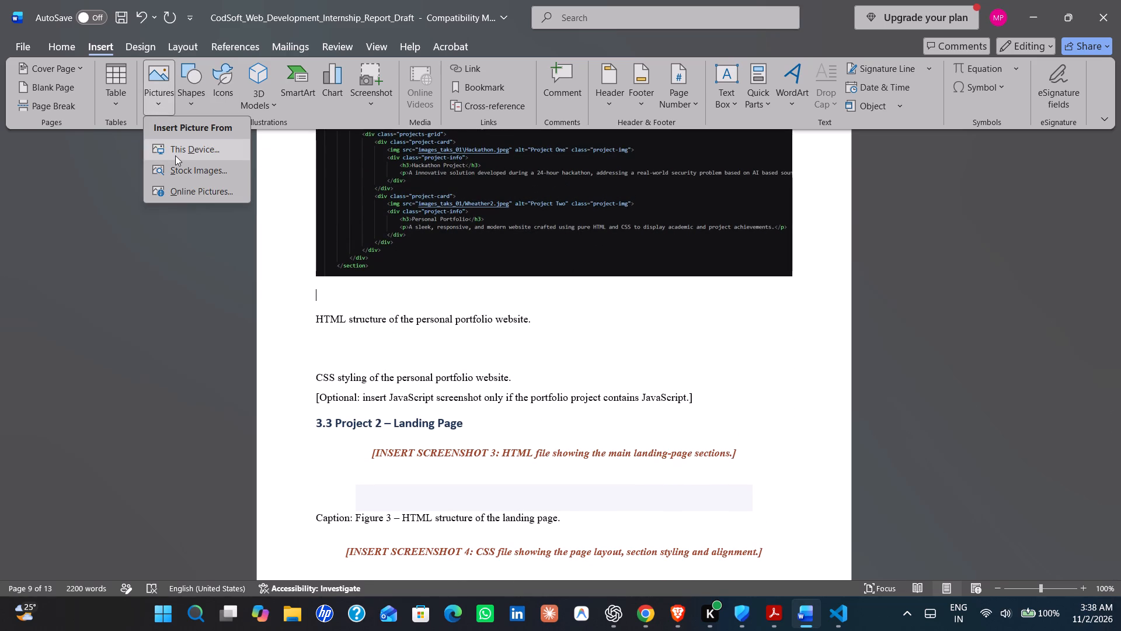
left_click(175, 155)
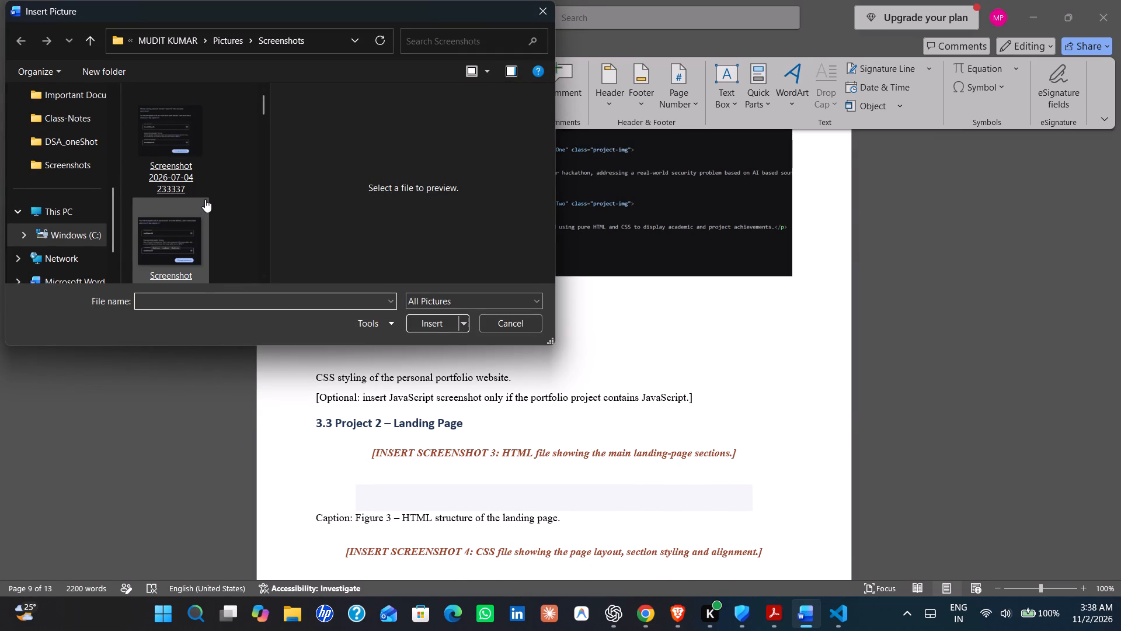
scroll(205, 199, "down", 2)
scroll(194, 175, "up", 2)
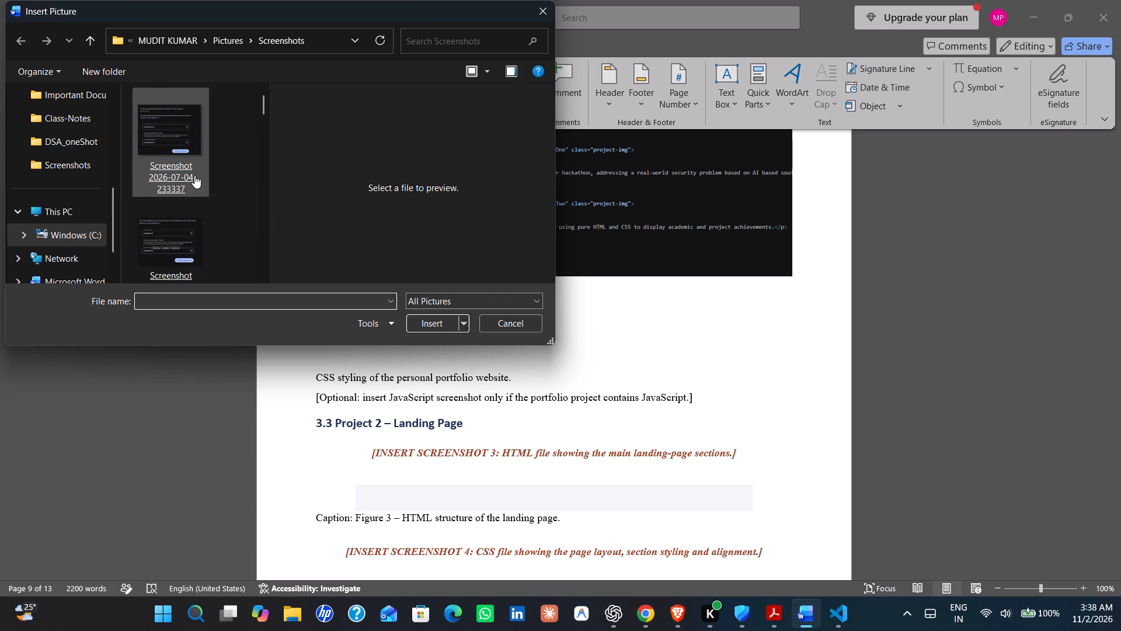
scroll(194, 175, "down", 2)
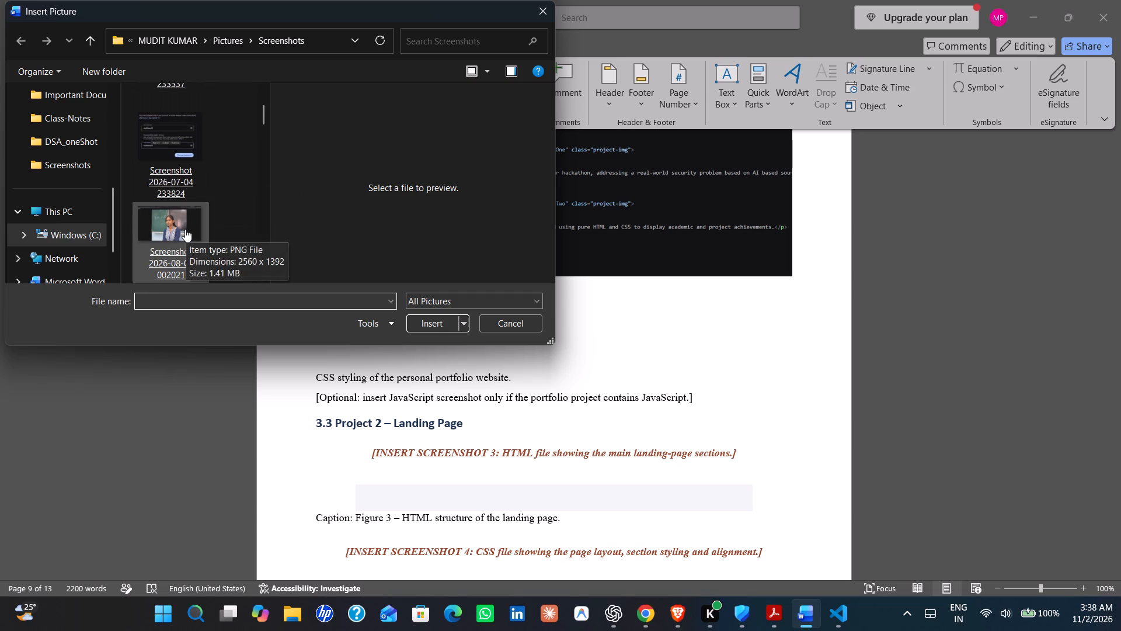
scroll(196, 122, "up", 1)
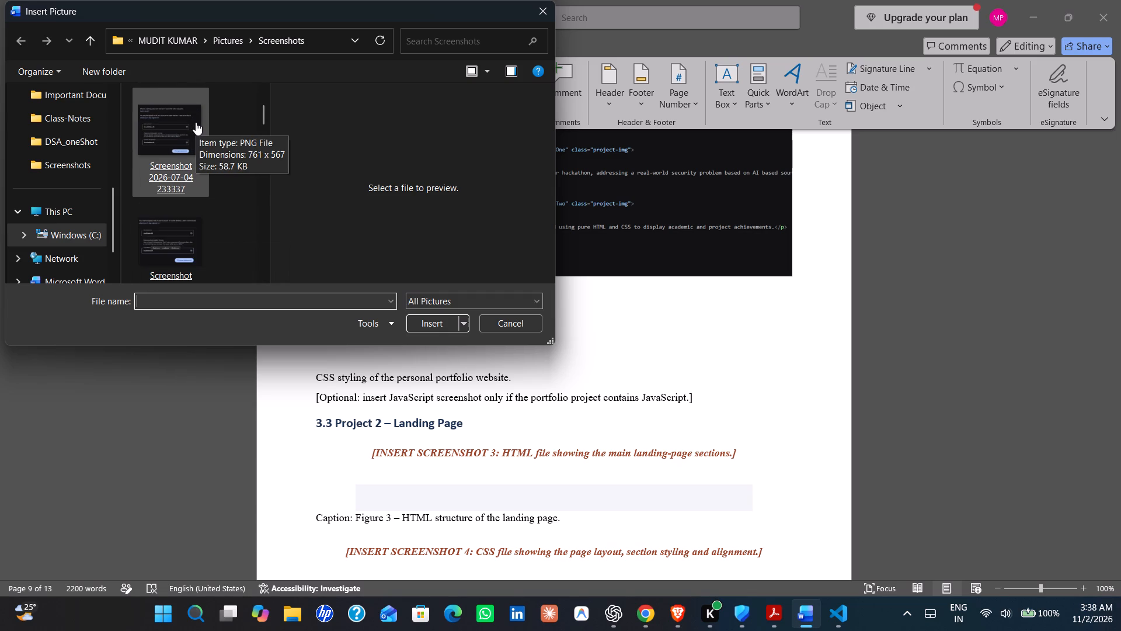
scroll(190, 148, "down", 10)
scroll(194, 233, "down", 2)
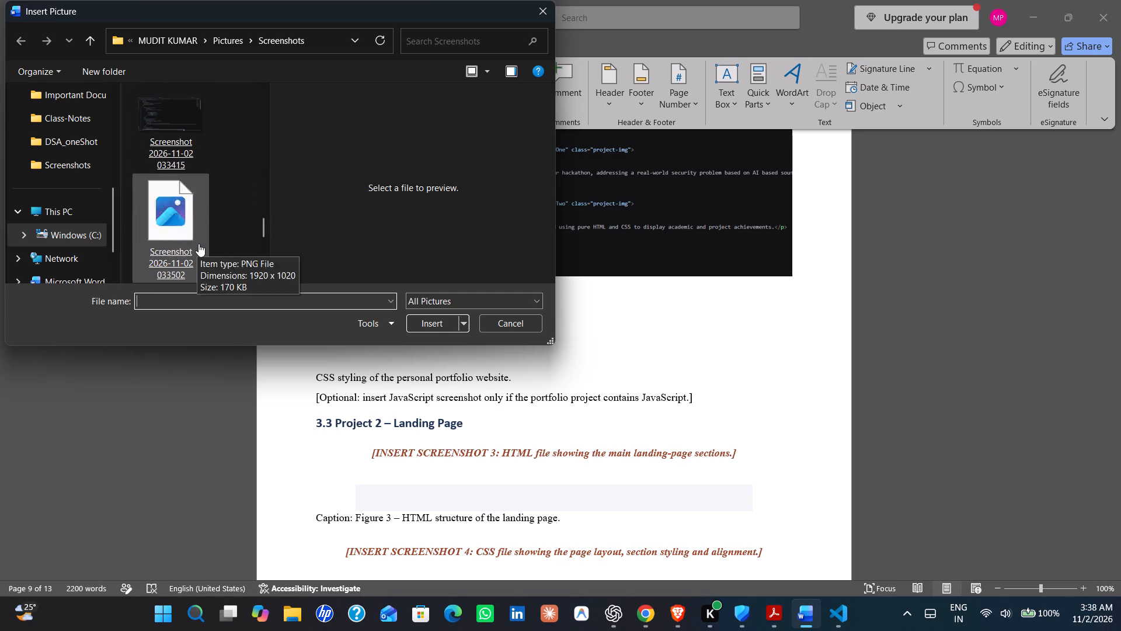
scroll(199, 244, "down", 5)
scroll(176, 141, "up", 1)
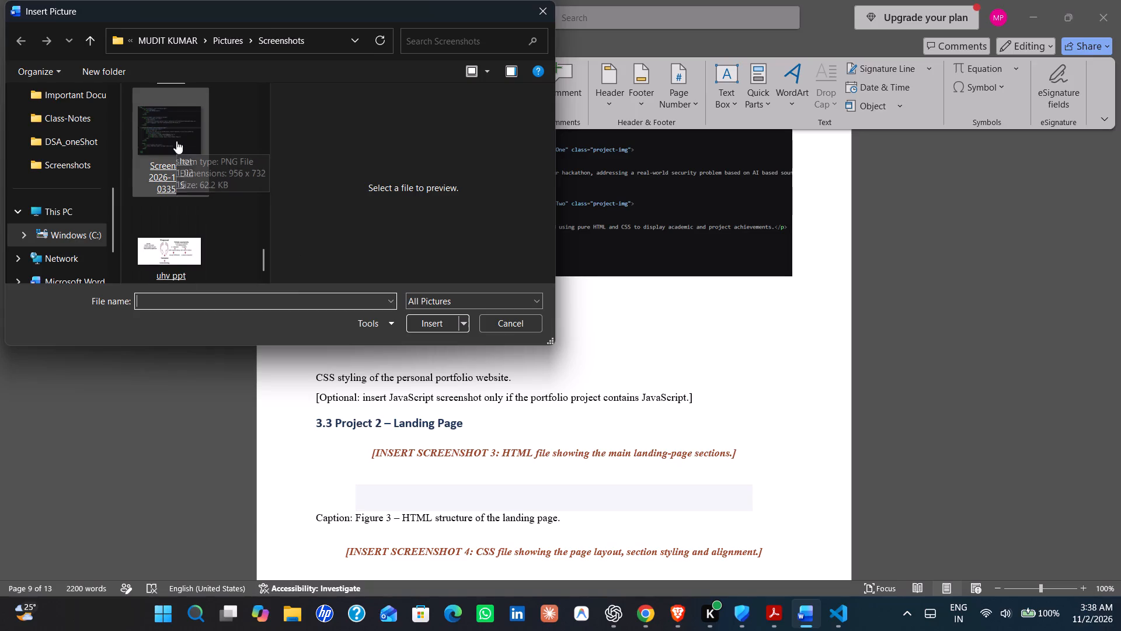
left_click(182, 228)
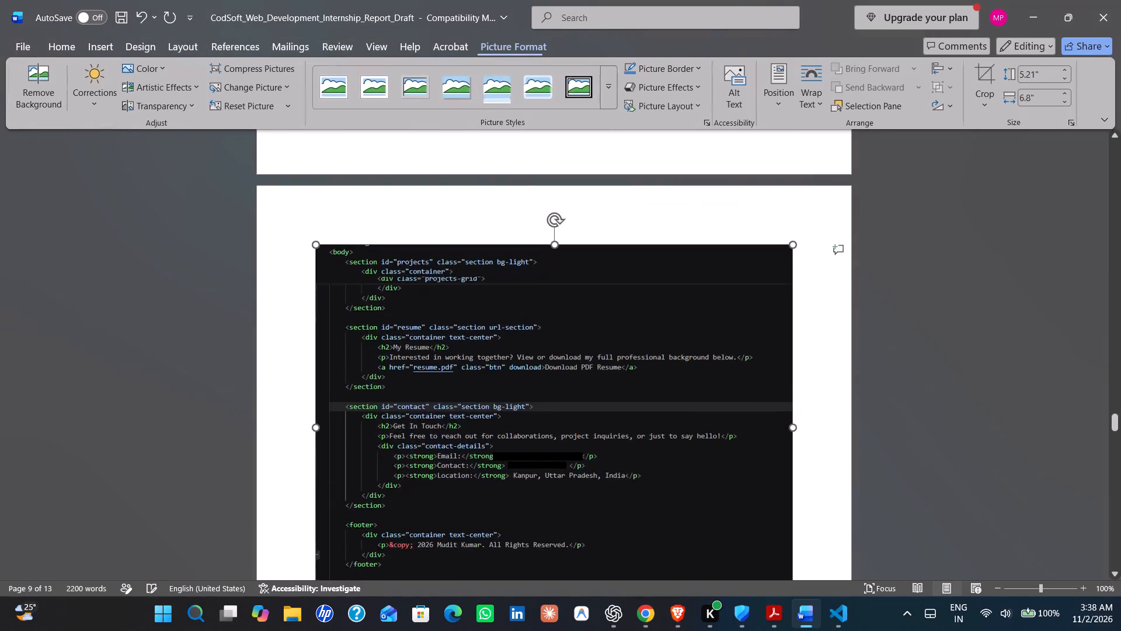
Enlarge the first HTML code screenshot under 3.2 Project 1 – Portfolio Website to about 5.39 inches high and 7 inches wide.
scroll(509, 372, "down", 5)
scroll(509, 372, "up", 17)
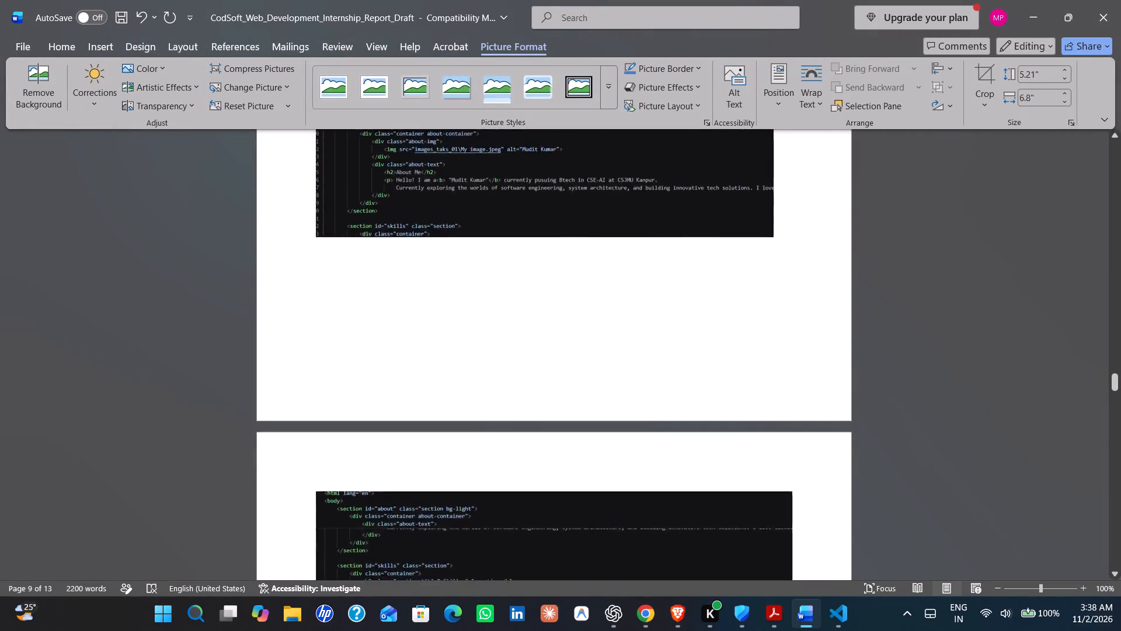
scroll(509, 372, "up", 3)
scroll(505, 392, "down", 3)
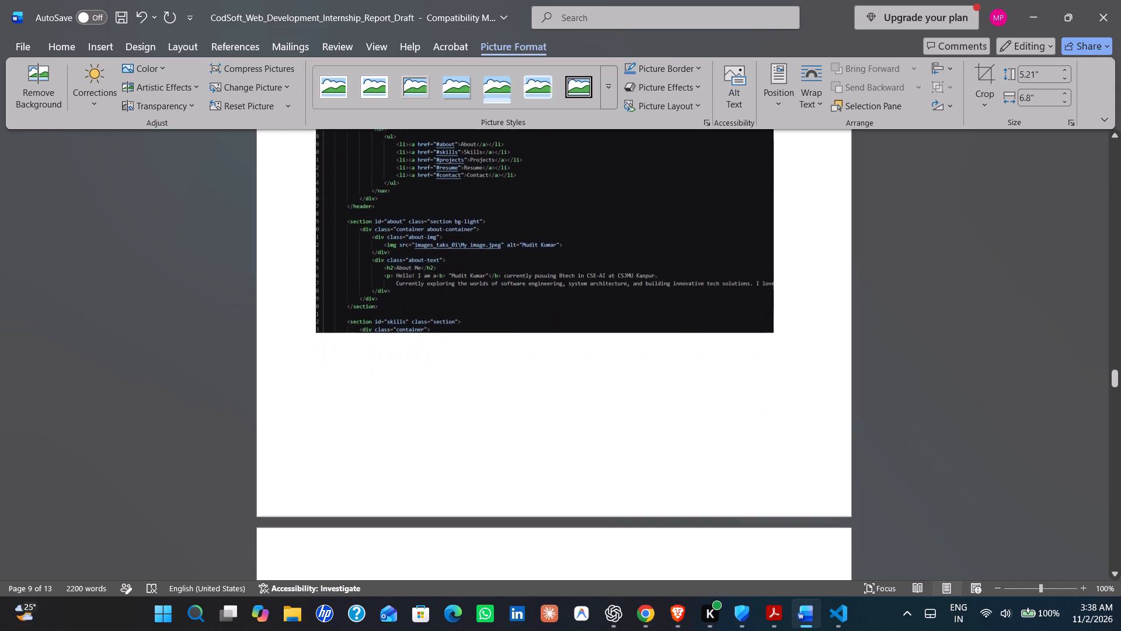
scroll(509, 387, "up", 3)
left_click(516, 369)
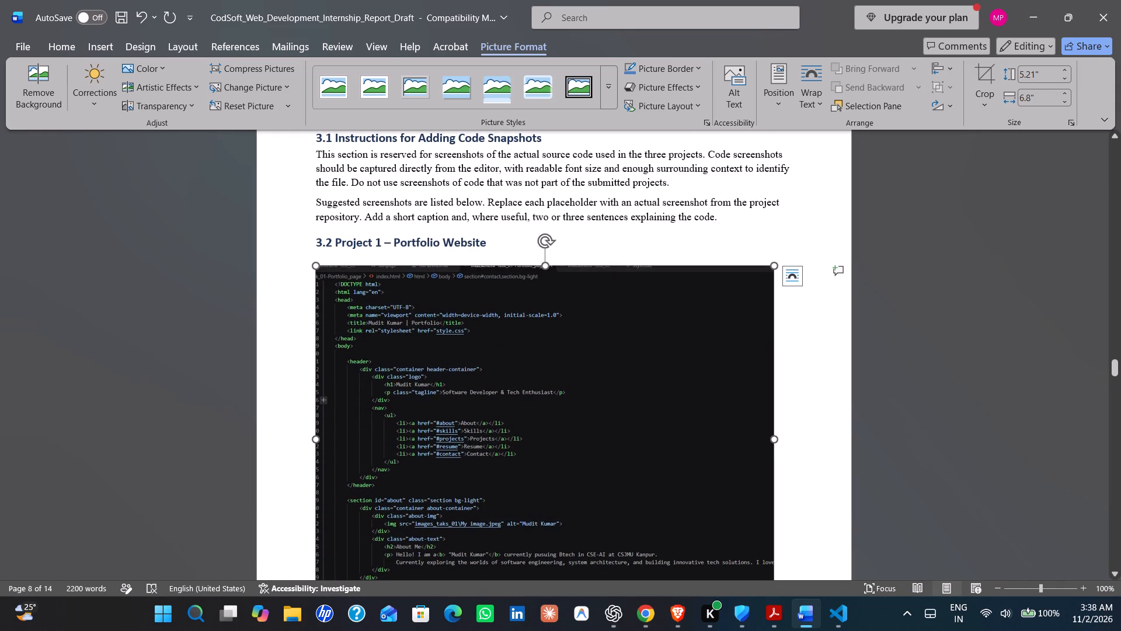
left_click_drag(775, 439, 817, 445)
scroll(667, 415, "down", 3)
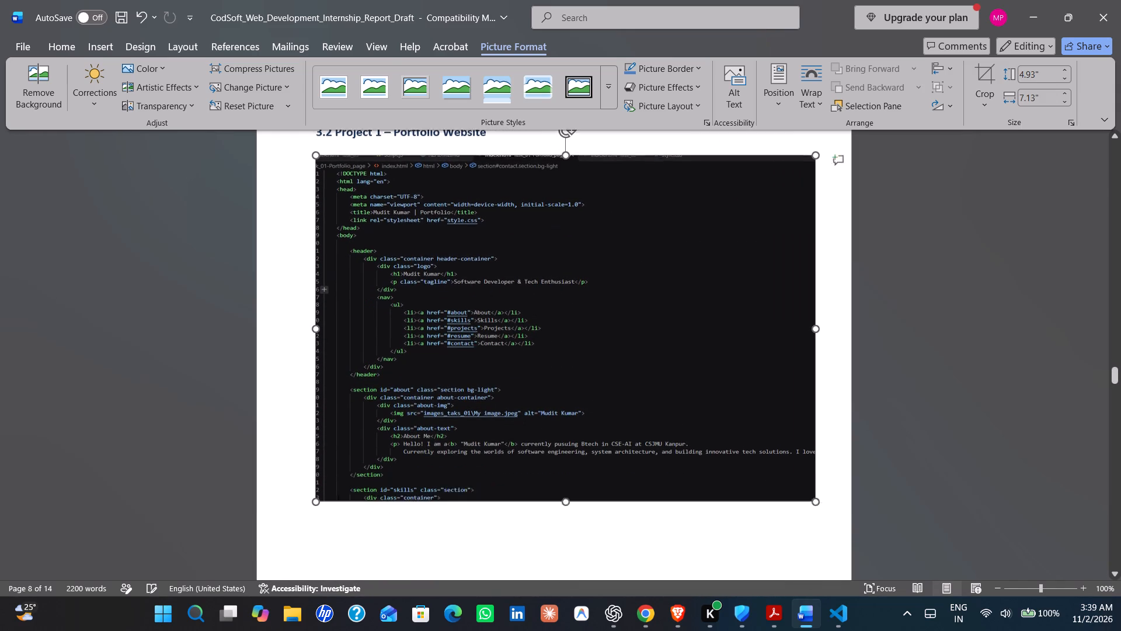
left_click_drag(566, 332, 565, 363)
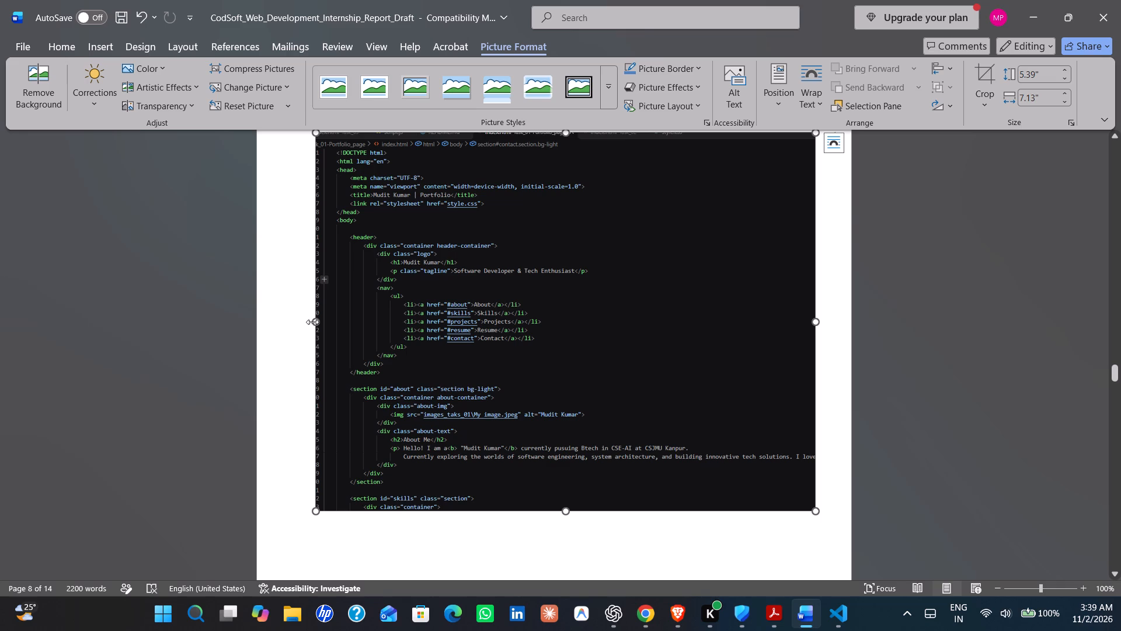
left_click_drag(312, 322, 307, 322)
scroll(597, 470, "up", 2)
scroll(600, 484, "down", 5)
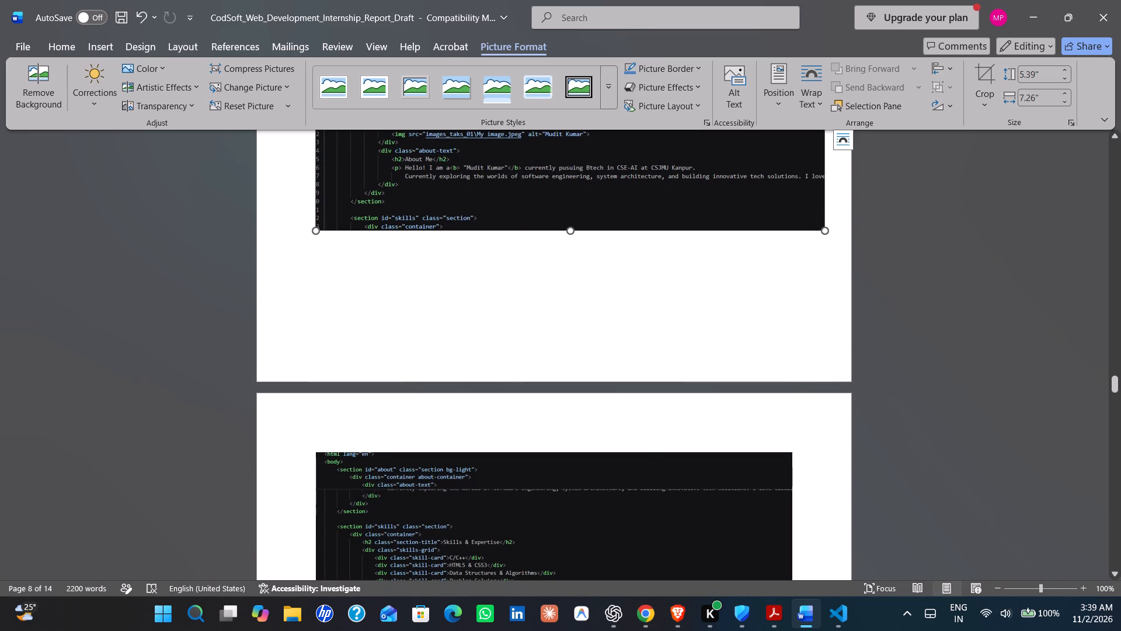
left_click_drag(824, 209, 791, 213)
scroll(803, 205, "up", 2)
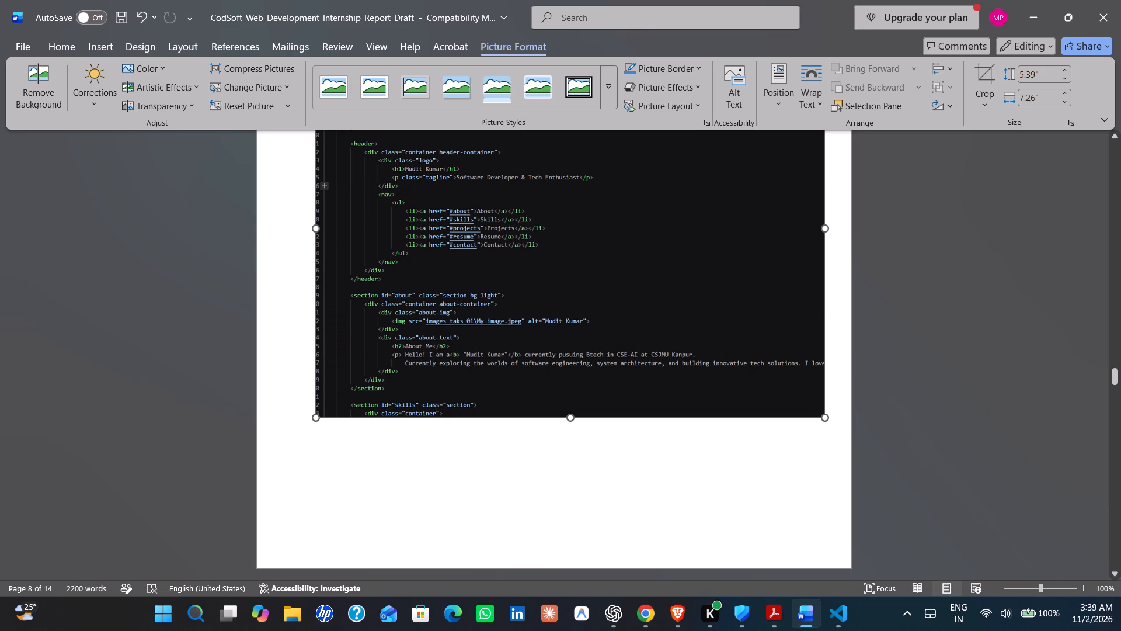
left_click_drag(824, 227, 805, 227)
Slightly reduce only the height of the first HTML code screenshot under 3.2 Project 1 – Portfolio Website.
scroll(719, 432, "down", 3)
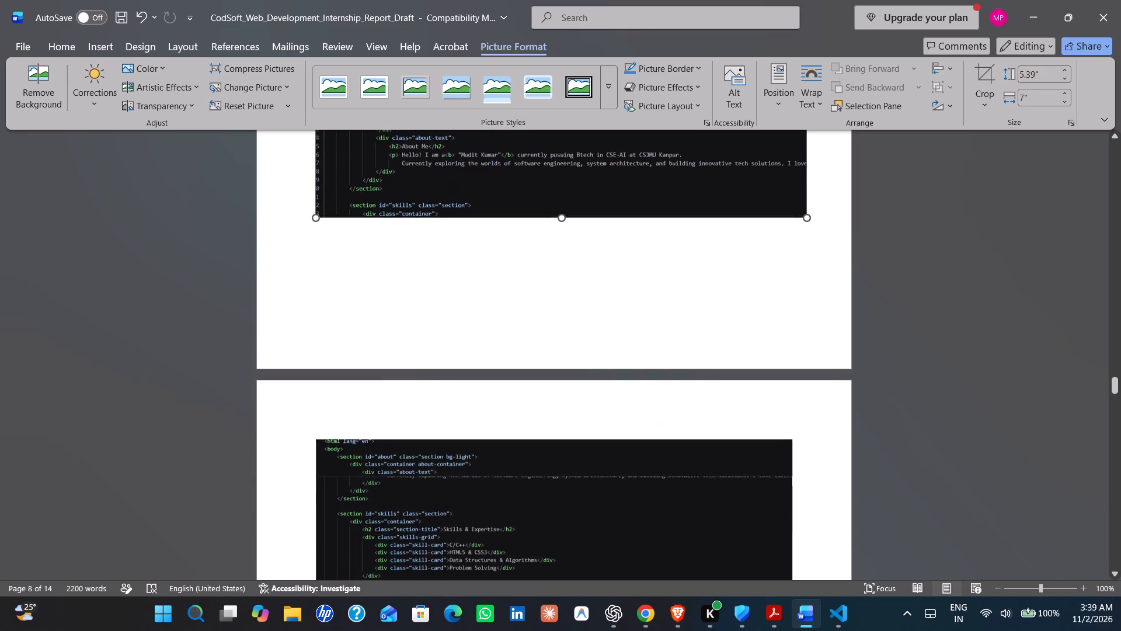
scroll(719, 432, "down", 2)
left_click(662, 424)
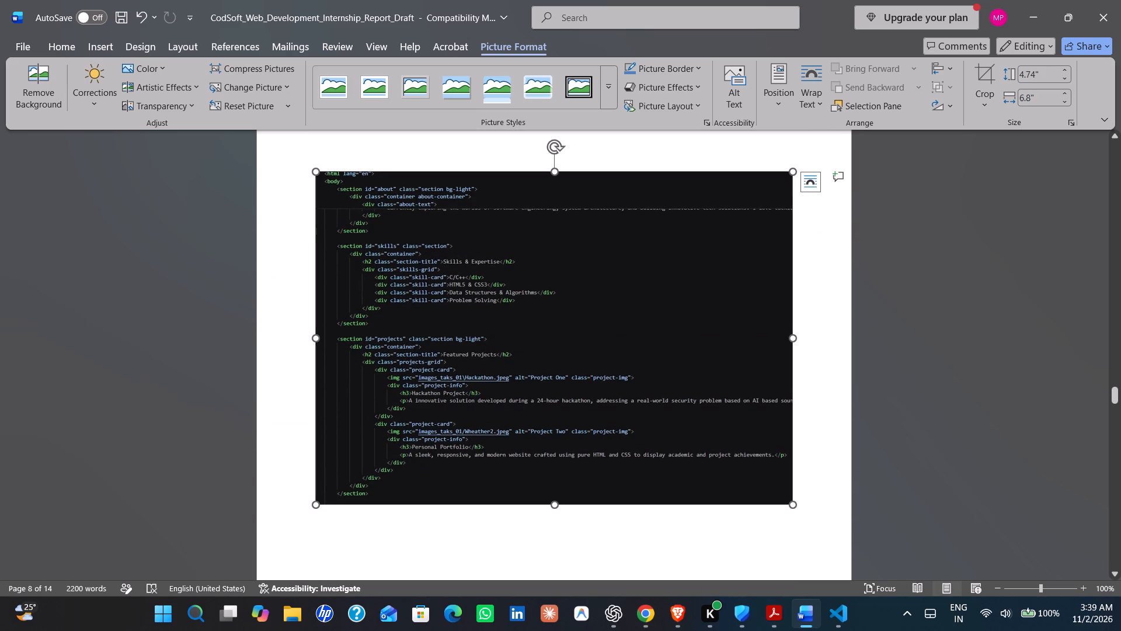
scroll(551, 428, "up", 7)
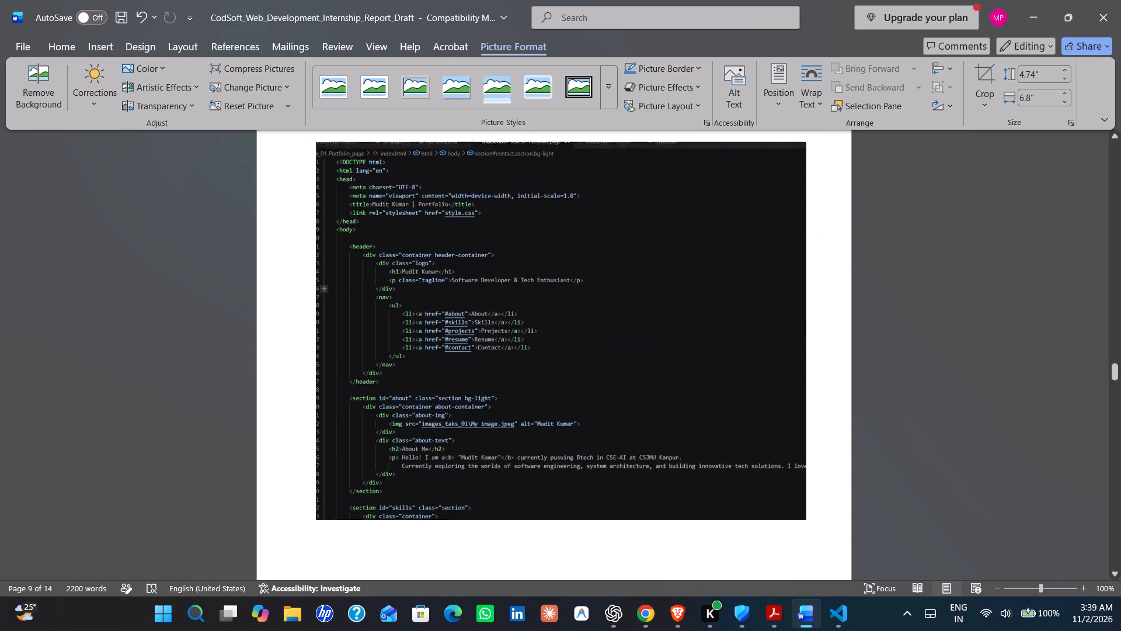
left_click(568, 359)
scroll(573, 494, "down", 1)
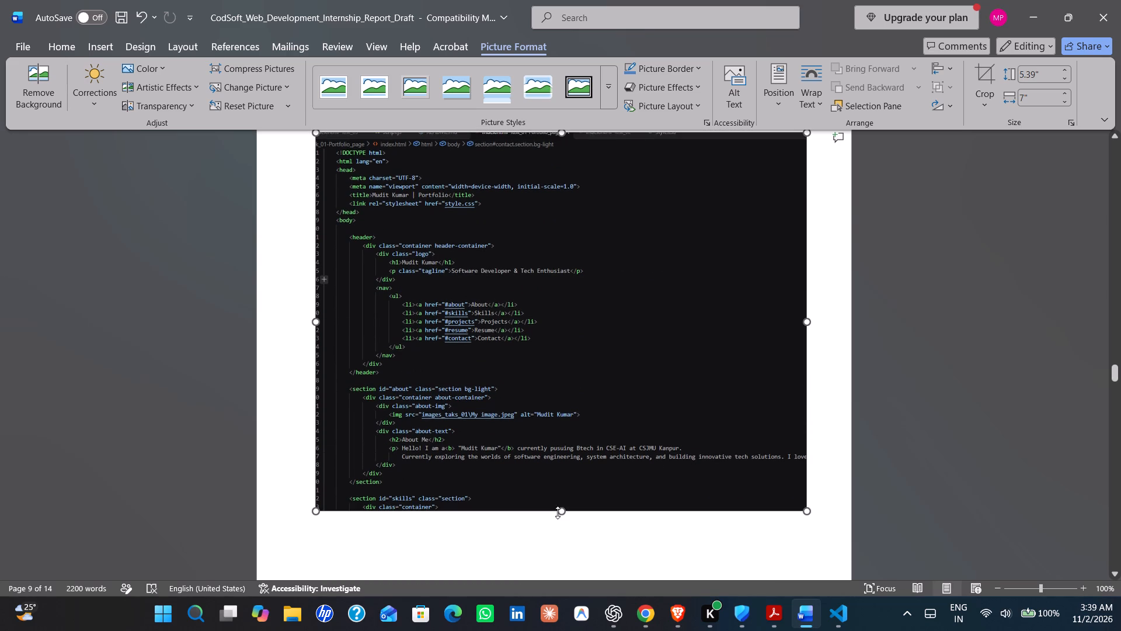
left_click_drag(562, 513, 562, 482)
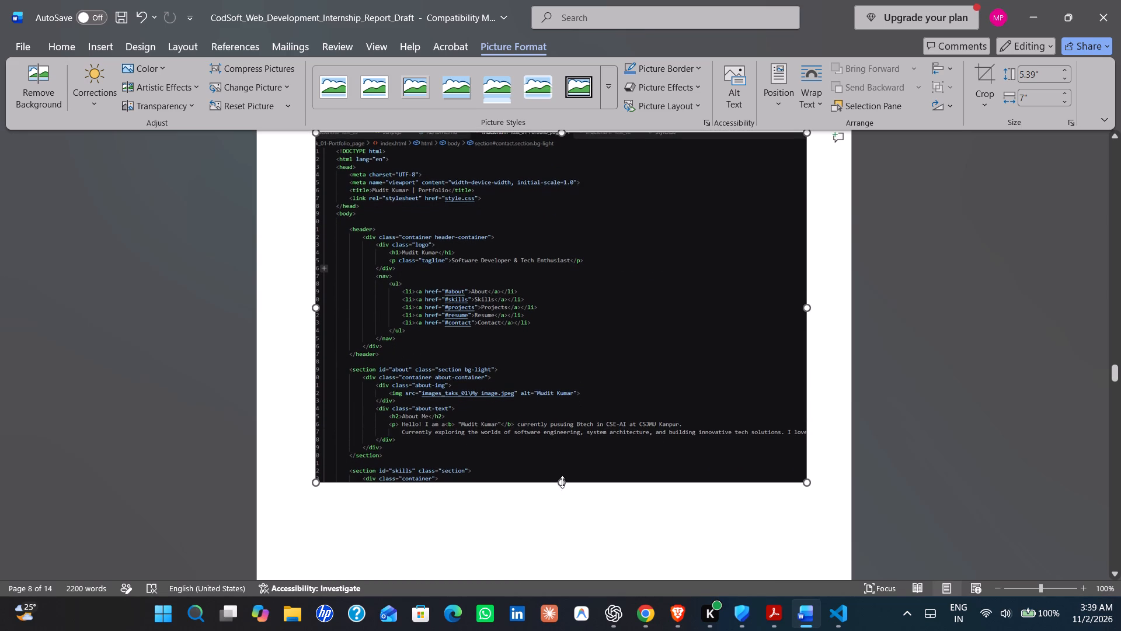
scroll(540, 502, "up", 1)
left_click(1052, 481)
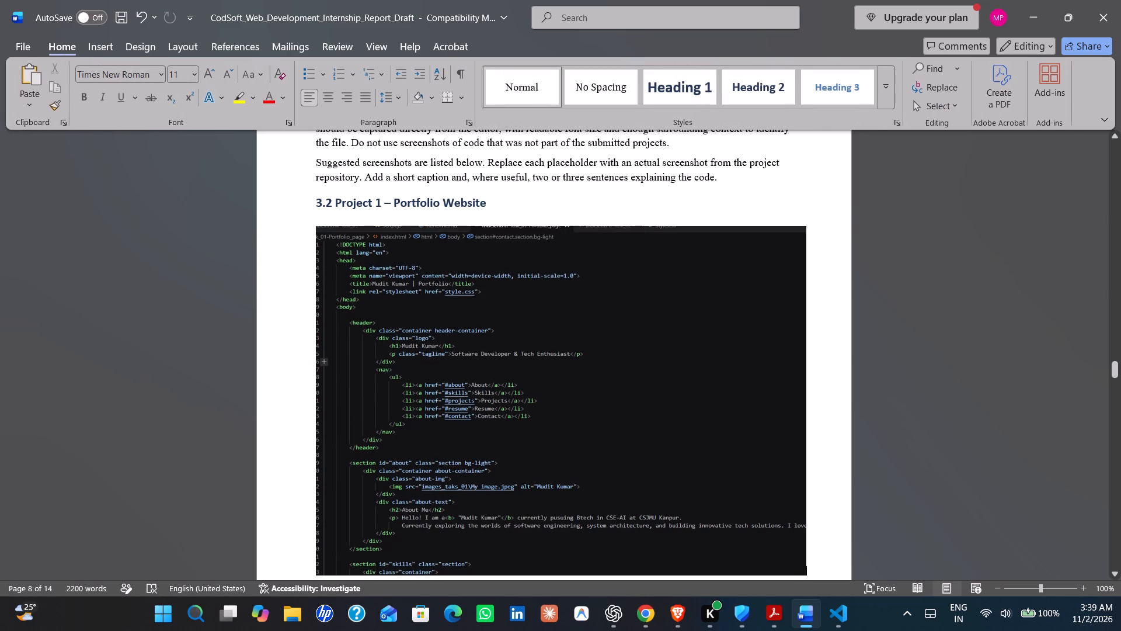
Zoom out to 40% and examine how the code screenshots are laid out across the report pages.
key("ctrl+minus")
key("ctrl+minus")
key("ctrl+minus")
key("ctrl+minus")
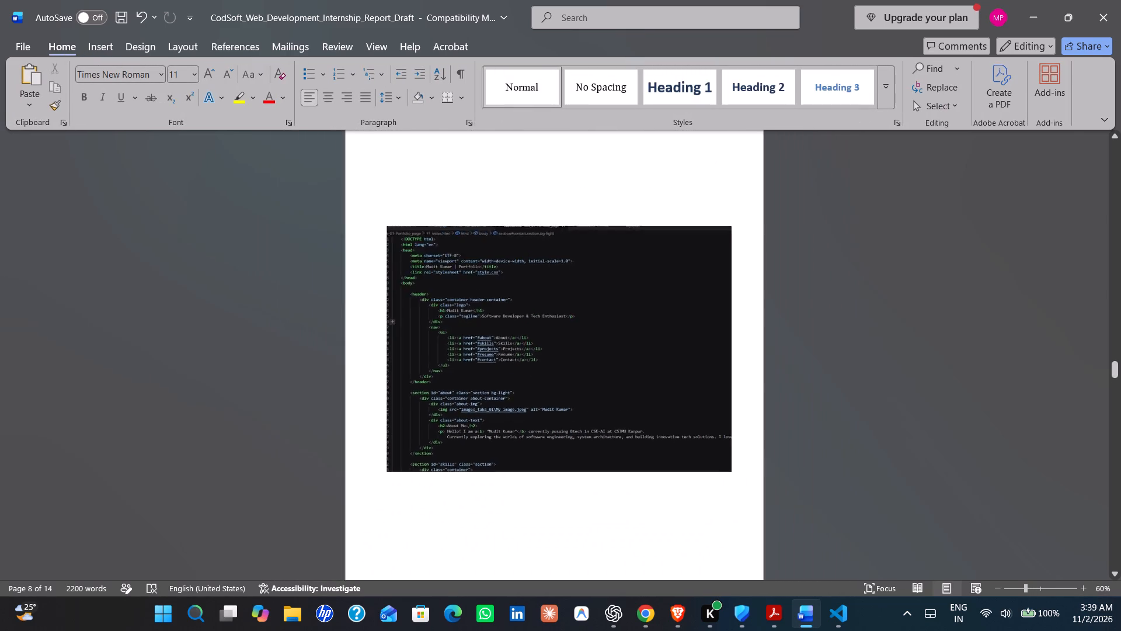
key("ctrl+minus")
key("ctrl+minus")
scroll(802, 391, "up", 1)
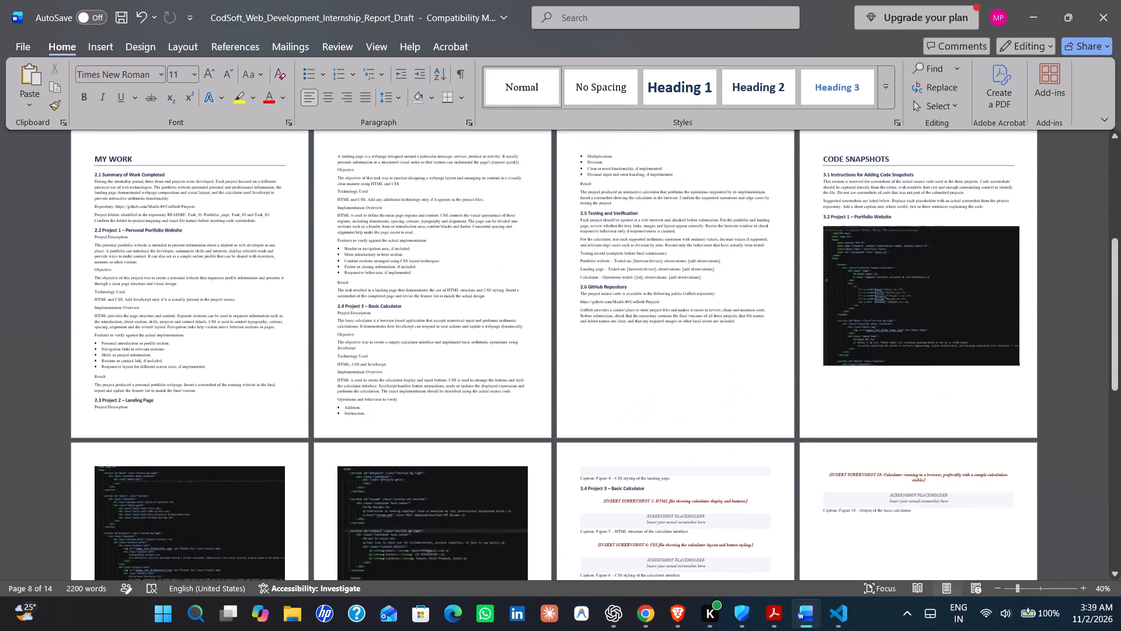
Look over the report from the cover page through the My Work section at the overview zoom and again enlarged to about 130%.
scroll(802, 391, "up", 5)
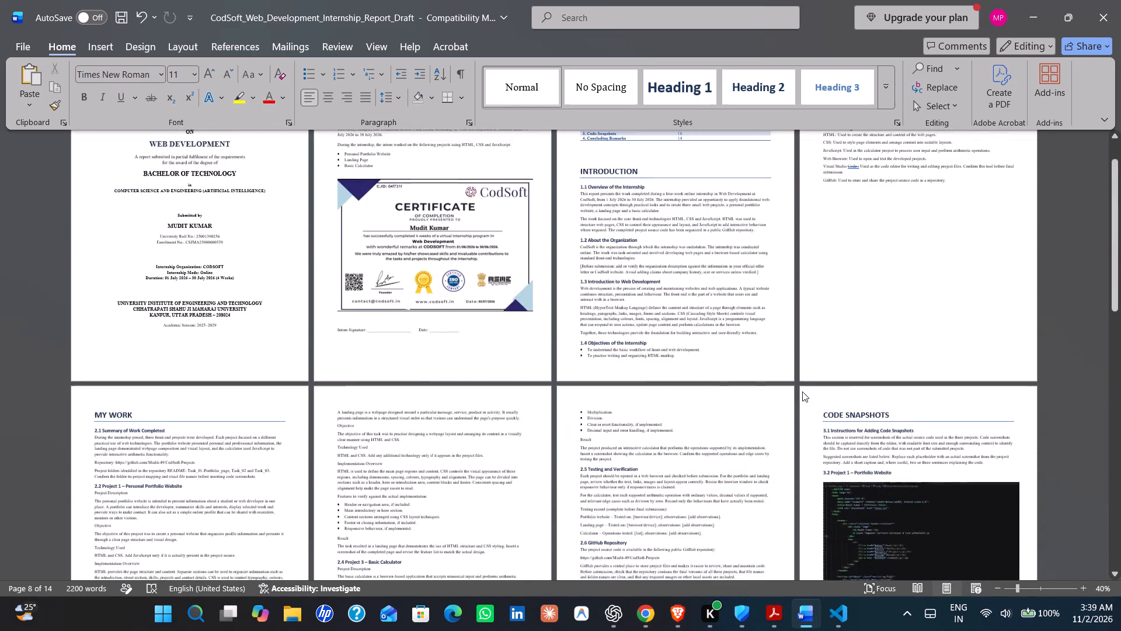
scroll(802, 391, "up", 3)
scroll(802, 391, "down", 2)
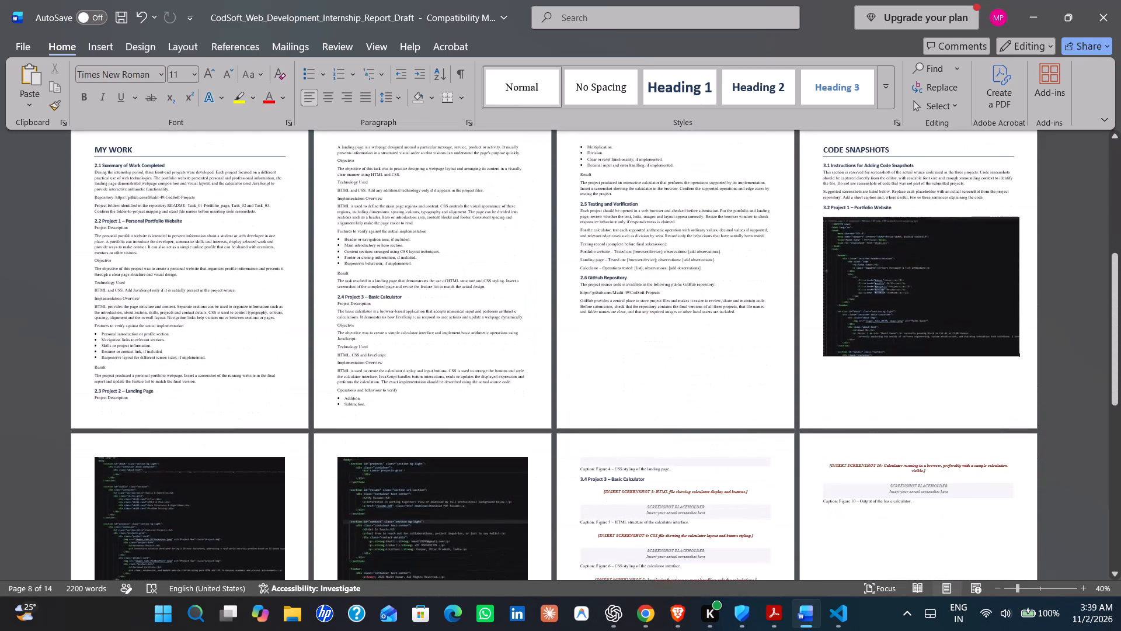
key("ctrl+equal")
key("ctrl+equal")
key("ctrl+equal")
key("ctrl+equal")
key("ctrl+equal")
key("ctrl+equal")
key("ctrl+equal")
key("ctrl+equal")
key("ctrl+equal")
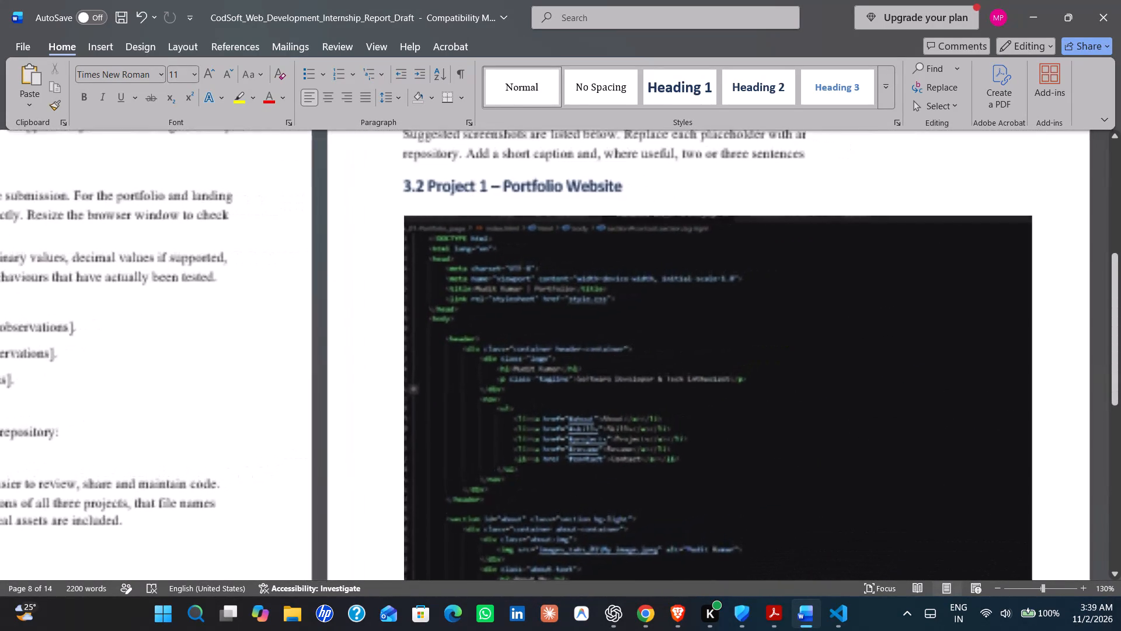
key("ctrl+equal")
key("equal")
scroll(802, 391, "up", 4)
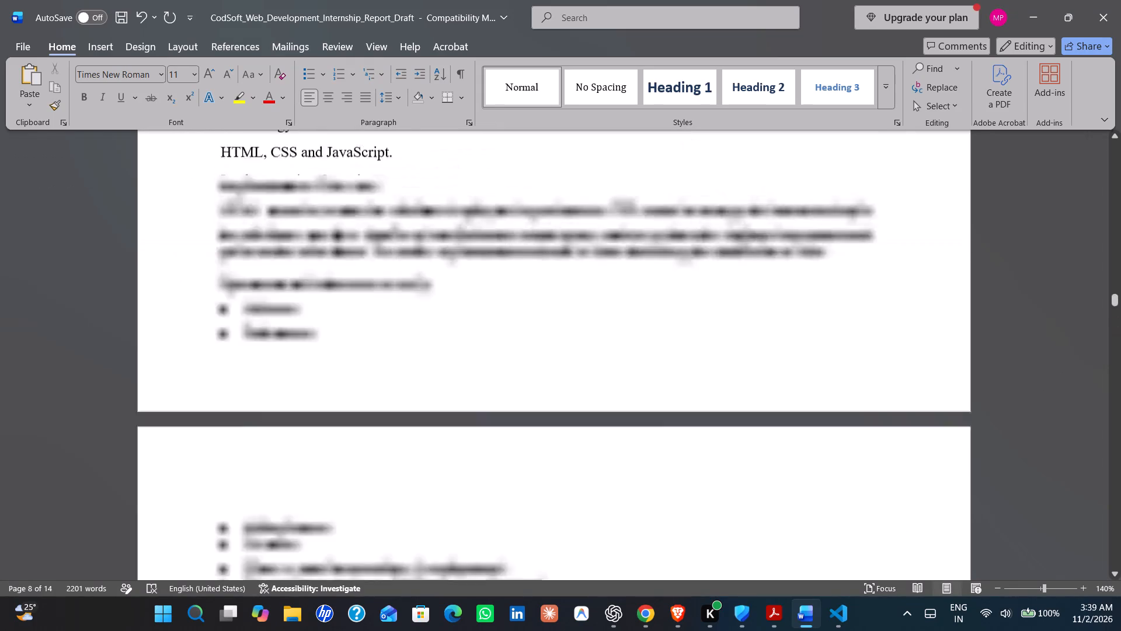
scroll(802, 391, "up", 10)
scroll(802, 391, "up", 19)
scroll(802, 391, "down", 1)
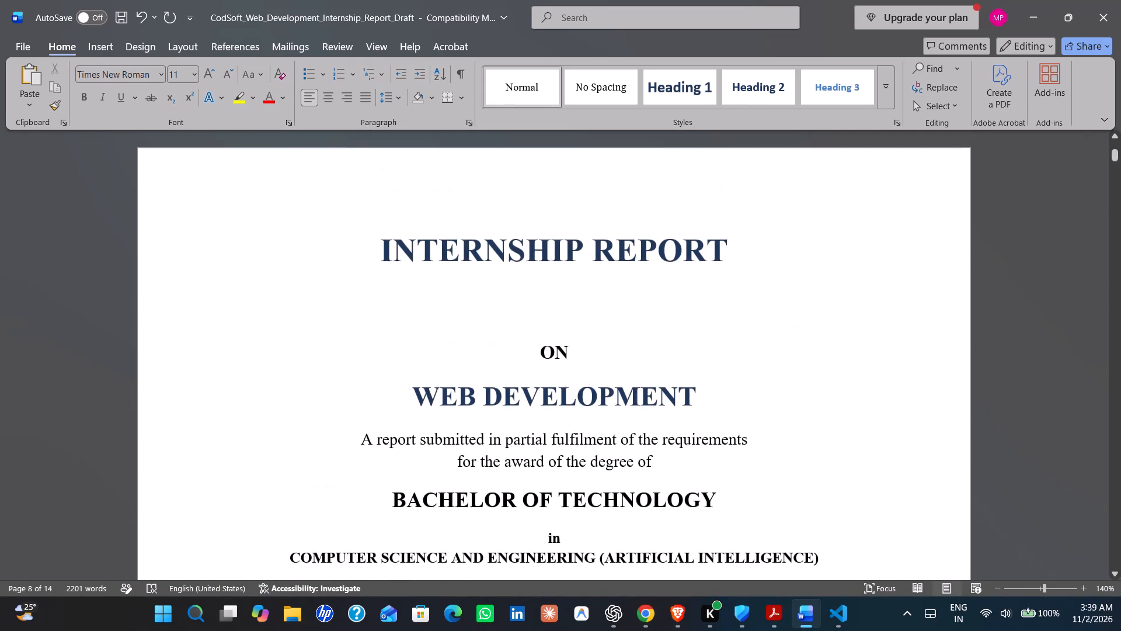
scroll(802, 391, "down", 8)
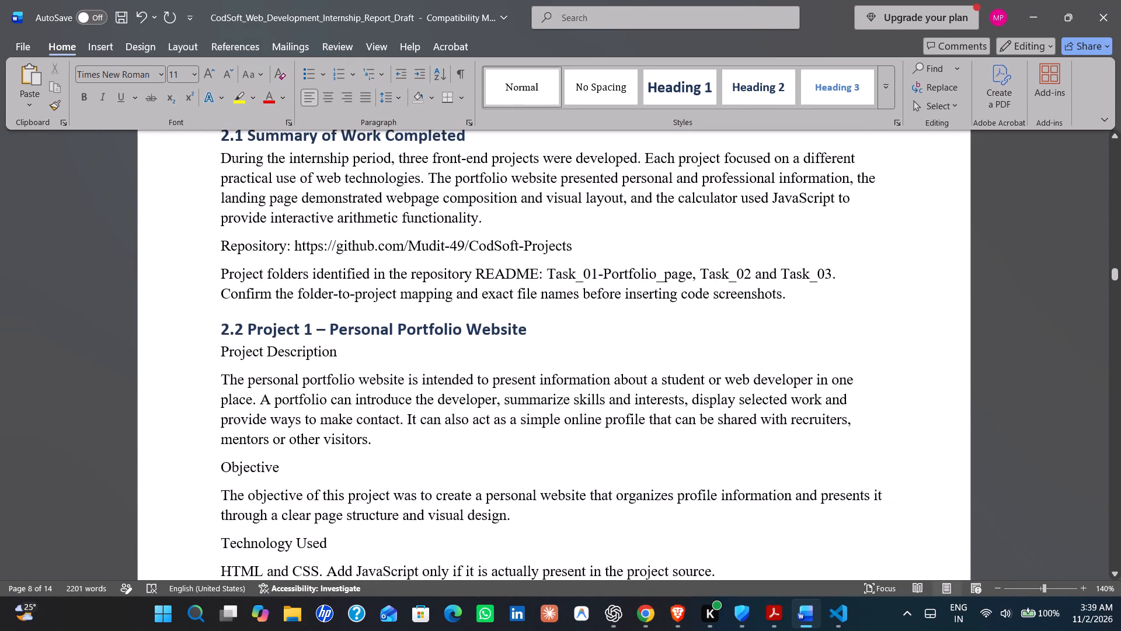
key("ctrl+minus")
scroll(802, 391, "down", 4)
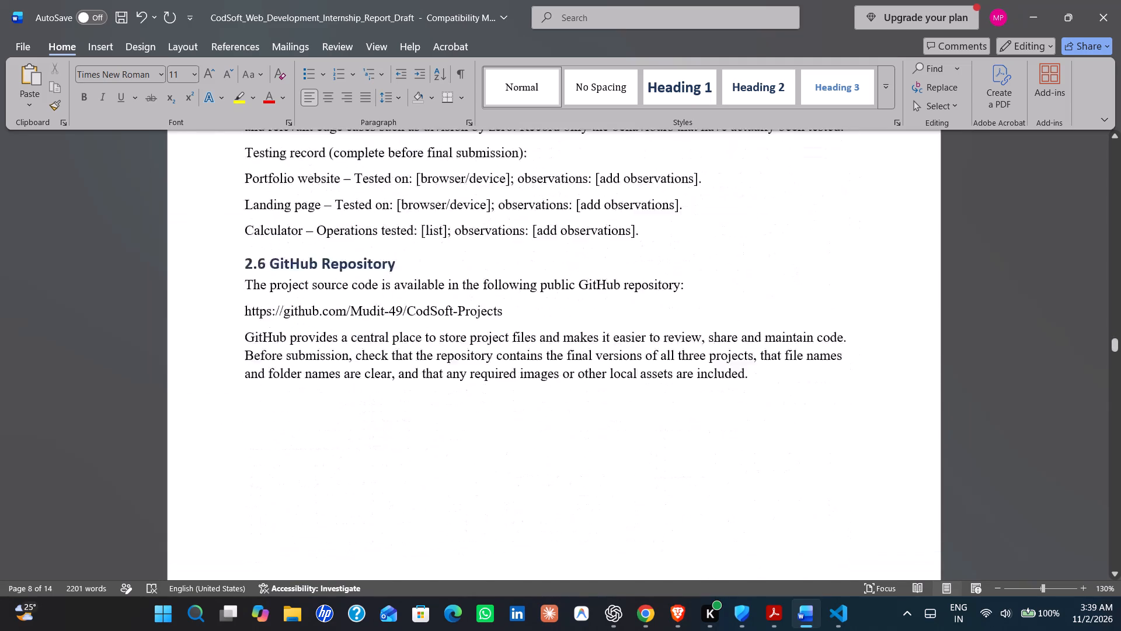
Examine the Code Snapshots section, checking the portfolio HTML code screenshots, their captions and the remaining screenshot placeholders.
scroll(802, 391, "down", 2)
scroll(802, 391, "up", 1)
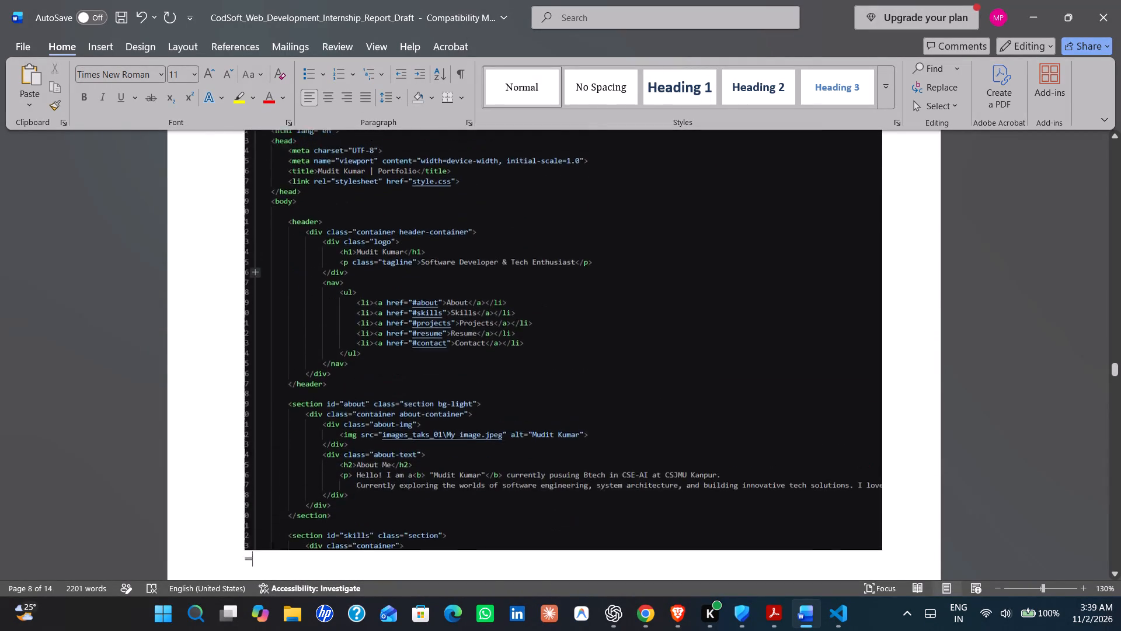
scroll(802, 391, "up", 1)
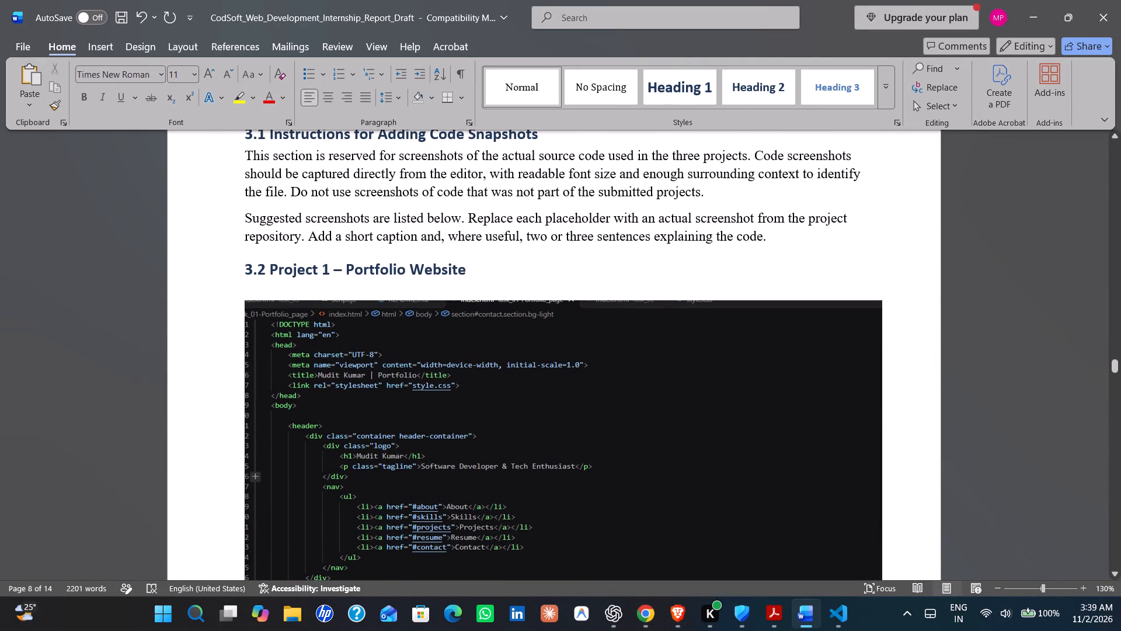
scroll(781, 380, "up", 1)
scroll(697, 390, "up", 1)
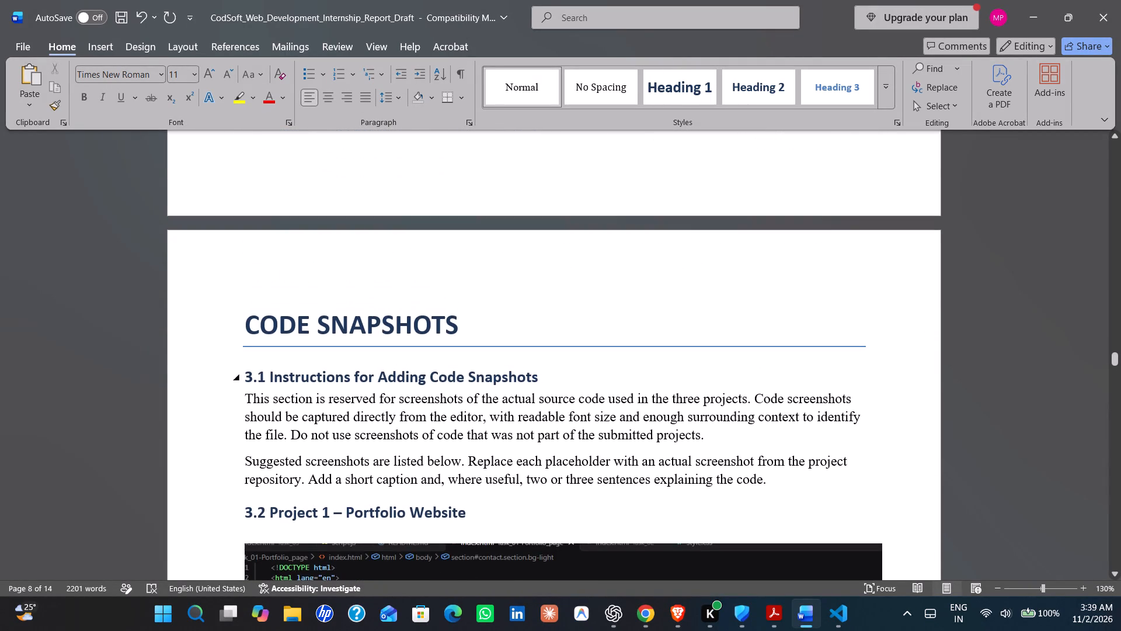
scroll(617, 445, "down", 6)
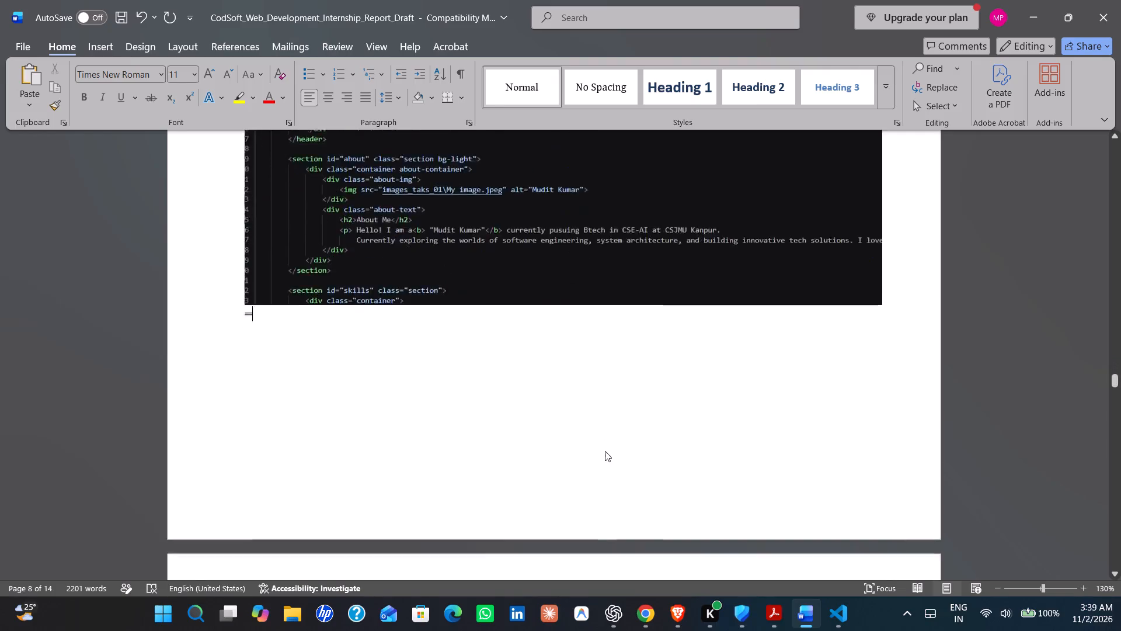
scroll(605, 451, "down", 8)
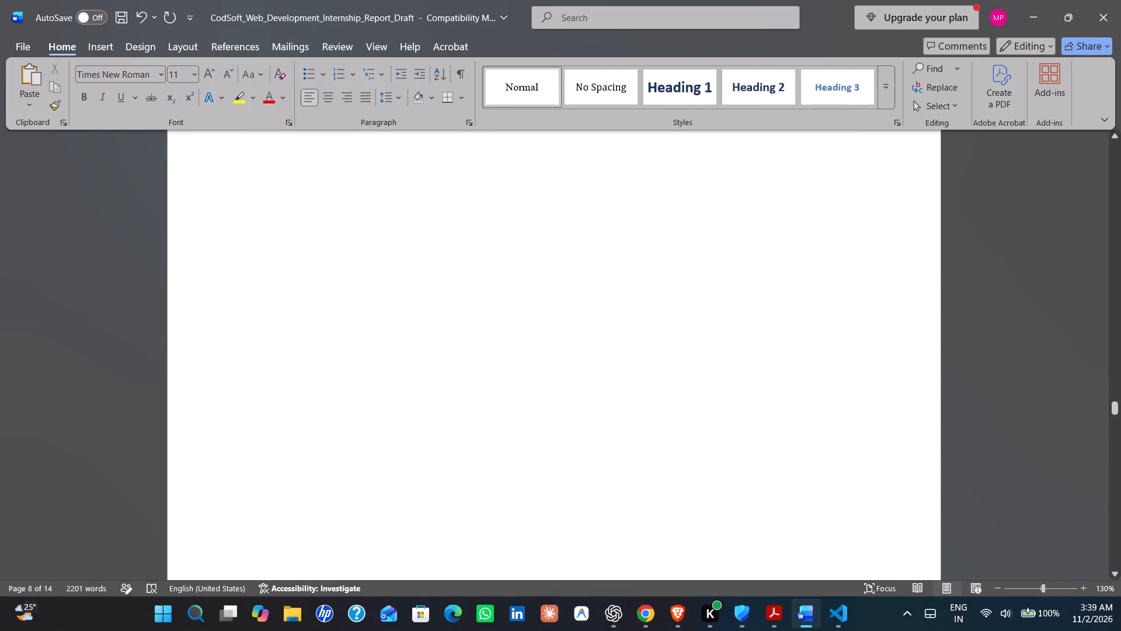
scroll(605, 451, "down", 5)
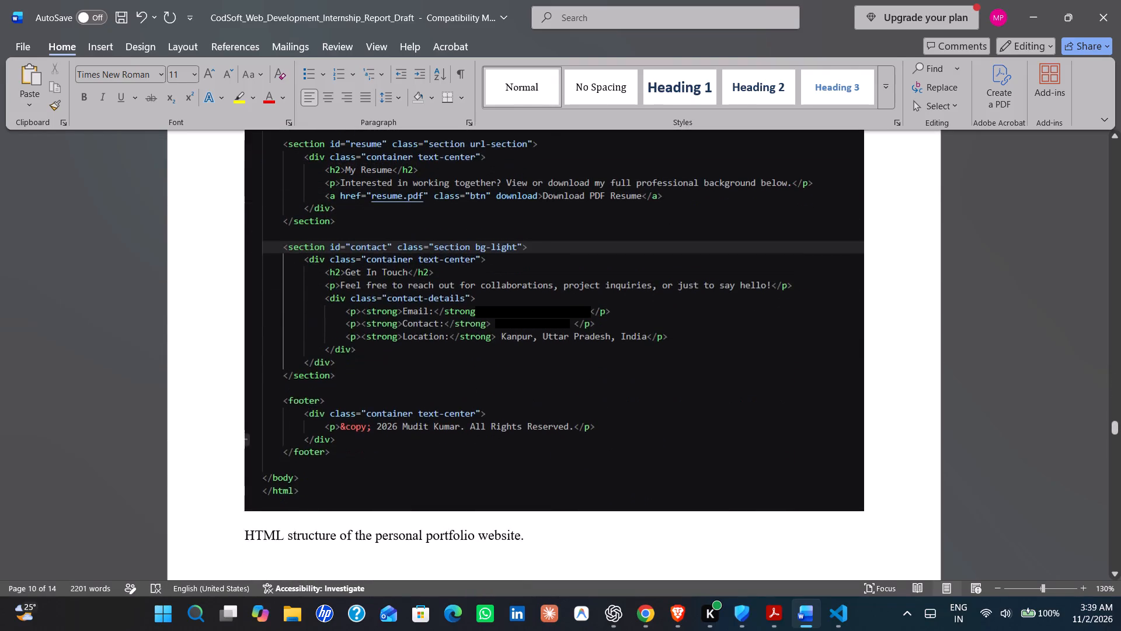
scroll(600, 455, "up", 8)
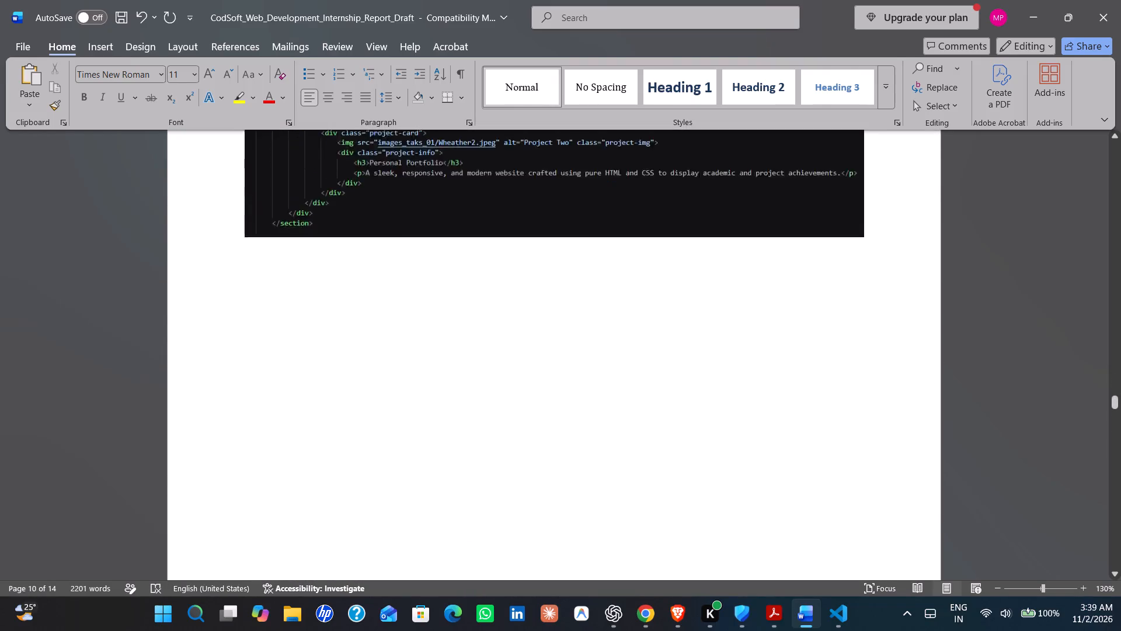
scroll(600, 453, "up", 7)
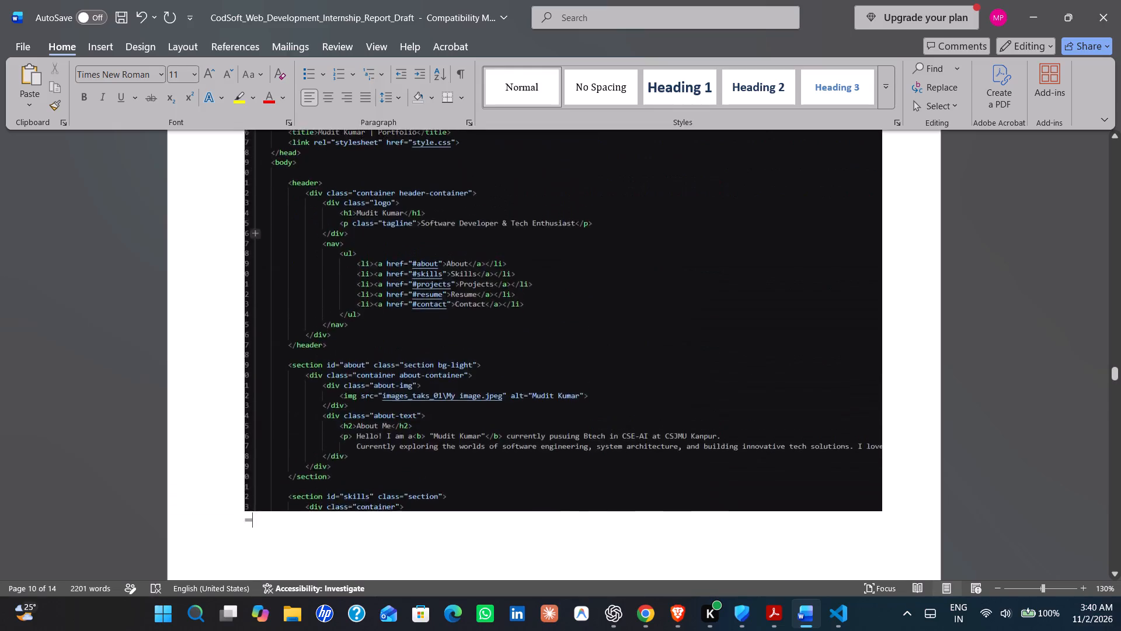
scroll(577, 471, "up", 1)
scroll(577, 479, "down", 6)
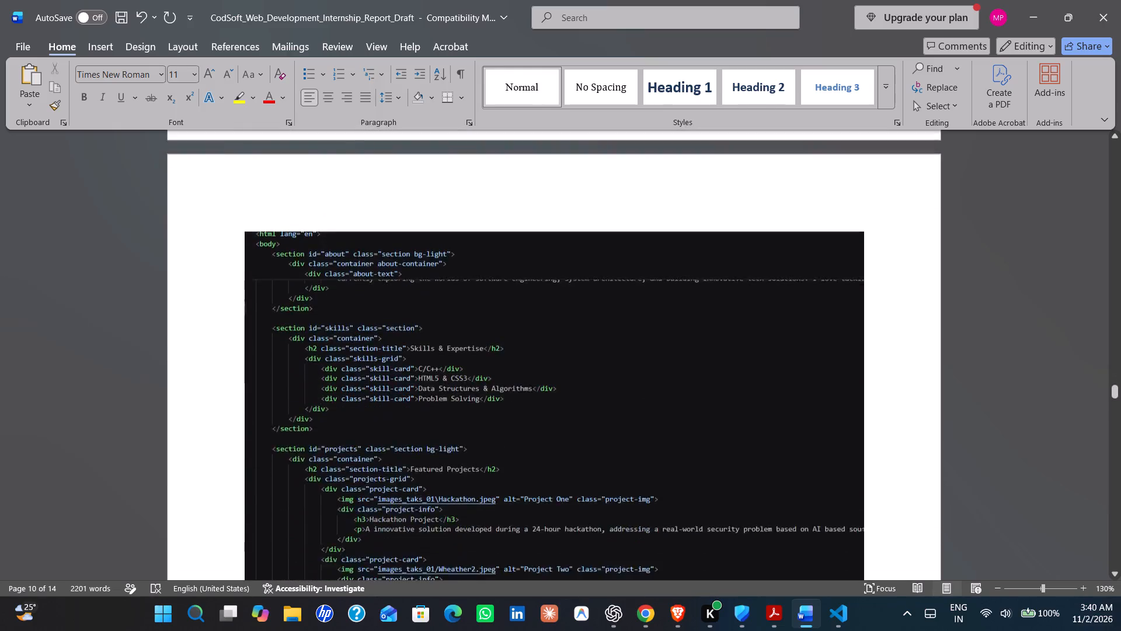
scroll(579, 495, "down", 13)
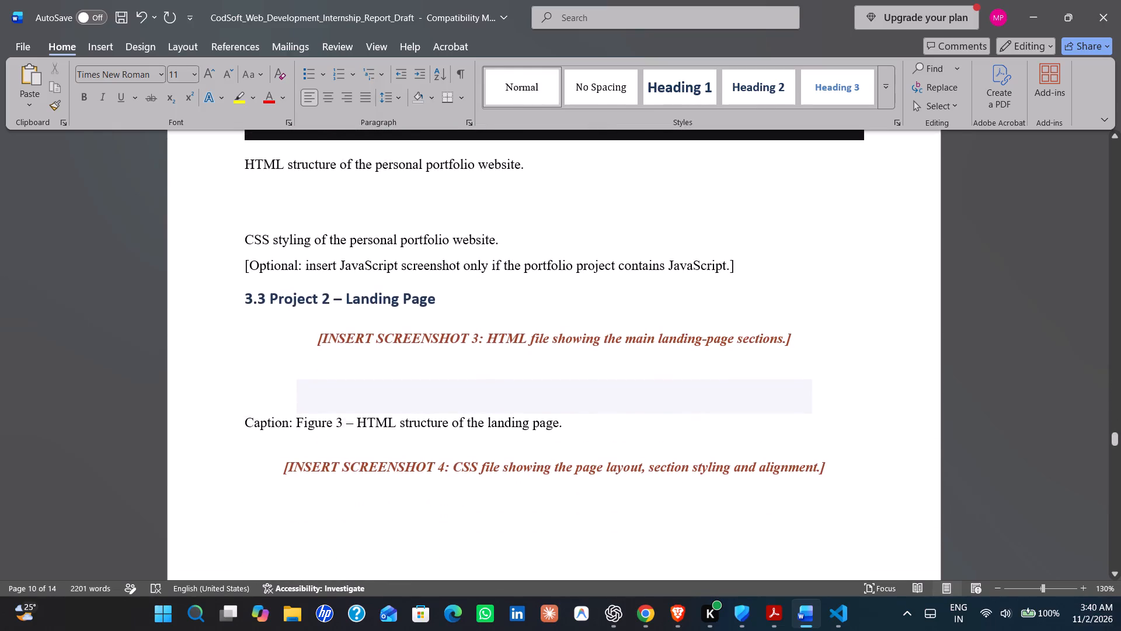
Place the insertion point on the empty line above the caption "CSS styling of the personal portfolio website.".
left_click(262, 207)
left_click(105, 46)
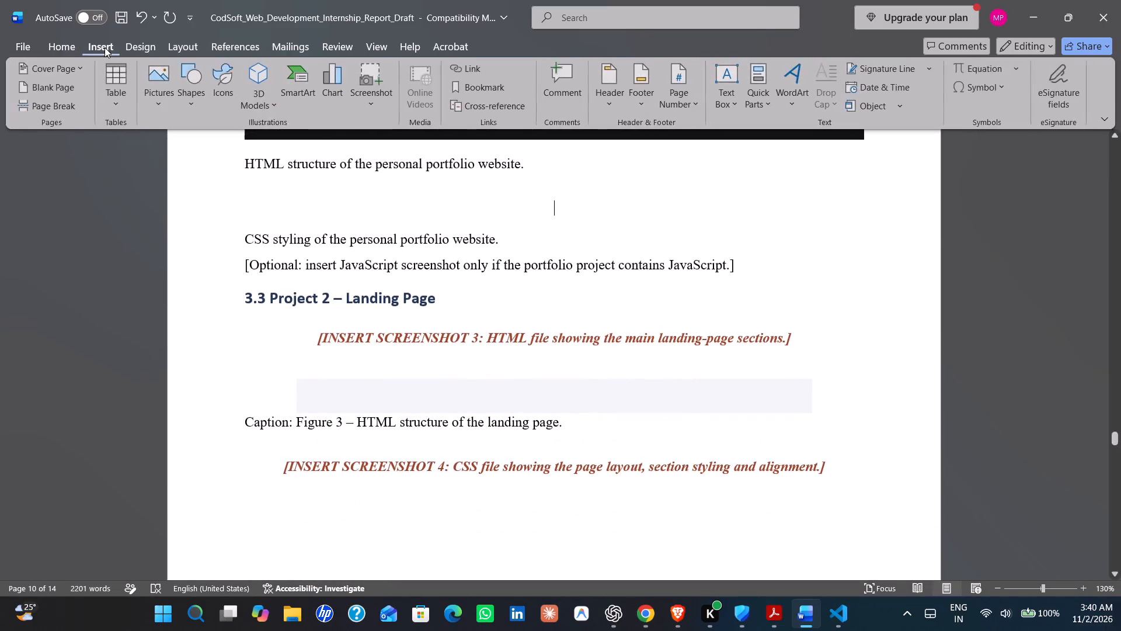
Switch to Visual Studio Code and capture the first part of the portfolio's style.css, from Reset & Base Styles to the .header-container rule.
left_click(845, 630)
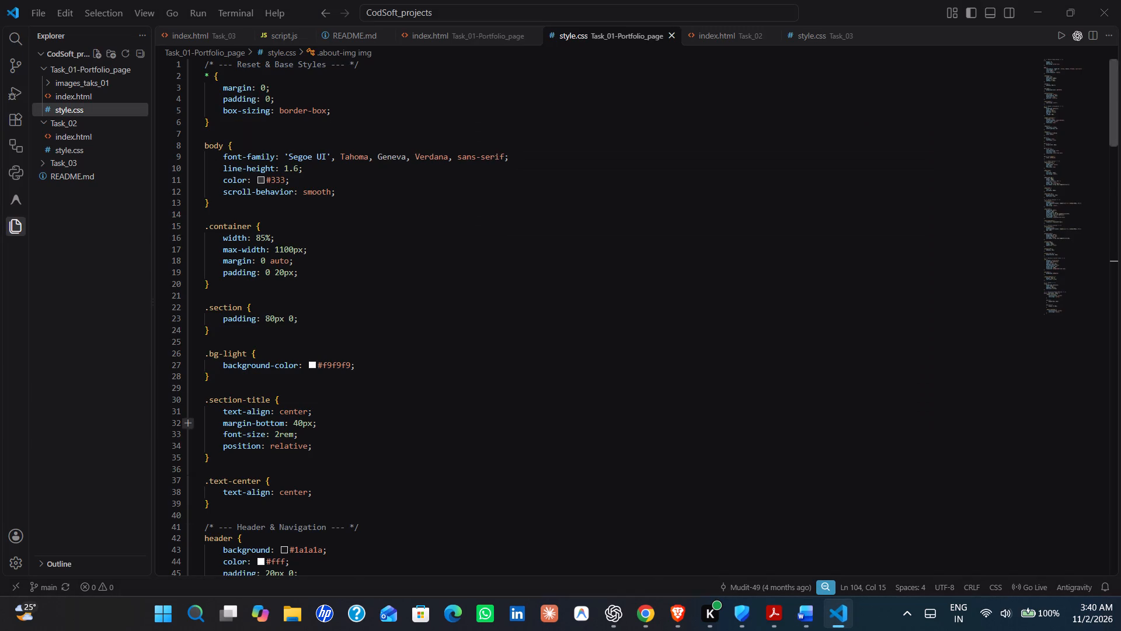
scroll(585, 397, "up", 9)
scroll(489, 405, "down", 10)
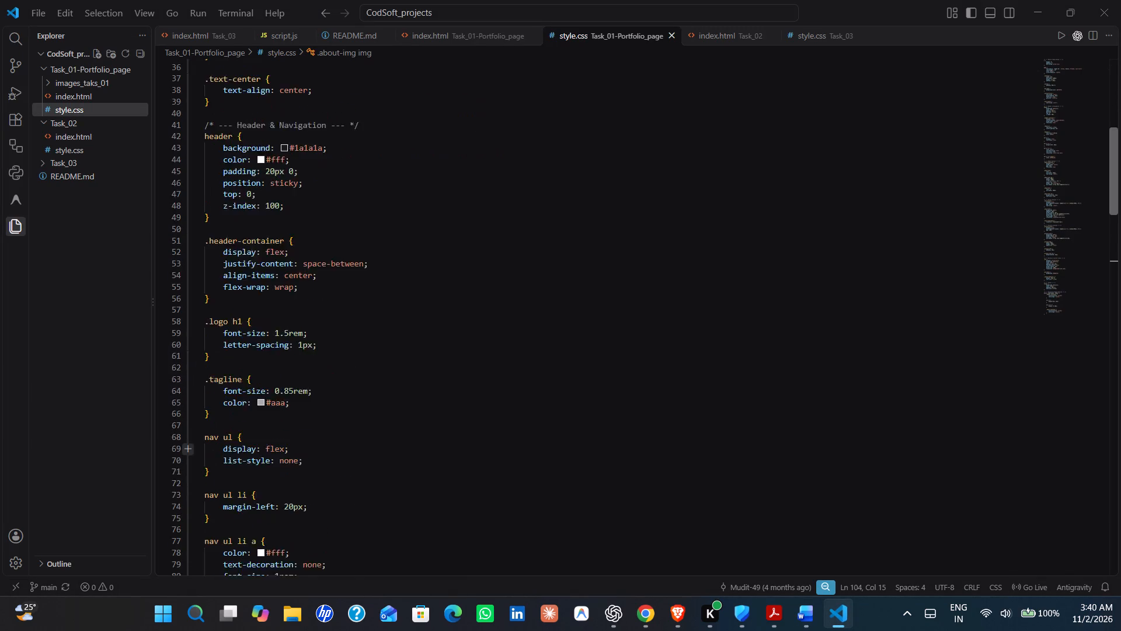
scroll(492, 449, "down", 20)
scroll(492, 449, "down", 2)
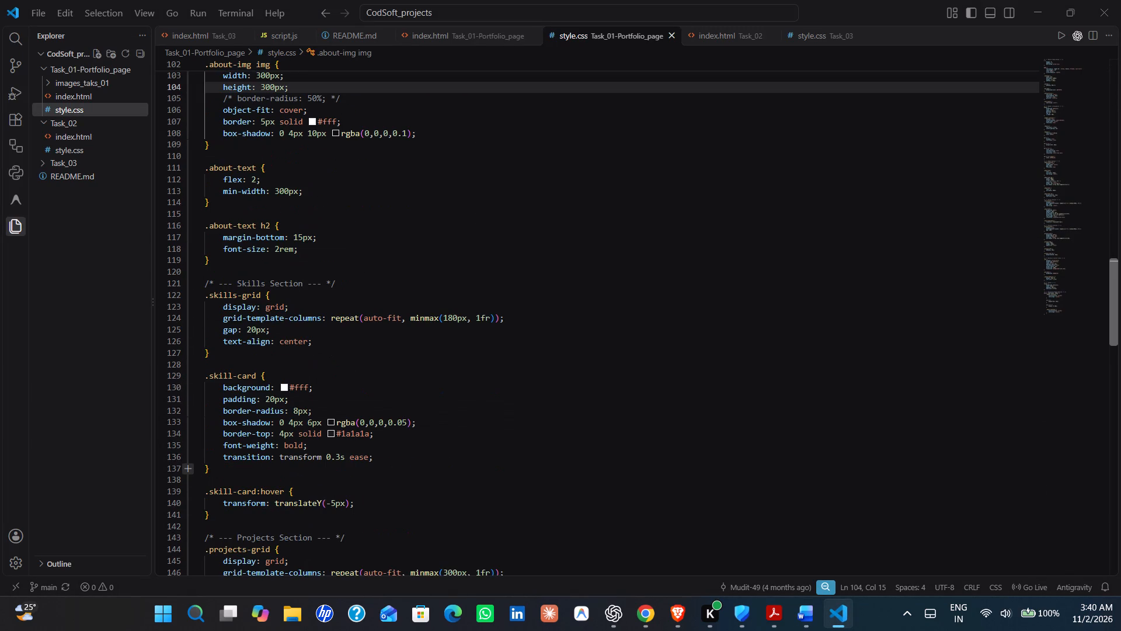
key("ctrl+minus")
scroll(495, 473, "up", 13)
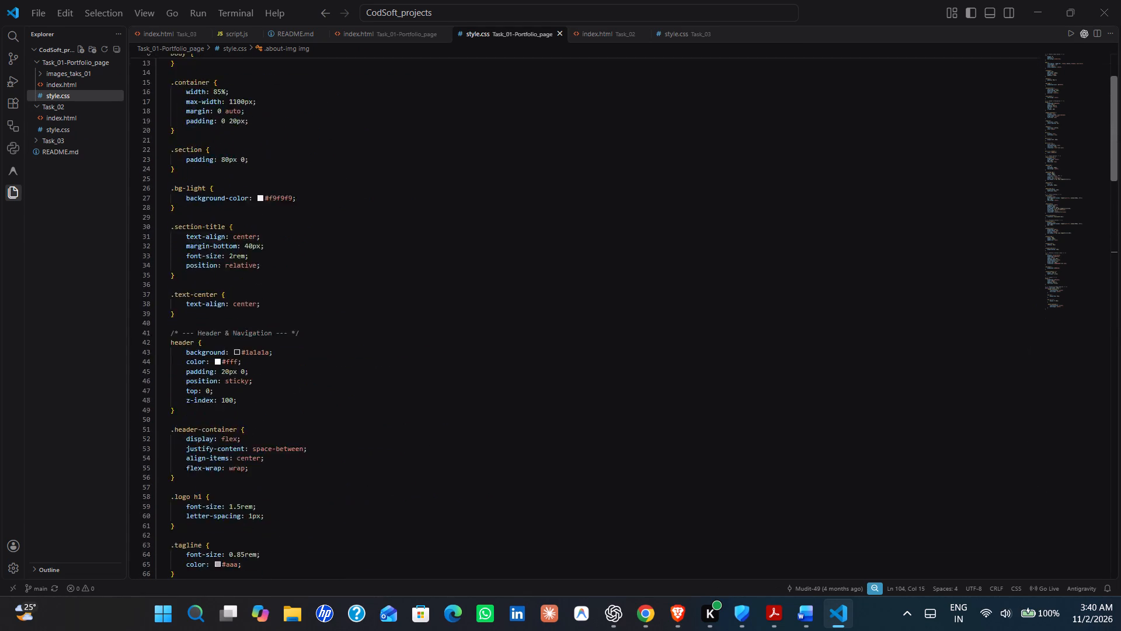
scroll(495, 473, "down", 8)
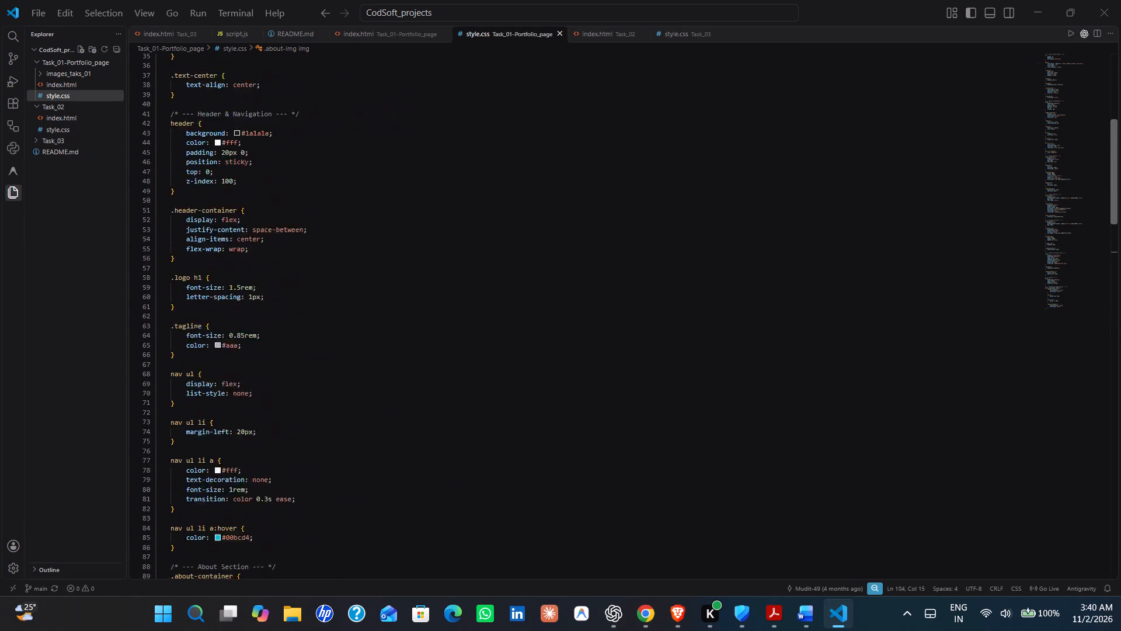
scroll(495, 473, "down", 5)
scroll(495, 473, "up", 8)
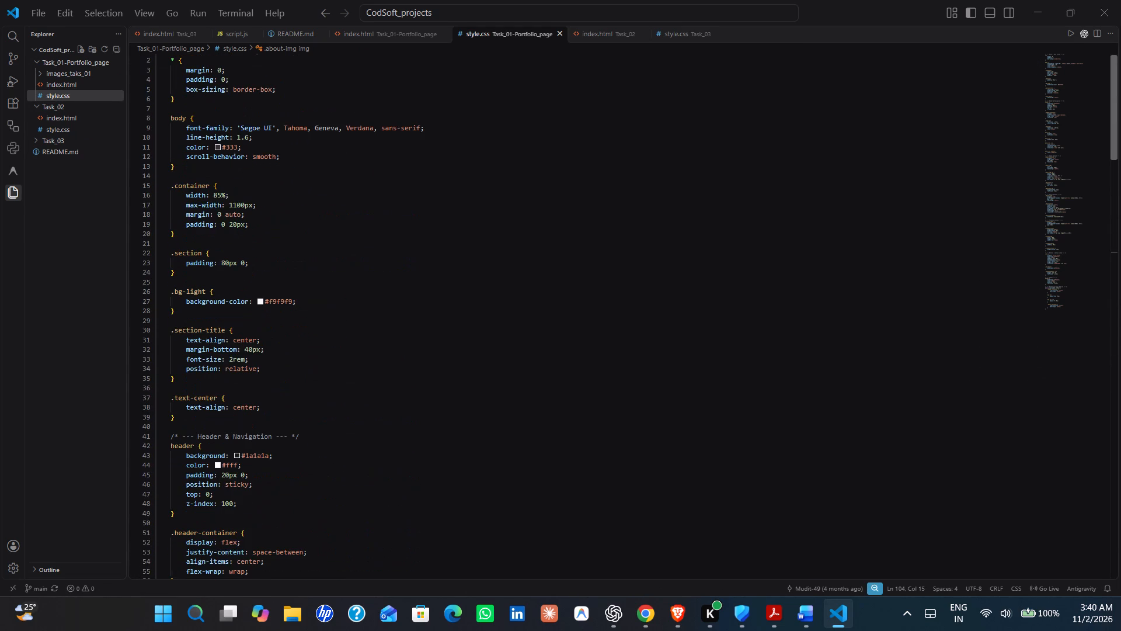
scroll(495, 473, "up", 1)
scroll(386, 233, "down", 9)
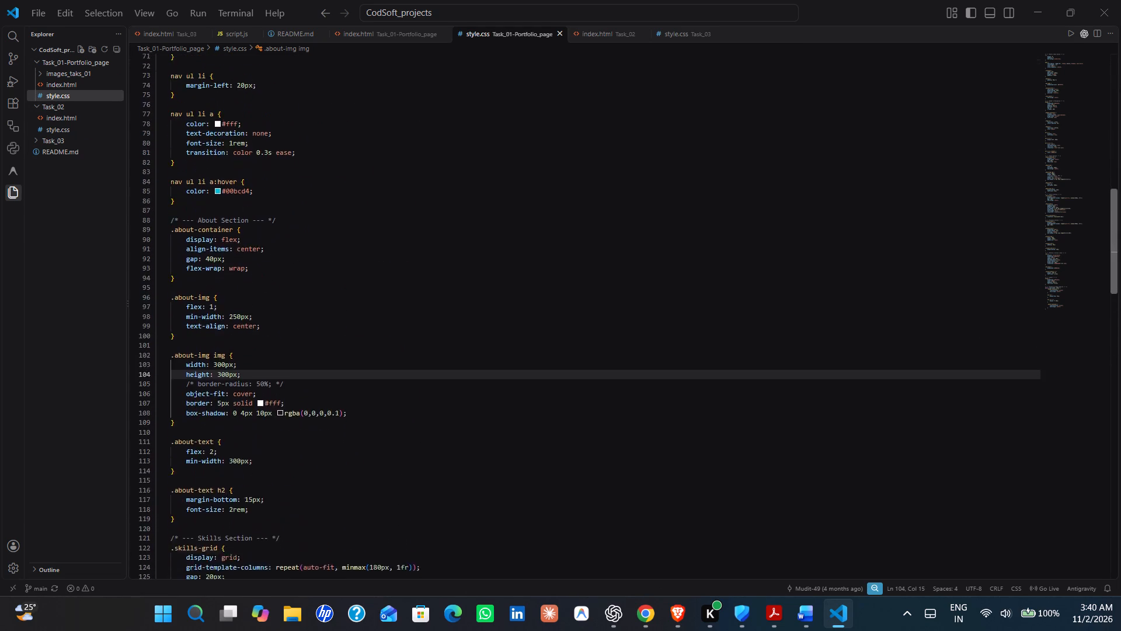
scroll(386, 233, "down", 3)
scroll(386, 233, "up", 5)
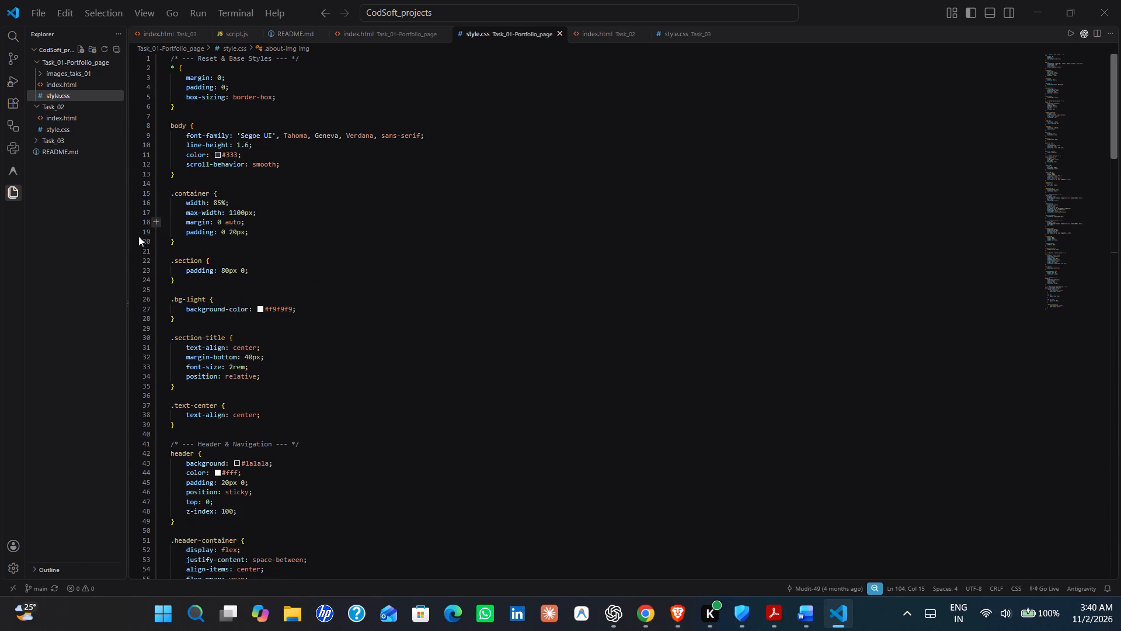
key("Print")
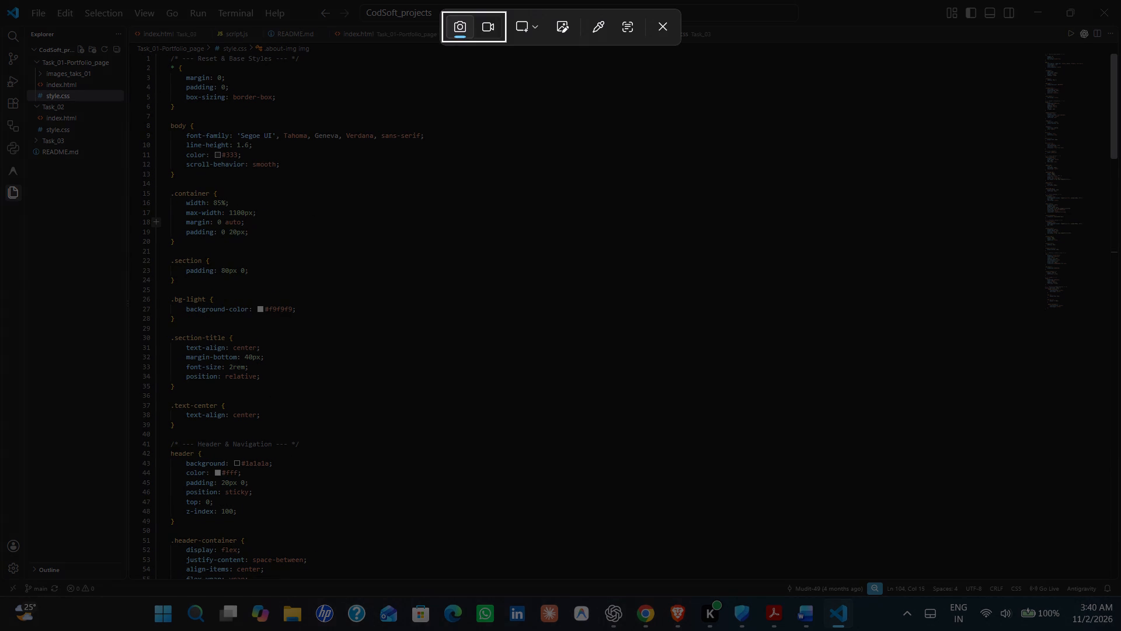
left_click_drag(156, 60, 171, 63)
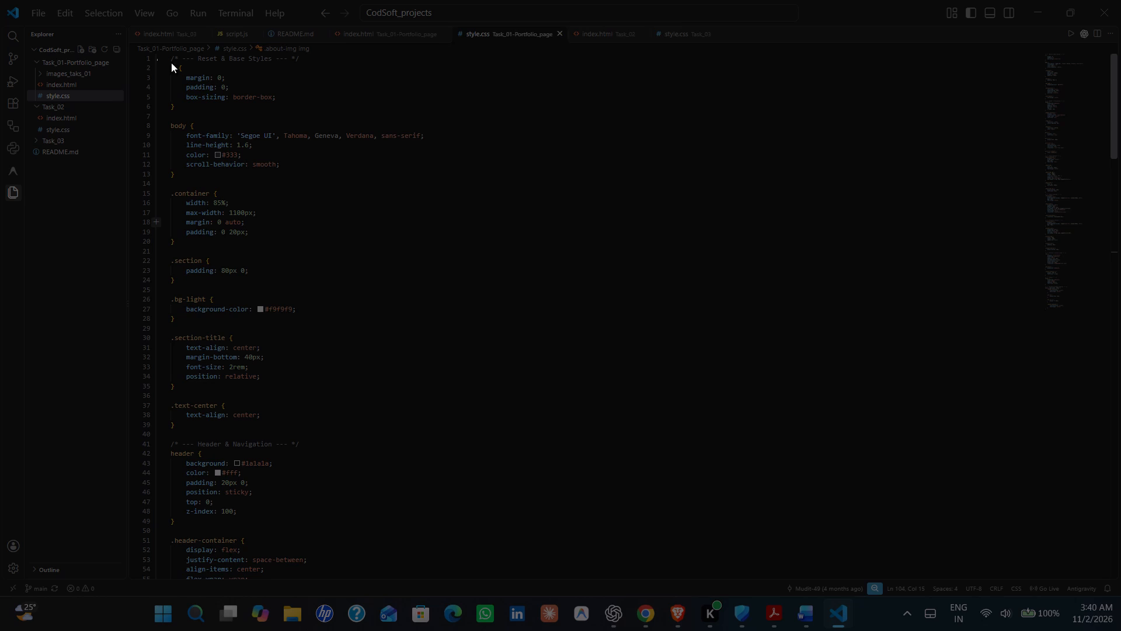
left_click_drag(171, 63, 502, 588)
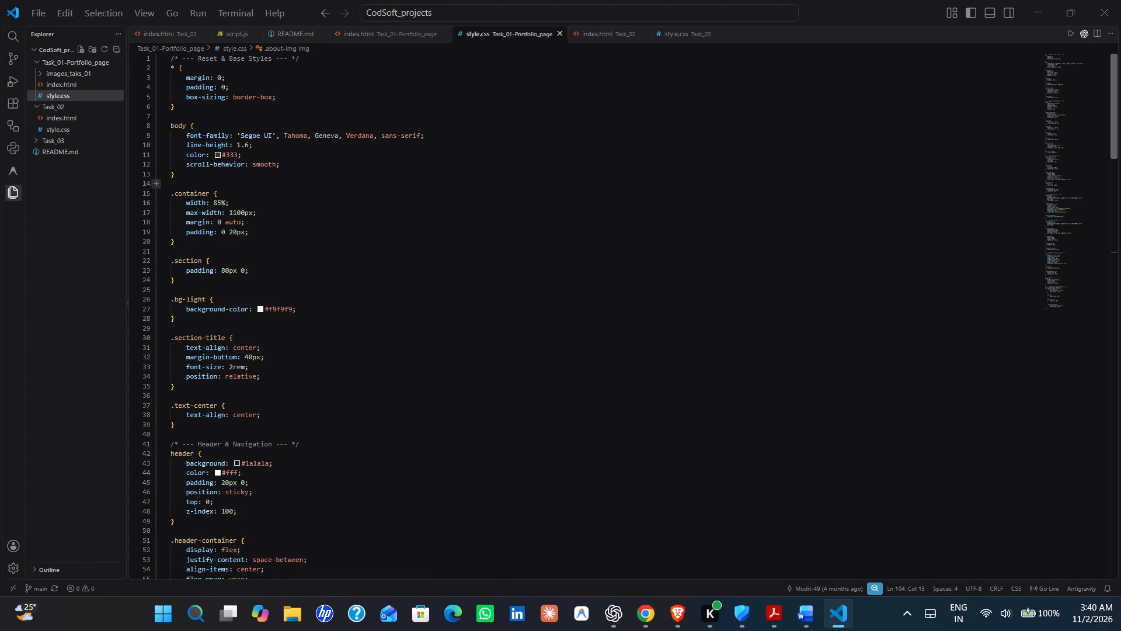
Capture the second part of the portfolio's style.css, from the .logo h1 rule through the .about-img img rule.
scroll(265, 566, "down", 2)
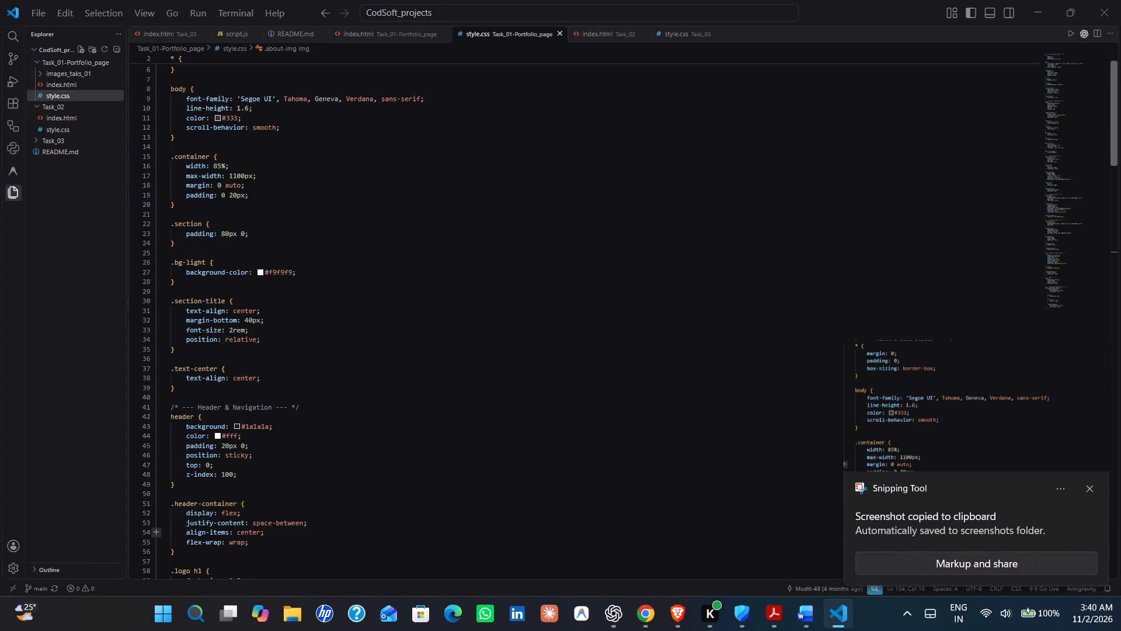
scroll(265, 566, "down", 13)
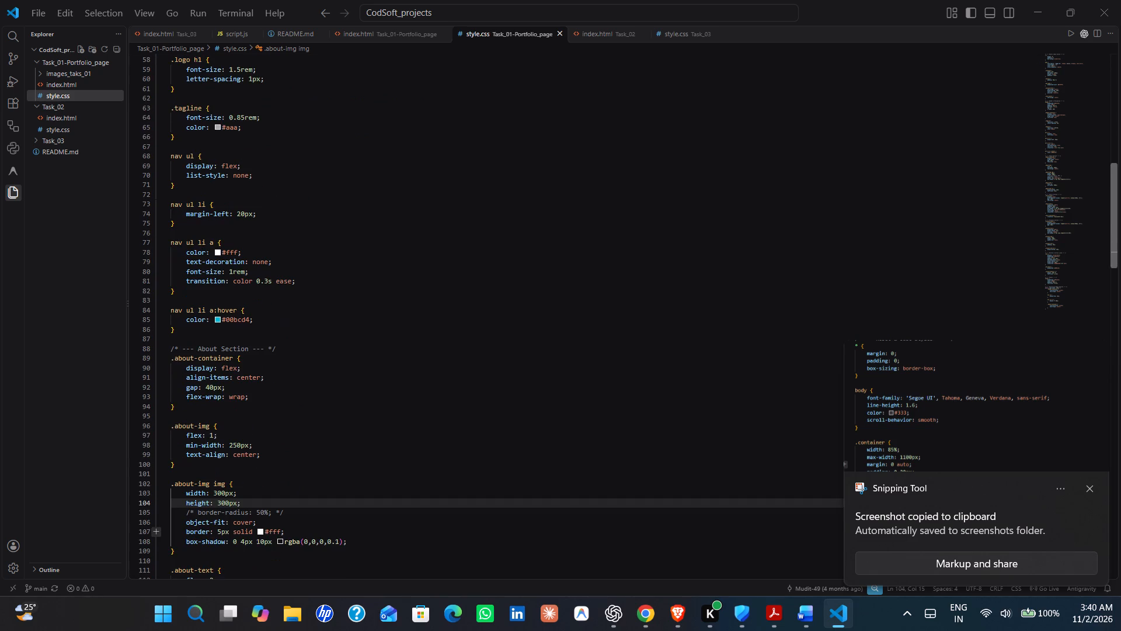
scroll(254, 220, "down", 1)
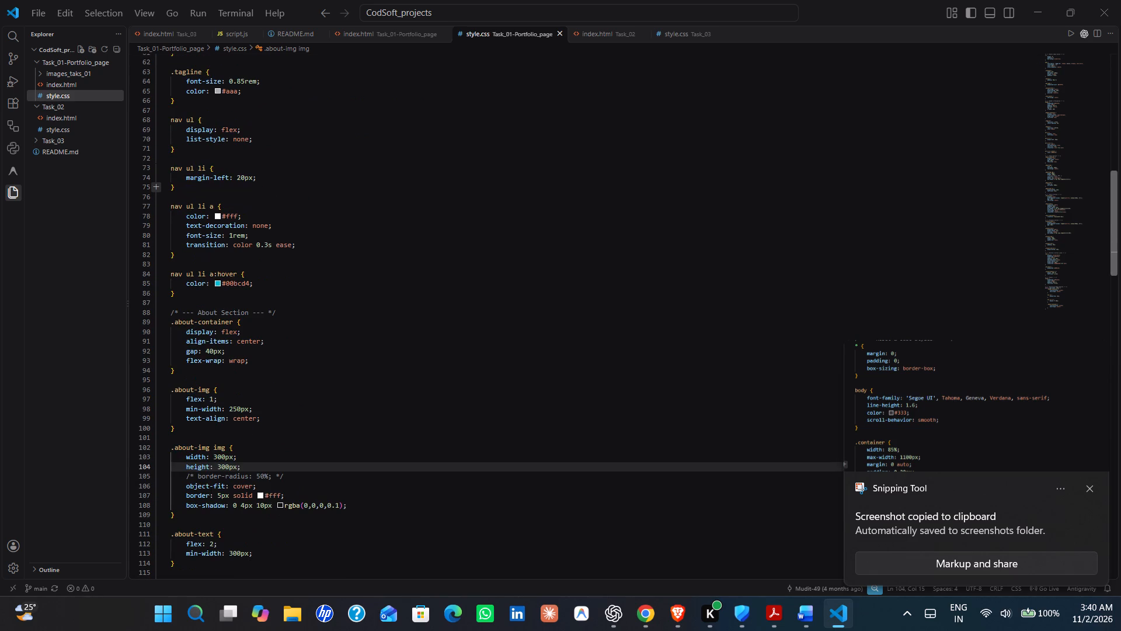
scroll(252, 220, "up", 1)
key("Print")
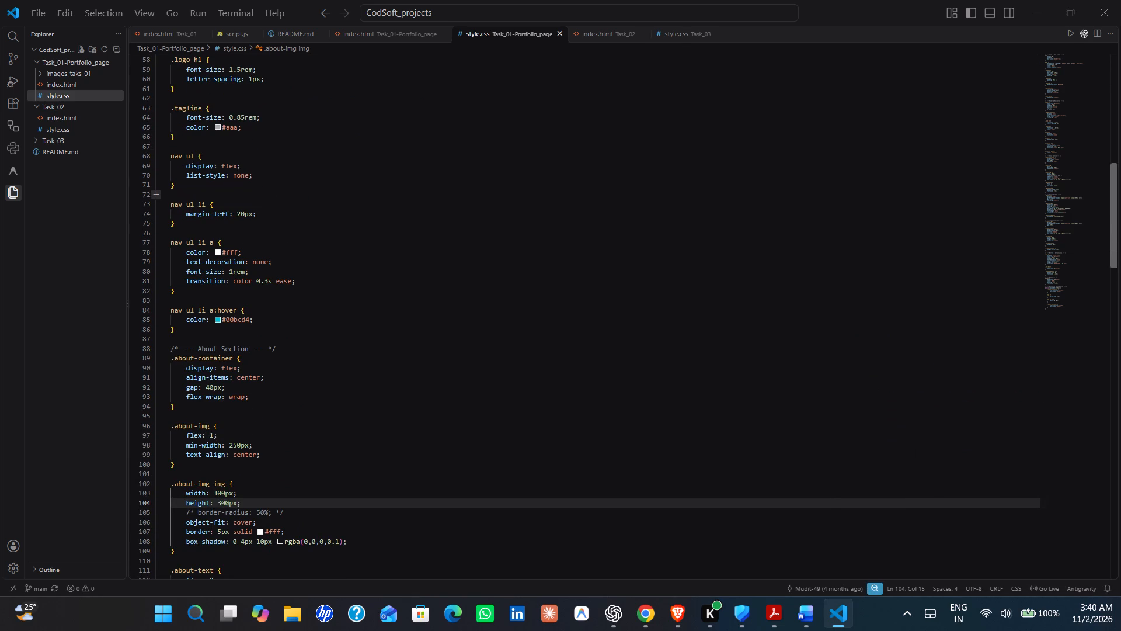
left_click_drag(152, 48, 436, 425)
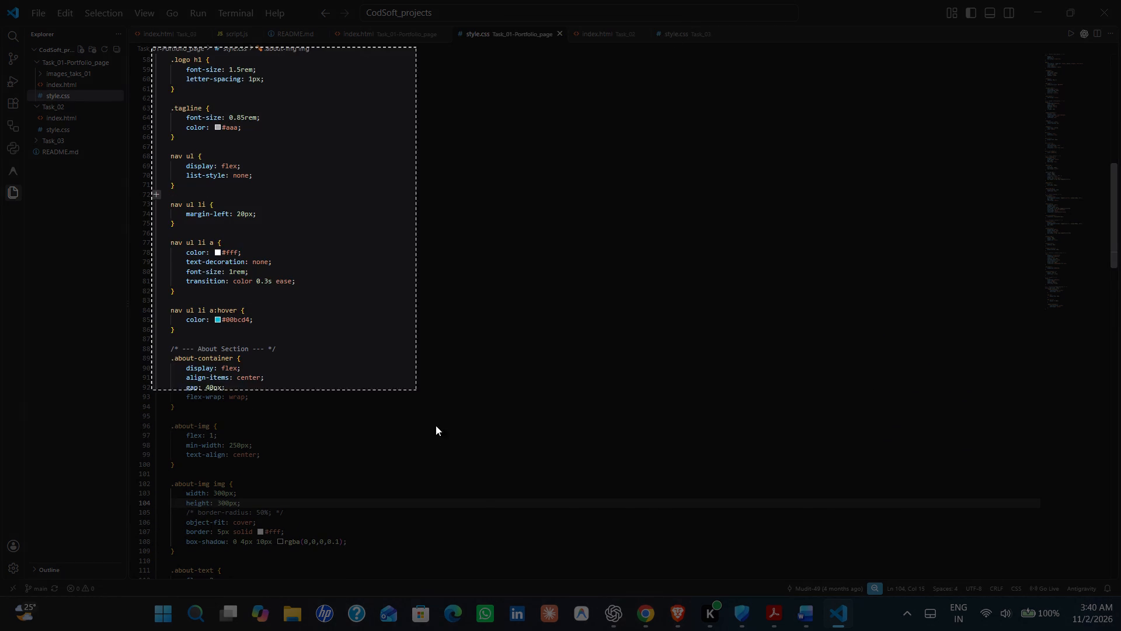
left_click_drag(436, 425, 495, 583)
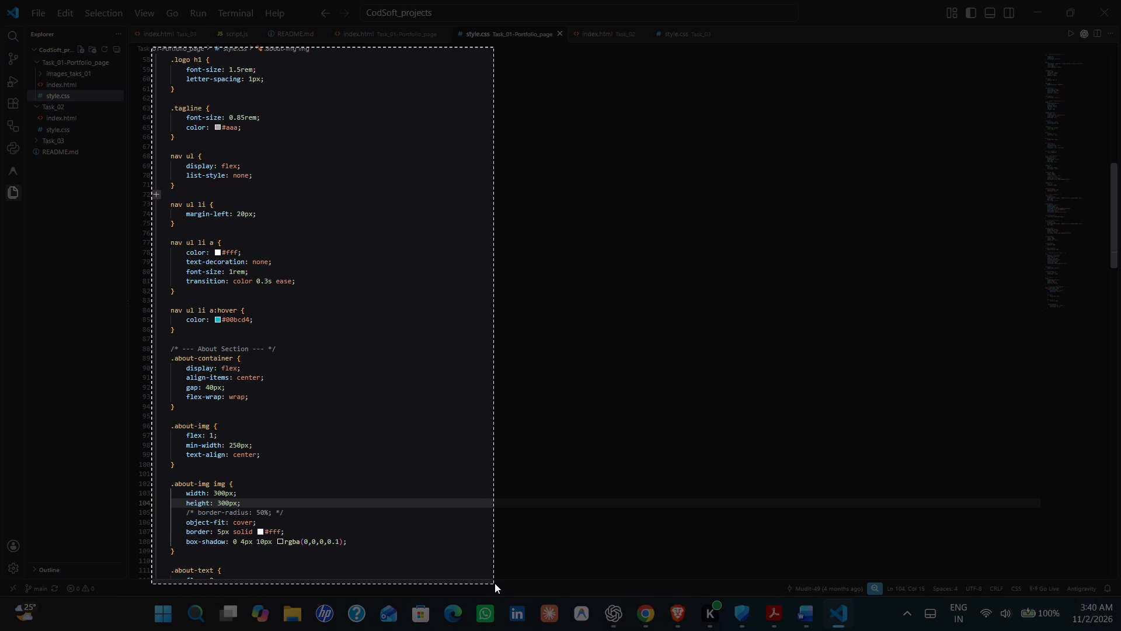
left_click_drag(495, 583, 434, 580)
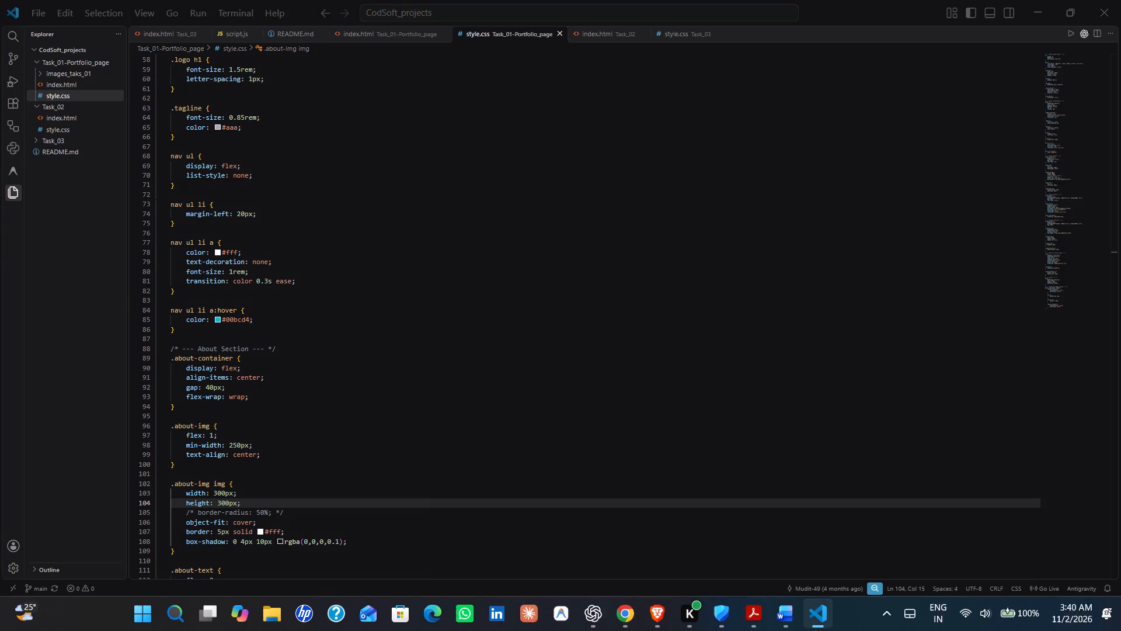
Capture the closing part of style.css, from .project-info through the footer and the nav ul li rule in the media queries.
scroll(397, 354, "down", 7)
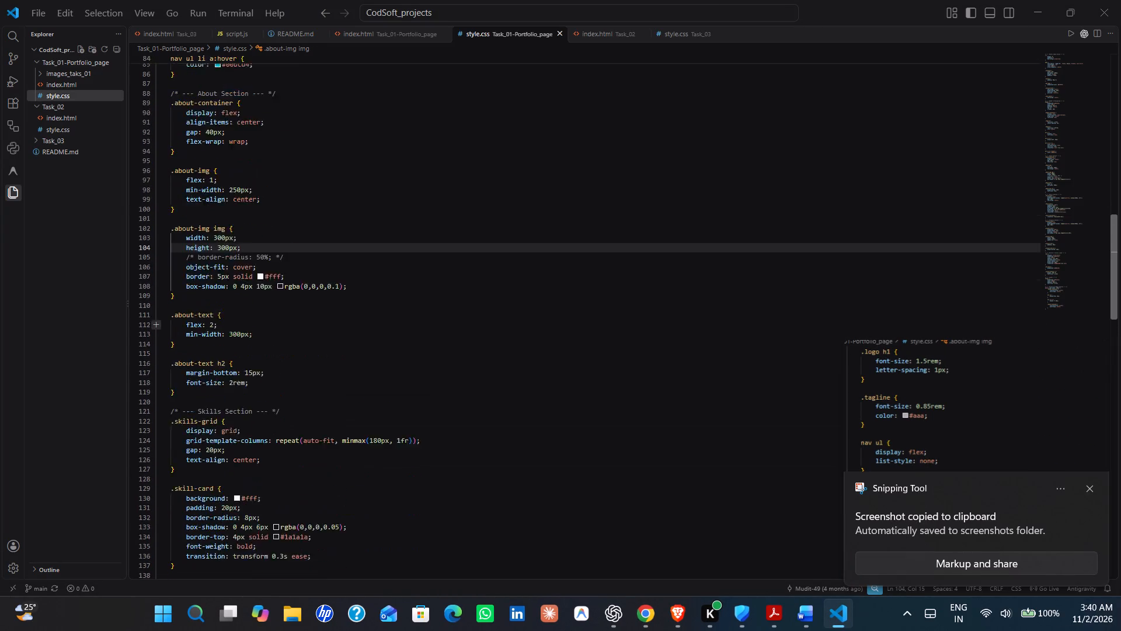
scroll(346, 434, "down", 5)
scroll(319, 396, "down", 1)
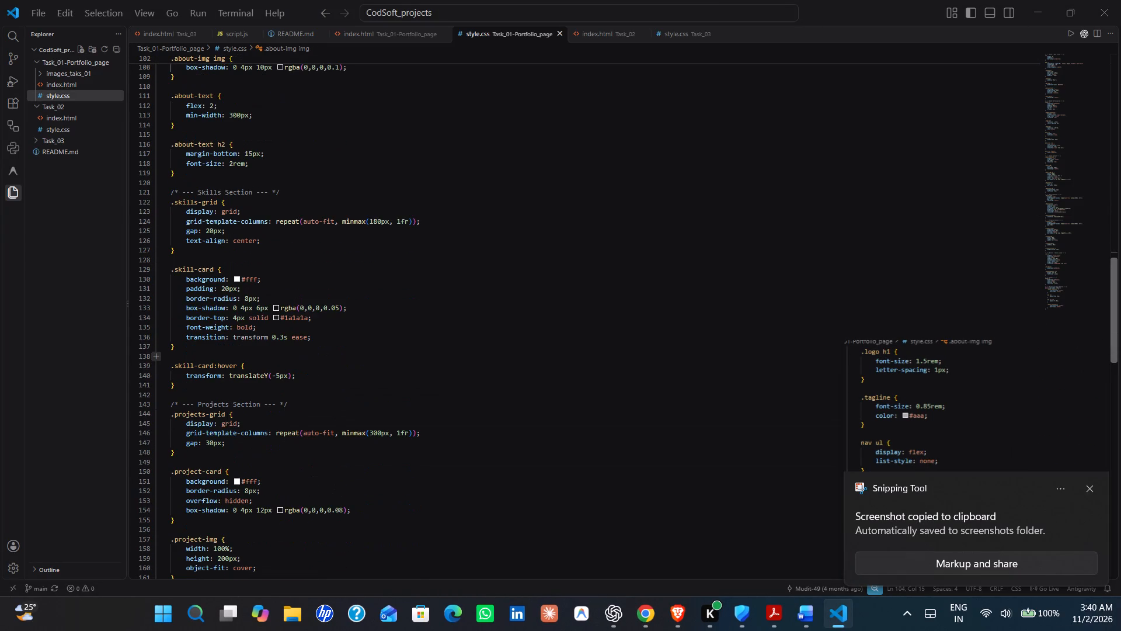
scroll(319, 396, "down", 1)
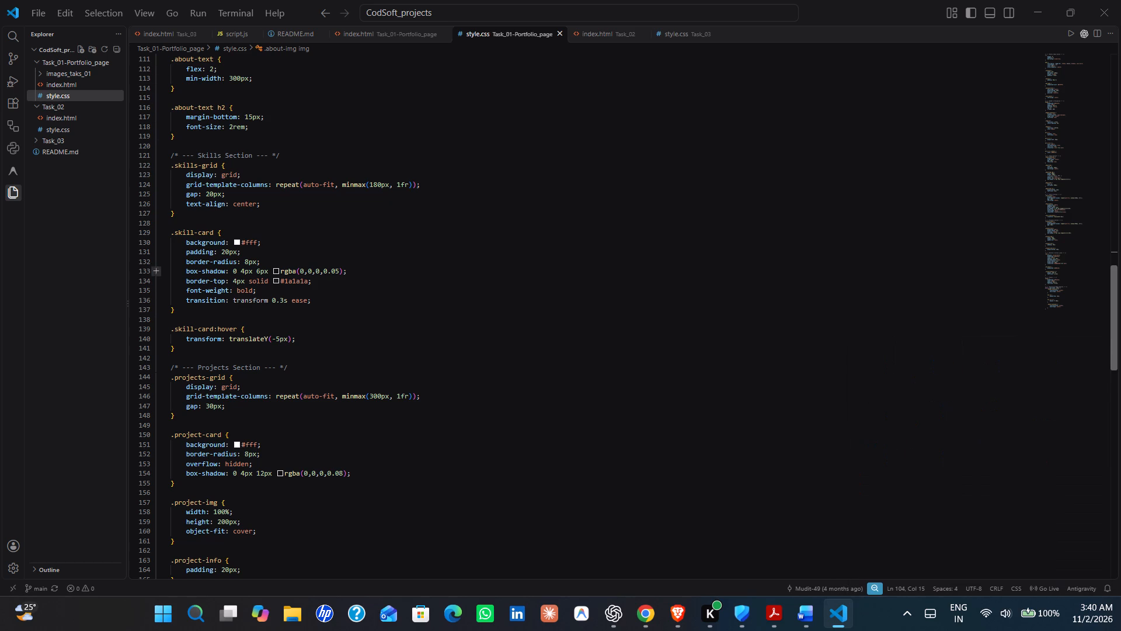
scroll(271, 289, "down", 15)
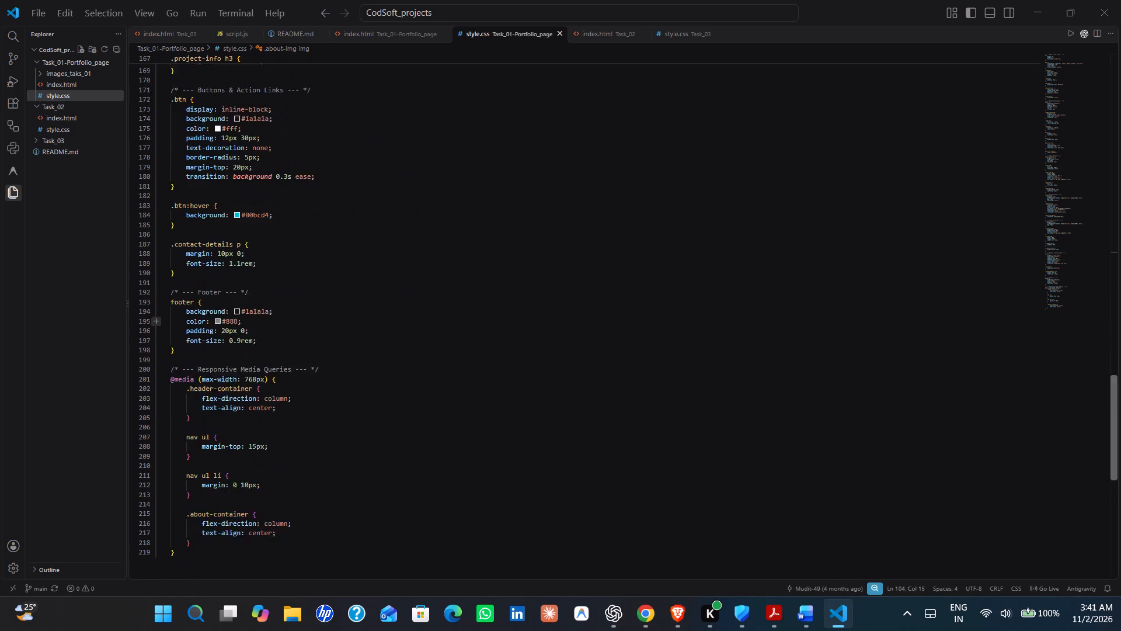
scroll(277, 323, "down", 2)
scroll(277, 323, "up", 4)
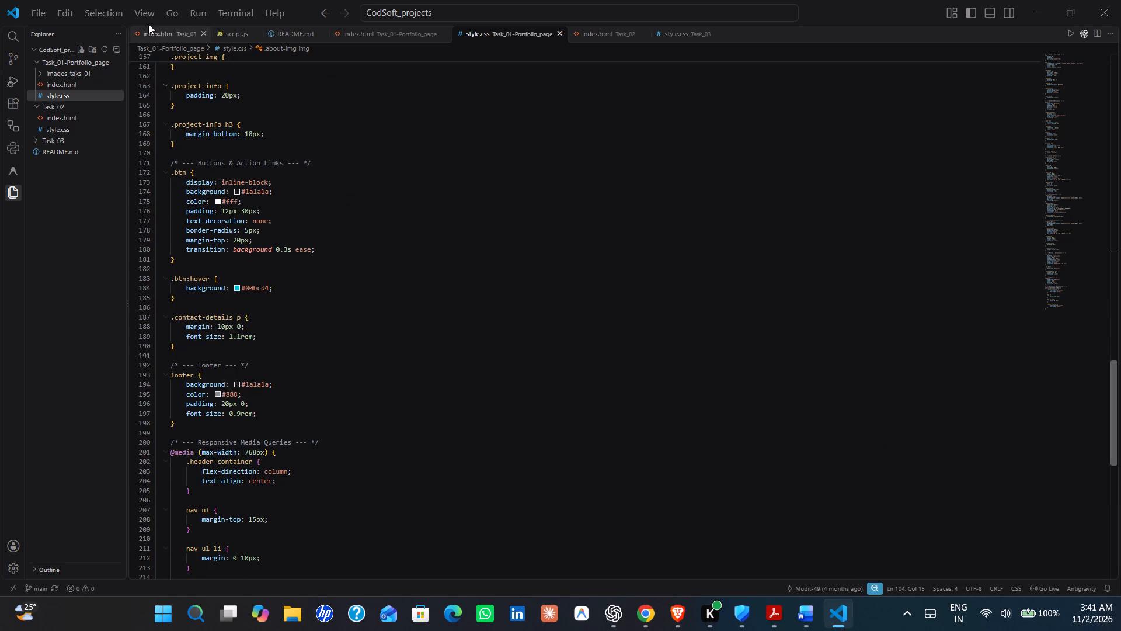
key("Print")
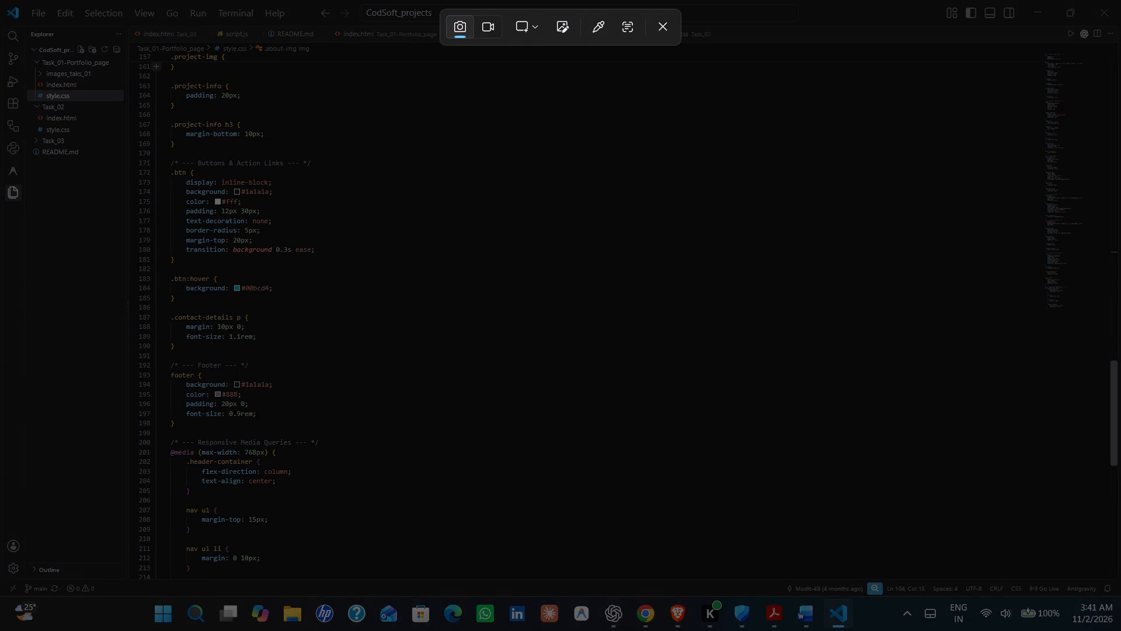
left_click_drag(158, 51, 433, 578)
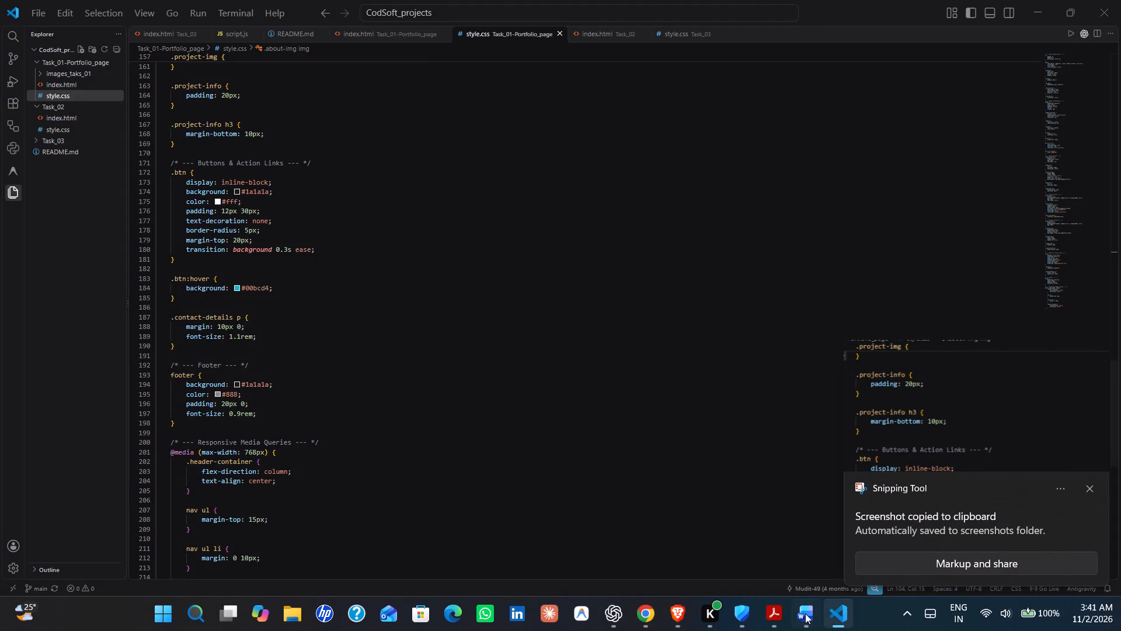
left_click(805, 613)
scroll(495, 302, "up", 1)
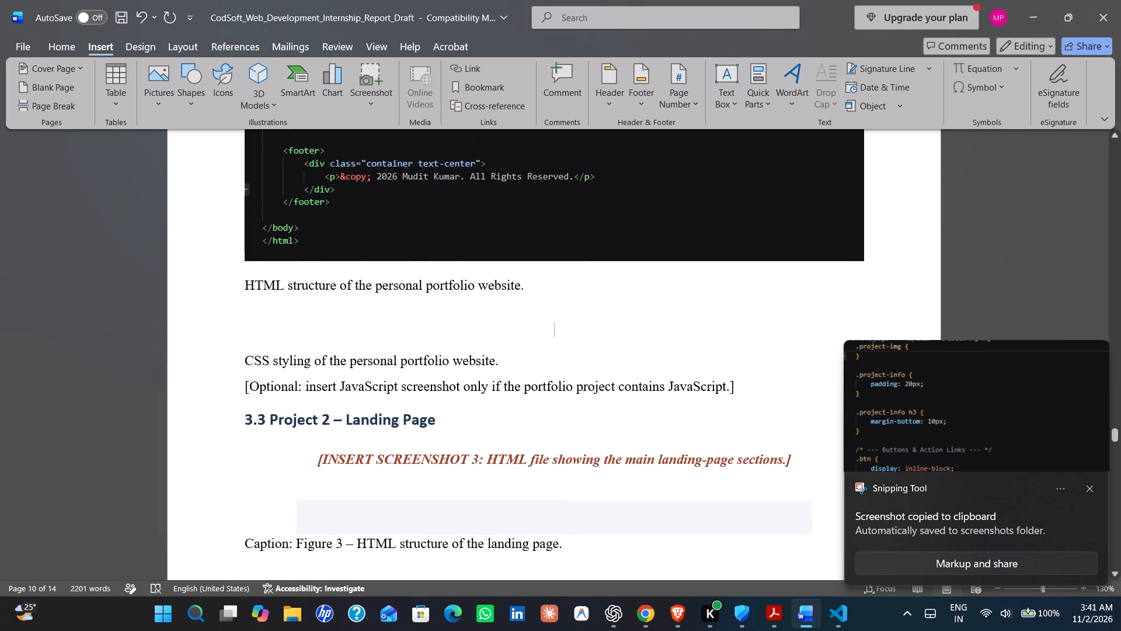
left_click(162, 84)
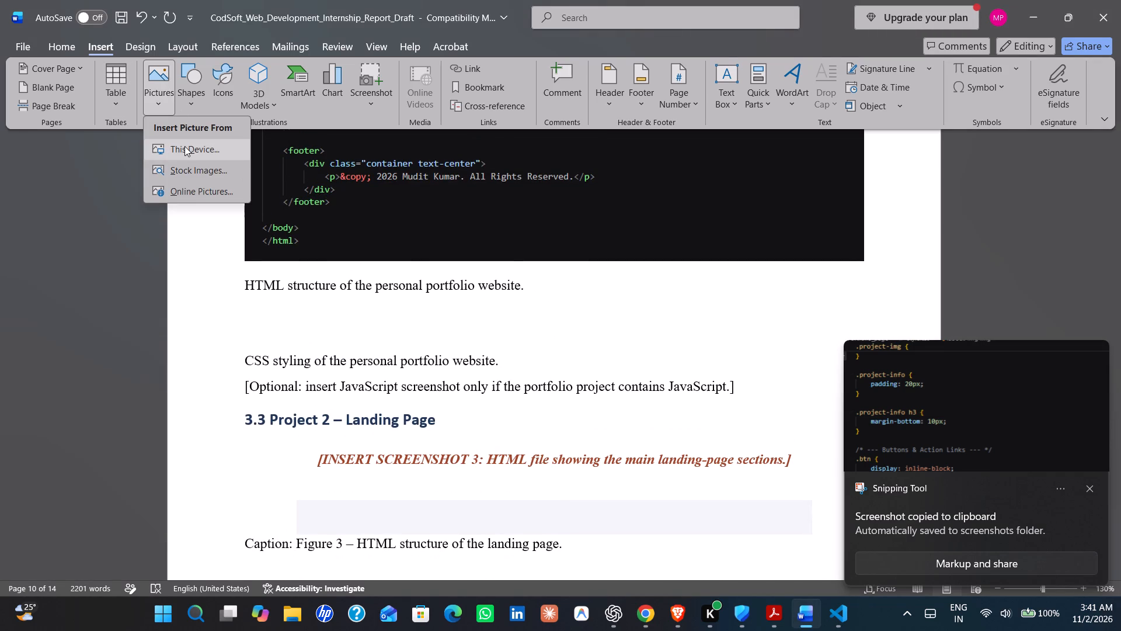
left_click(184, 146)
scroll(189, 193, "down", 16)
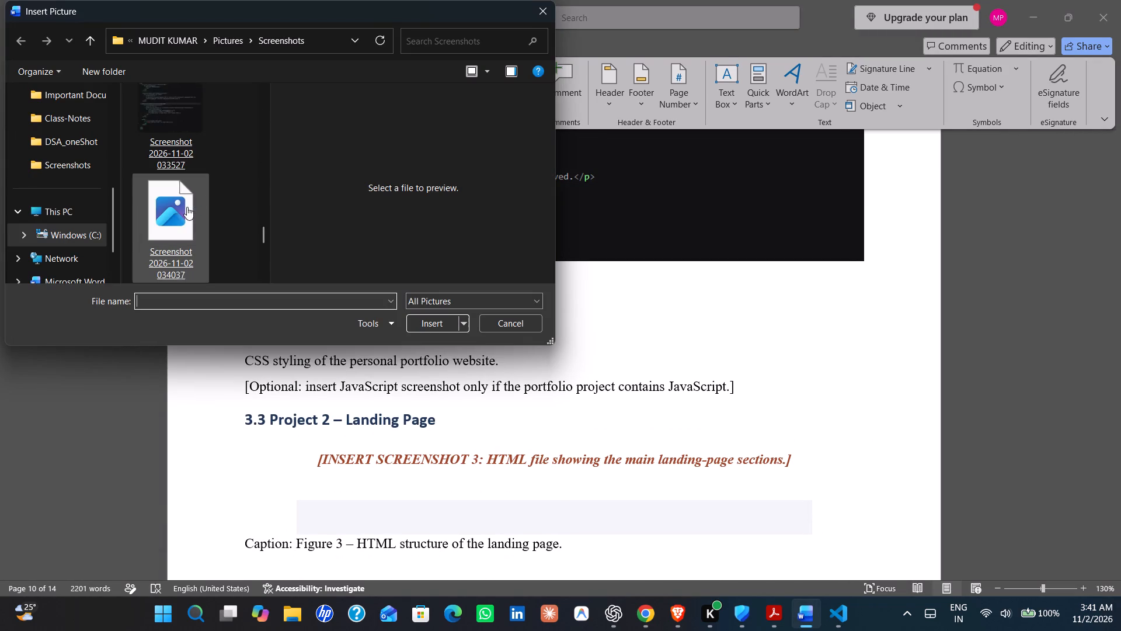
scroll(187, 207, "down", 5)
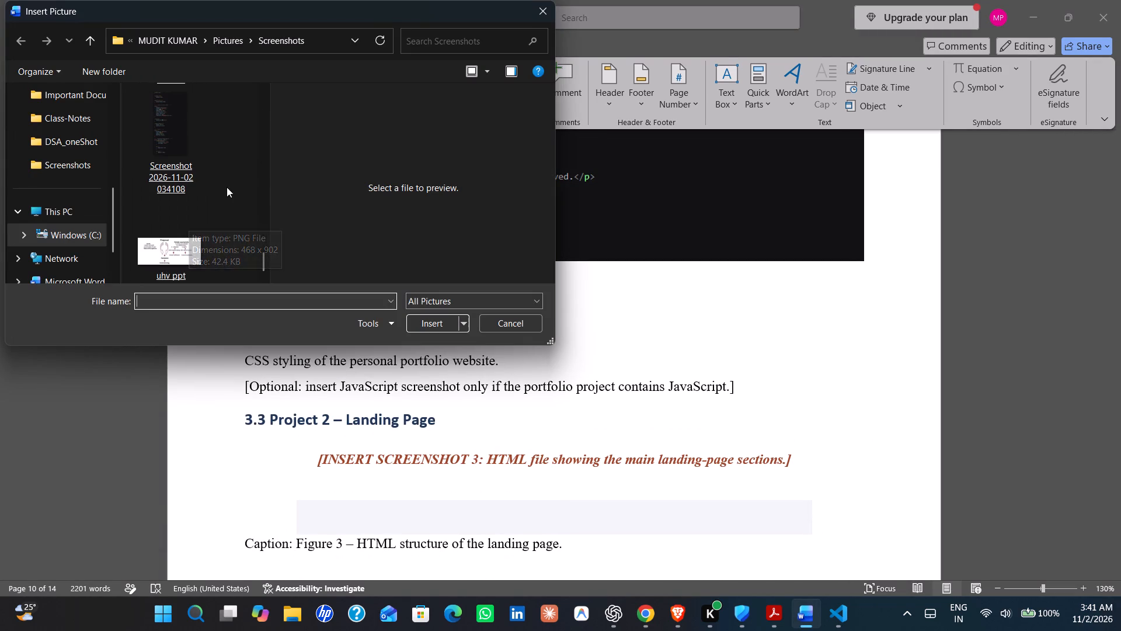
scroll(240, 172, "up", 4)
scroll(220, 176, "down", 1)
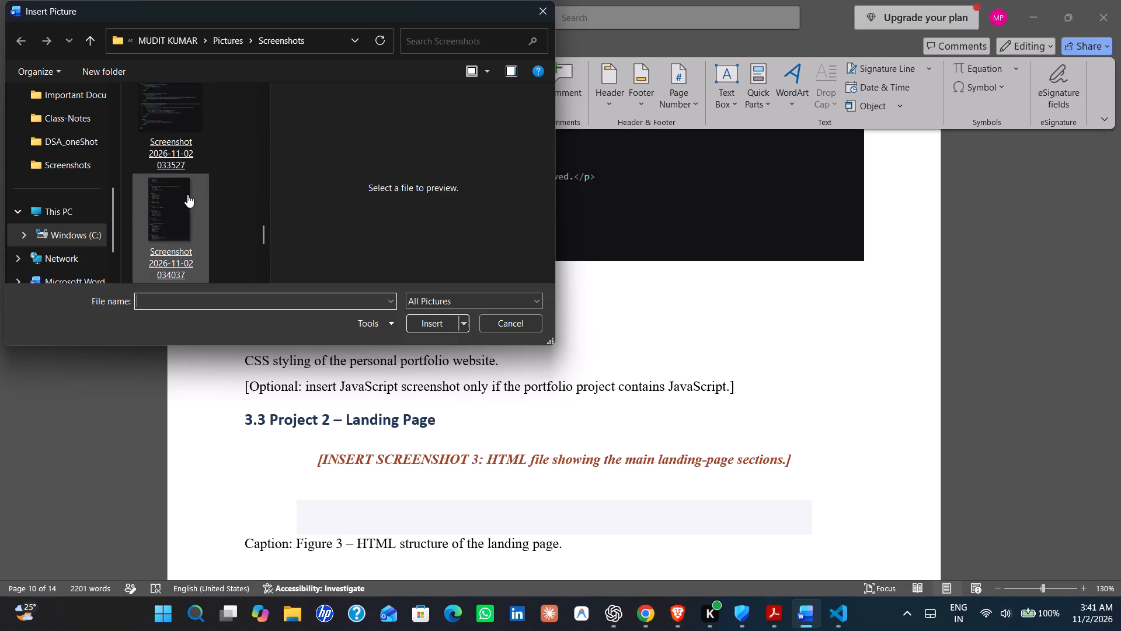
left_click(187, 195)
Narrow the inserted CSS screenshot to about three quarters of its width, keeping its height.
scroll(456, 293, "up", 2)
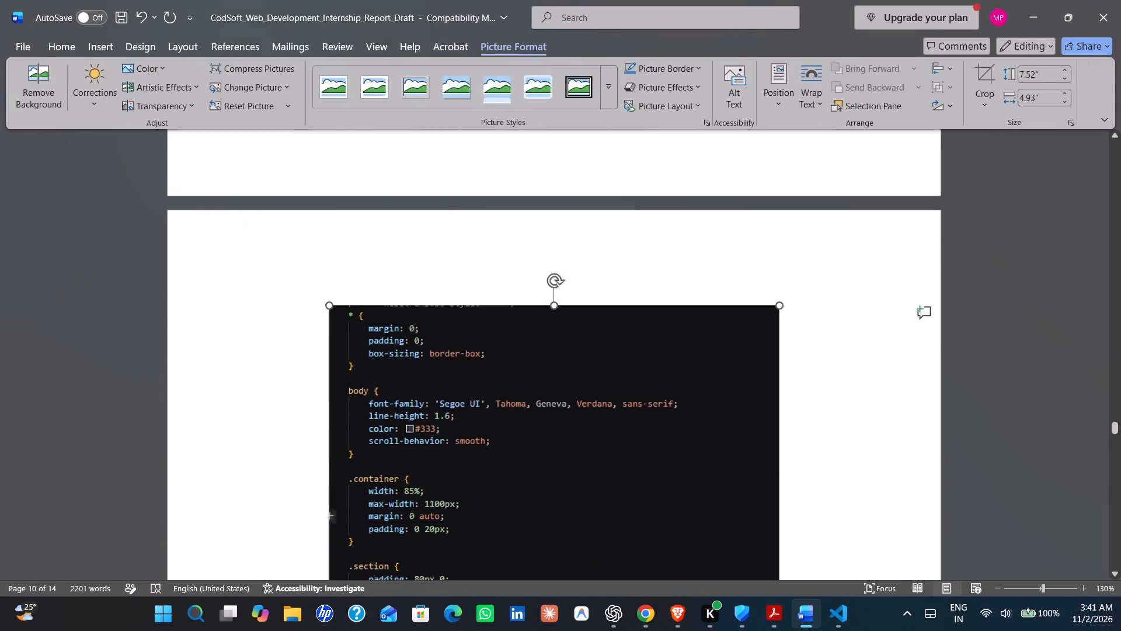
scroll(456, 293, "up", 6)
scroll(456, 293, "down", 11)
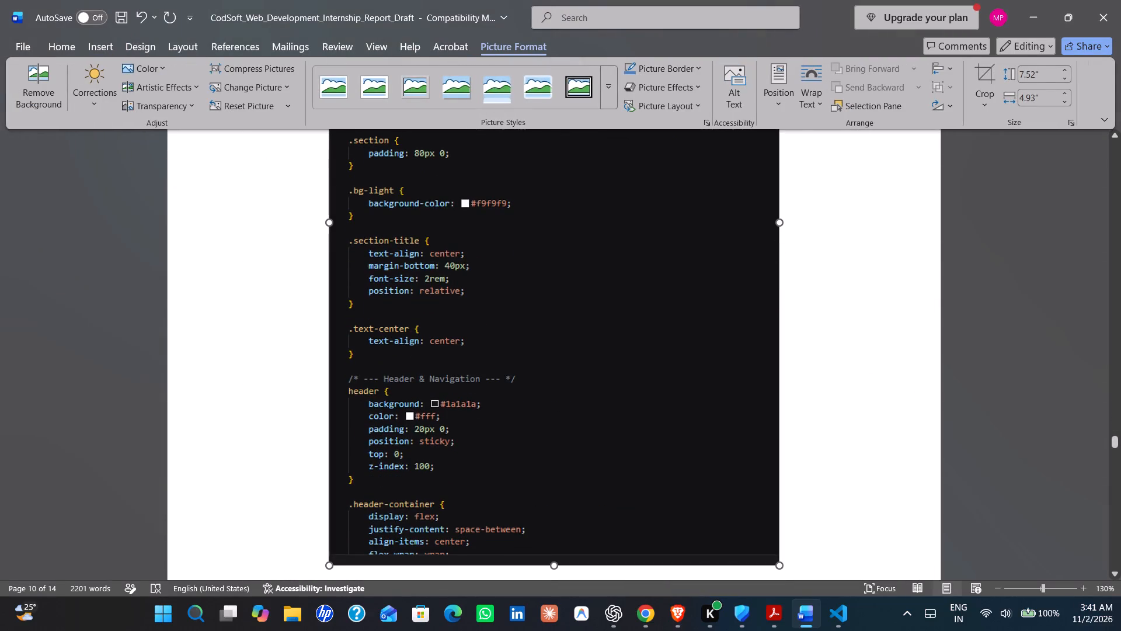
left_click_drag(778, 225, 729, 237)
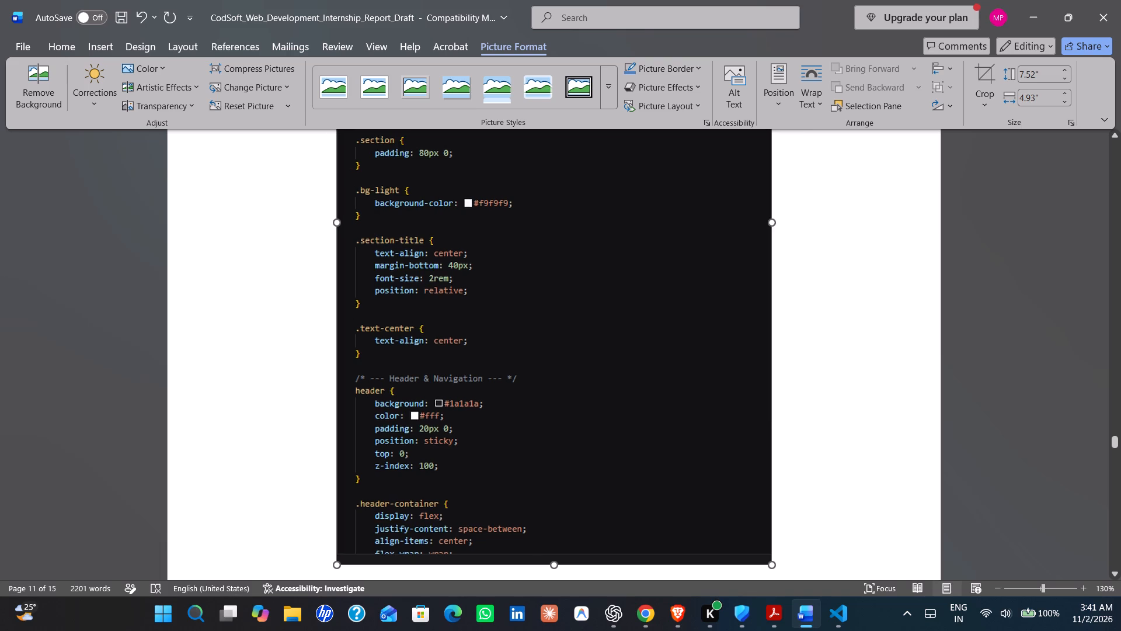
left_click_drag(729, 237, 670, 251)
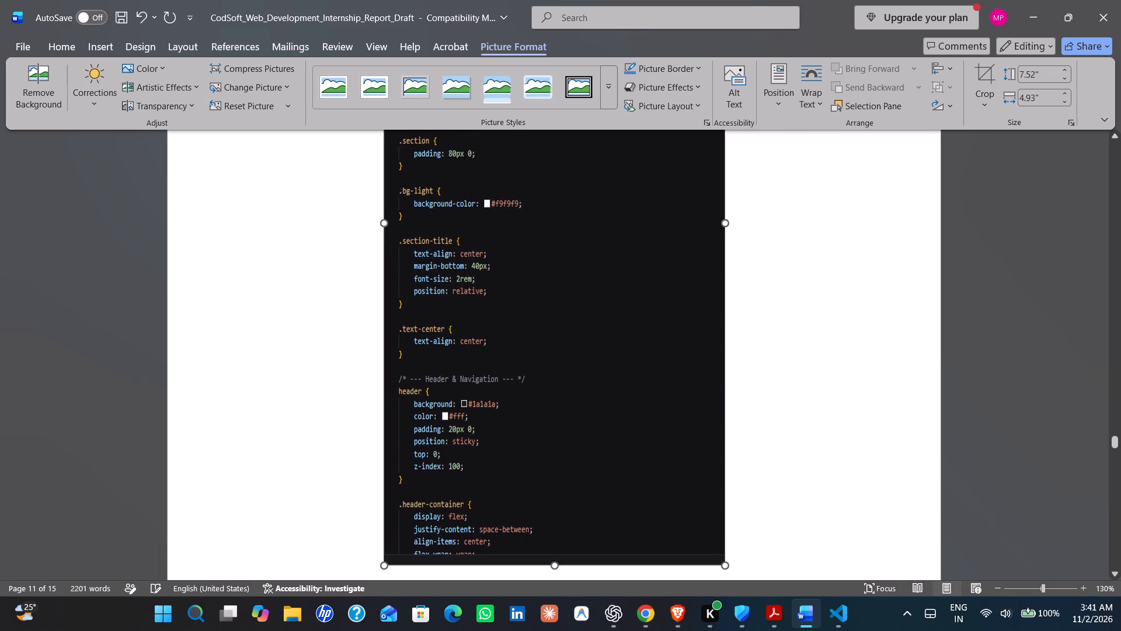
Delete the "[Optional: insert JavaScript screenshot only if the portfolio project contains JavaScript.]" line below the CSS caption.
scroll(691, 273, "up", 5)
scroll(705, 271, "down", 8)
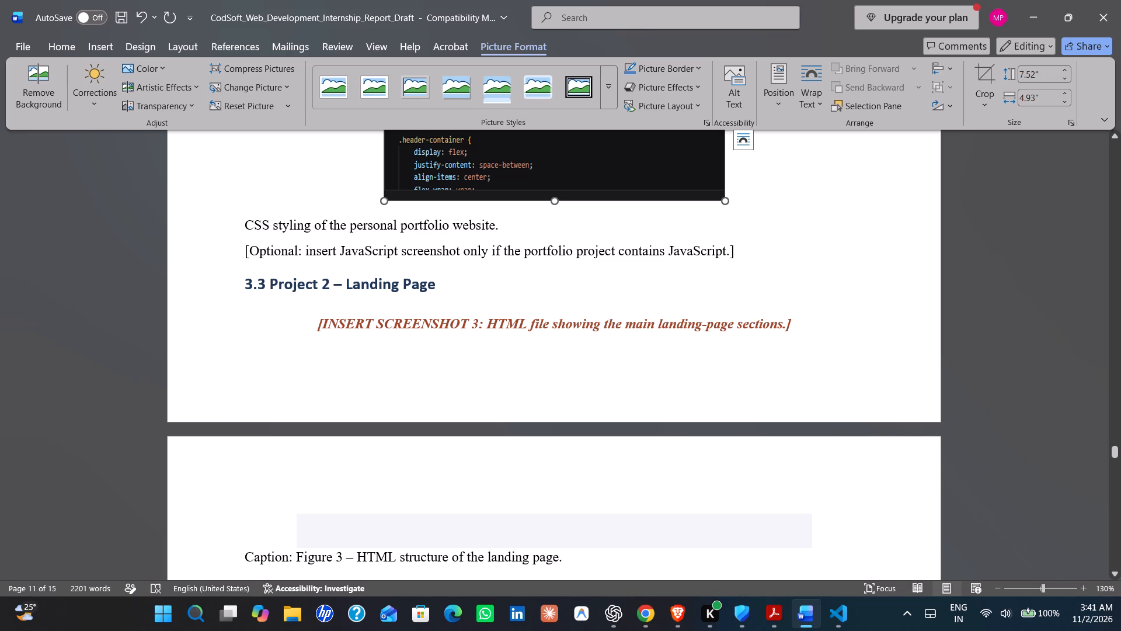
left_click_drag(762, 252, 232, 260)
key("BackSpace")
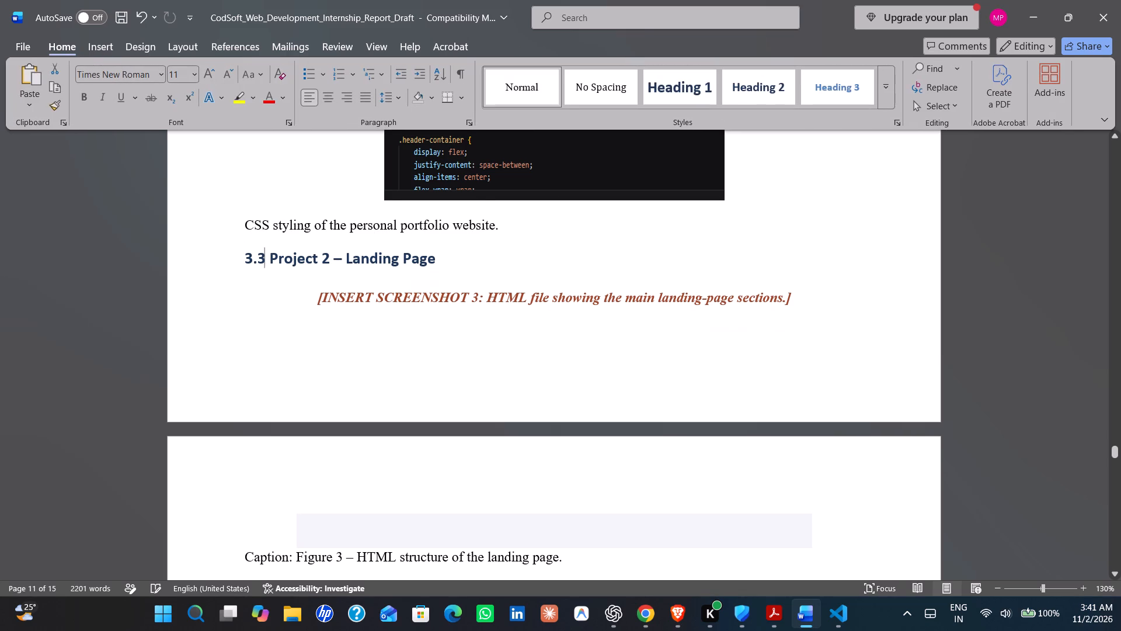
Insert an empty line before the heading "3.3 Project 2 – Landing Page".
left_click(306, 238)
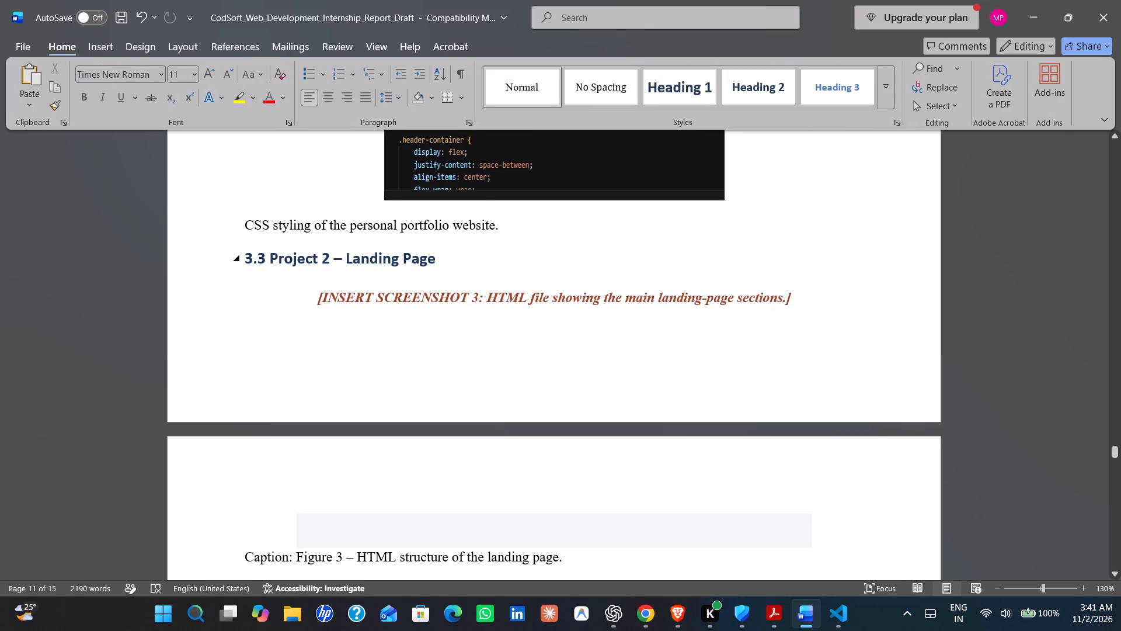
left_click(243, 256)
key("Return")
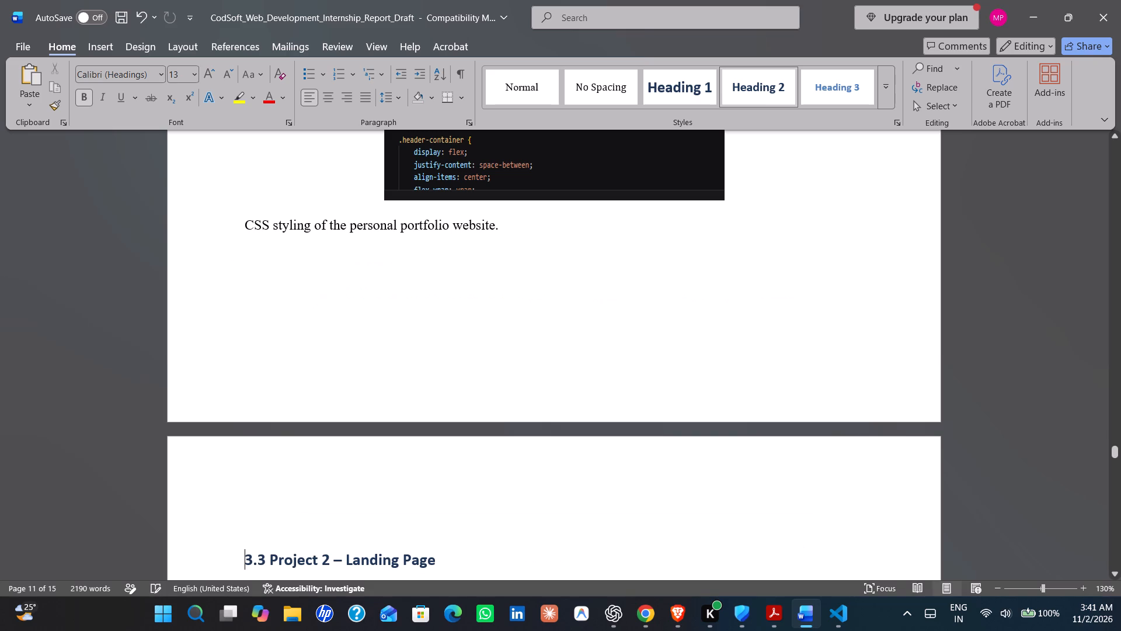
Add four empty lines between the CSS screenshot and its caption "CSS styling of the personal portfolio website.".
scroll(300, 311, "up", 2)
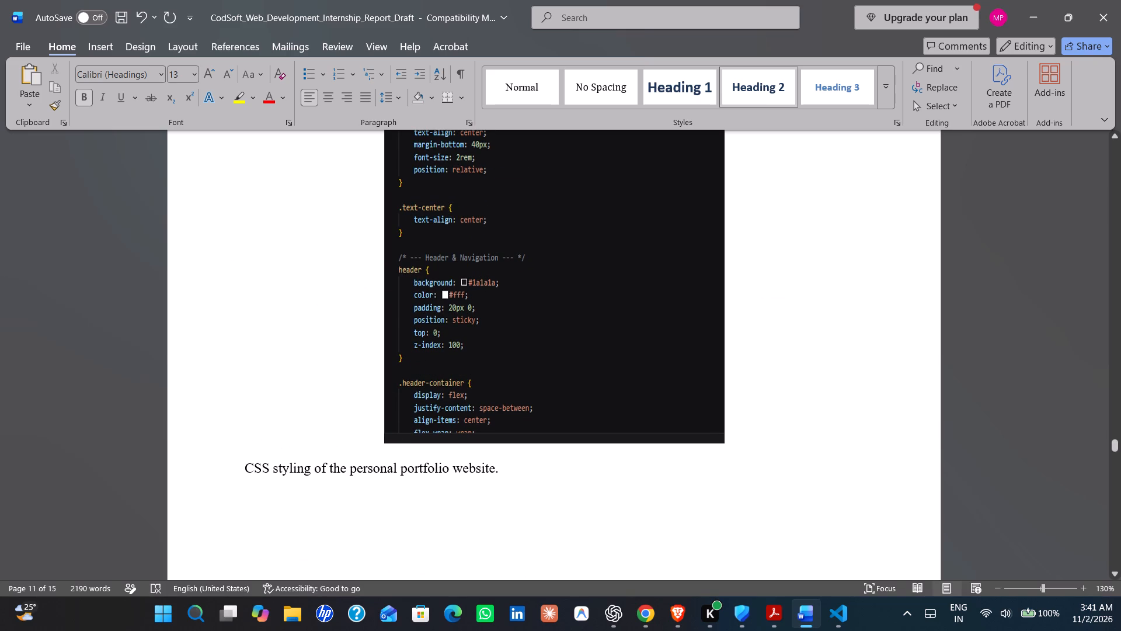
left_click(245, 466)
key("Return")
key("Return")
key("Return")
key("Return")
key("Return")
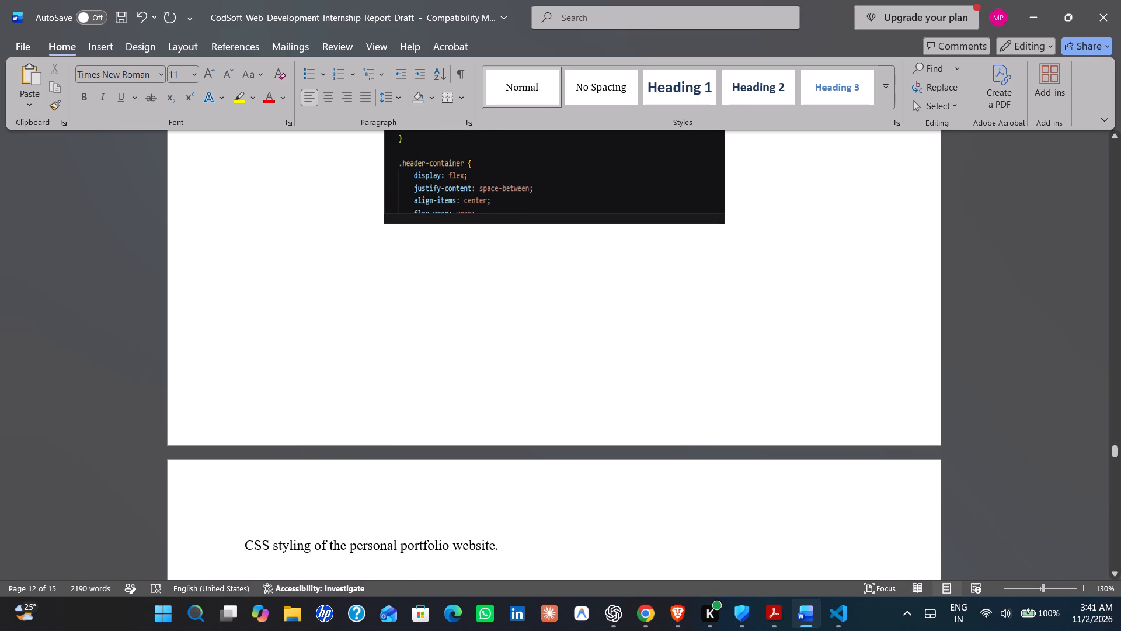
key("BackSpace")
Left-align the first CSS screenshot on its page.
scroll(454, 338, "up", 1)
scroll(493, 304, "up", 2)
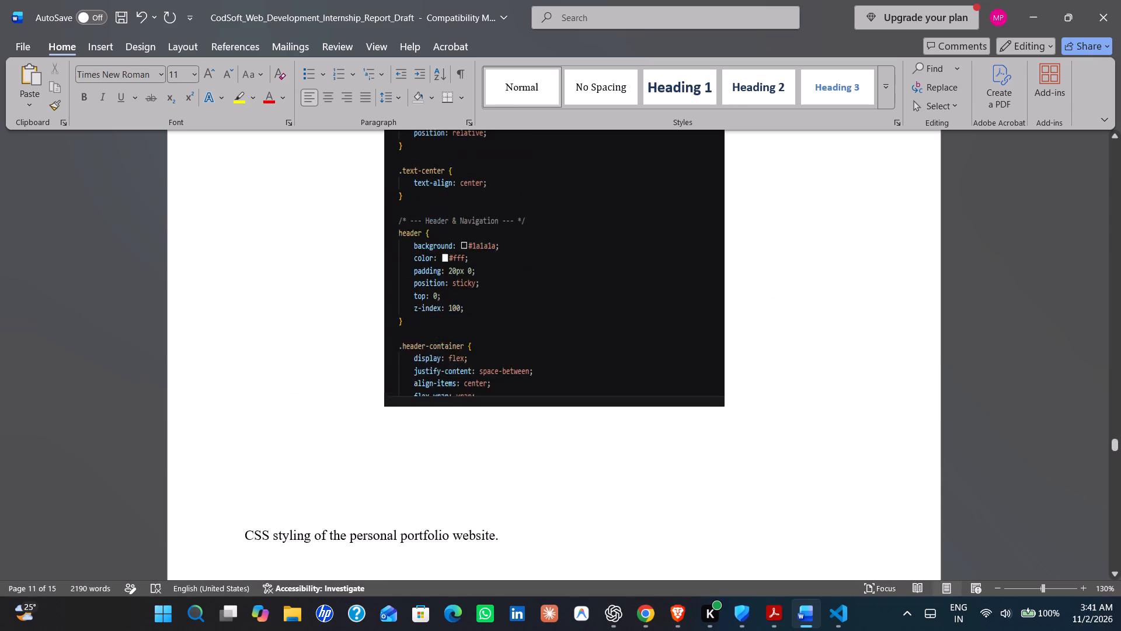
left_click_drag(472, 313, 414, 331)
left_click(408, 323)
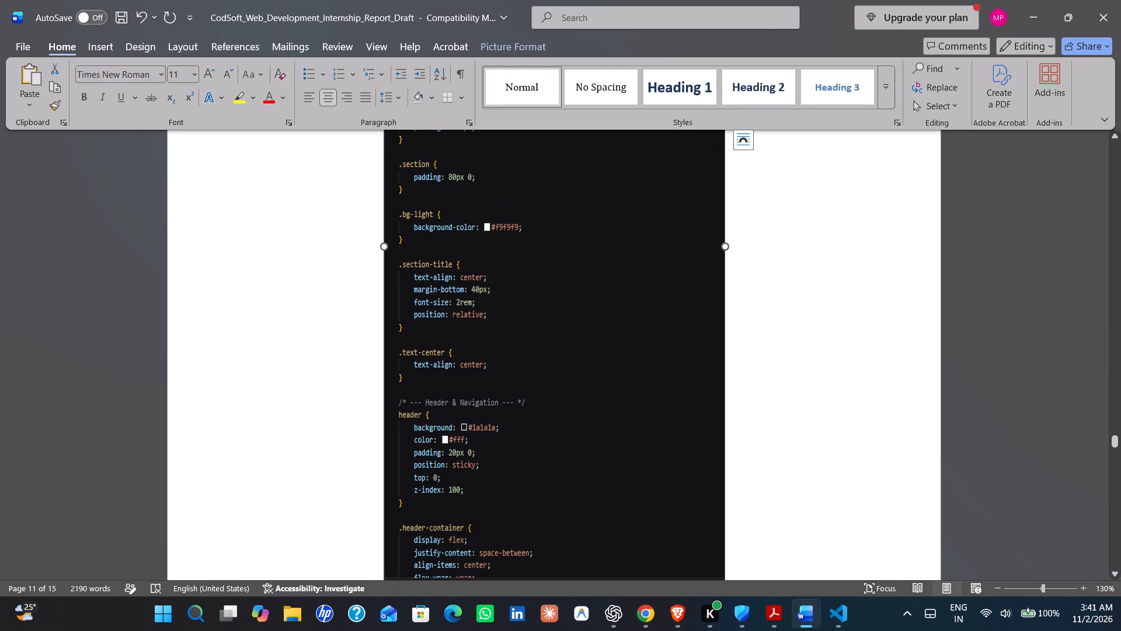
left_click_drag(408, 290, 349, 255)
key("ctrl+l")
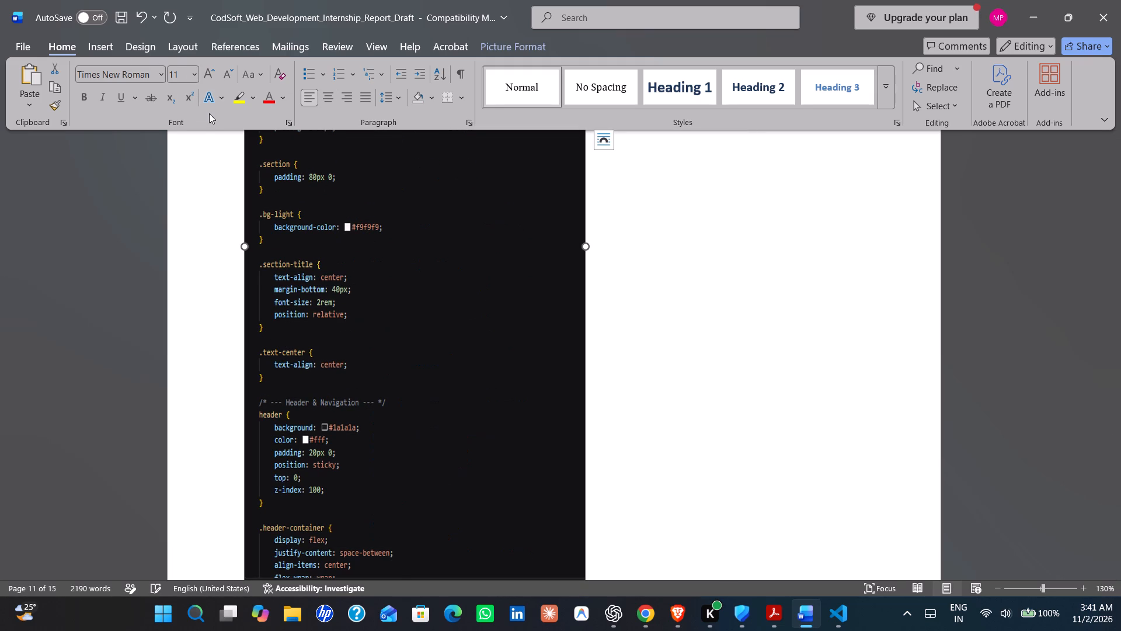
scroll(209, 113, "up", 2)
left_click(563, 234)
scroll(602, 241, "up", 3)
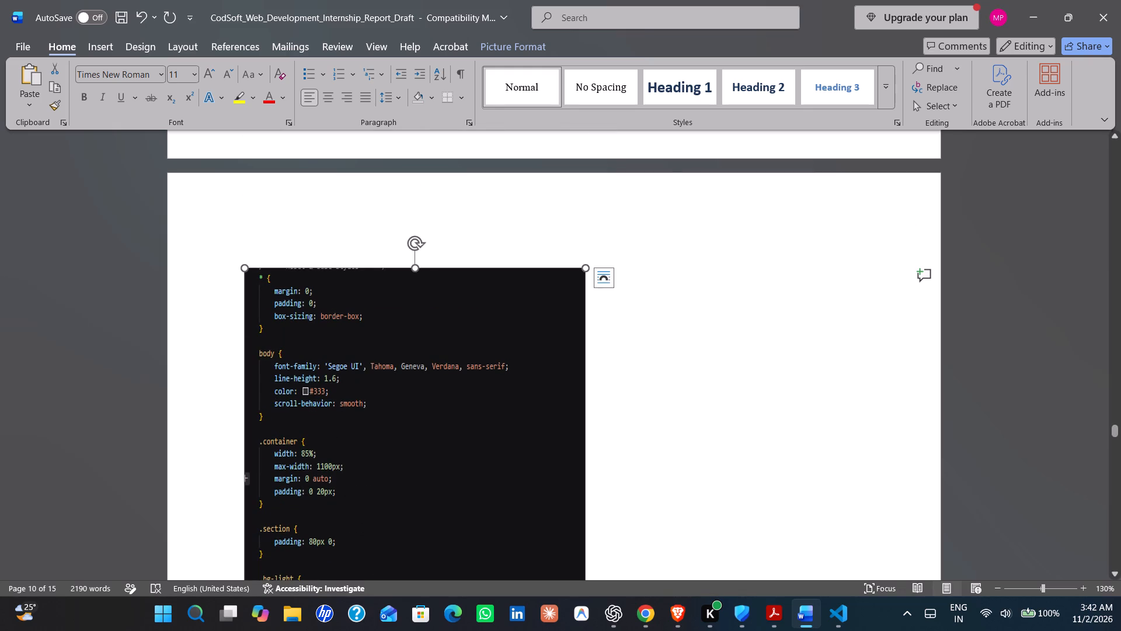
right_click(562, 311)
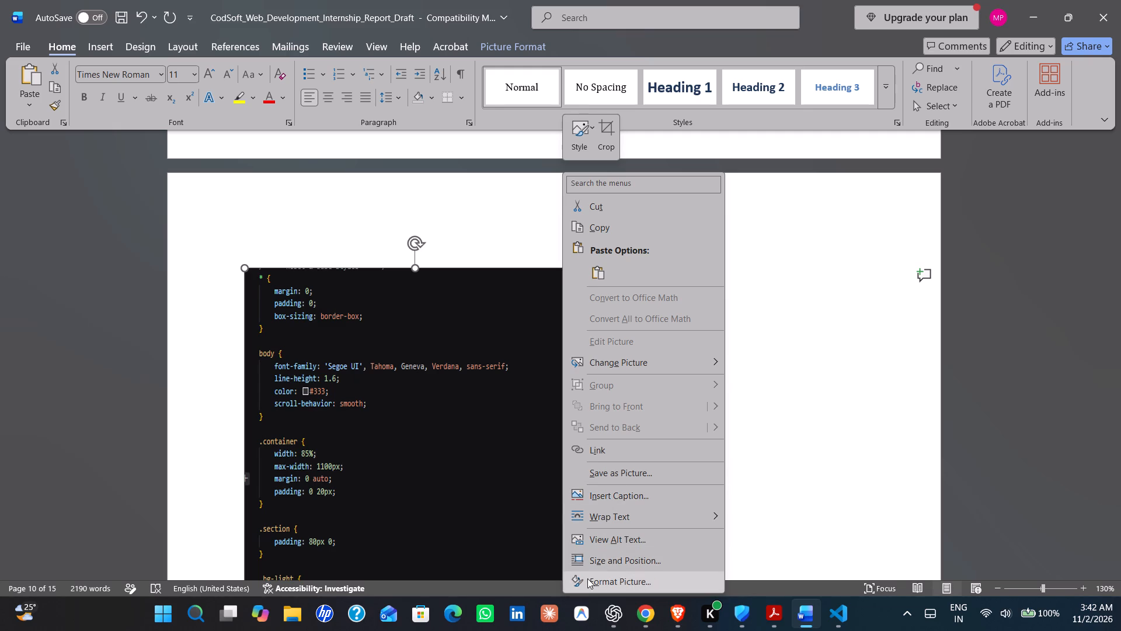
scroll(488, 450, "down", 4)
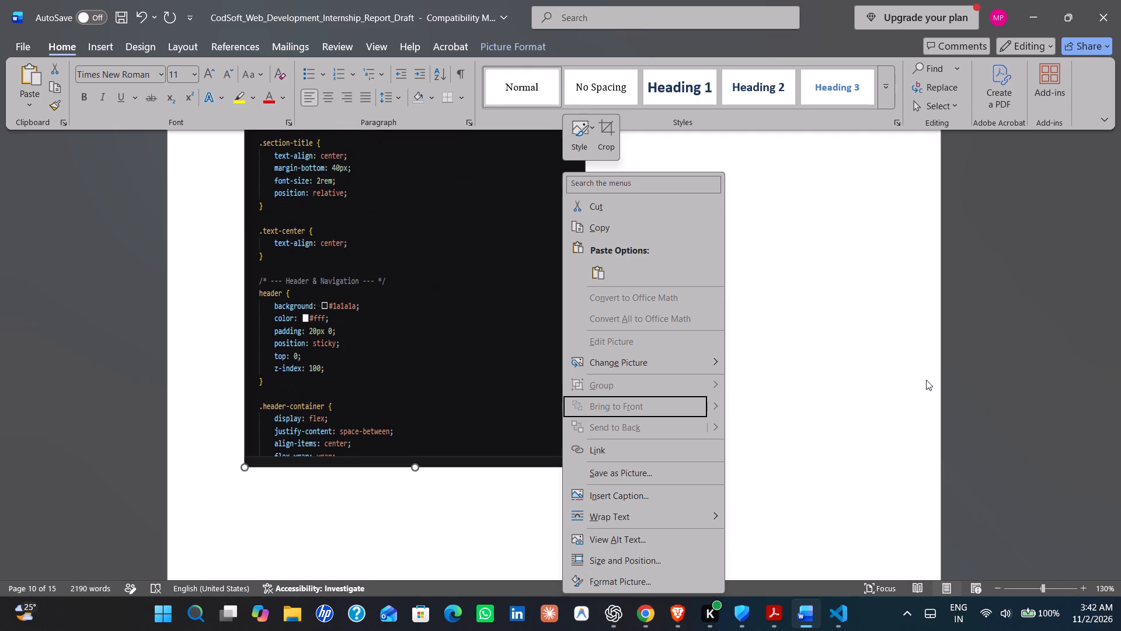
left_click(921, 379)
Add six spaces directly after the first CSS screenshot, on the same line.
left_click(832, 332)
left_click(709, 362)
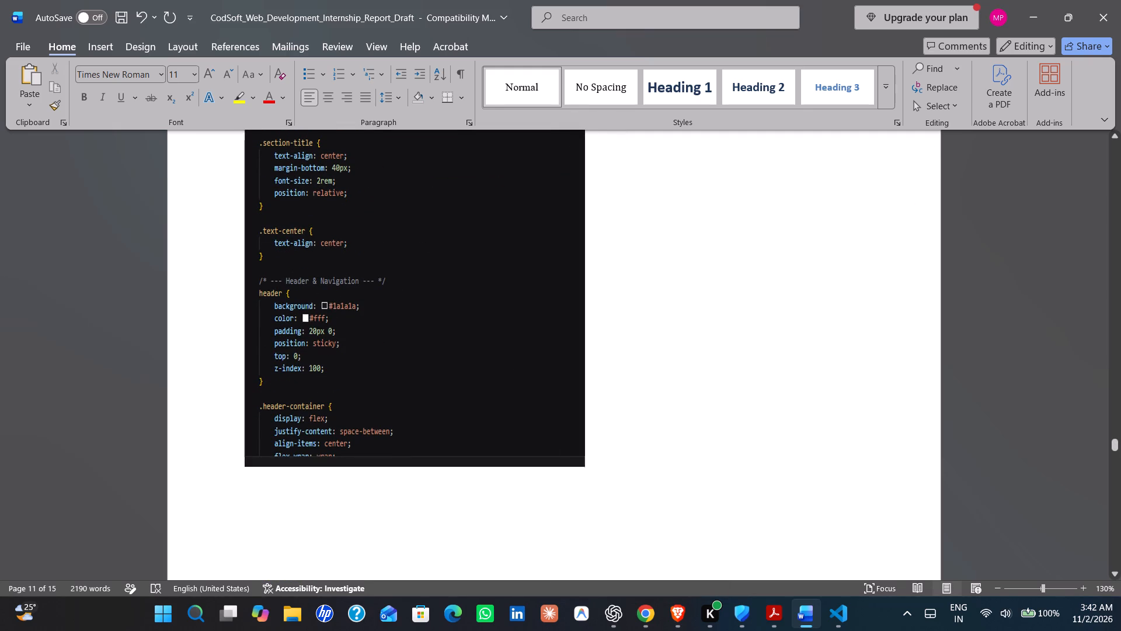
left_click(713, 379)
left_click(719, 383)
key("space")
key("space")
key("space")
key("space")
key("space")
key("space")
Insert another portfolio CSS code screenshot from the Screenshots folder, directly after the spaces following the first CSS screenshot.
left_click(105, 38)
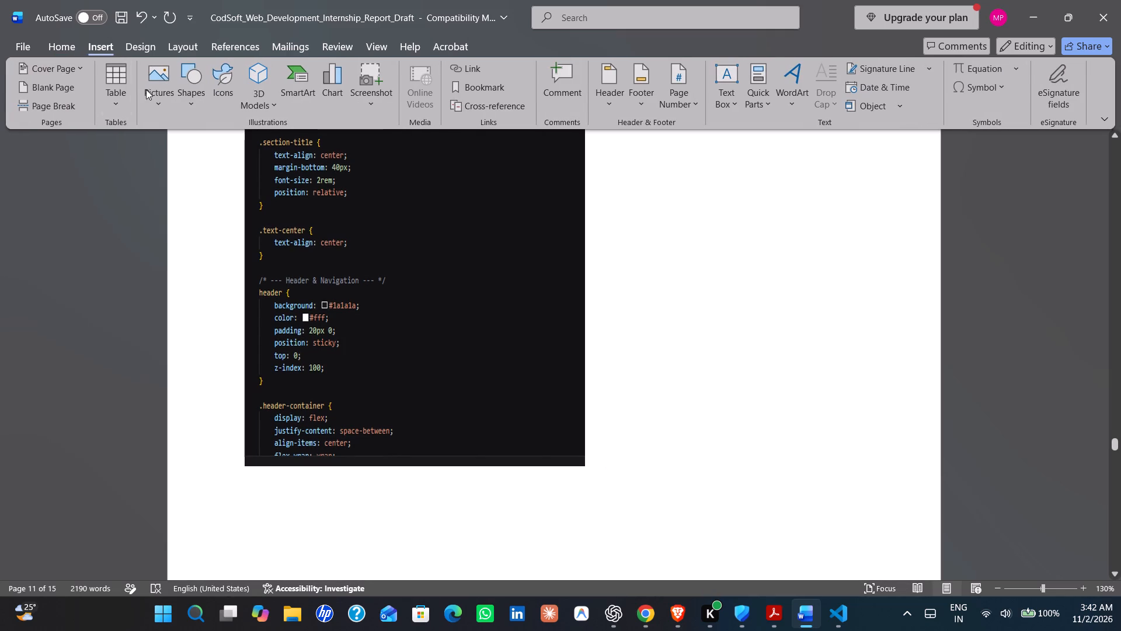
left_click(158, 97)
left_click(189, 140)
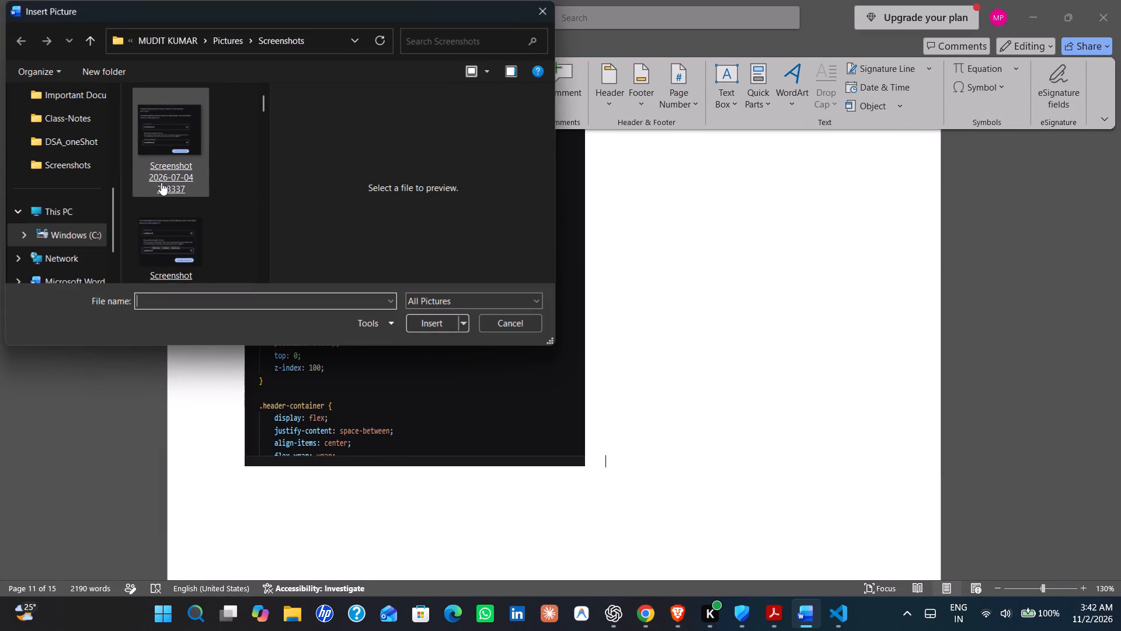
scroll(167, 178, "down", 12)
scroll(244, 182, "down", 8)
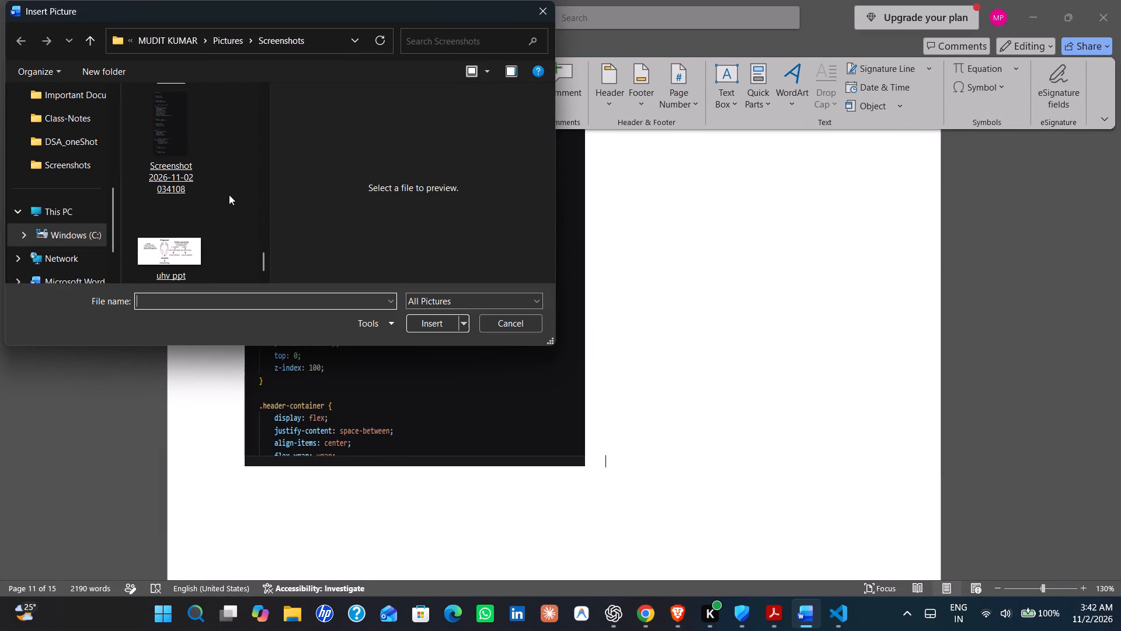
scroll(227, 186, "up", 2)
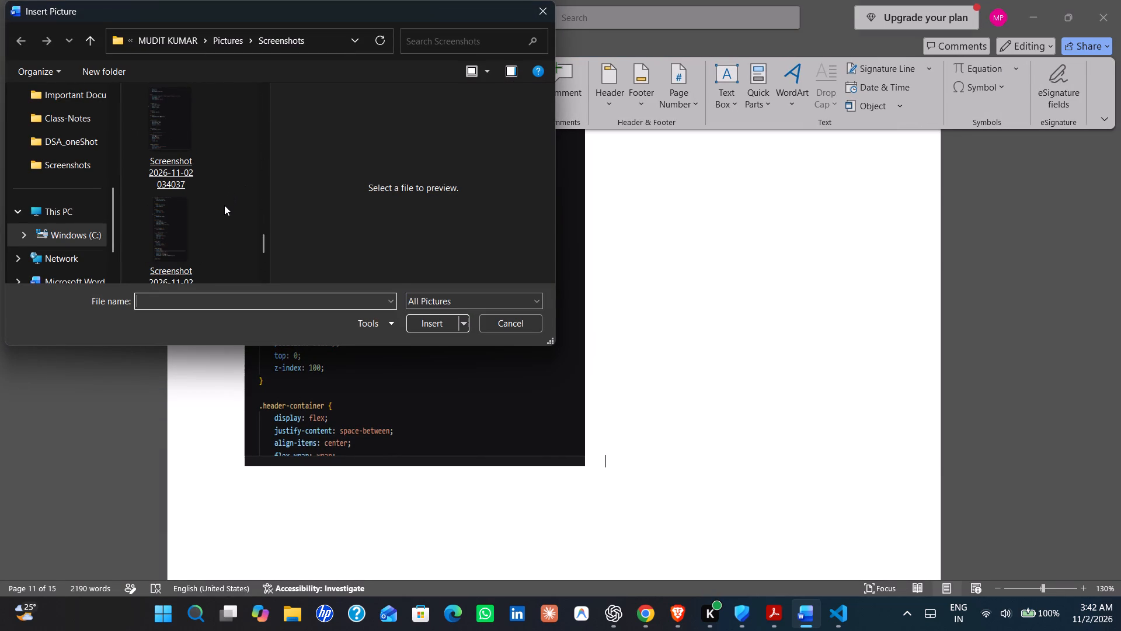
scroll(218, 213, "up", 1)
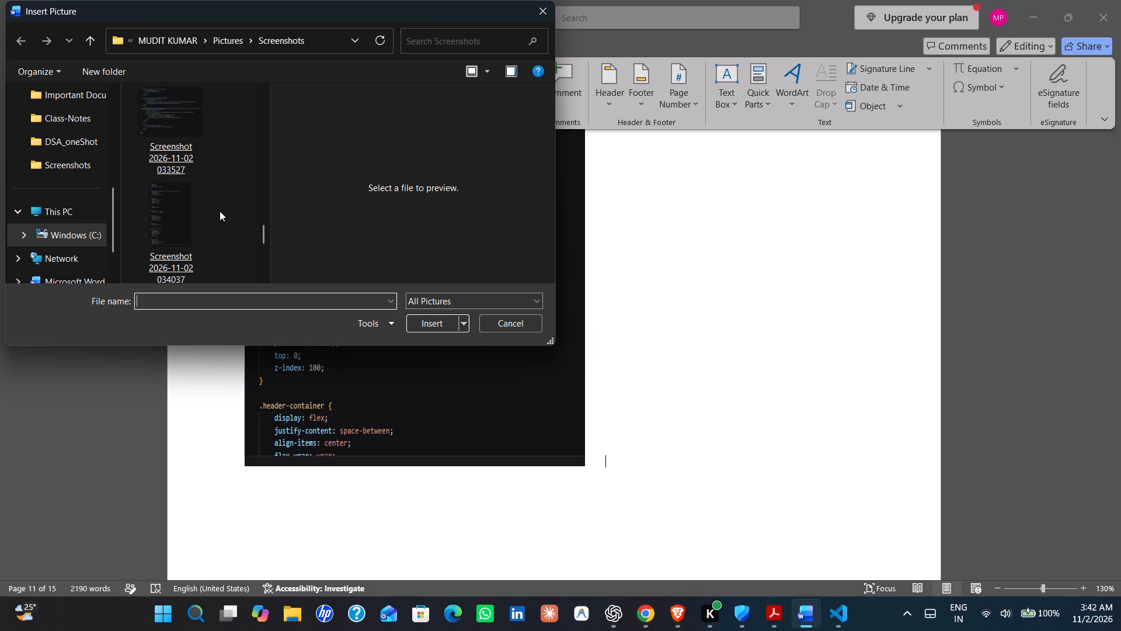
scroll(222, 217, "down", 1)
left_click(184, 219)
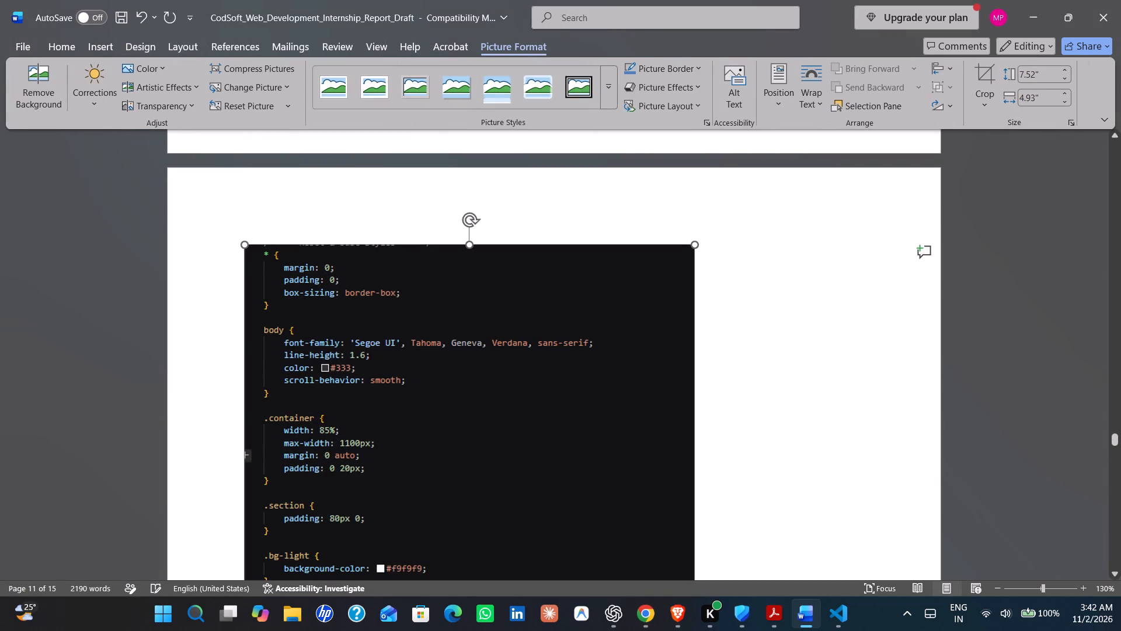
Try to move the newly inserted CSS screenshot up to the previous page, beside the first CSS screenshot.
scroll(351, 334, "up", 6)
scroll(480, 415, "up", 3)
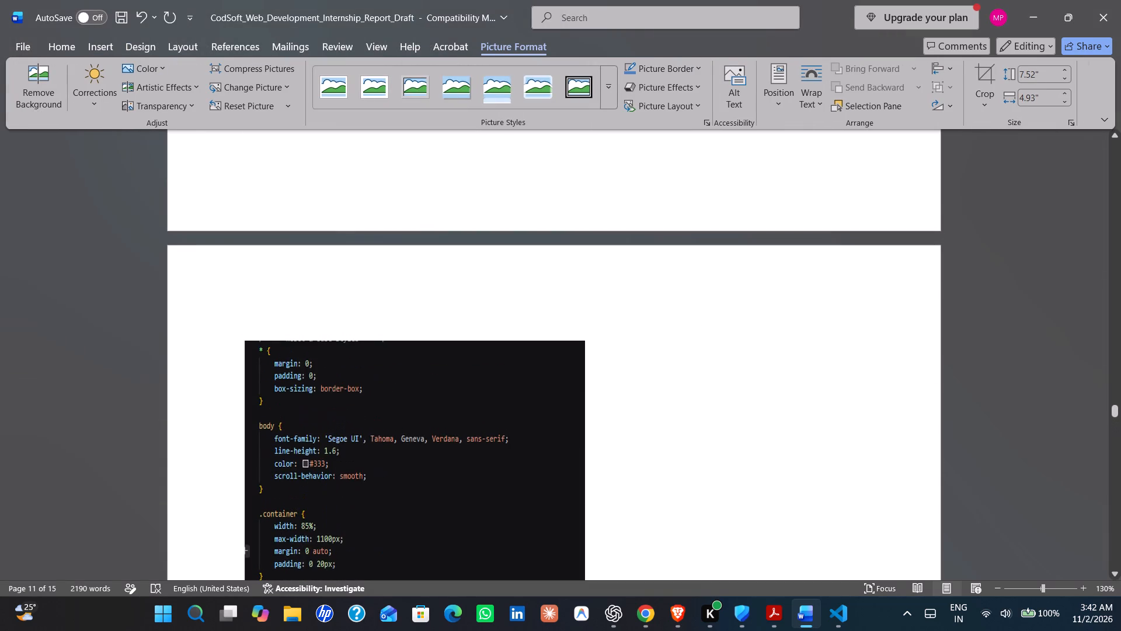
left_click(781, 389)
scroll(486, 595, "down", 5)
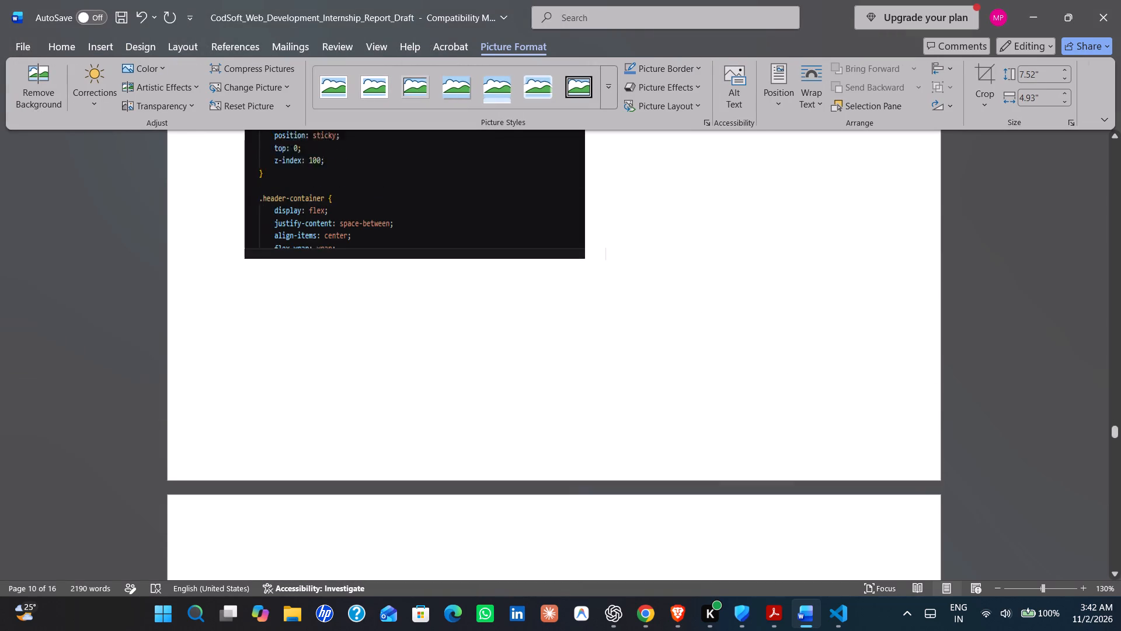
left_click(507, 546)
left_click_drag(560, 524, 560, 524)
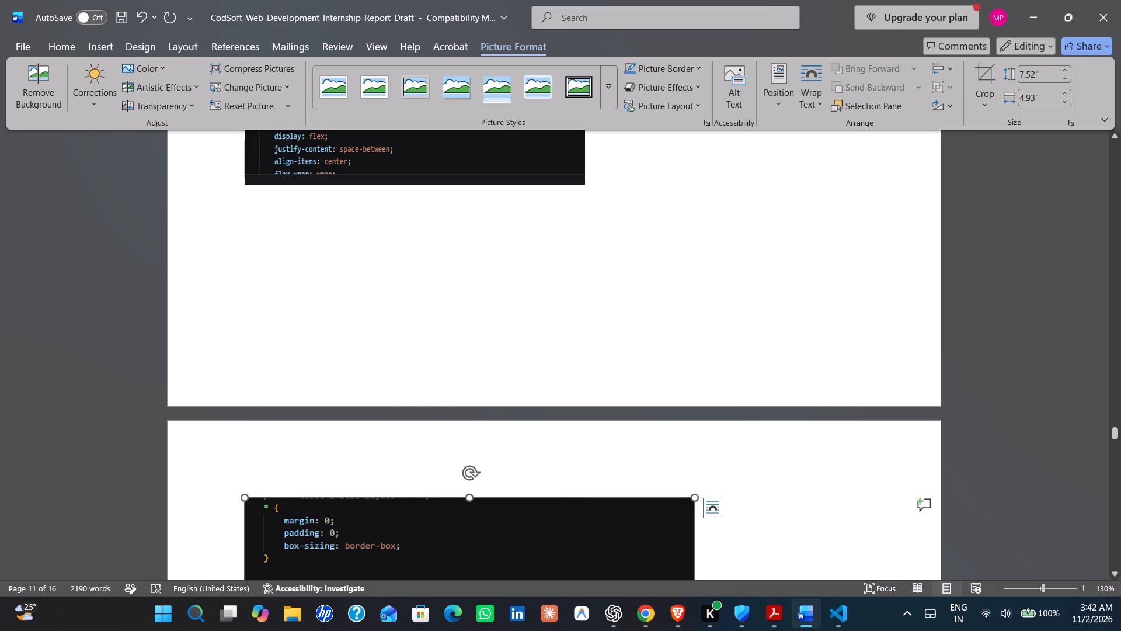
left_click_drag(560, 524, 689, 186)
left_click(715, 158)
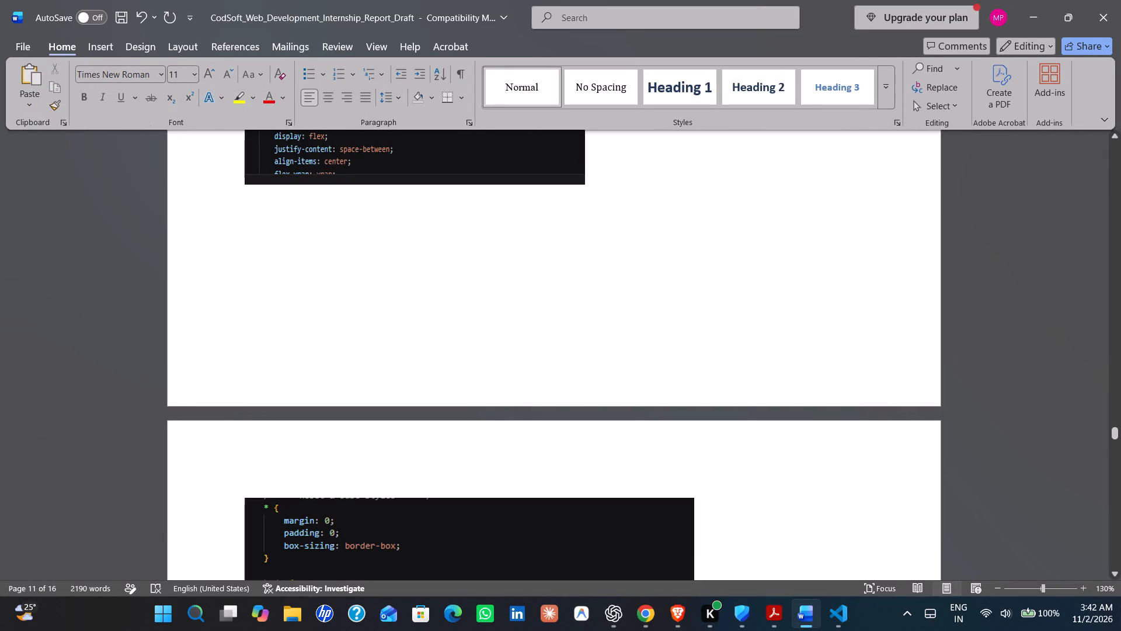
Widen the second CSS screenshot horizontally to nearly the full text width, keeping its height.
scroll(613, 397, "down", 4)
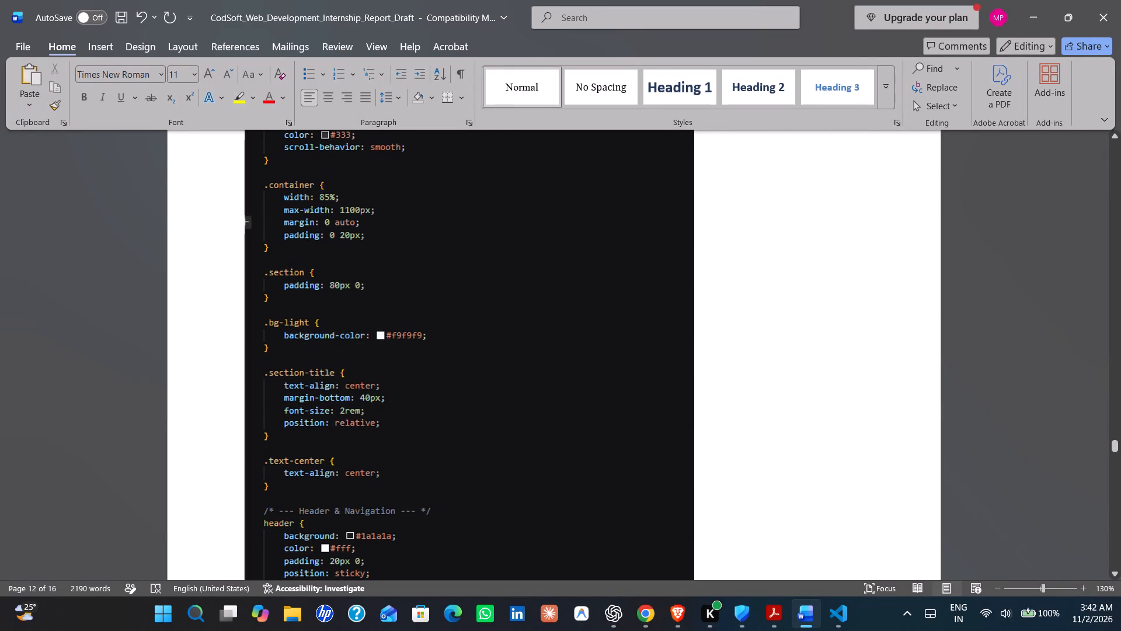
left_click(692, 359)
left_click_drag(696, 354, 696, 353)
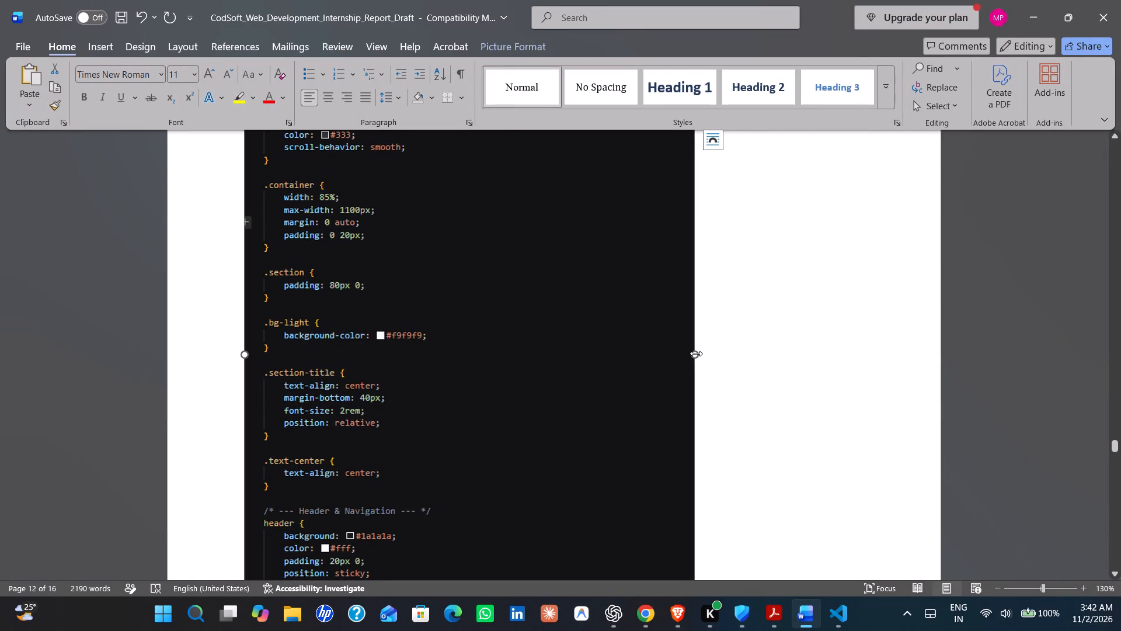
left_click_drag(696, 353, 859, 358)
Widen the first CSS screenshot horizontally to most of the text width, slightly narrower than the second one.
scroll(708, 369, "down", 5)
scroll(713, 360, "up", 5)
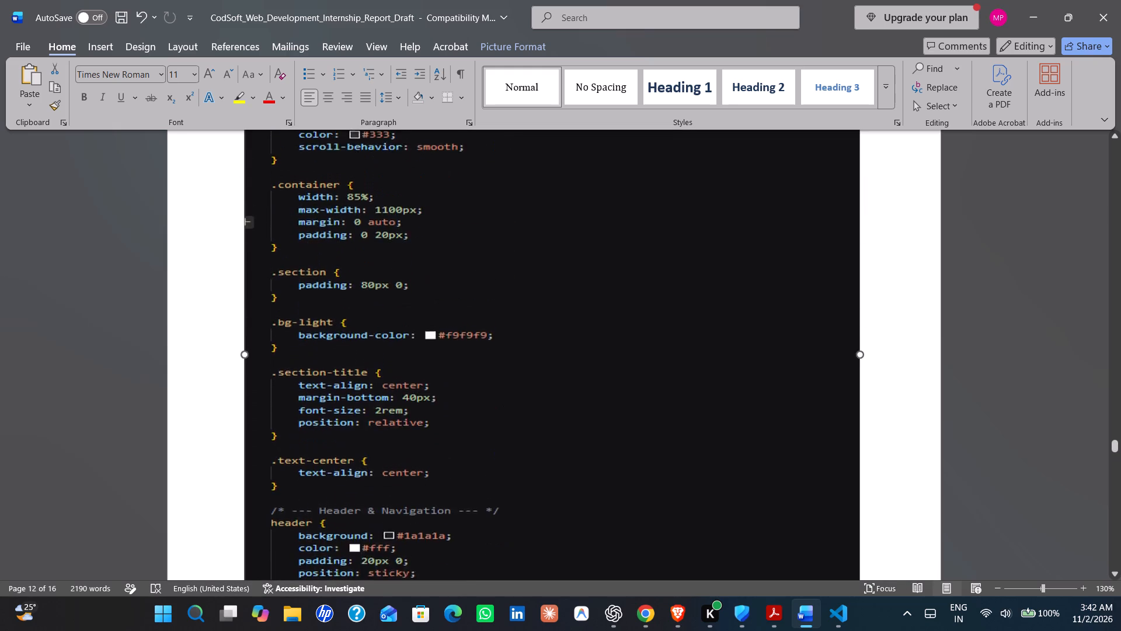
scroll(713, 358, "up", 8)
left_click(556, 382)
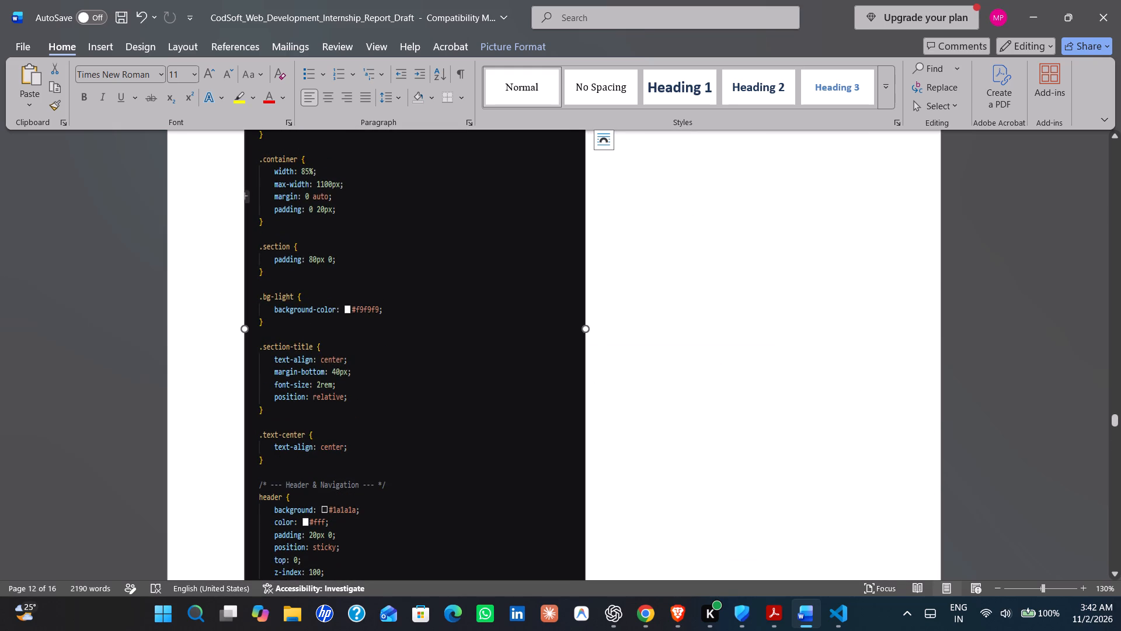
left_click_drag(583, 328, 709, 323)
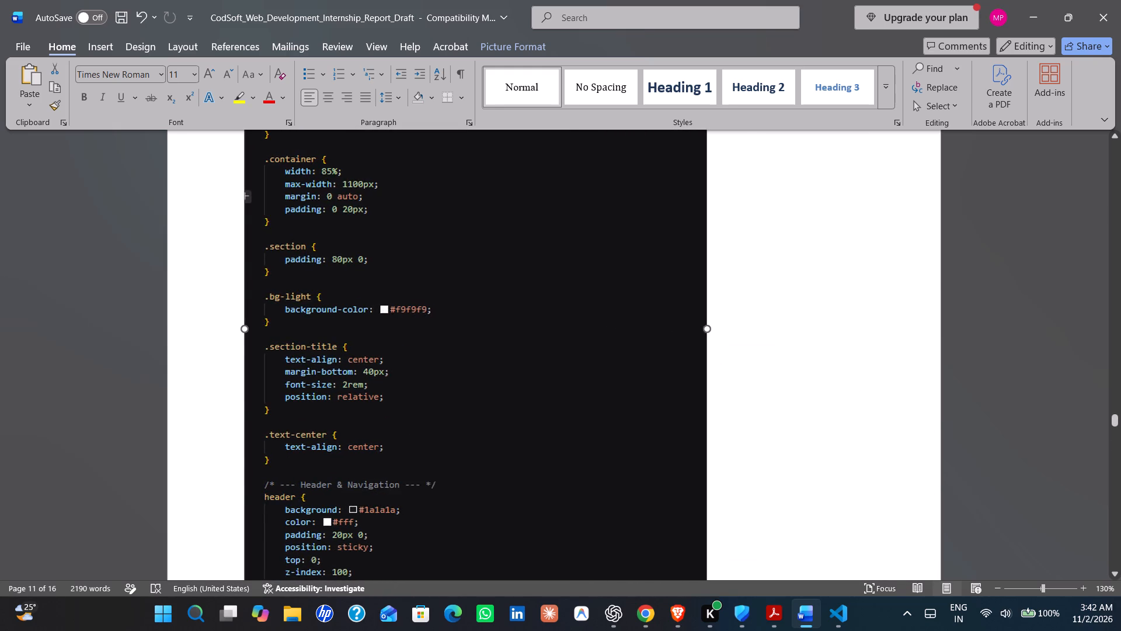
left_click_drag(709, 323, 807, 327)
Review the code snapshots section, checking the portfolio HTML and CSS screenshots, their captions, and the remaining landing page and calculator placeholders.
scroll(656, 355, "up", 4)
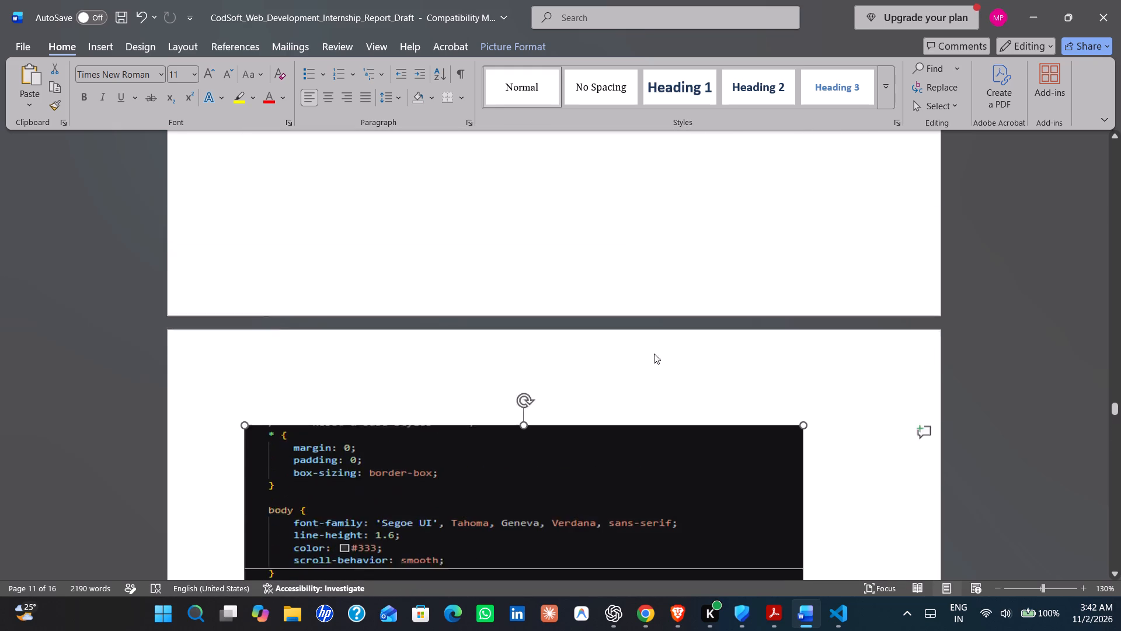
scroll(654, 353, "up", 1)
scroll(654, 353, "down", 9)
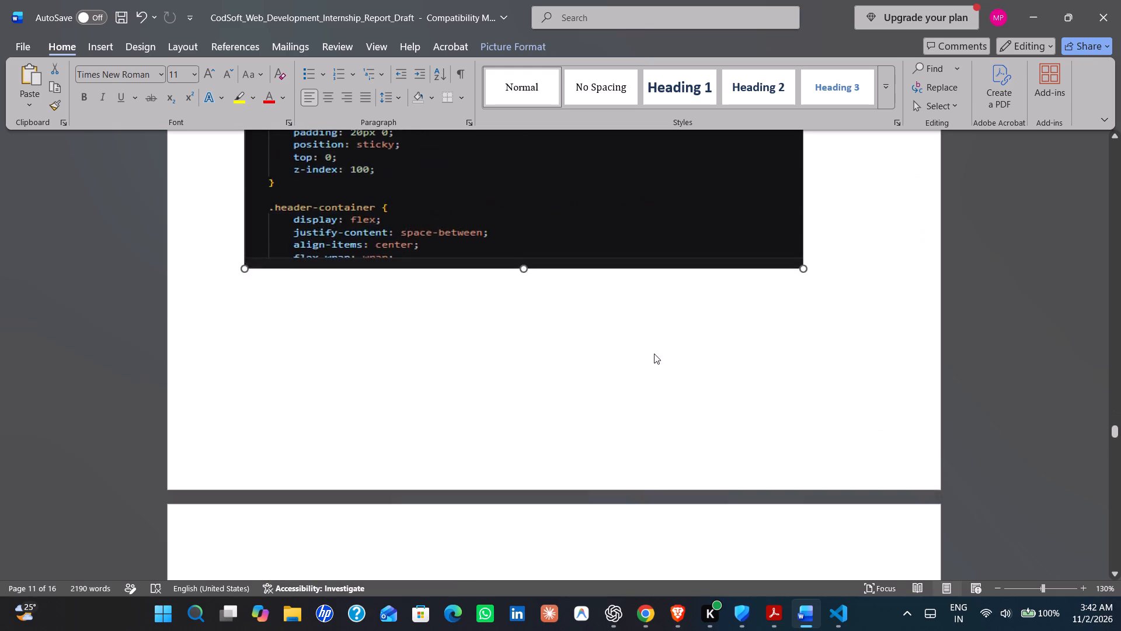
scroll(654, 353, "down", 9)
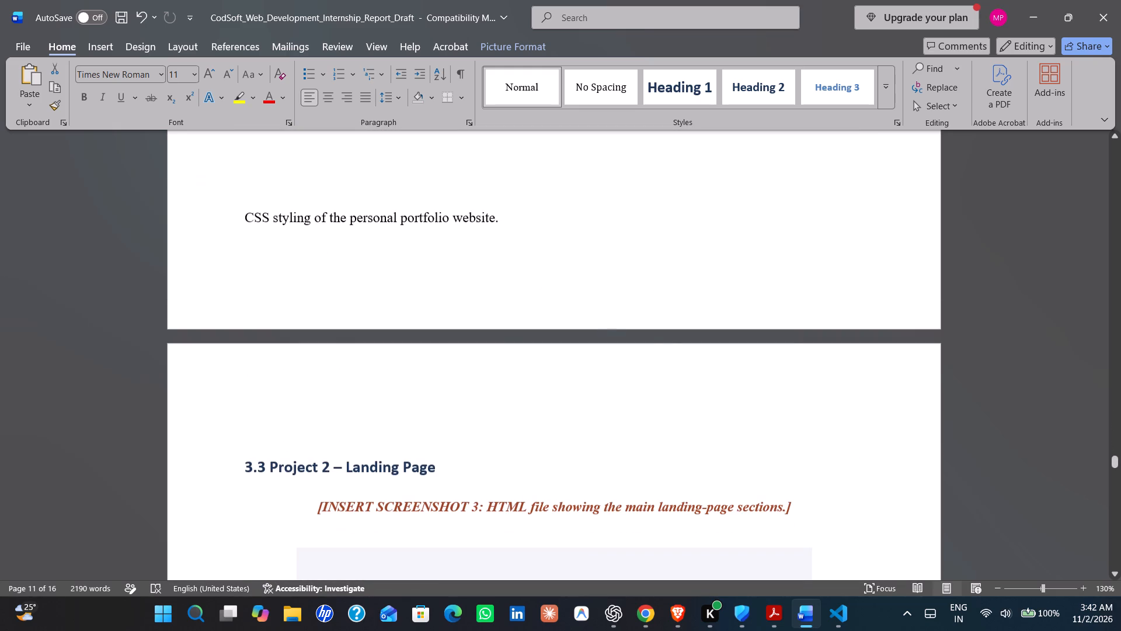
scroll(478, 273, "down", 3)
scroll(479, 373, "down", 3)
scroll(557, 389, "down", 1)
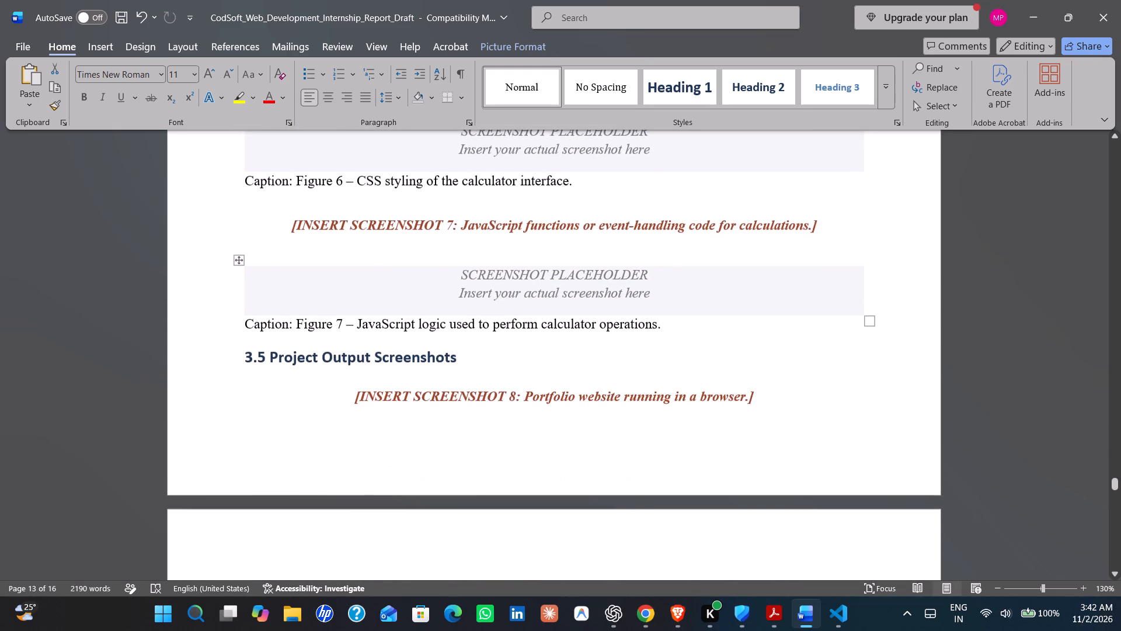
scroll(557, 389, "up", 4)
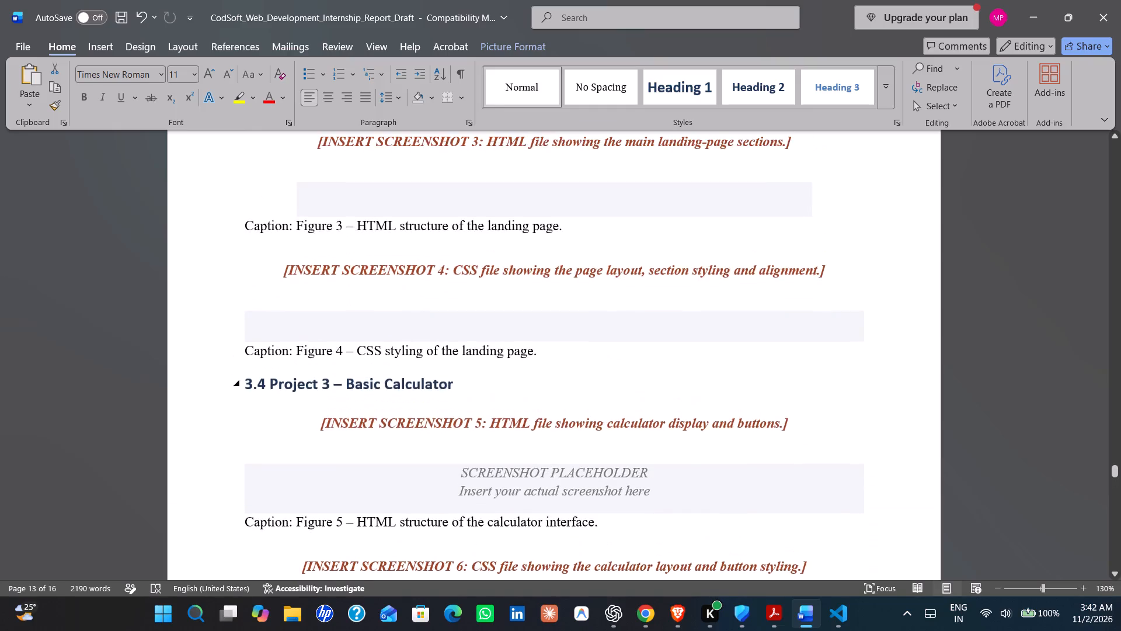
scroll(557, 389, "up", 12)
scroll(557, 389, "up", 12)
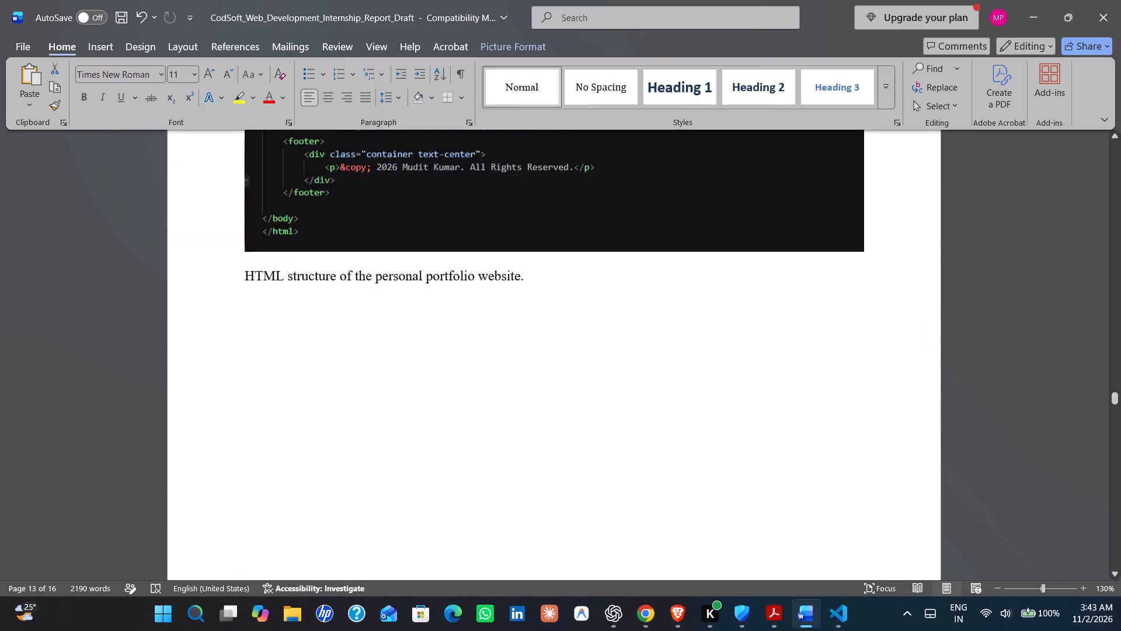
scroll(557, 389, "up", 16)
scroll(555, 391, "up", 5)
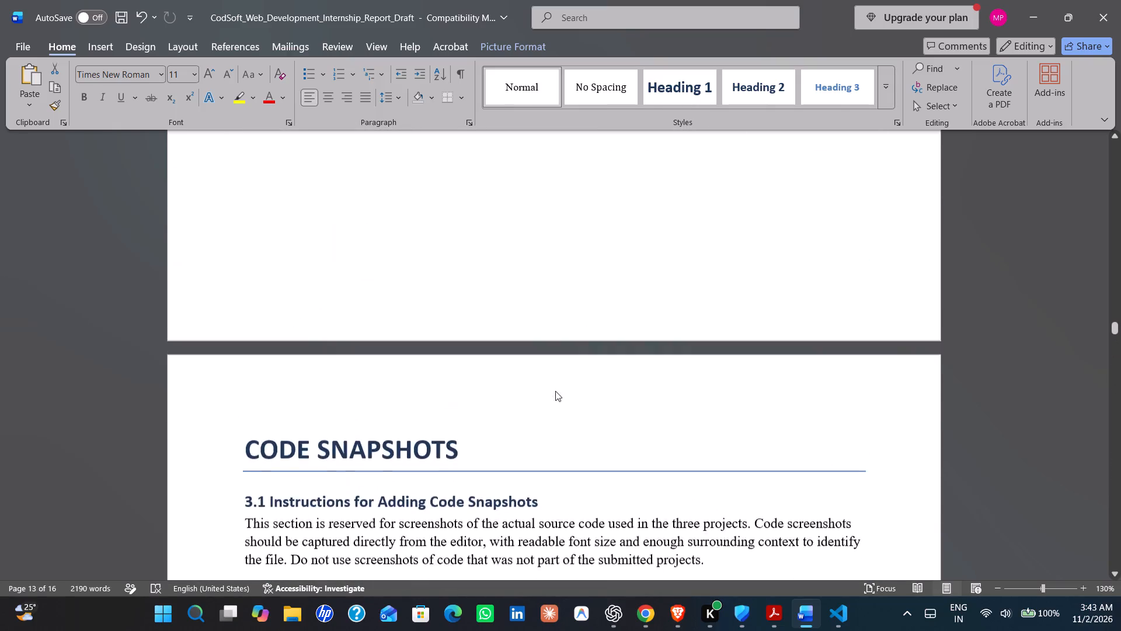
scroll(545, 398, "down", 6)
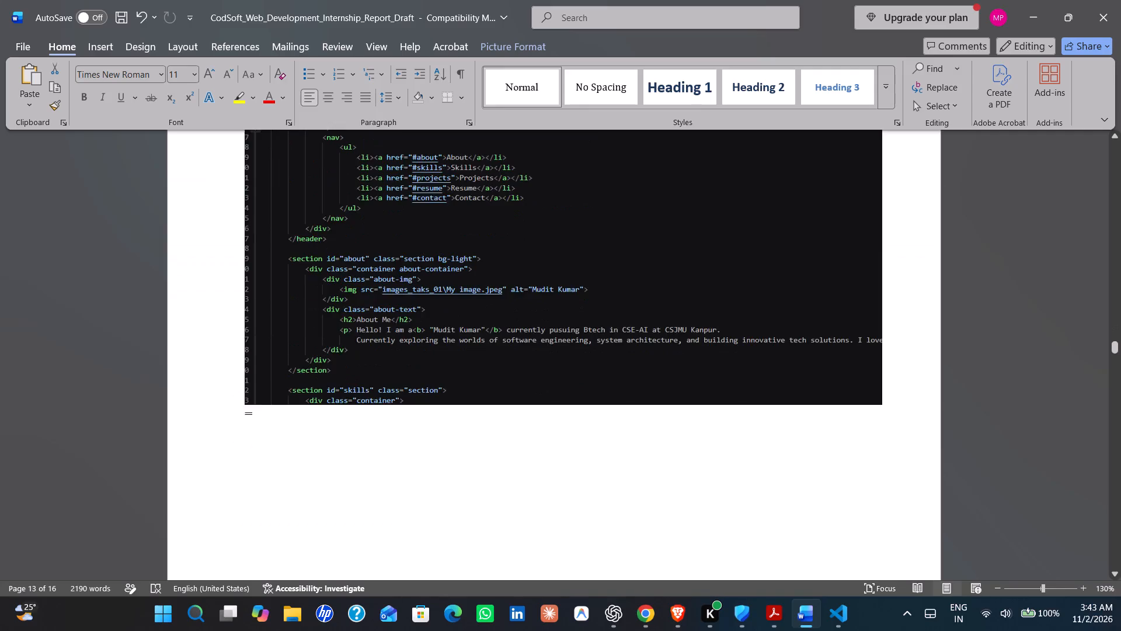
scroll(538, 400, "up", 4)
scroll(534, 404, "down", 15)
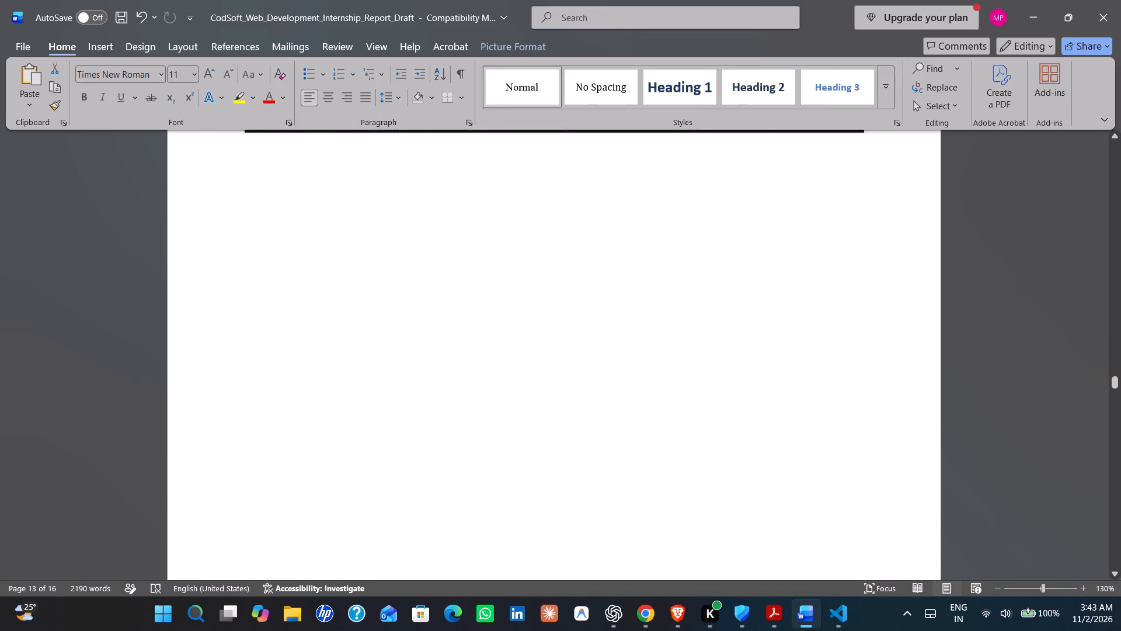
scroll(518, 429, "down", 17)
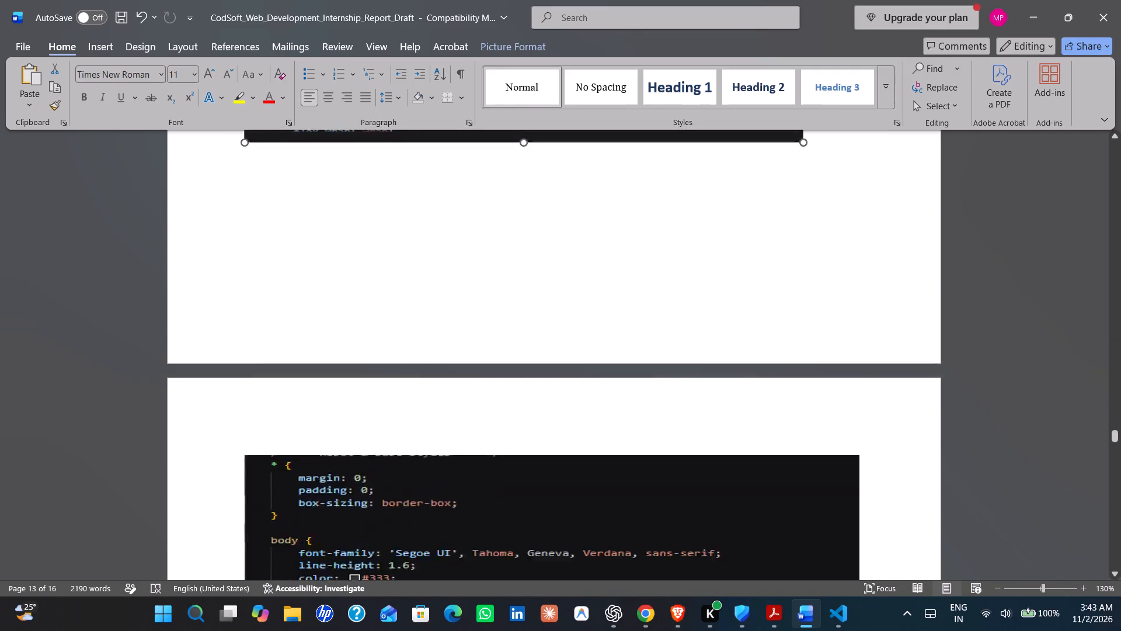
scroll(513, 436, "down", 5)
scroll(487, 481, "down", 2)
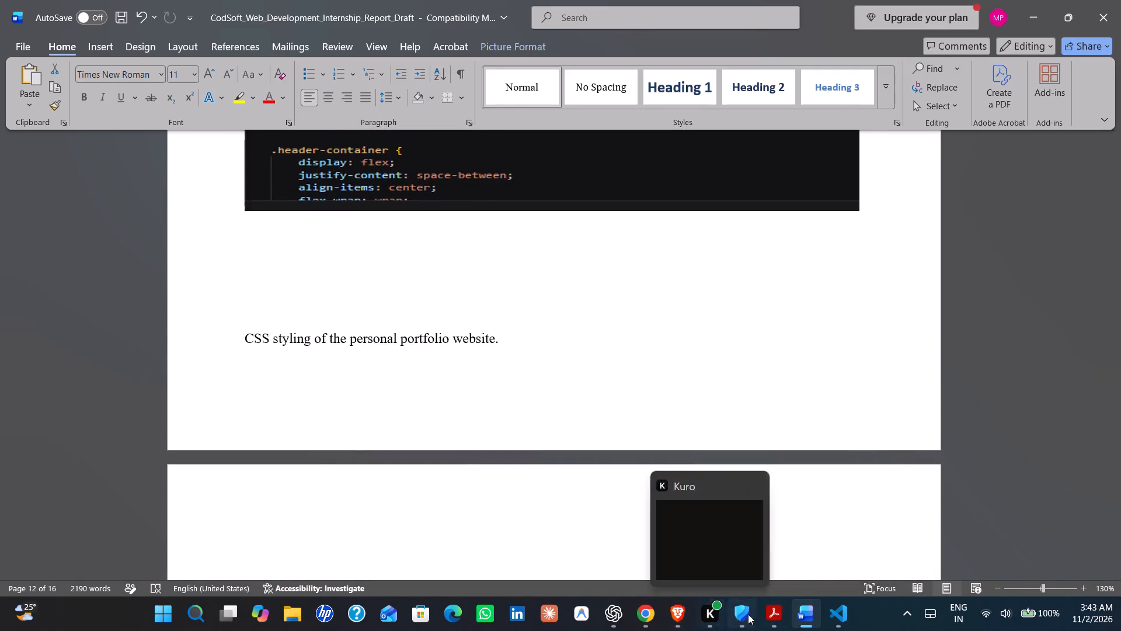
Switch to the sample internship report PDF and skim it from the cover page to its code screenshot pages.
left_click(771, 612)
scroll(806, 404, "up", 3)
left_click(798, 375)
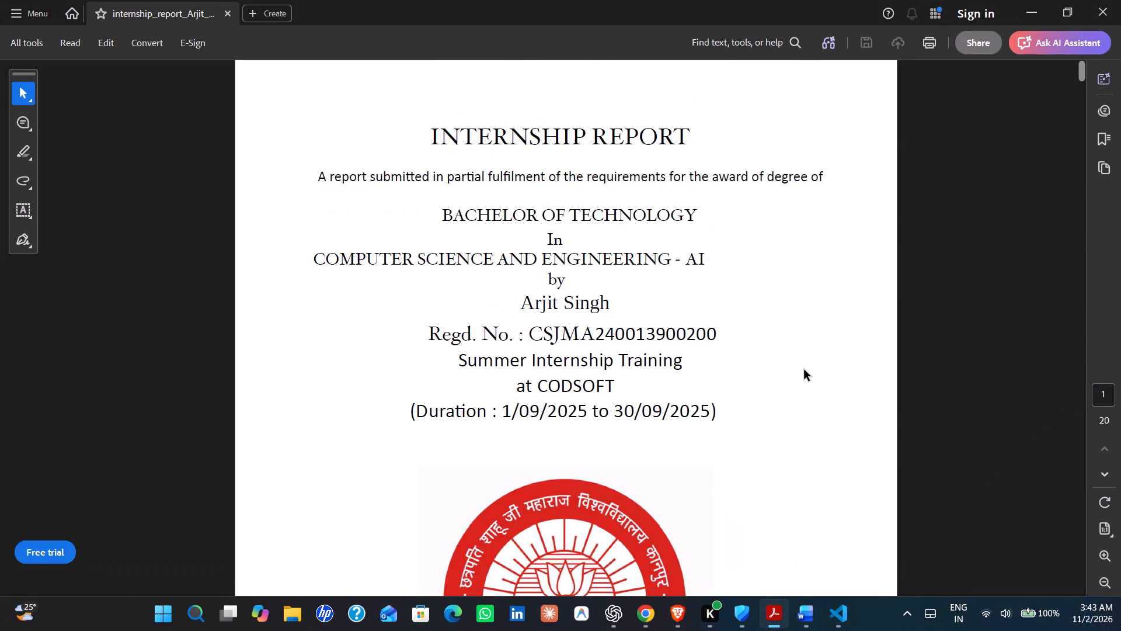
scroll(805, 370, "down", 12)
scroll(787, 448, "down", 2)
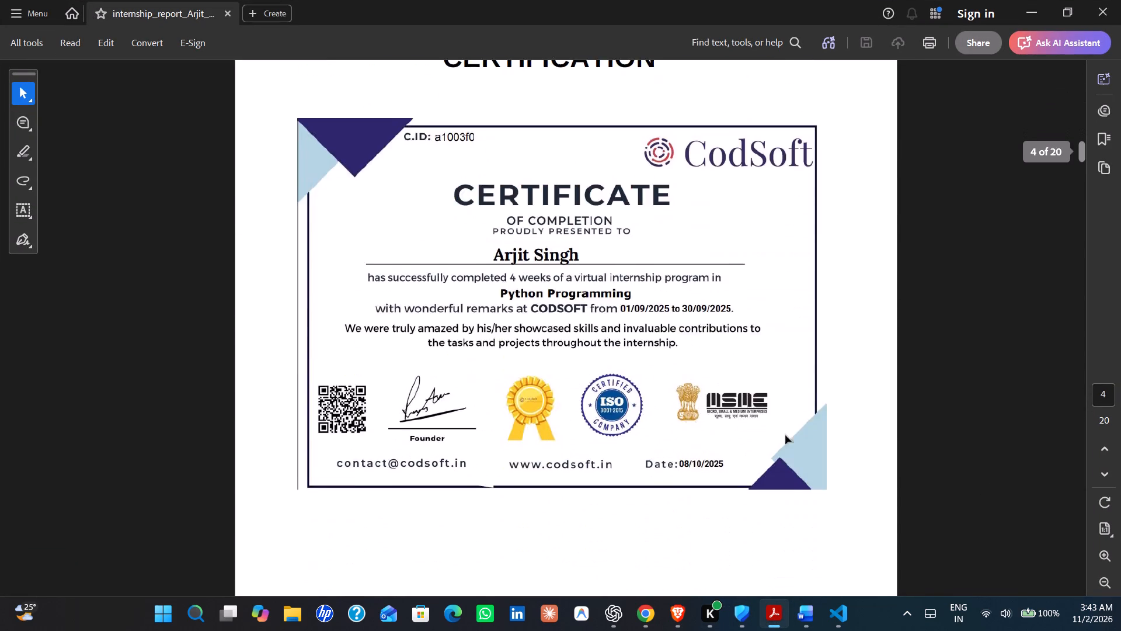
scroll(786, 436, "down", 15)
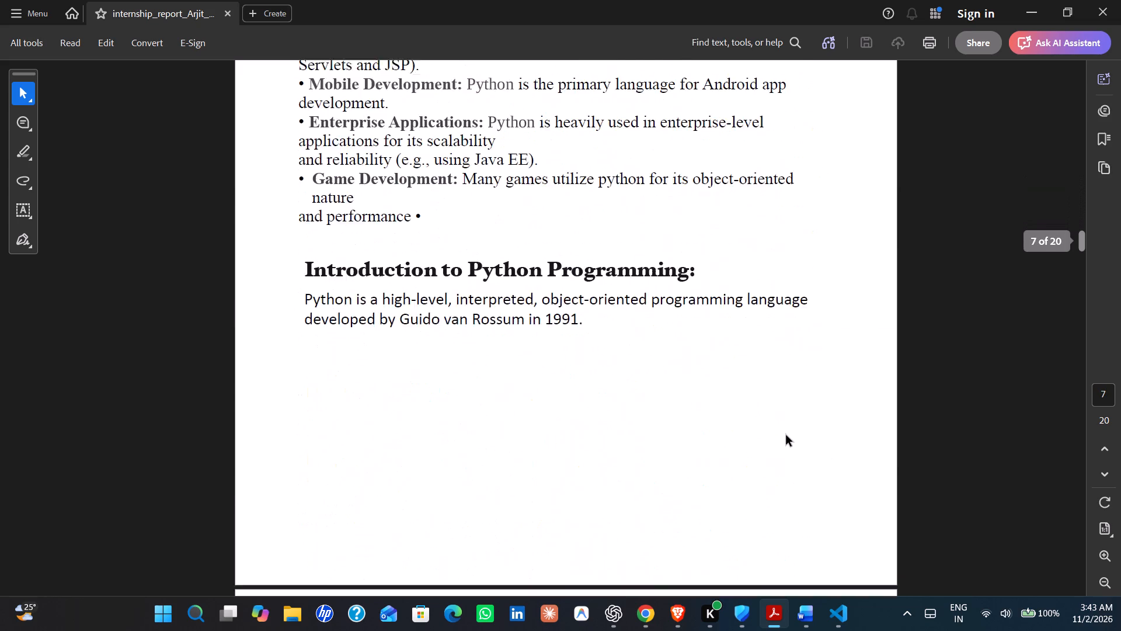
scroll(786, 435, "down", 13)
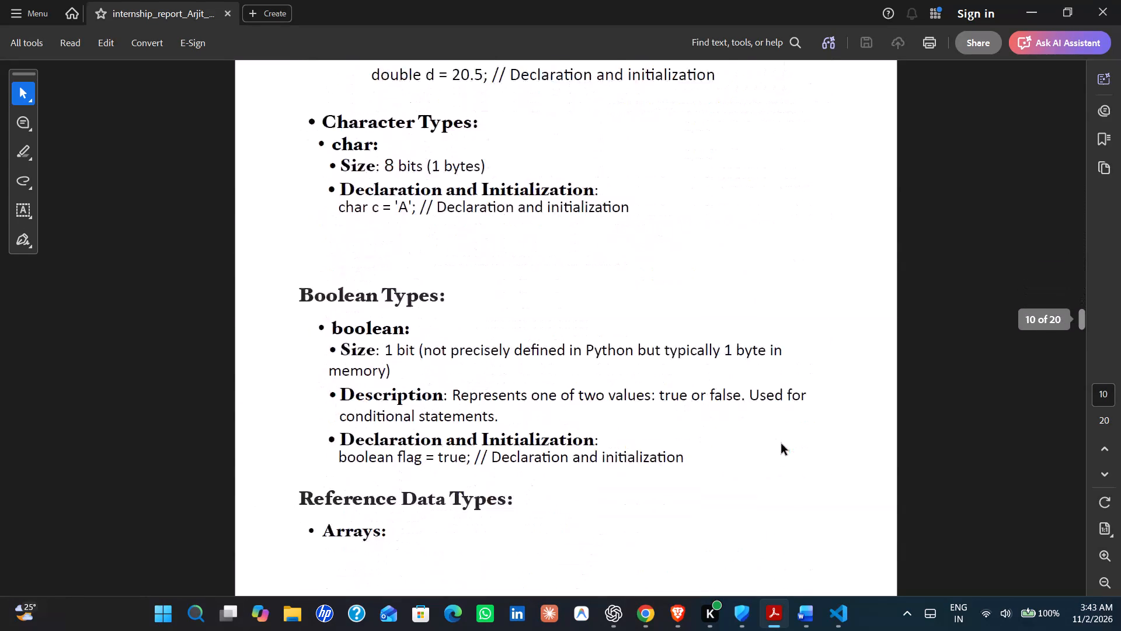
scroll(781, 444, "down", 15)
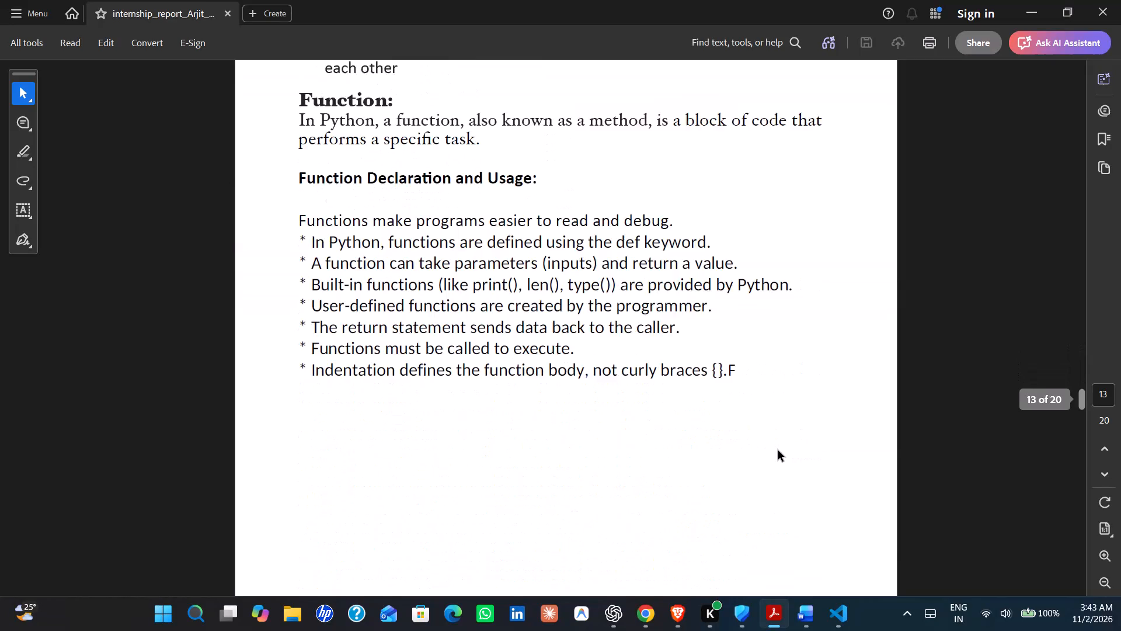
scroll(775, 455, "down", 17)
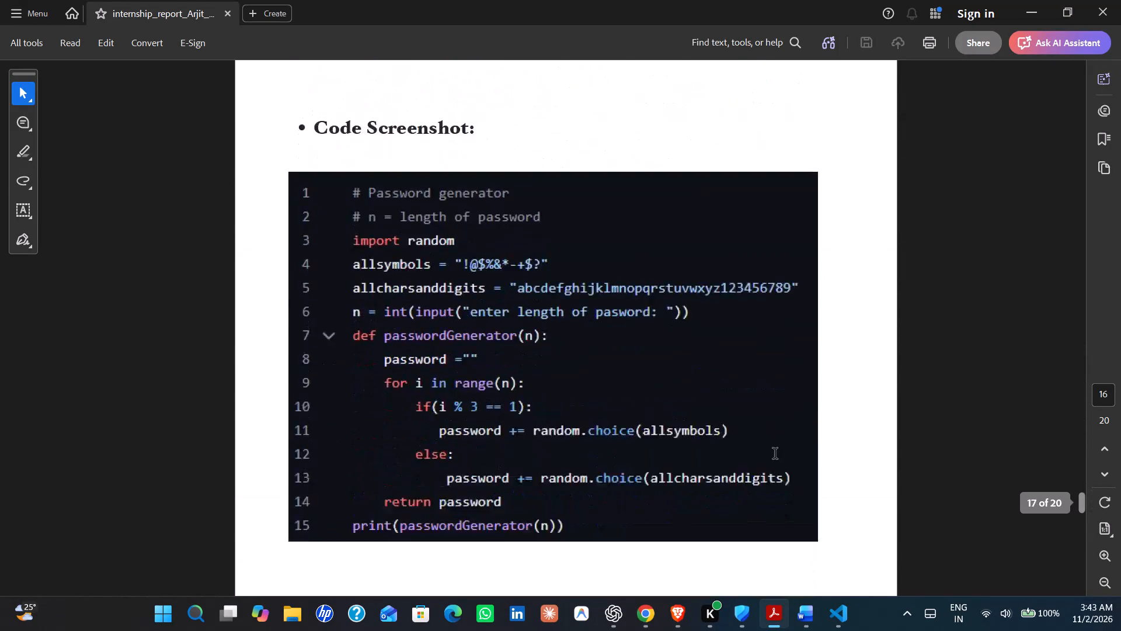
Examine how the sample report lays out its password generator, rock-paper-scissors and calculator code screenshots, plus its conclusion.
scroll(775, 455, "up", 3)
scroll(775, 455, "down", 2)
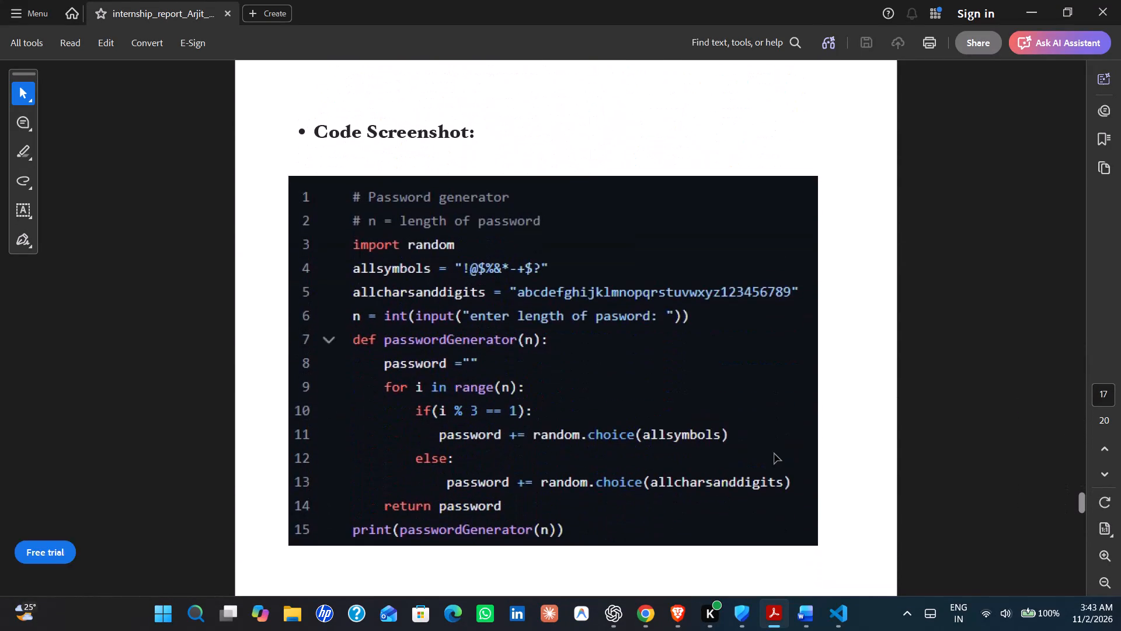
scroll(775, 455, "down", 6)
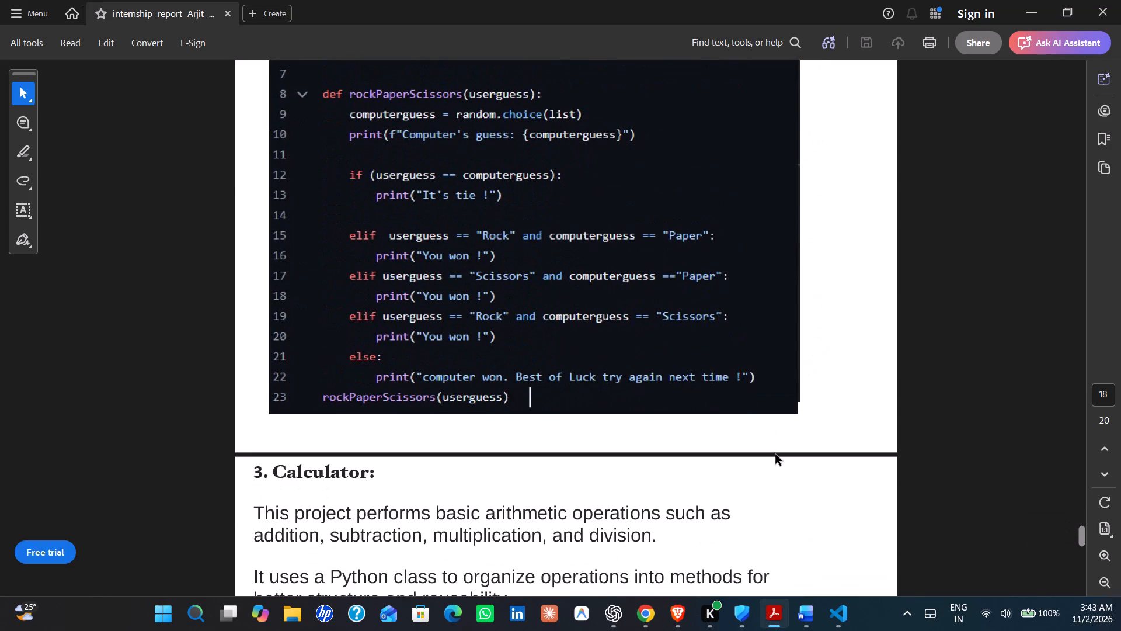
scroll(788, 422, "down", 1)
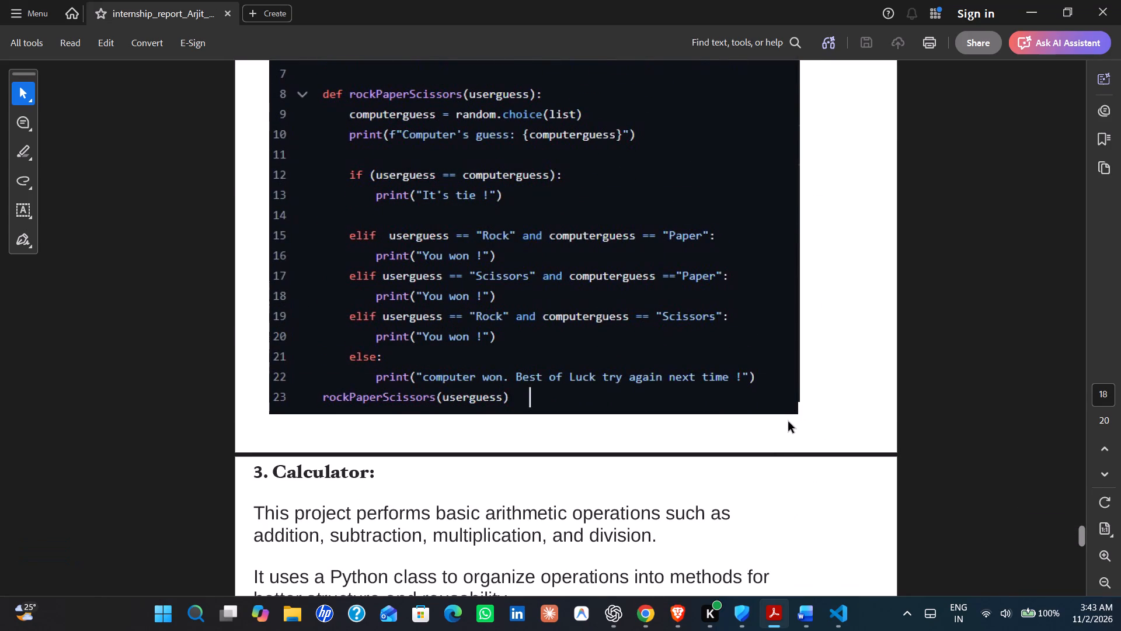
scroll(779, 438, "down", 3)
scroll(775, 444, "up", 1)
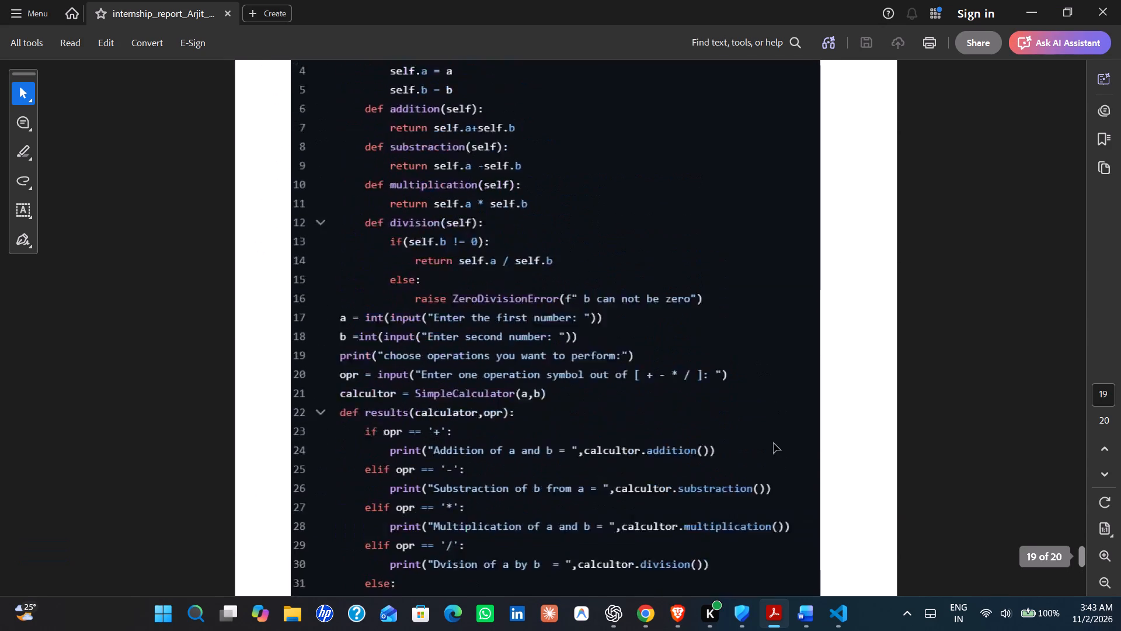
scroll(770, 452, "down", 5)
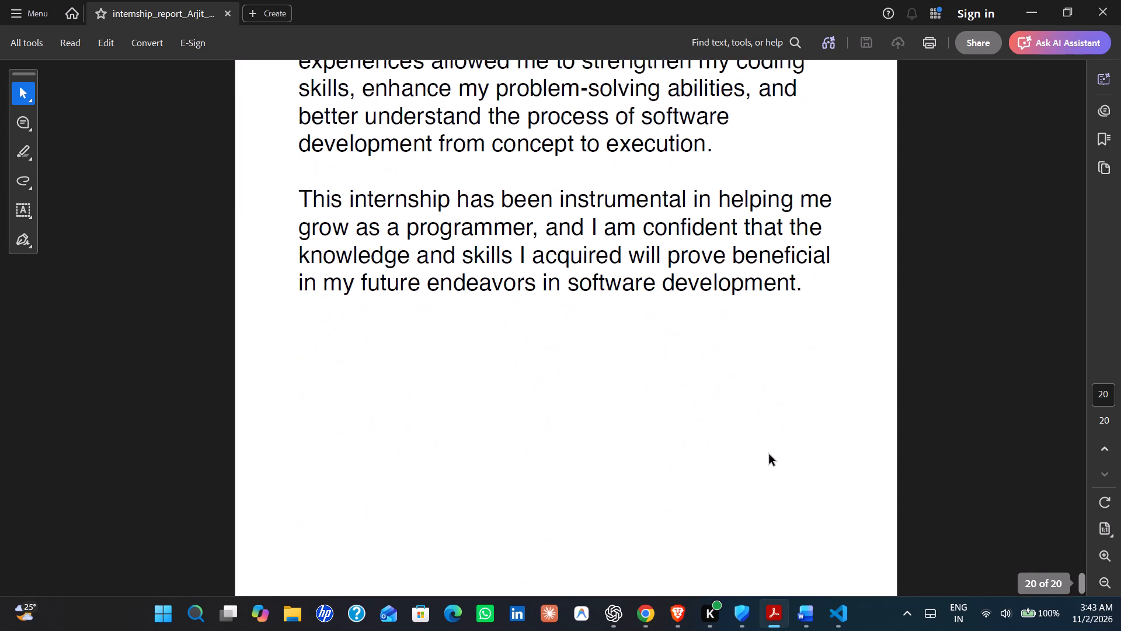
scroll(769, 455, "up", 5)
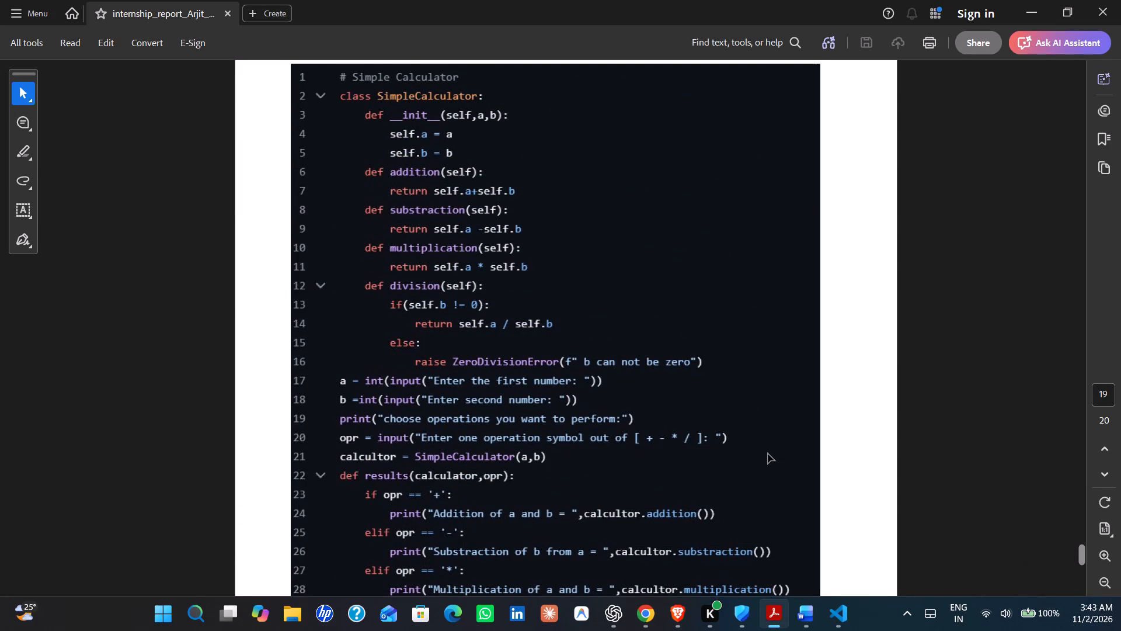
scroll(769, 455, "down", 3)
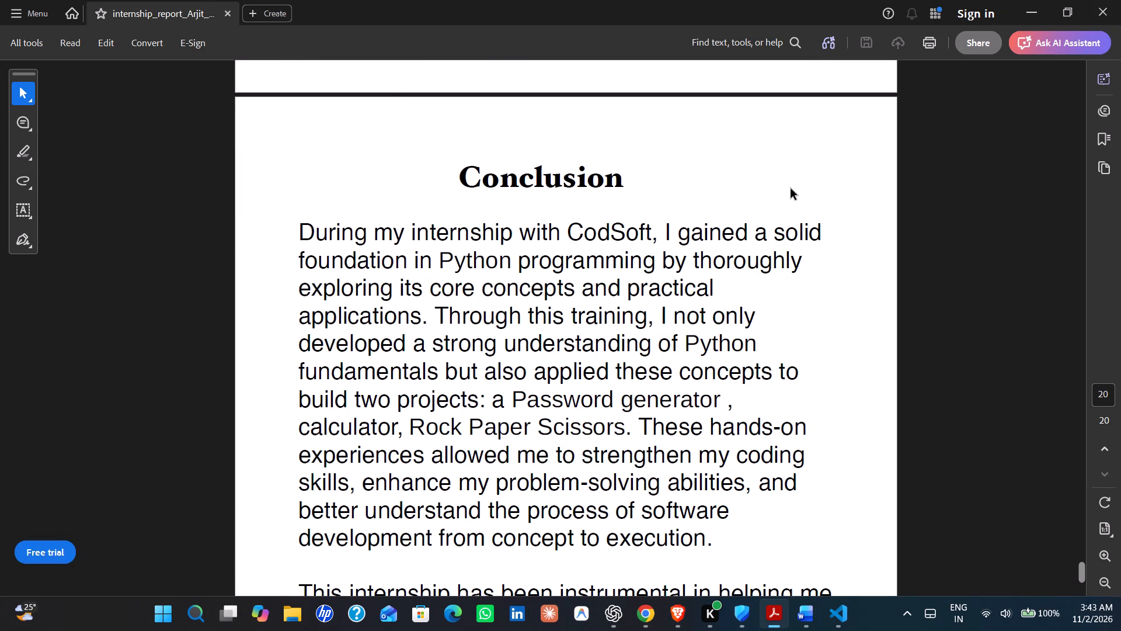
scroll(791, 189, "down", 4)
scroll(791, 189, "up", 1)
scroll(817, 148, "up", 6)
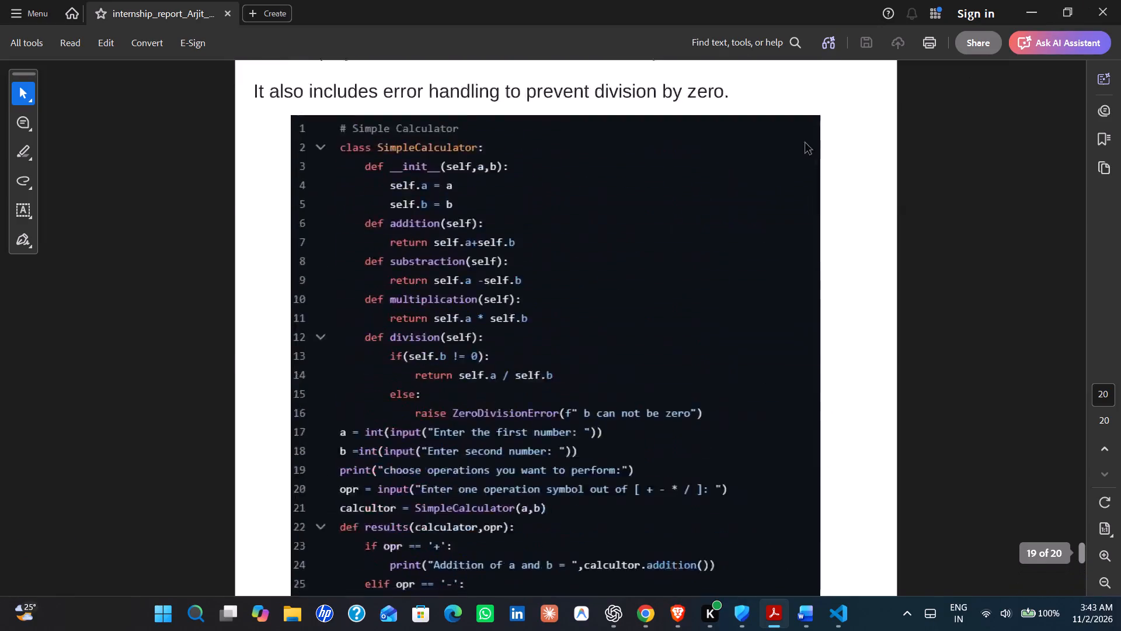
scroll(807, 115, "up", 4)
left_click(1029, 3)
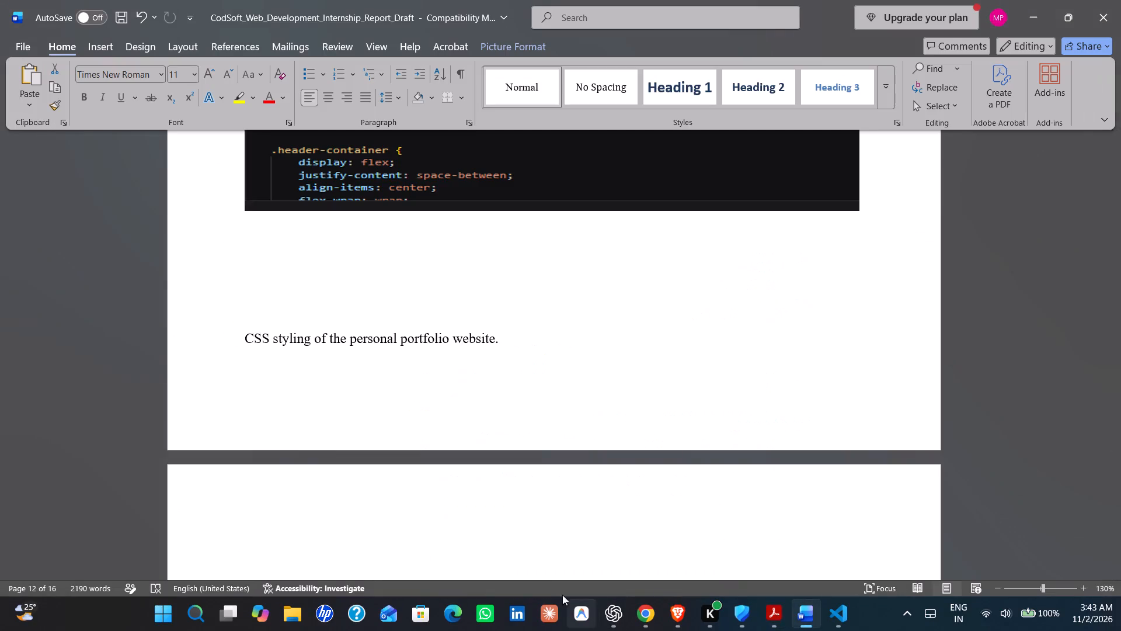
Review the report draft's portfolio code screenshots from the CSS images back to the Code Snapshots heading.
scroll(546, 580, "up", 16)
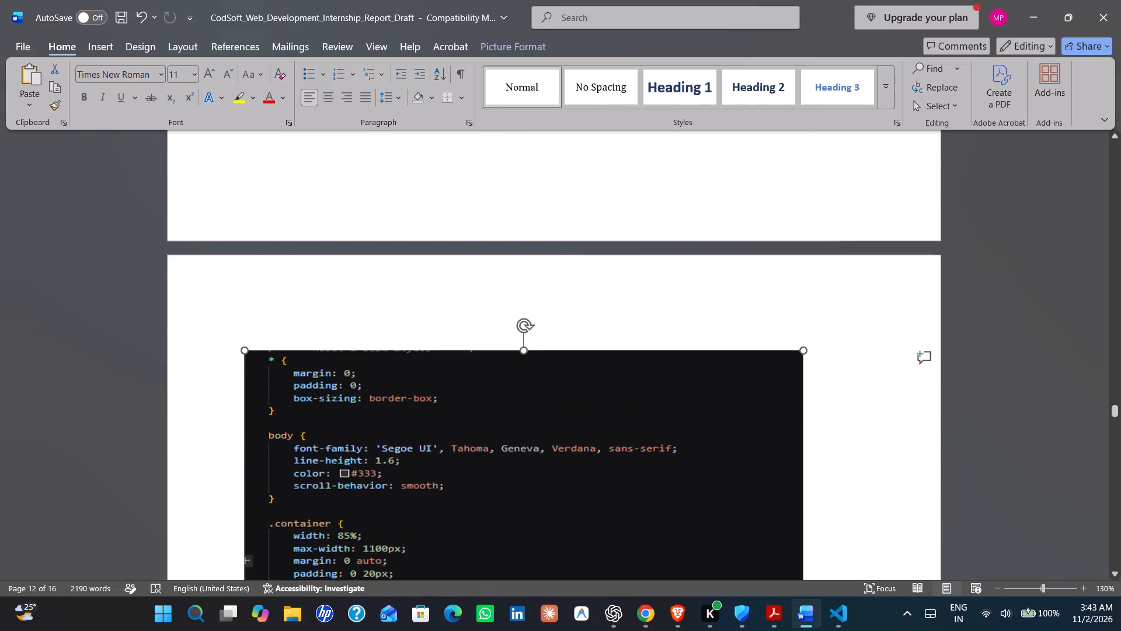
scroll(546, 565, "up", 19)
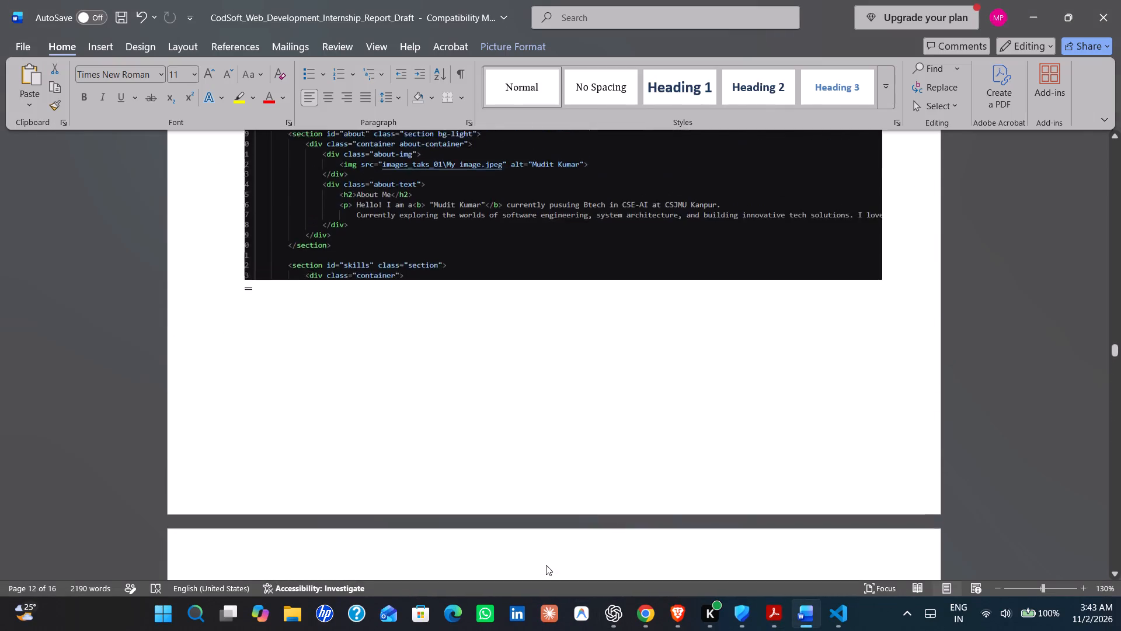
scroll(546, 565, "up", 5)
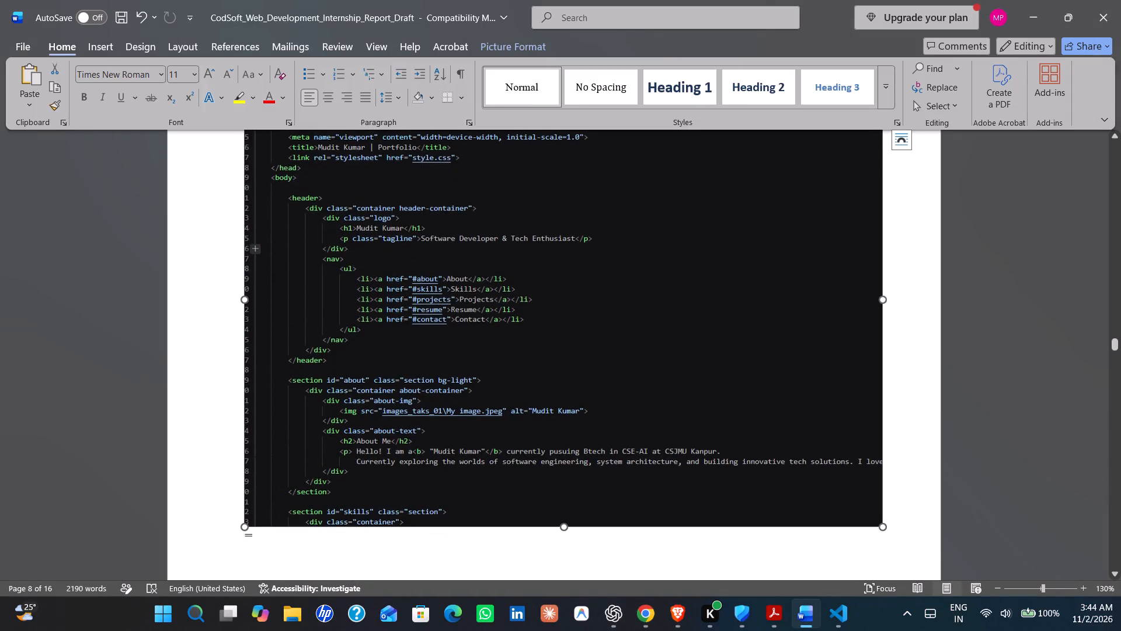
scroll(760, 438, "down", 17)
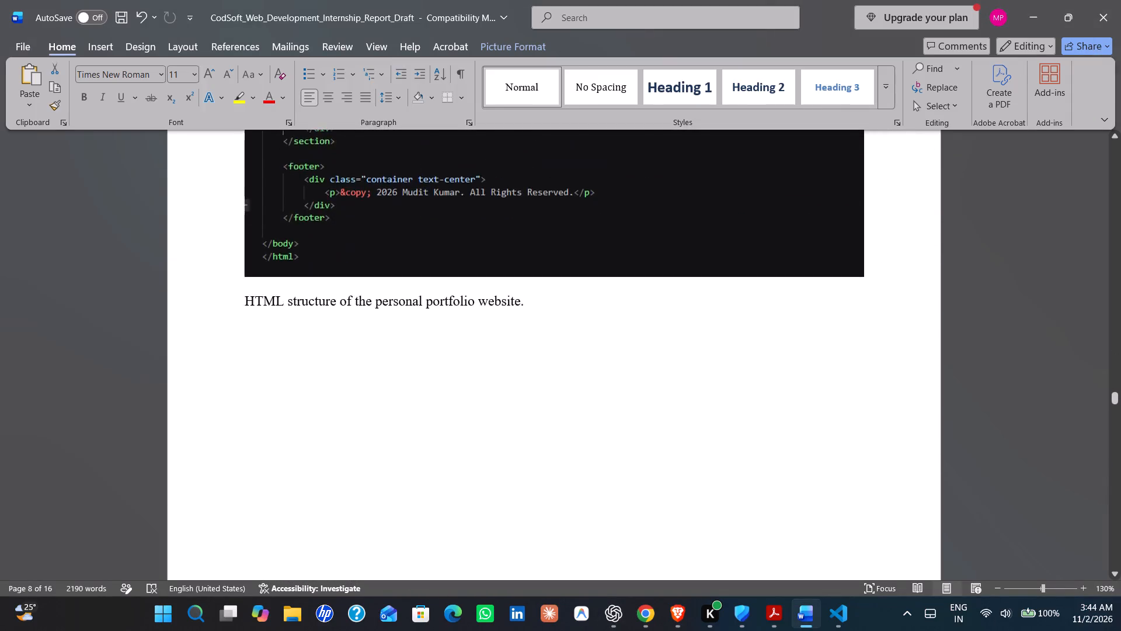
scroll(757, 445, "up", 19)
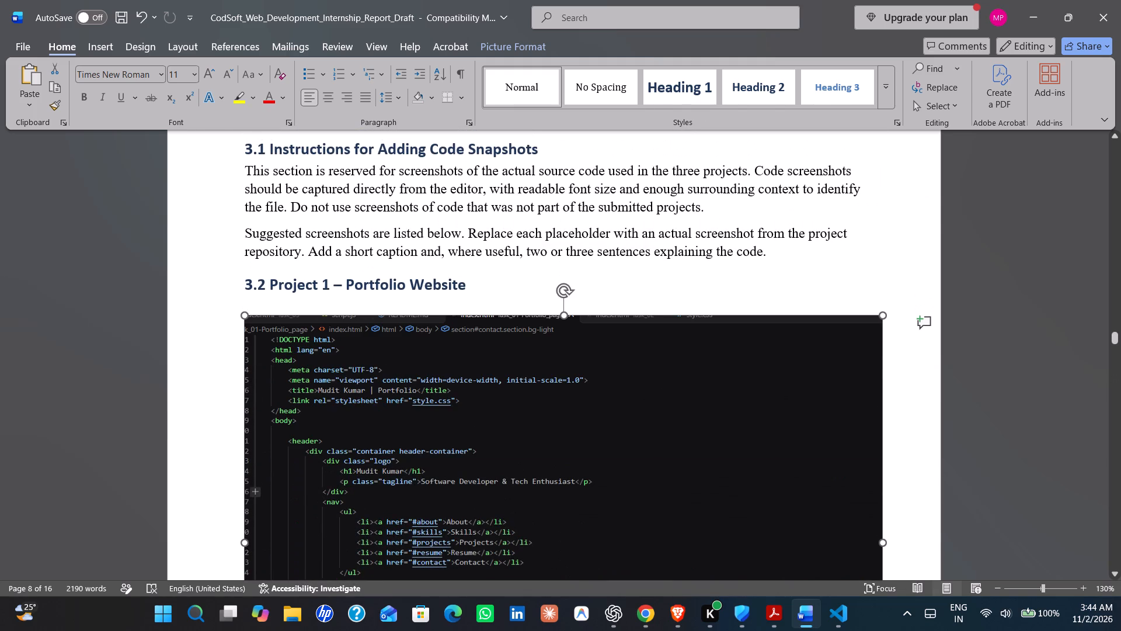
key("Delete")
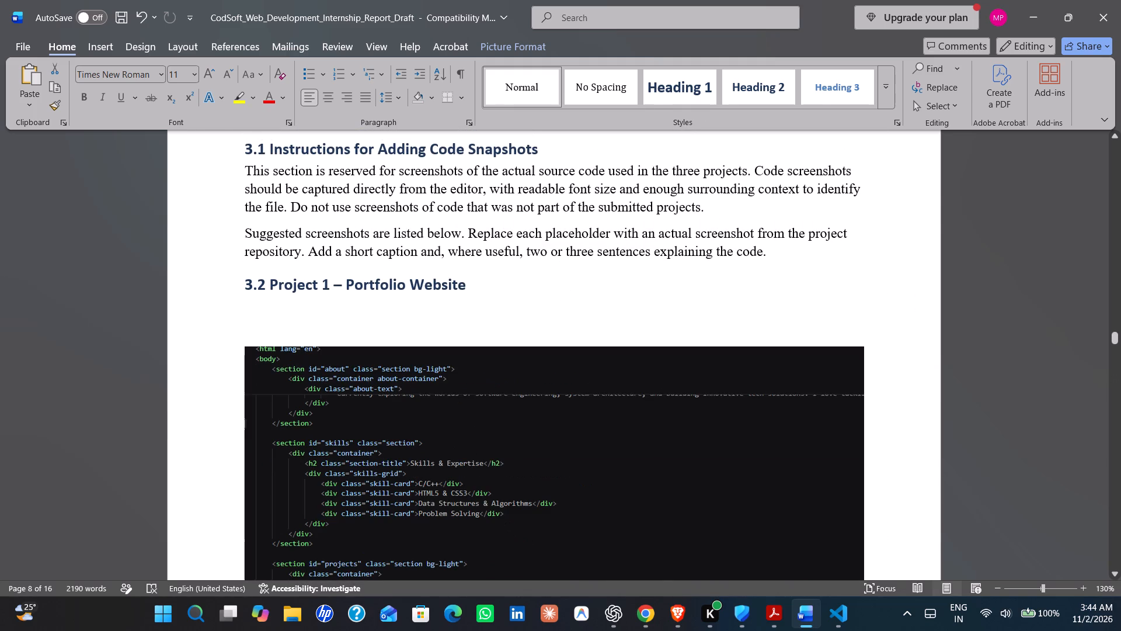
left_click(838, 493)
key("Delete")
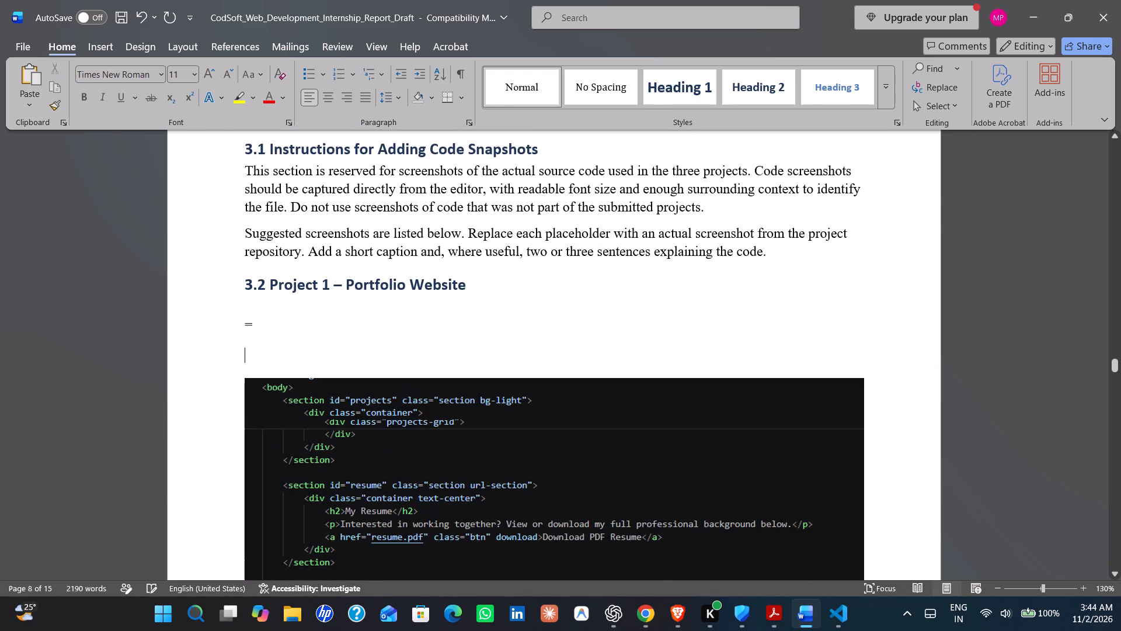
Remove the stray "=" and blank space above the remaining portfolio HTML screenshot.
left_click(699, 327)
key("Delete")
key("BackSpace")
key("Delete")
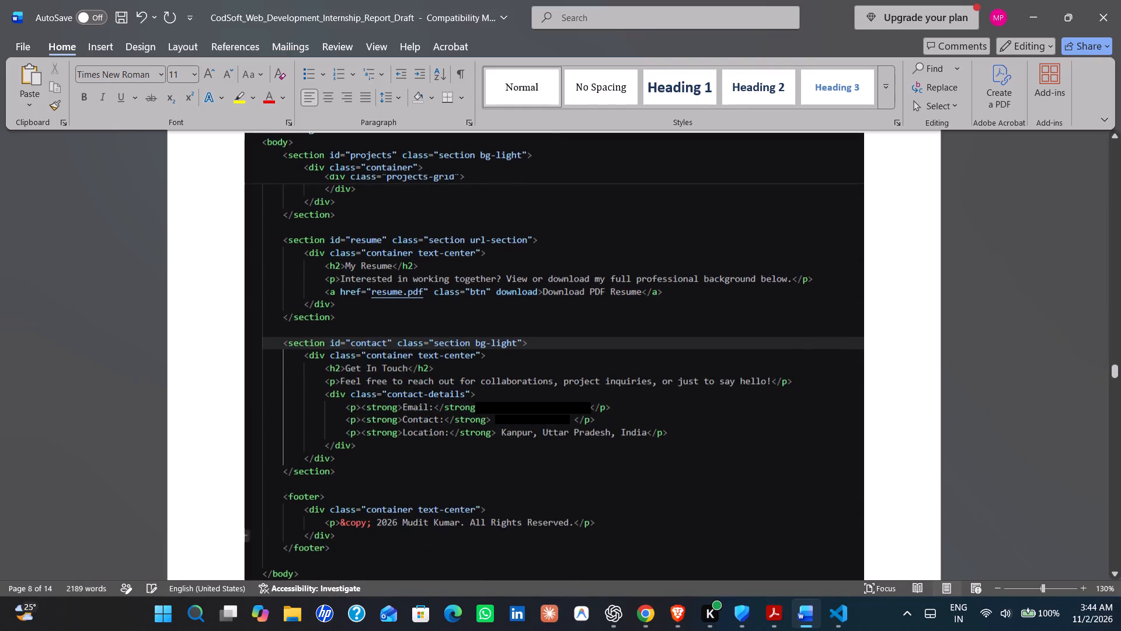
Delete the remaining portfolio HTML code screenshot under 3.2 Project 1 – Portfolio Website.
left_click(694, 335)
key("Delete")
Delete the two portfolio CSS code screenshots above the caption "CSS styling of the personal portfolio website.".
scroll(694, 337, "down", 1)
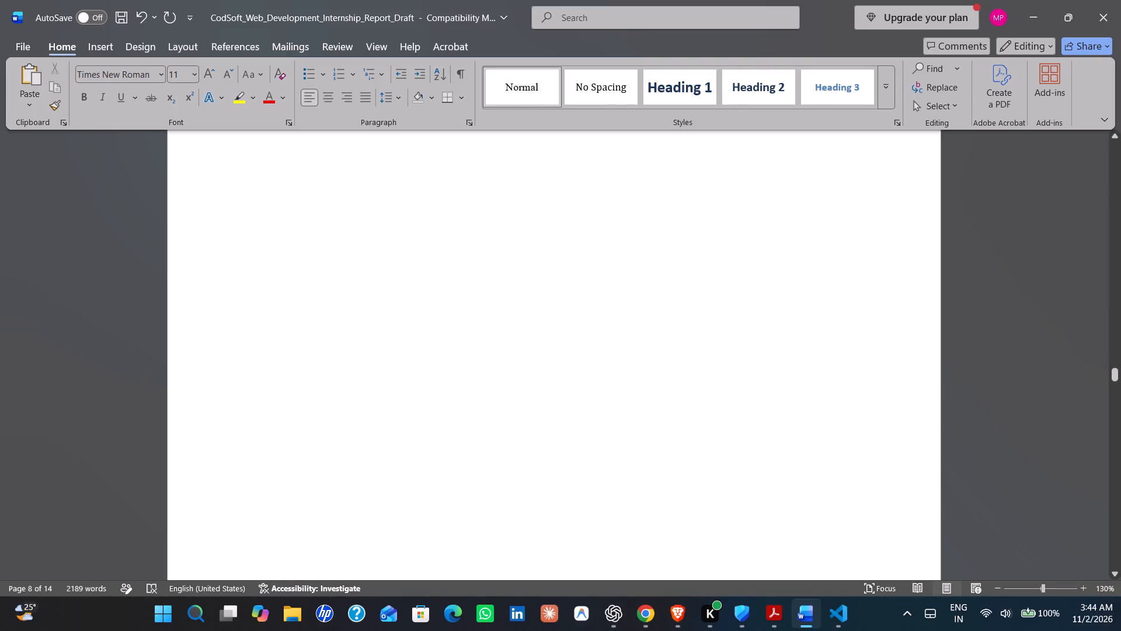
scroll(694, 337, "up", 8)
scroll(694, 337, "down", 13)
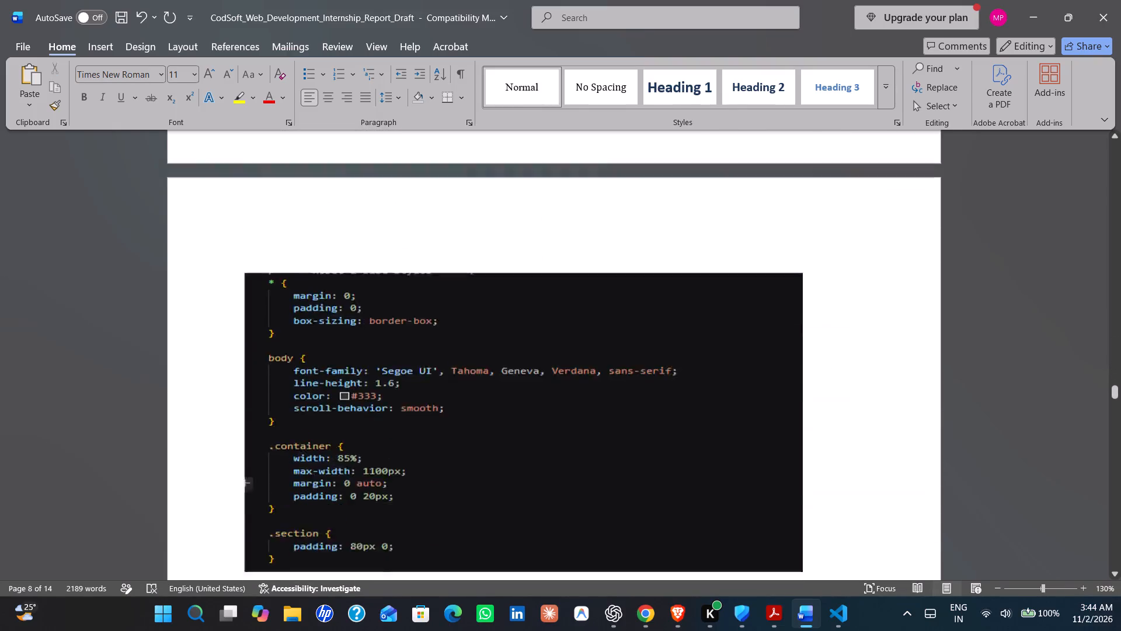
left_click(694, 337)
key("Delete")
scroll(694, 337, "down", 1)
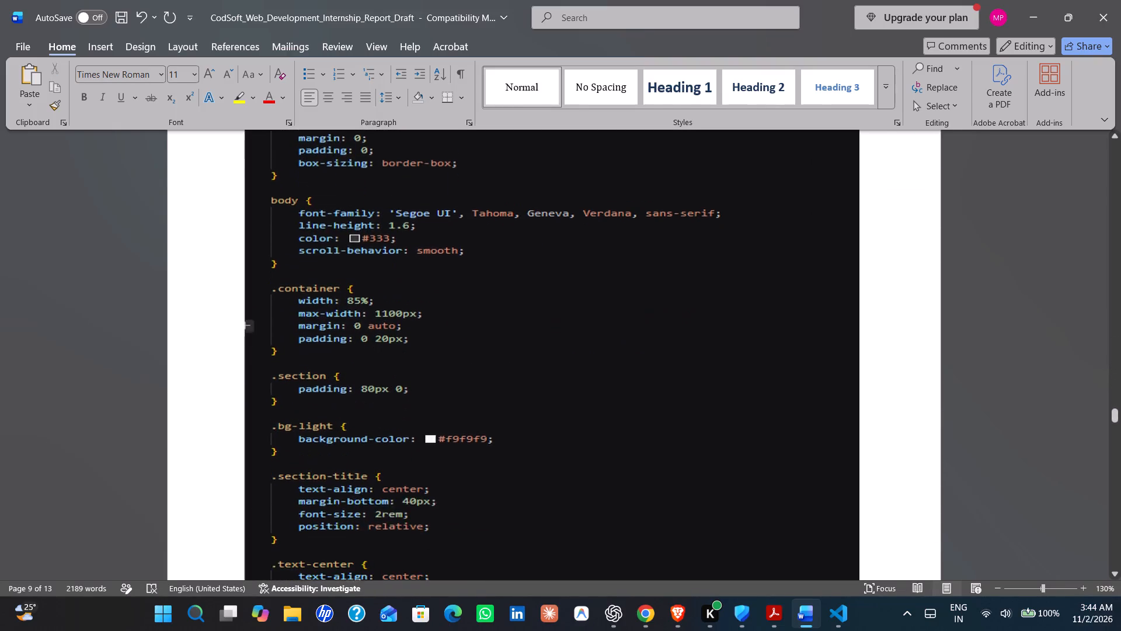
left_click(591, 379)
key("Delete")
scroll(591, 379, "down", 1)
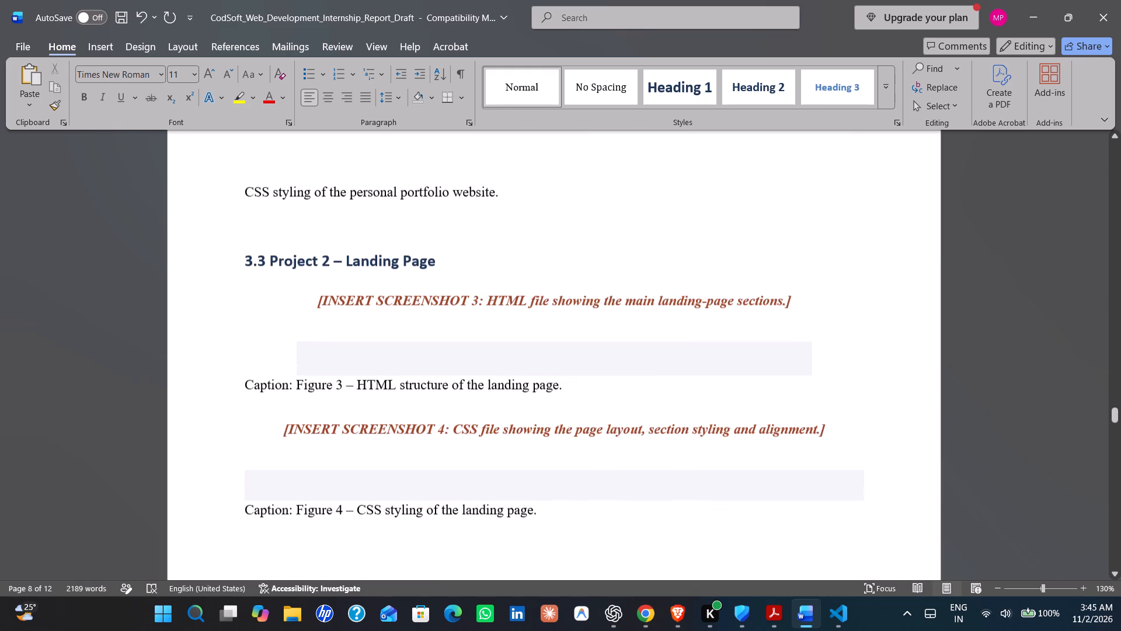
Insert a blank line below the heading 3.2 Project 1 – Portfolio Website.
scroll(592, 368, "up", 14)
scroll(592, 358, "down", 2)
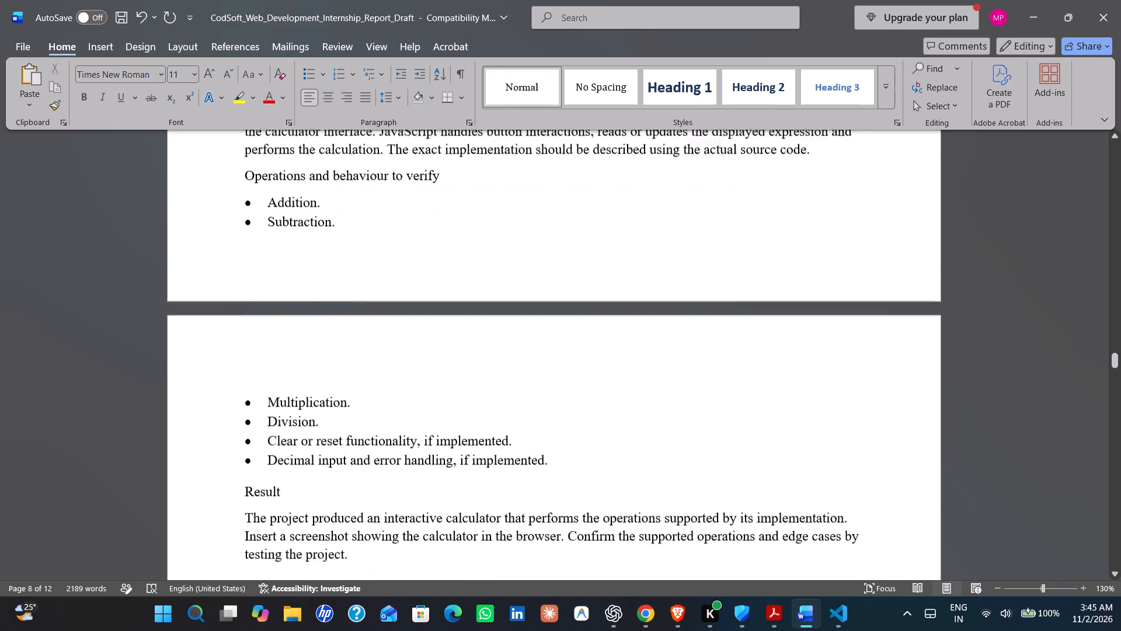
scroll(592, 358, "down", 10)
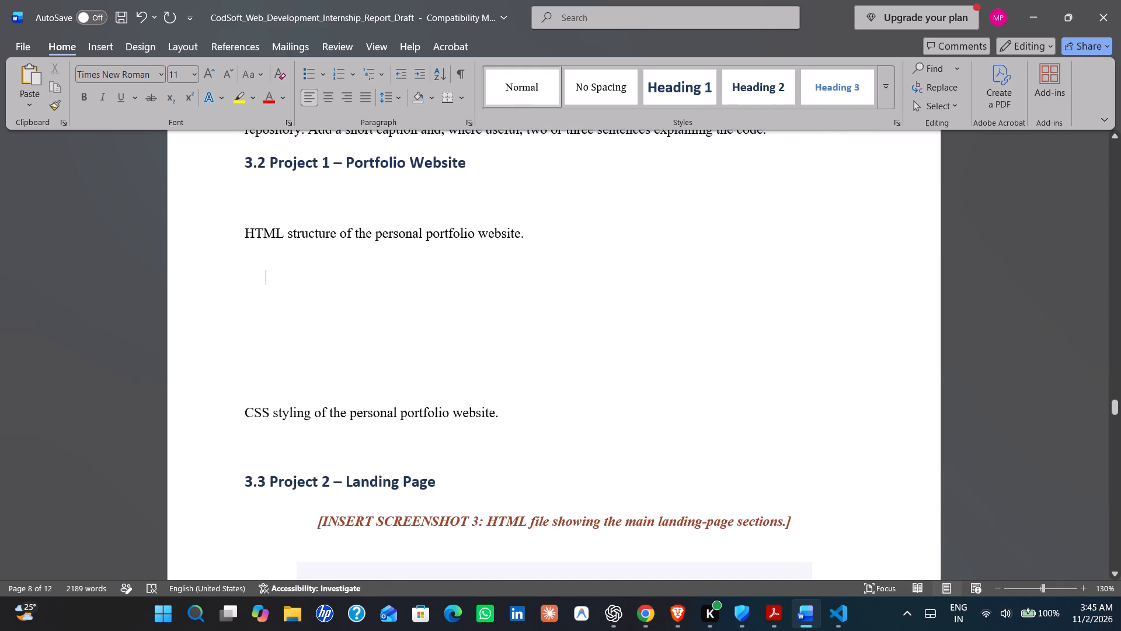
left_click(289, 187)
key("Return")
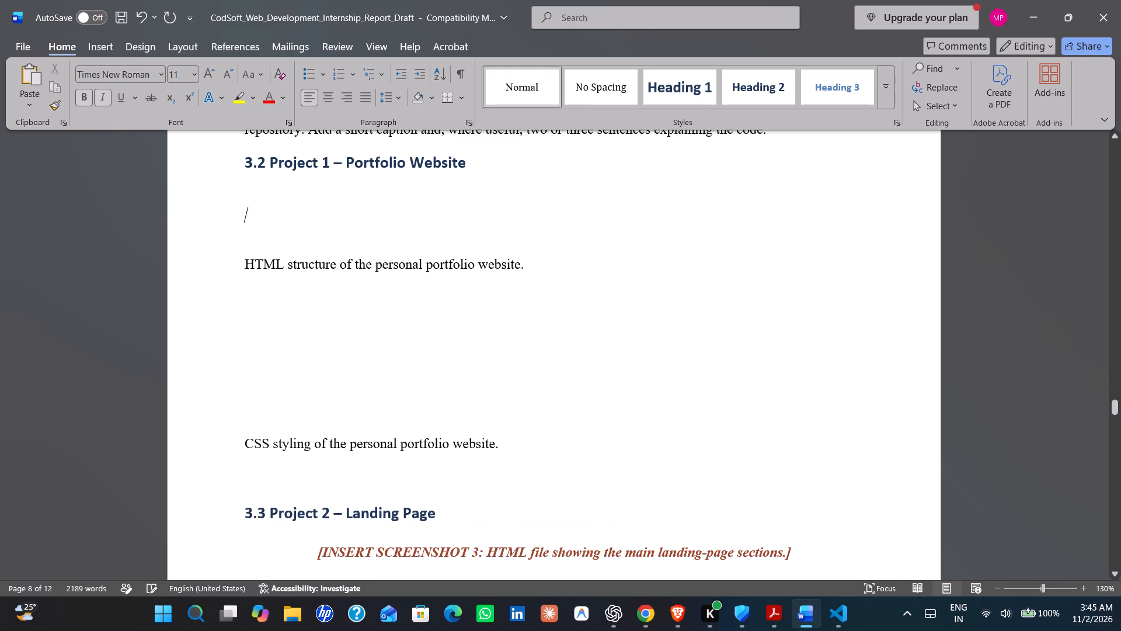
Look through the report draft, from the GitHub Repository section and code snapshot placeholders to the concluding remarks and references.
scroll(528, 232, "up", 4)
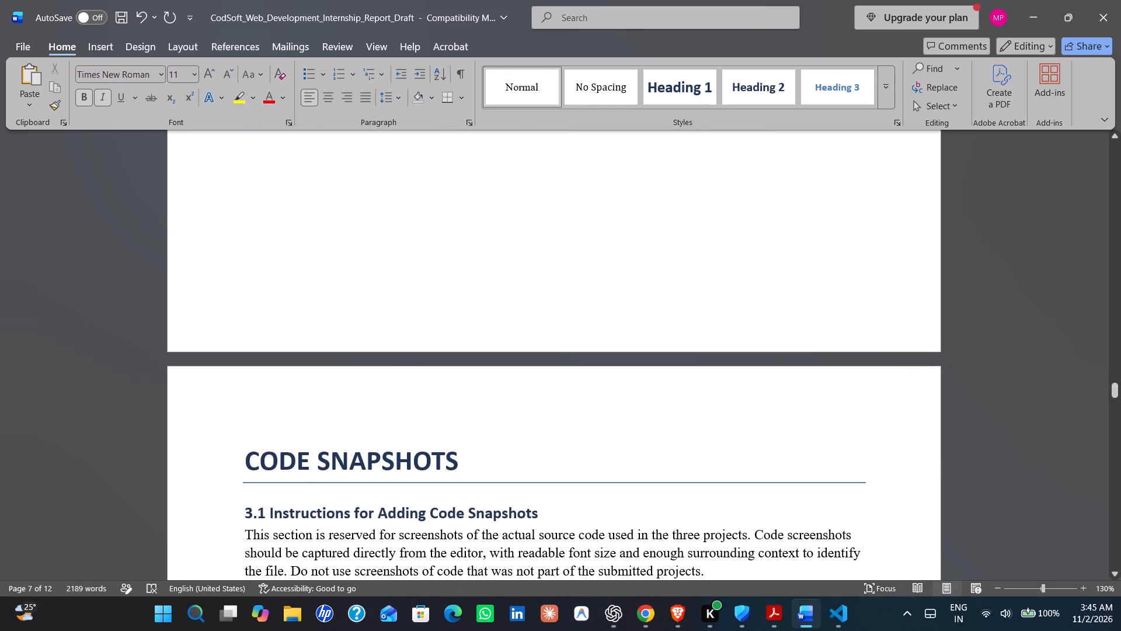
scroll(535, 258, "down", 1)
scroll(399, 446, "up", 7)
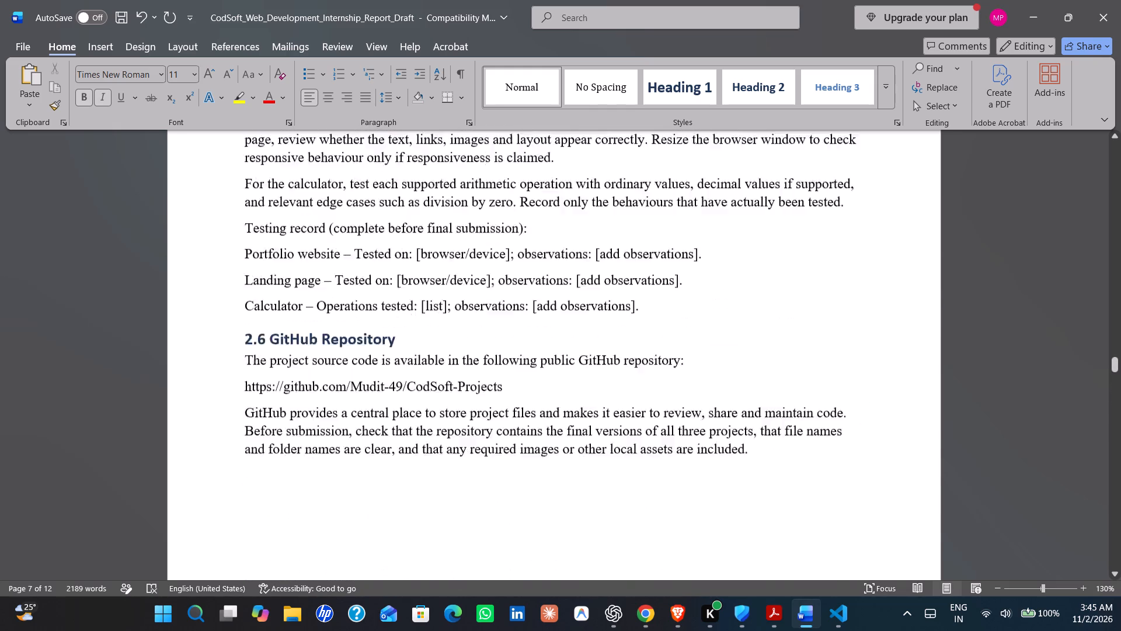
scroll(406, 446, "up", 5)
scroll(406, 446, "down", 20)
scroll(406, 446, "down", 1)
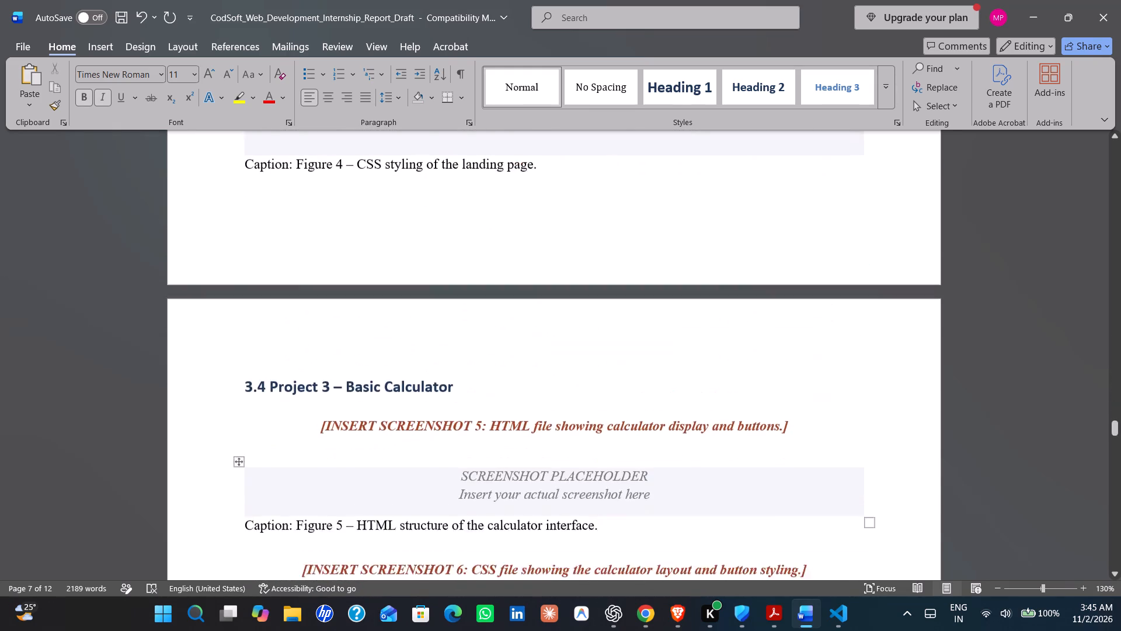
scroll(410, 460, "down", 18)
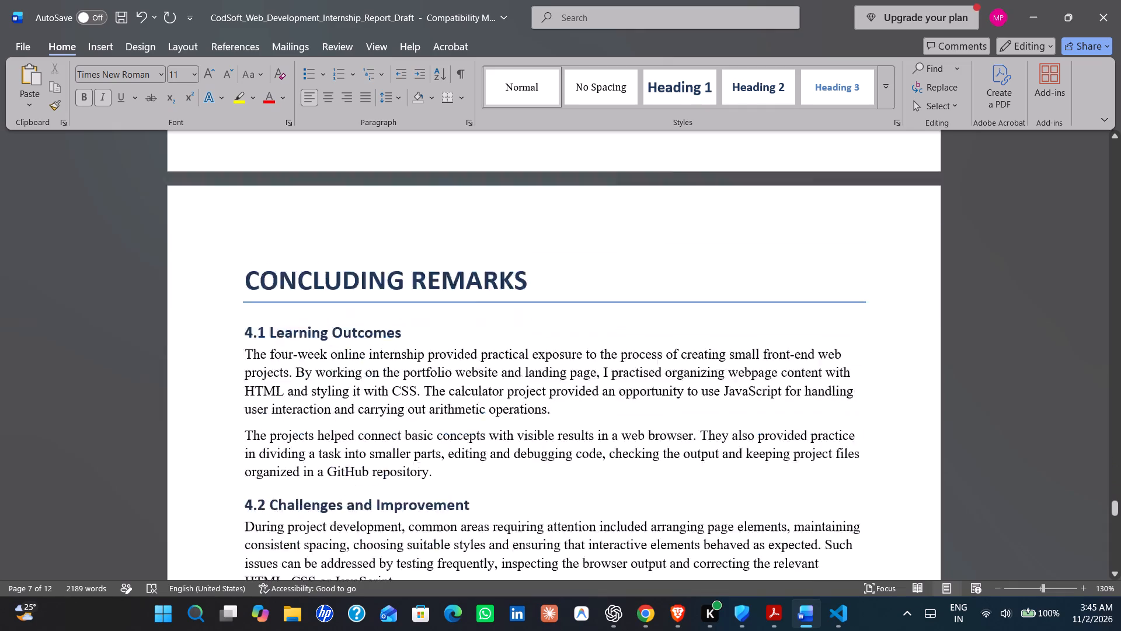
scroll(410, 460, "down", 4)
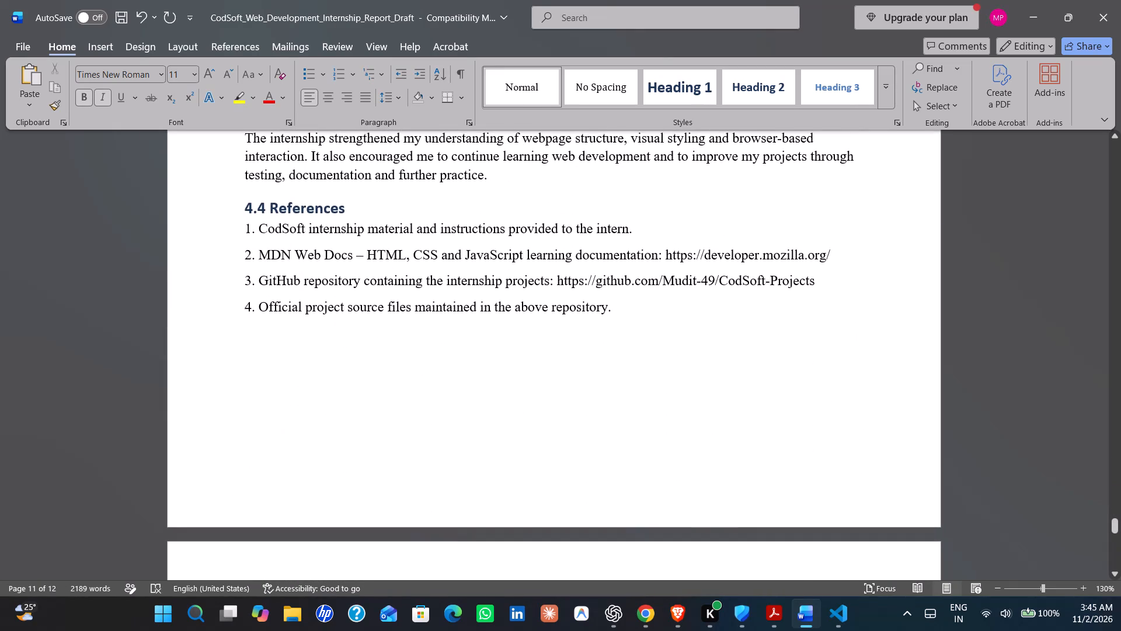
Switch to Visual Studio Code, enlarge the interface by two zoom levels, and open index.html from Task_01-Portfolio_page.
left_click(831, 613)
scroll(549, 373, "up", 12)
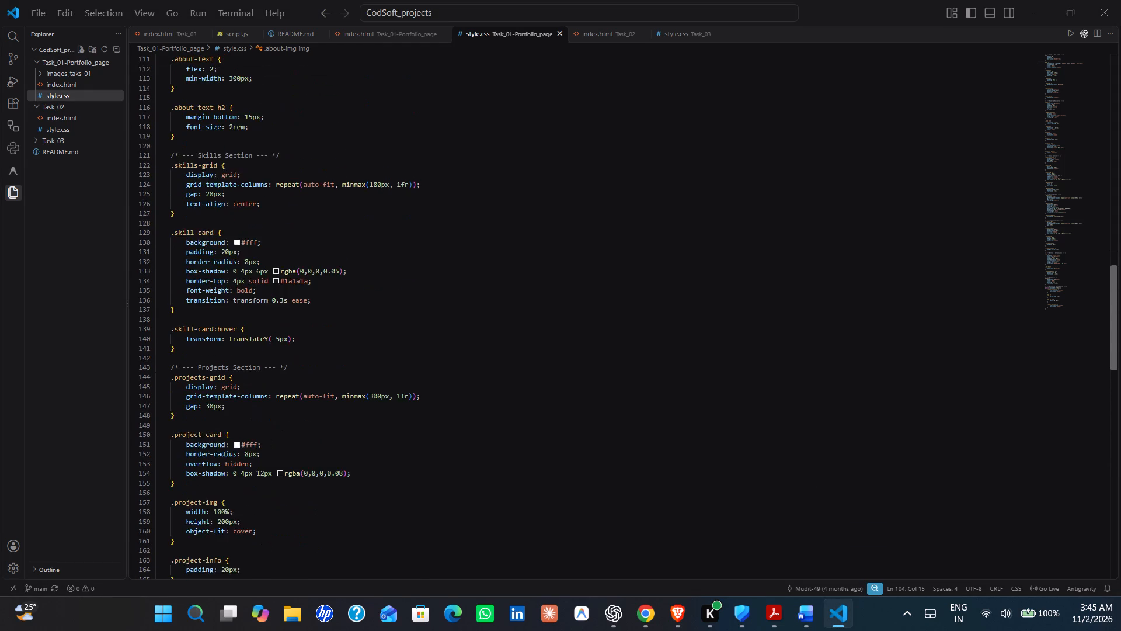
scroll(534, 383, "up", 20)
scroll(534, 383, "up", 12)
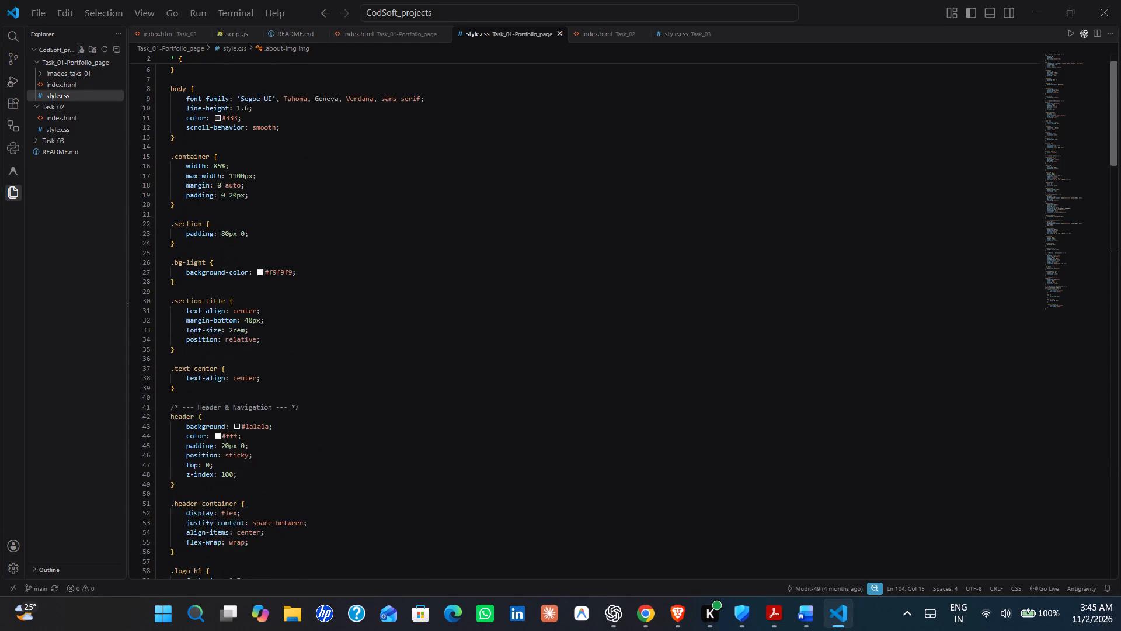
scroll(529, 382, "up", 9)
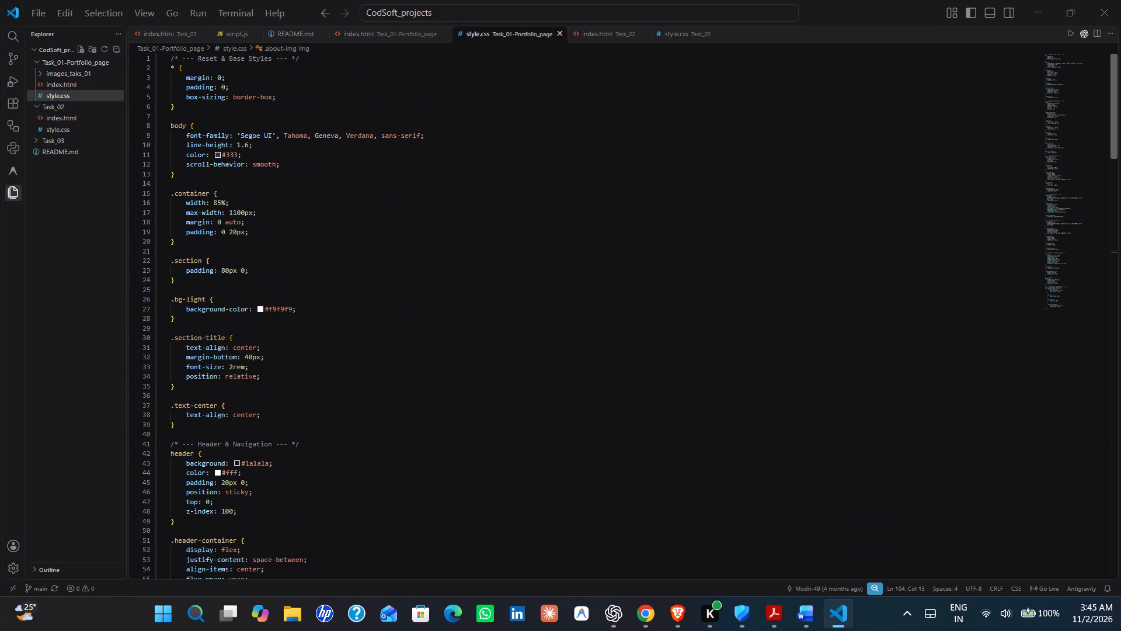
key("ctrl+equal")
key("ctrl+equal")
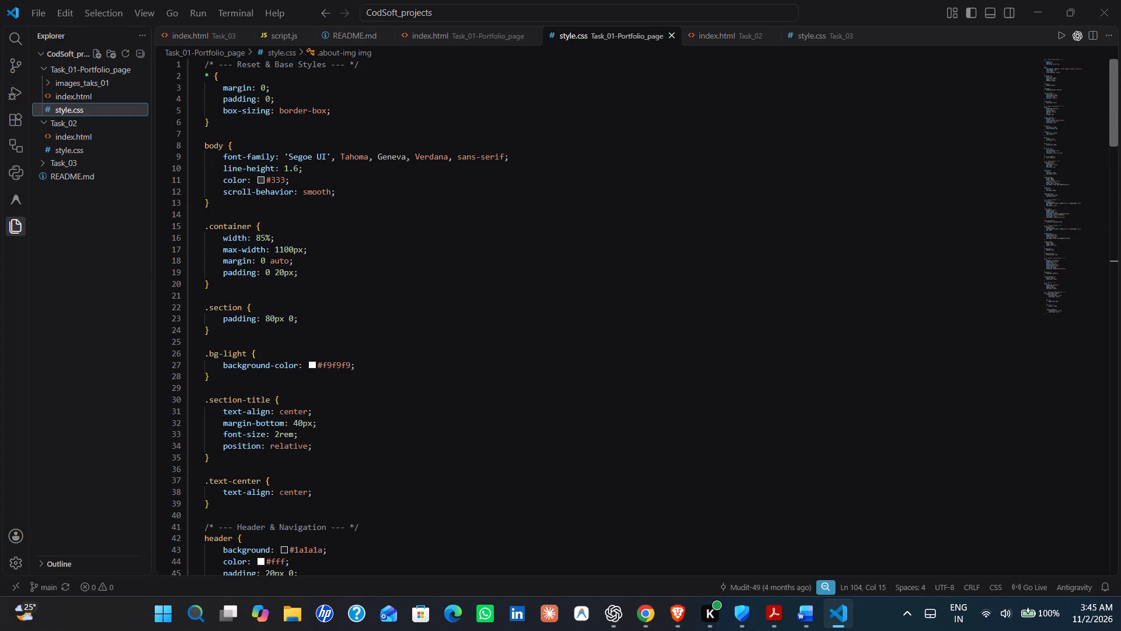
scroll(529, 382, "right", 3)
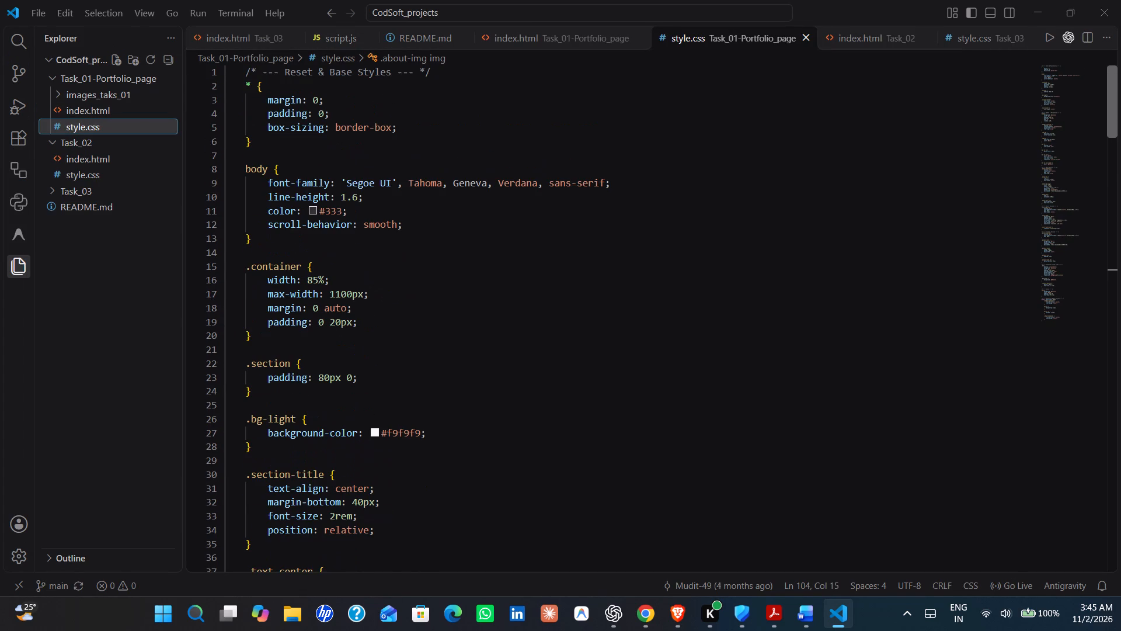
scroll(529, 382, "up", 11)
scroll(274, 101, "up", 1)
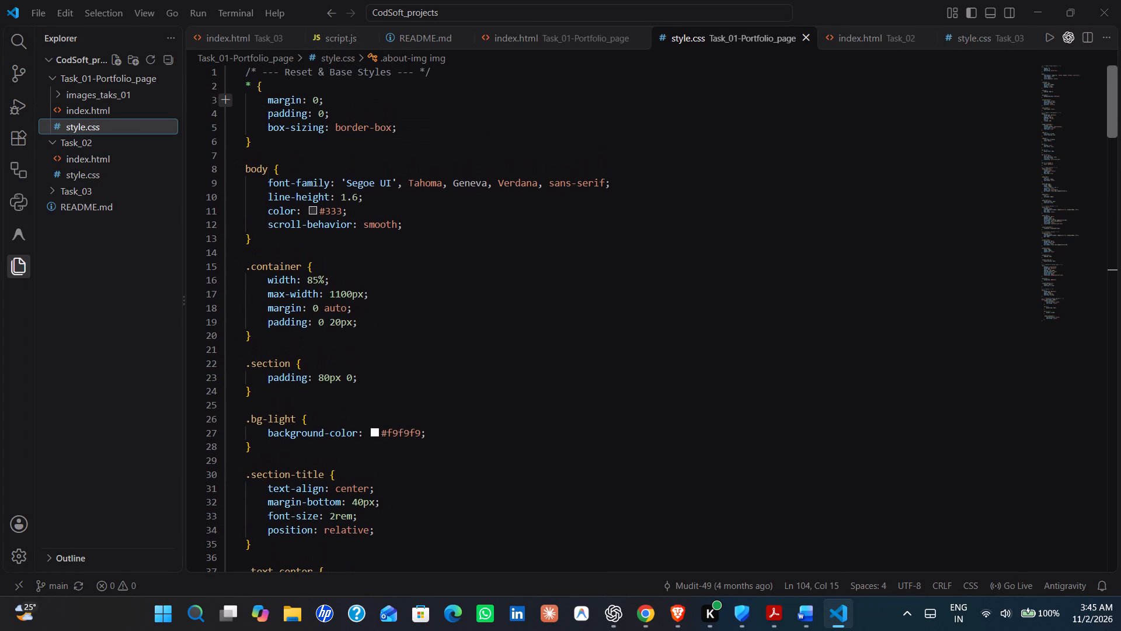
scroll(274, 101, "up", 1)
left_click(134, 111)
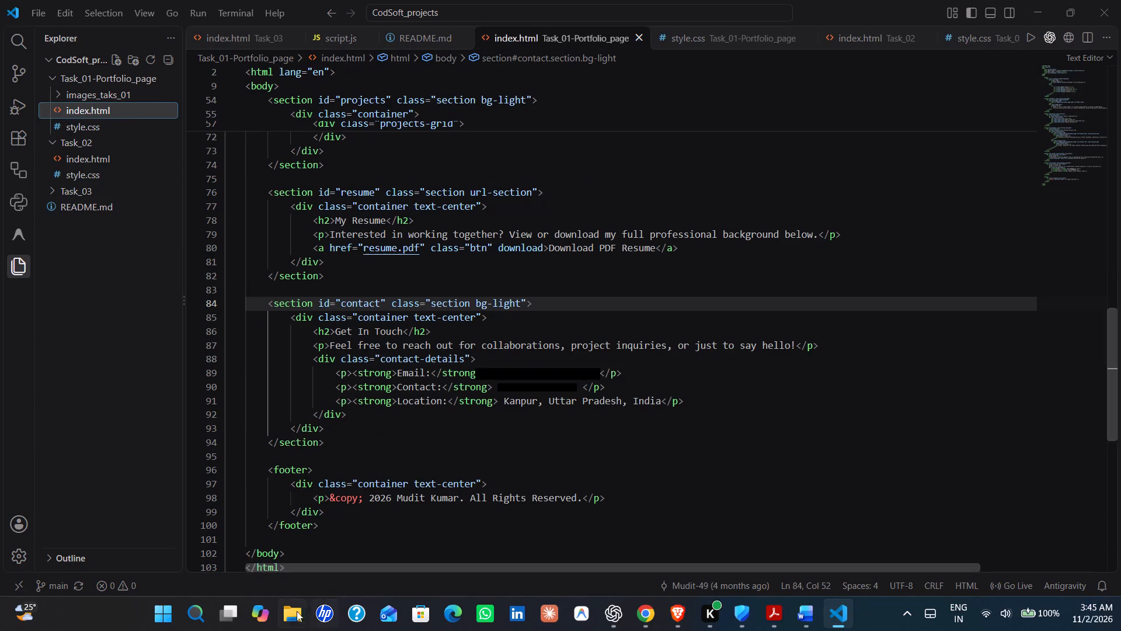
left_click(291, 613)
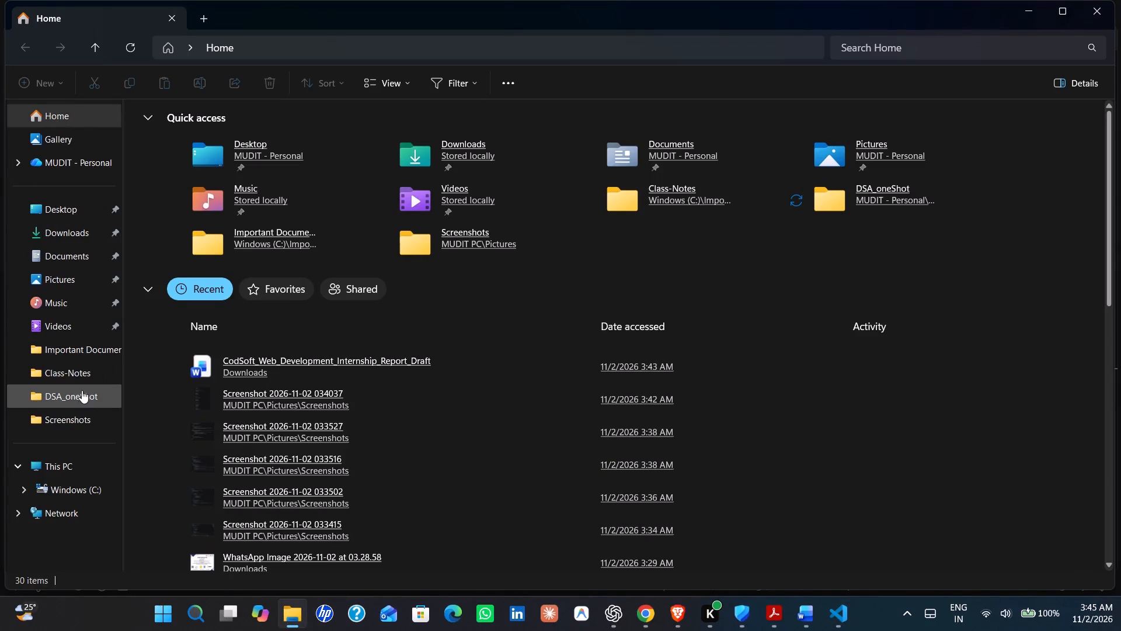
left_click(78, 414)
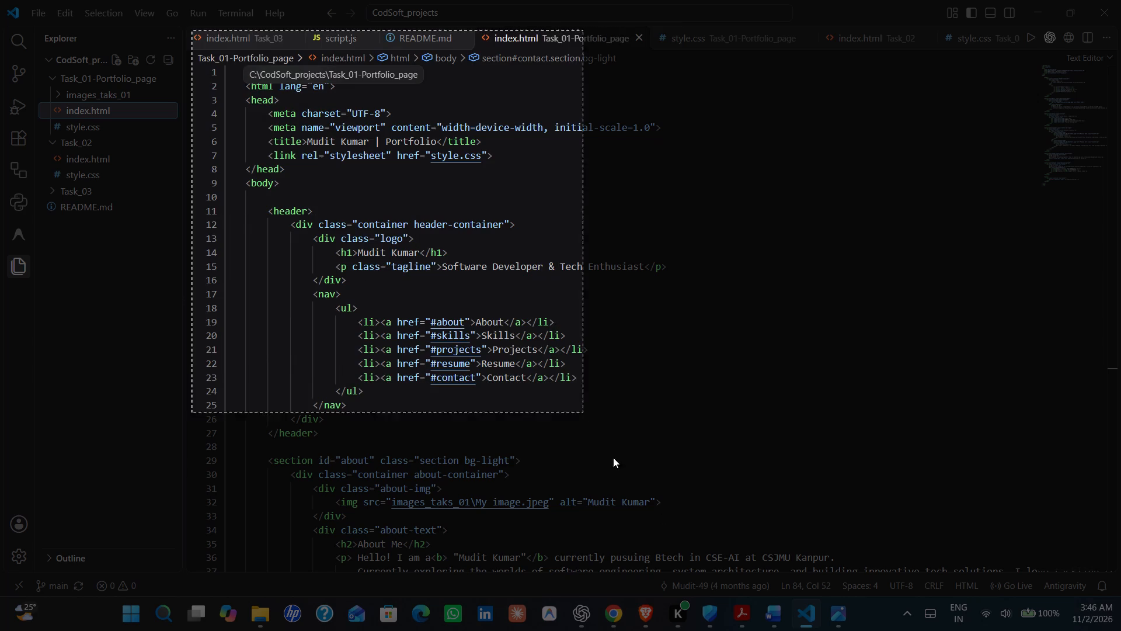
left_click_drag(613, 457, 855, 561)
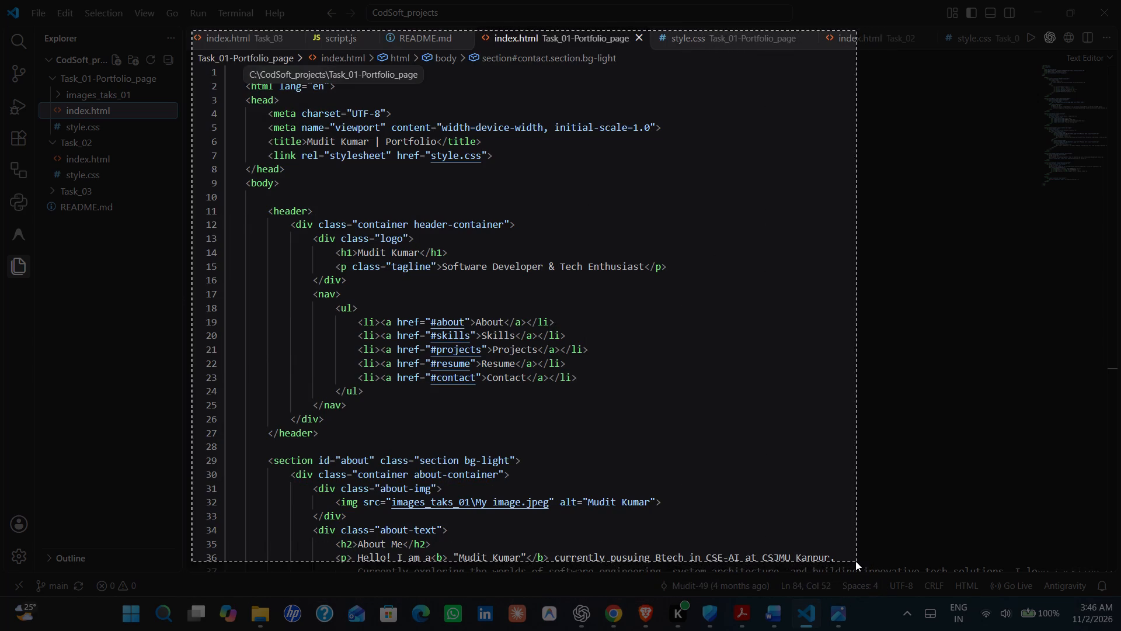
left_click_drag(855, 561, 823, 569)
Capture a snip of the portfolio index.html code from the about section at line 29 down to about line 61.
scroll(543, 353, "down", 5)
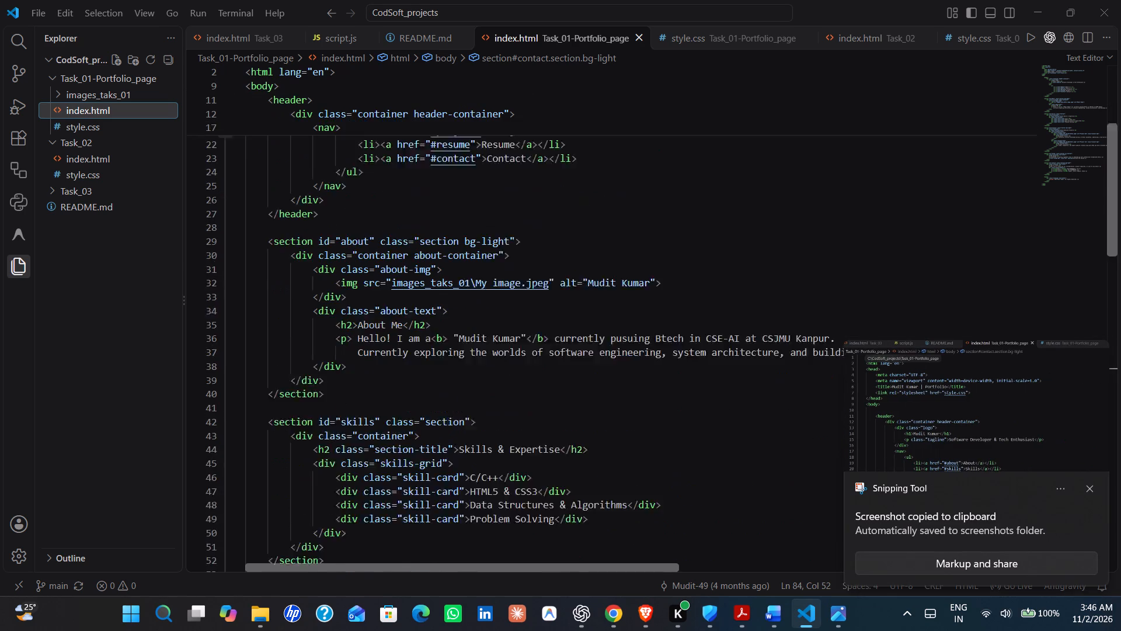
scroll(543, 353, "down", 4)
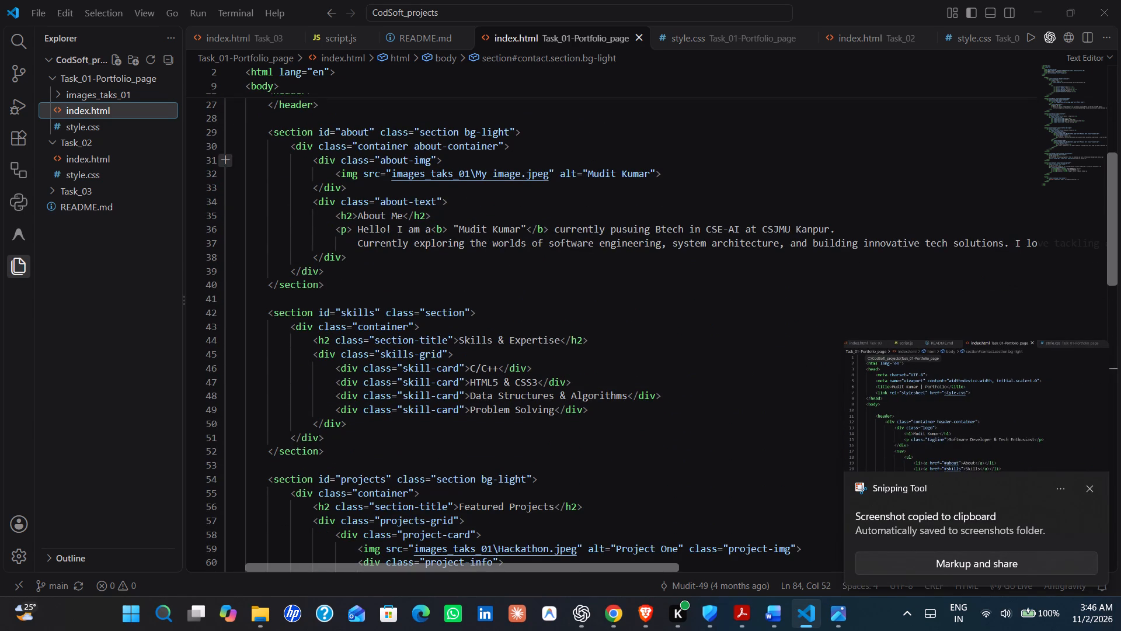
scroll(272, 123, "down", 1)
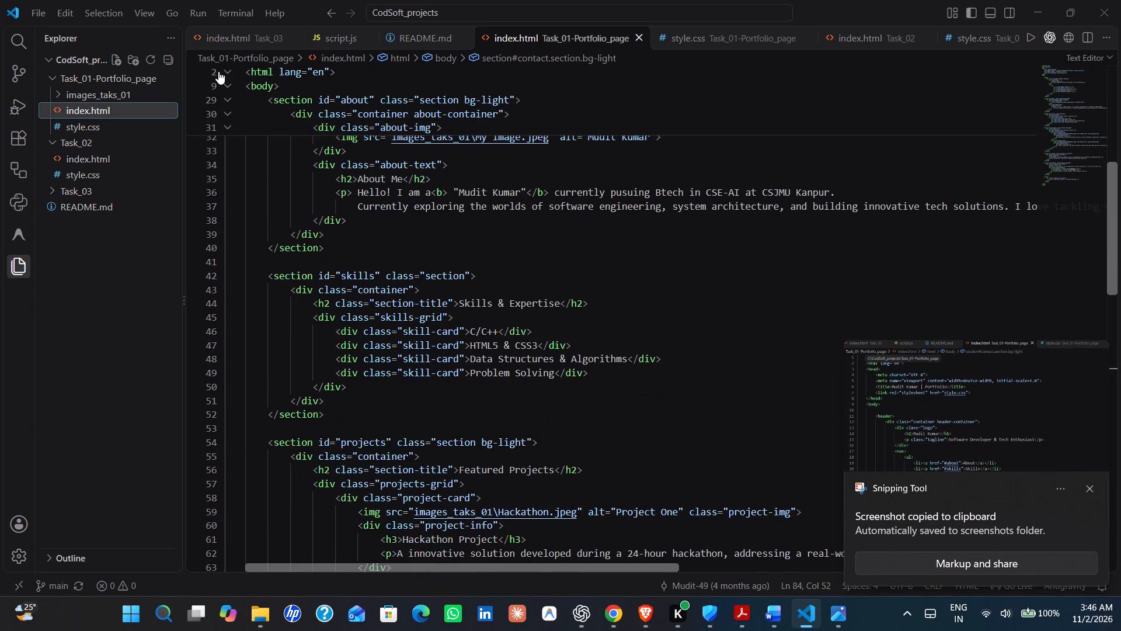
left_click(222, 67)
left_click(226, 67)
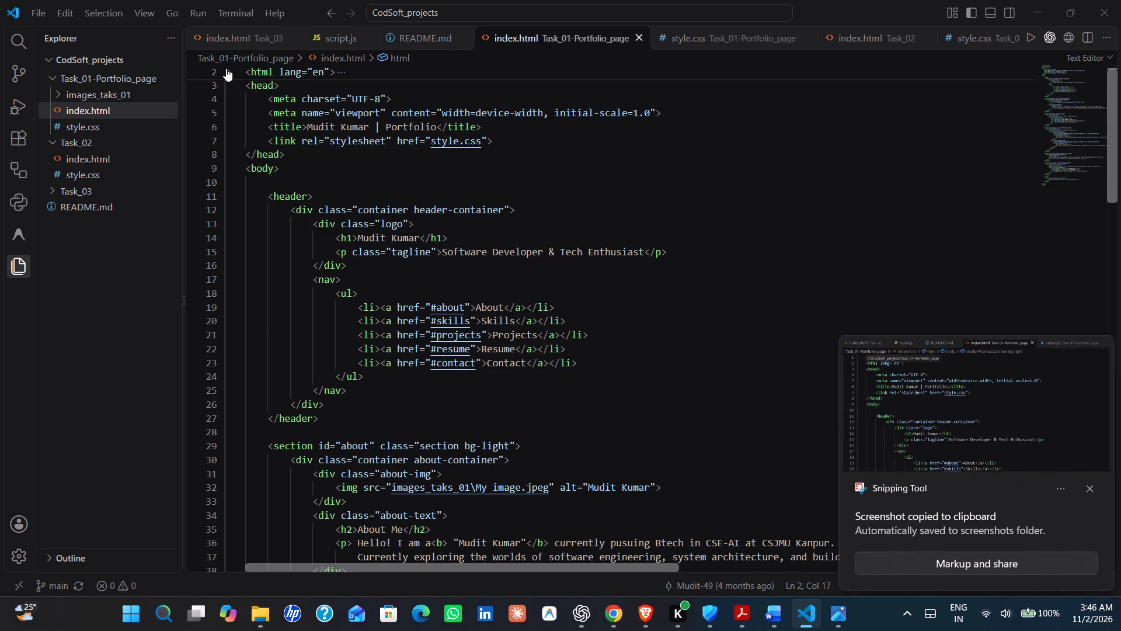
scroll(235, 82, "down", 1)
scroll(229, 153, "down", 2)
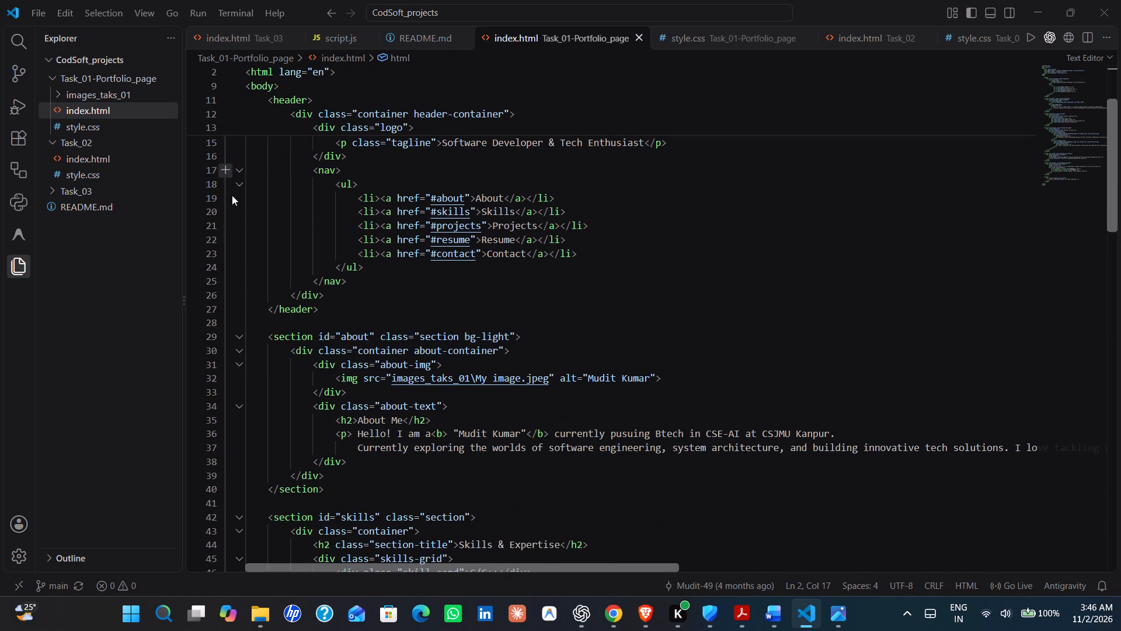
left_click(214, 348)
scroll(214, 348, "down", 2)
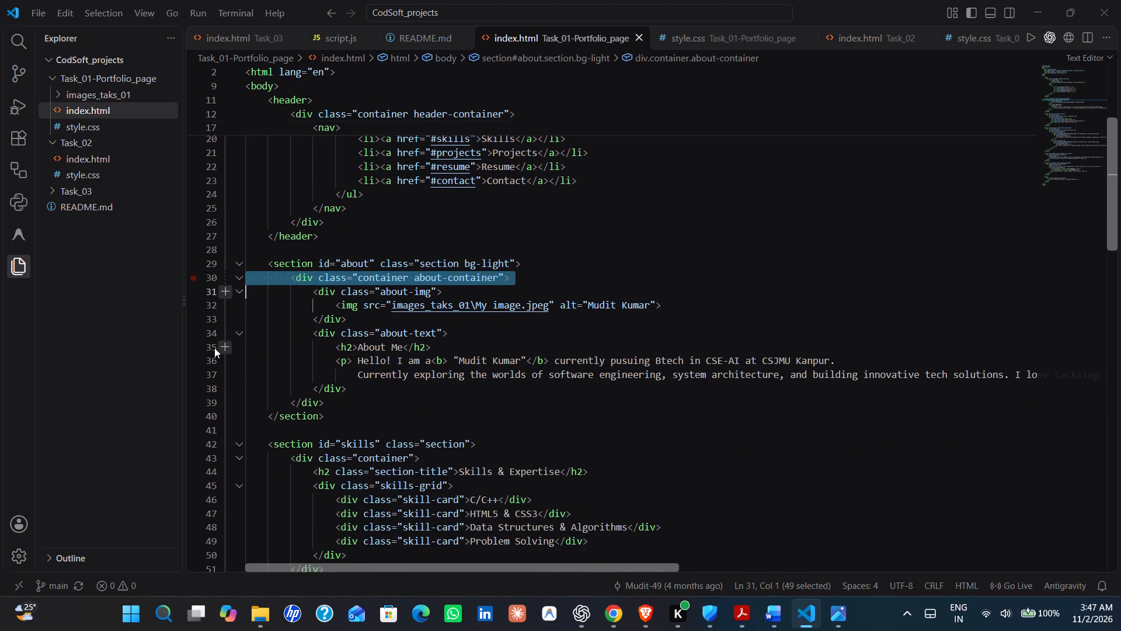
scroll(214, 348, "down", 5)
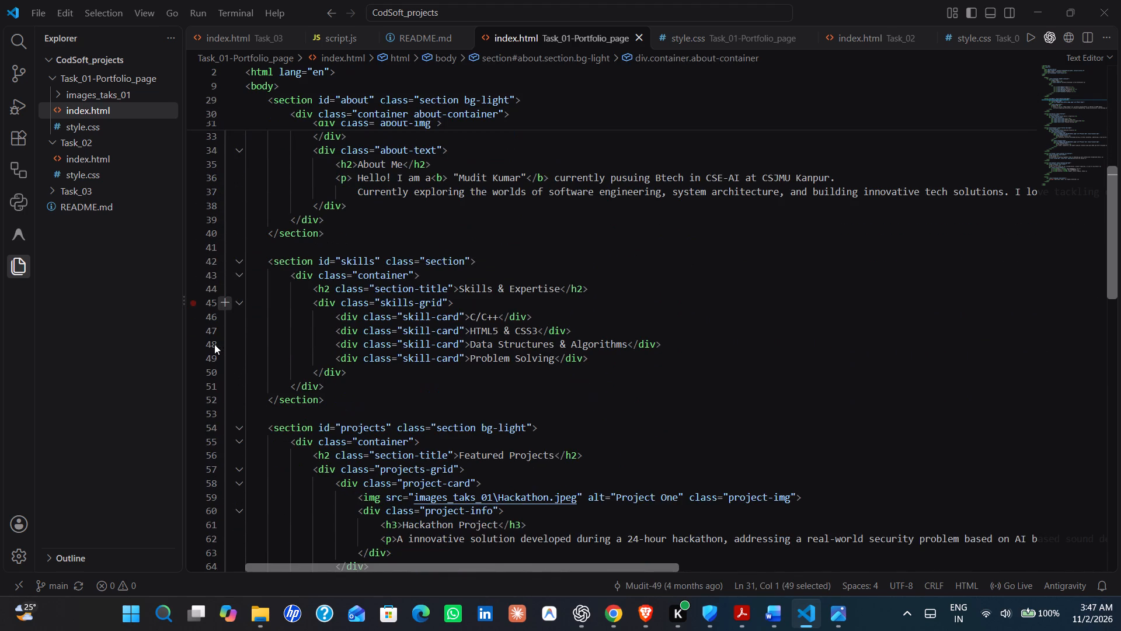
scroll(215, 339, "up", 1)
left_click(711, 121)
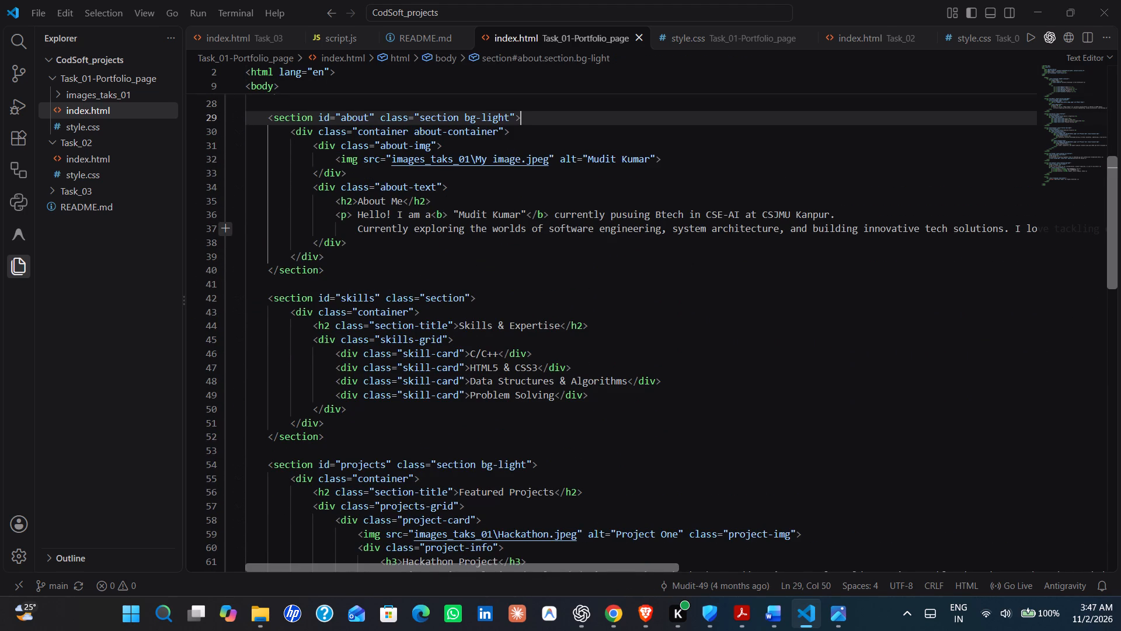
key("Print")
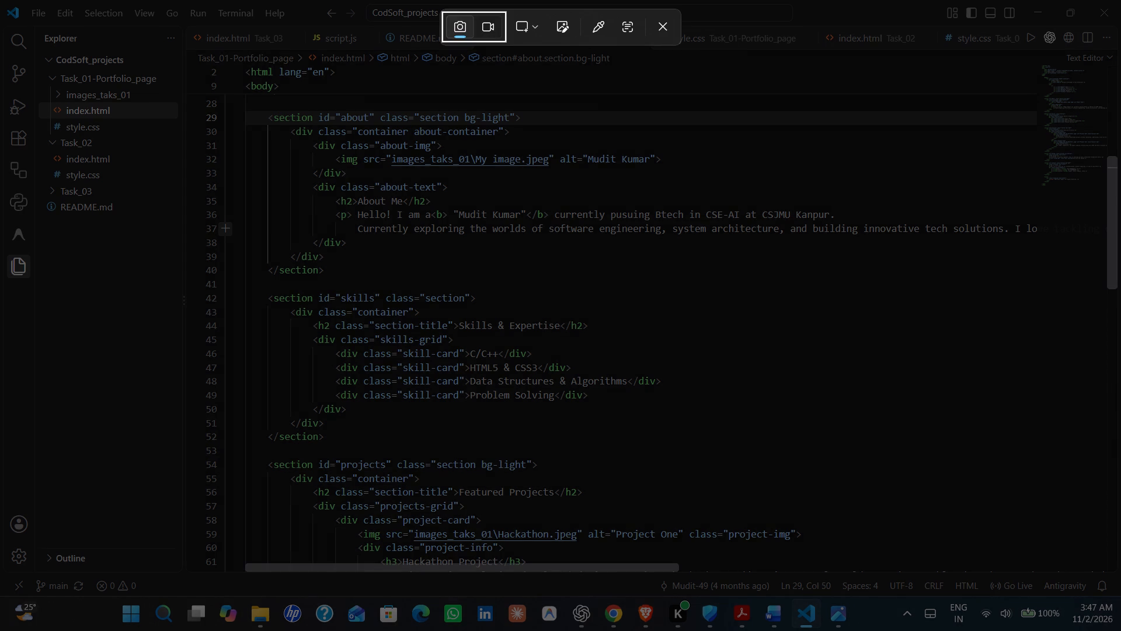
left_click_drag(226, 108, 864, 563)
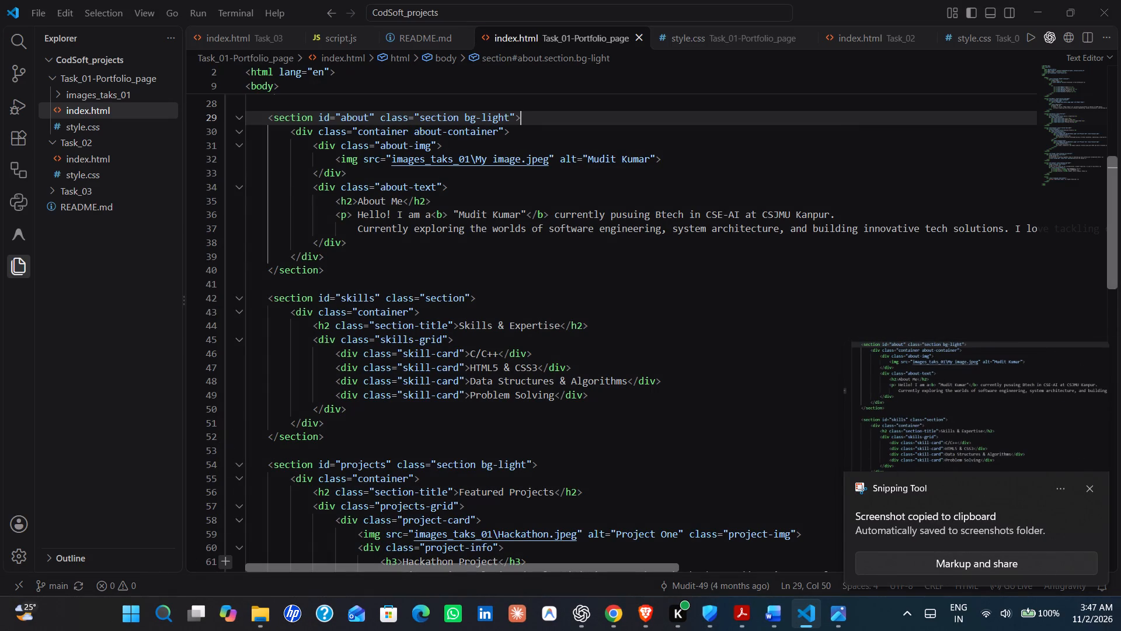
Capture a snip of the portfolio index.html code from line 71 to line 100, covering the resume, contact and footer sections.
left_click(209, 566)
scroll(231, 511, "down", 8)
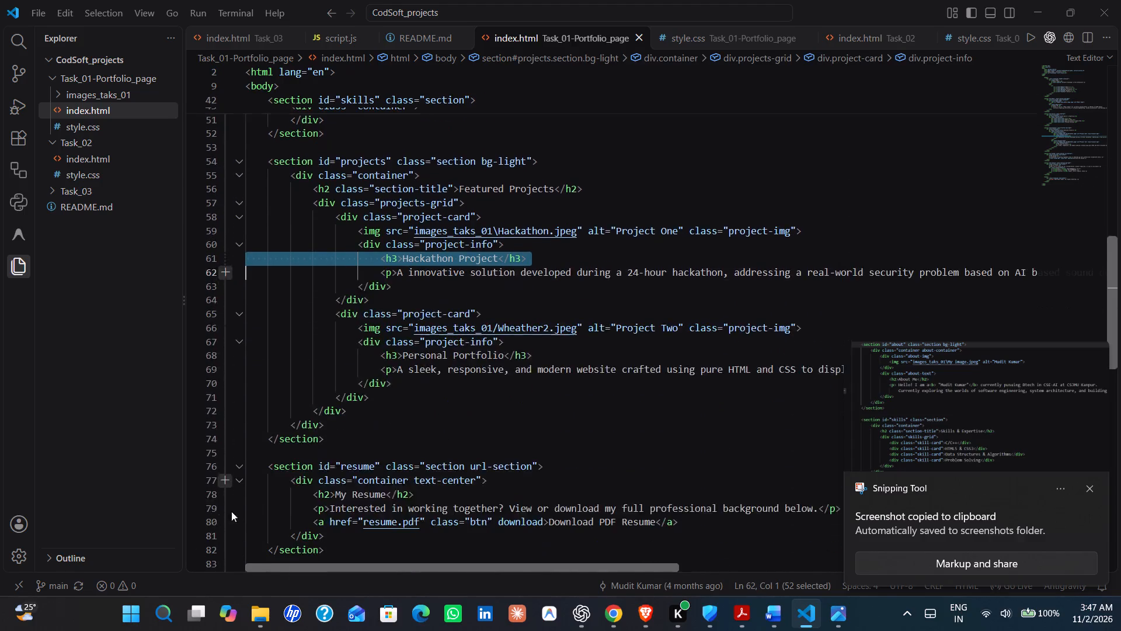
scroll(234, 505, "down", 5)
scroll(234, 505, "up", 3)
scroll(234, 505, "down", 1)
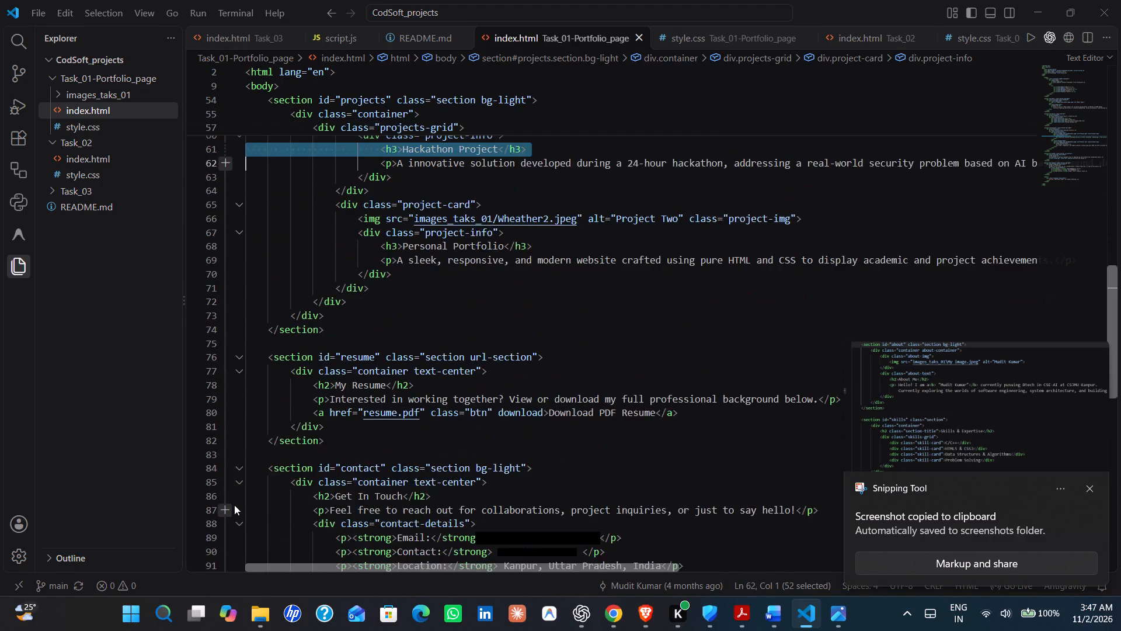
scroll(234, 505, "down", 2)
scroll(234, 505, "up", 2)
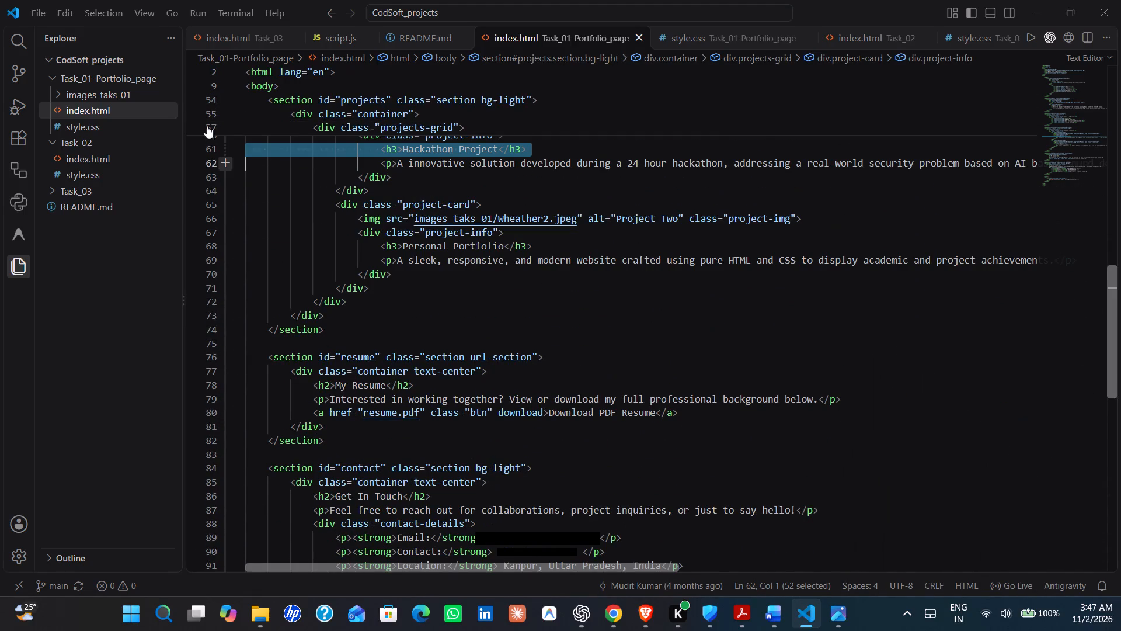
scroll(476, 88, "down", 1)
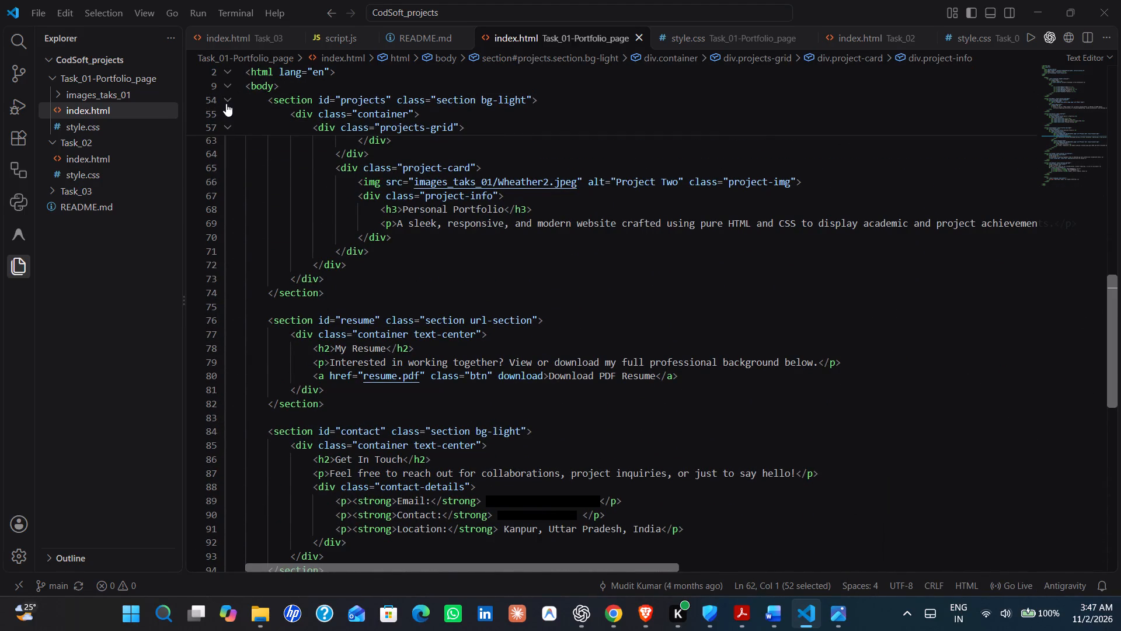
left_click(228, 85)
left_click(228, 85)
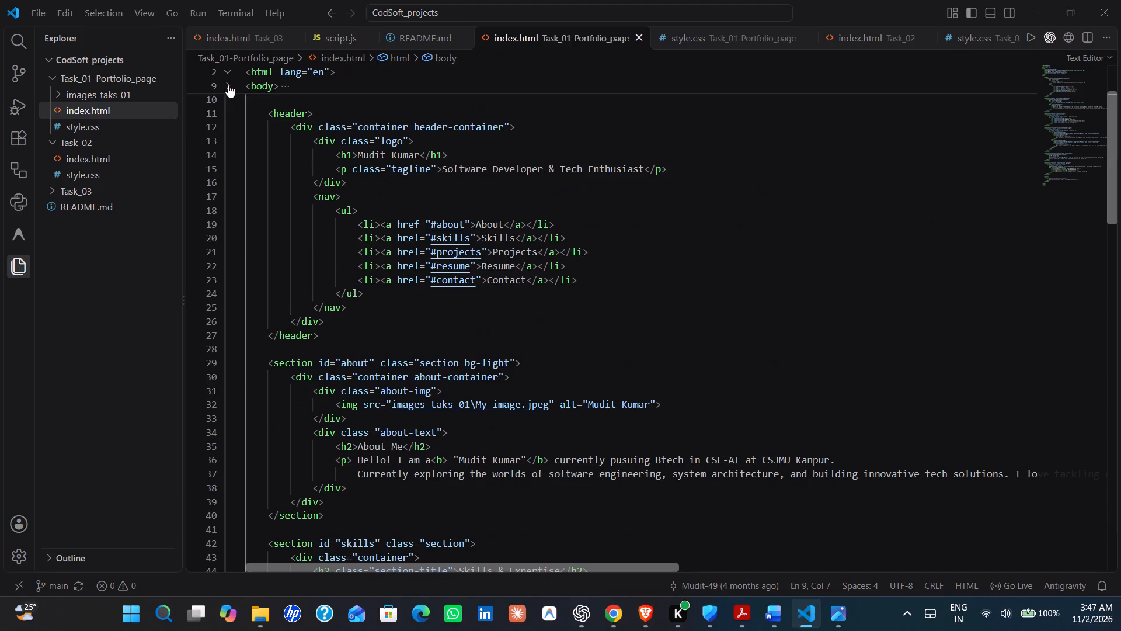
scroll(246, 127, "down", 7)
scroll(248, 134, "down", 14)
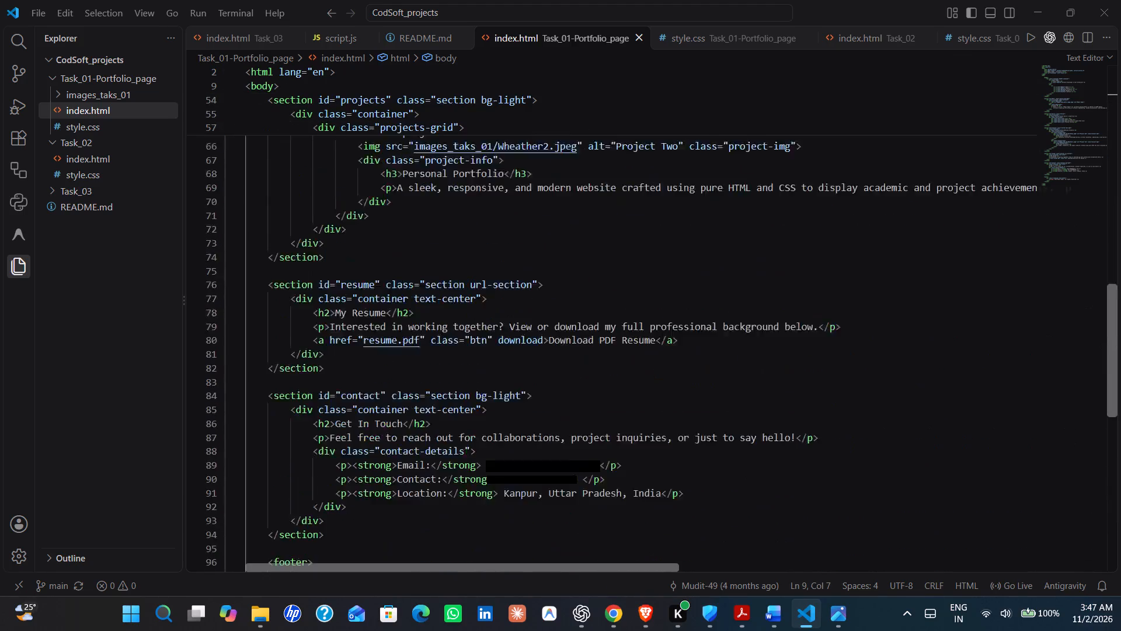
scroll(267, 148, "down", 1)
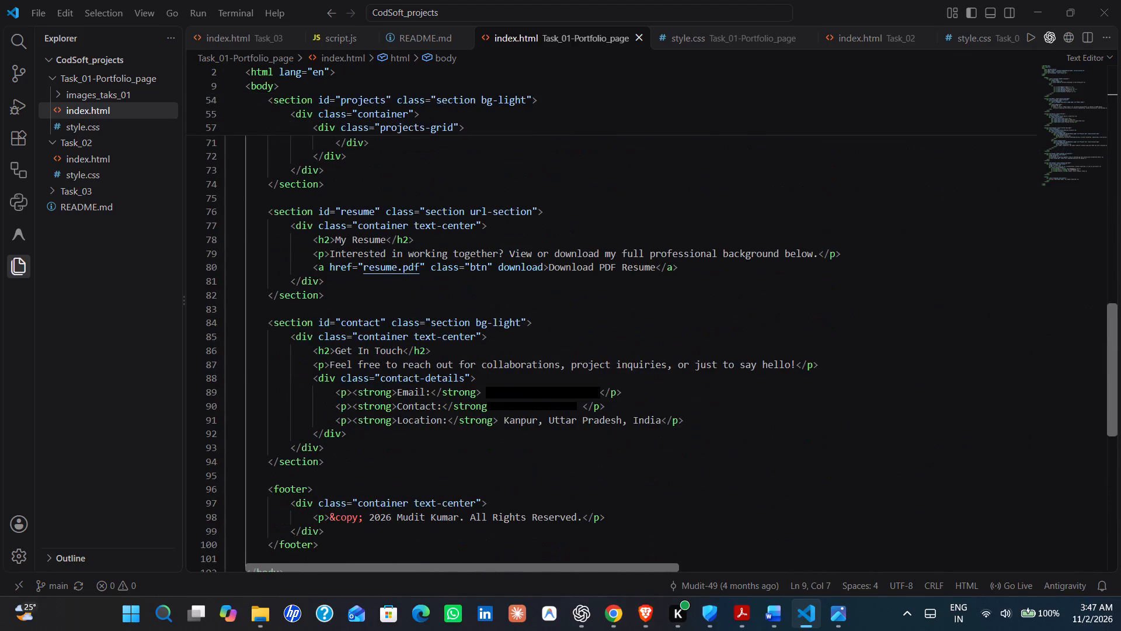
key("Print")
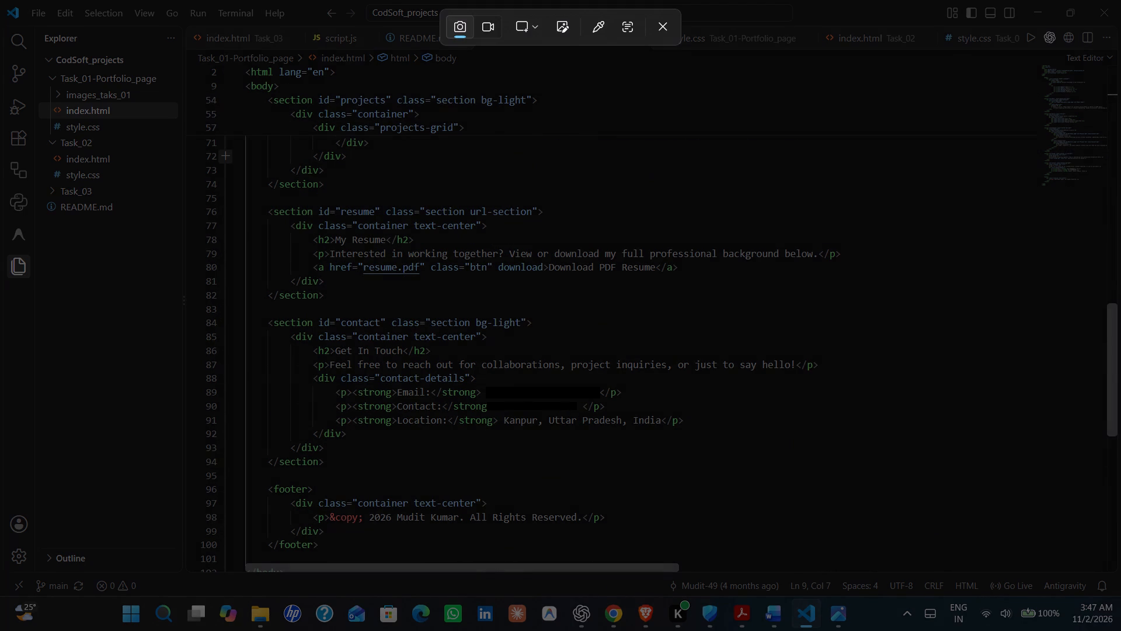
left_click_drag(240, 135, 899, 561)
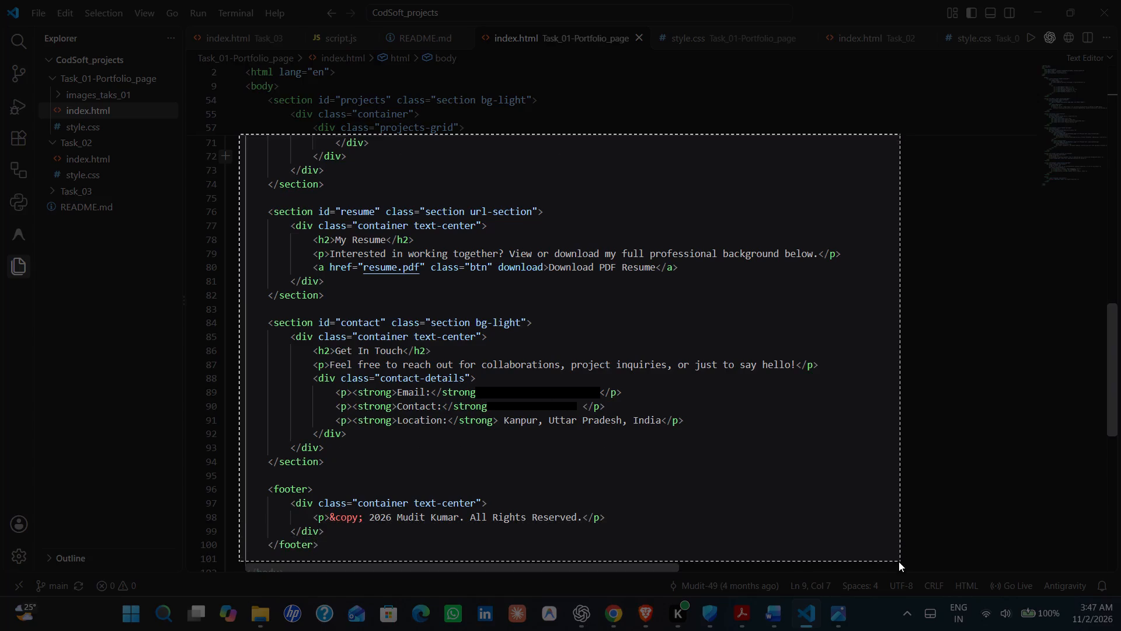
left_click_drag(899, 561, 830, 554)
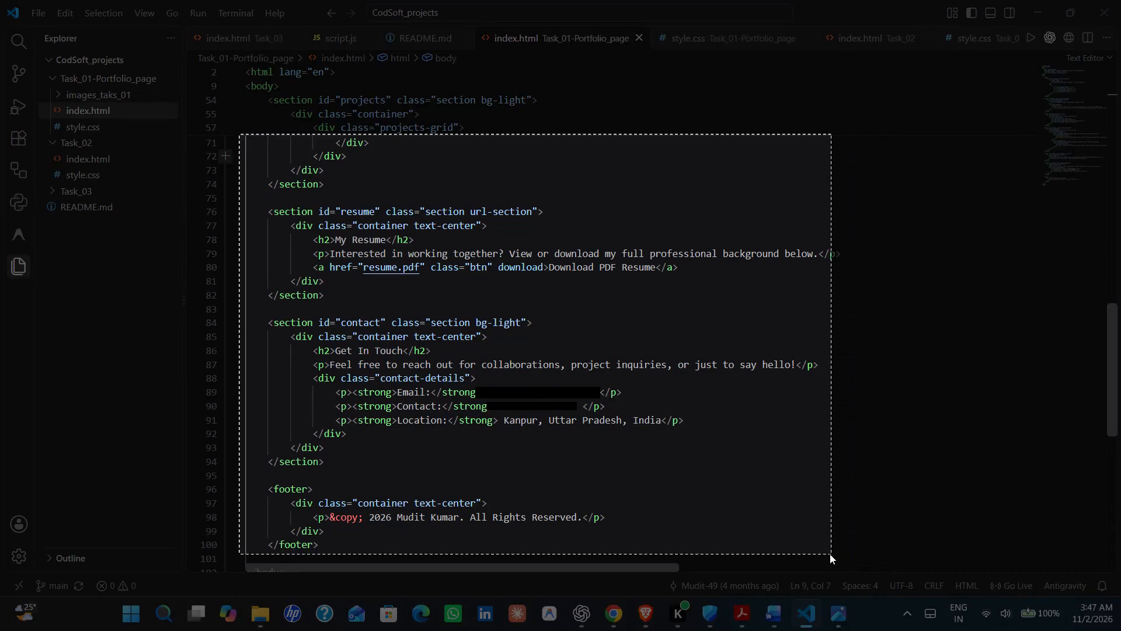
left_click_drag(830, 554, 843, 553)
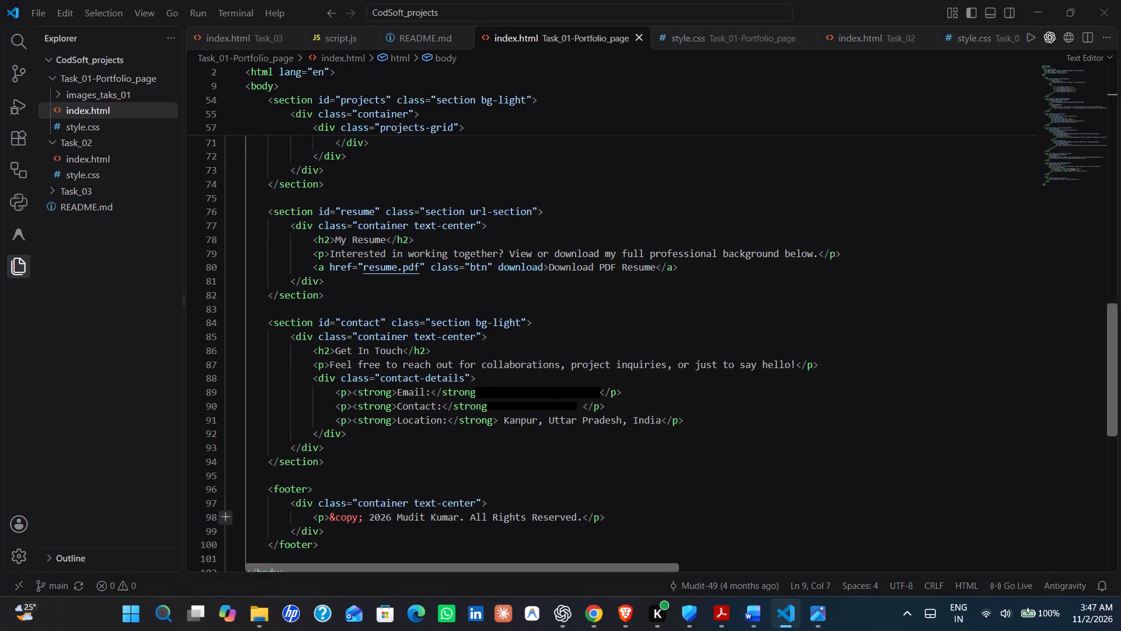
scroll(833, 482, "down", 4)
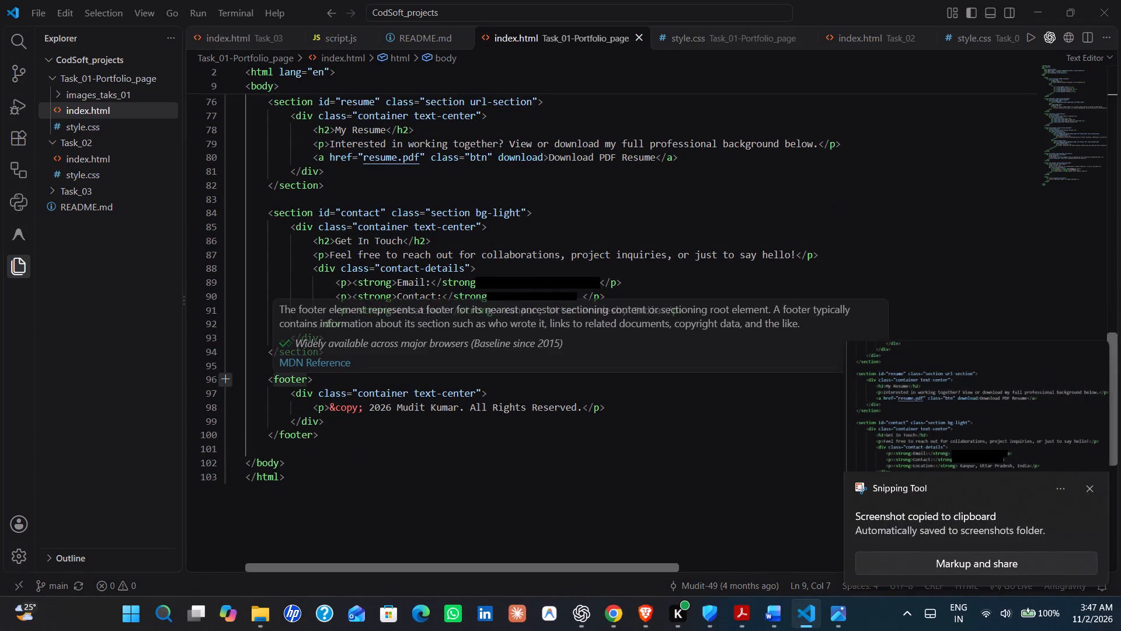
scroll(235, 190, "up", 1)
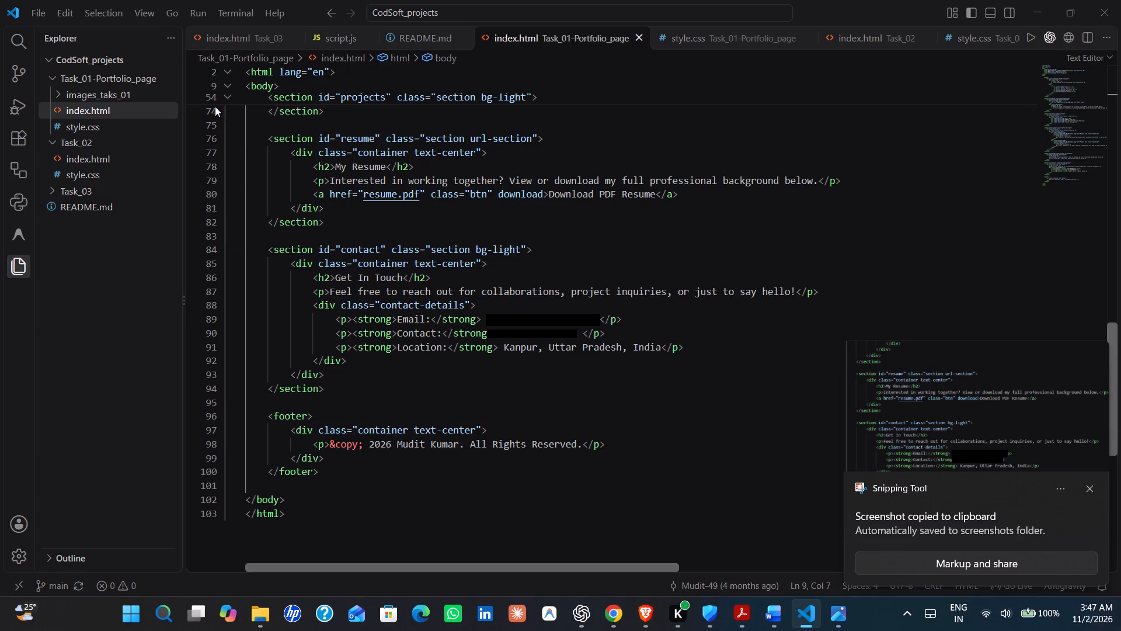
key("Print")
left_click_drag(214, 100, 617, 569)
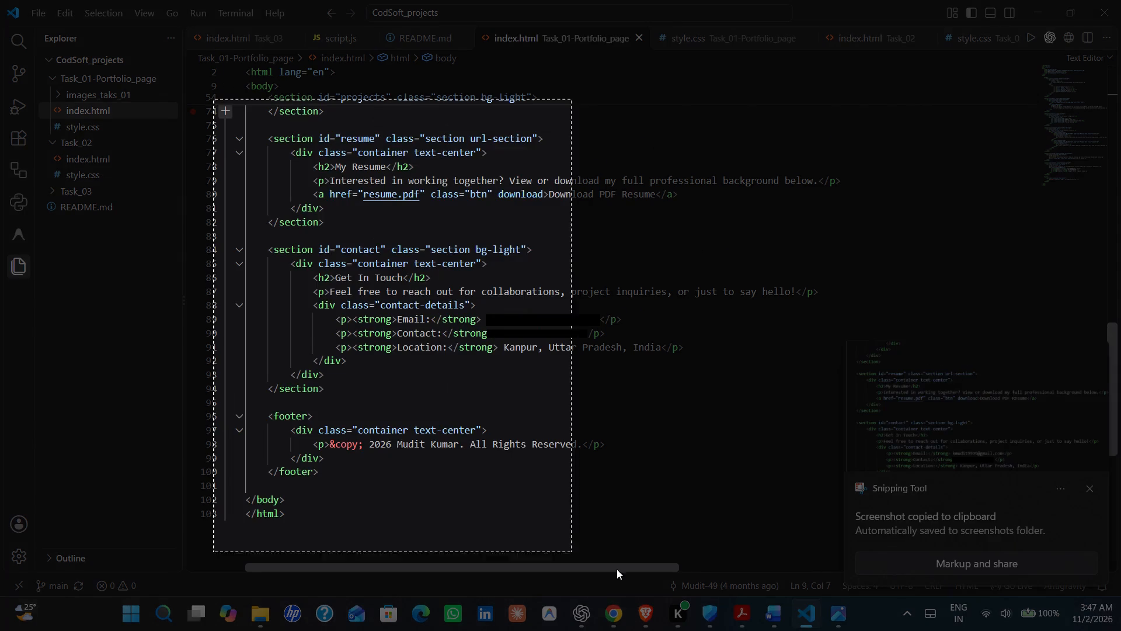
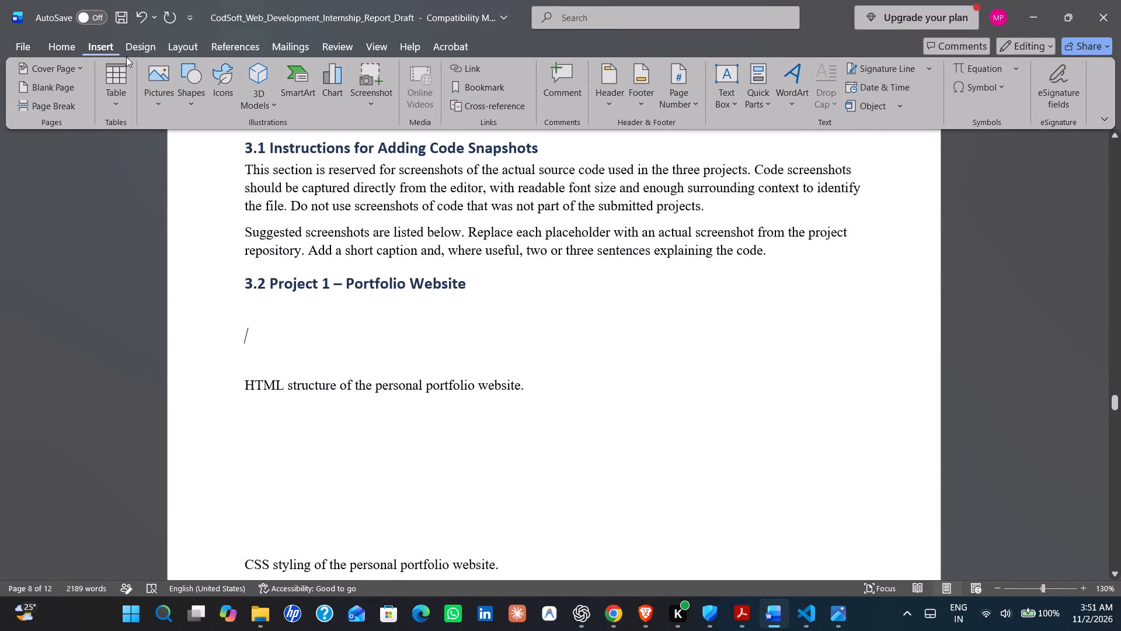
left_click(177, 85)
left_click(155, 78)
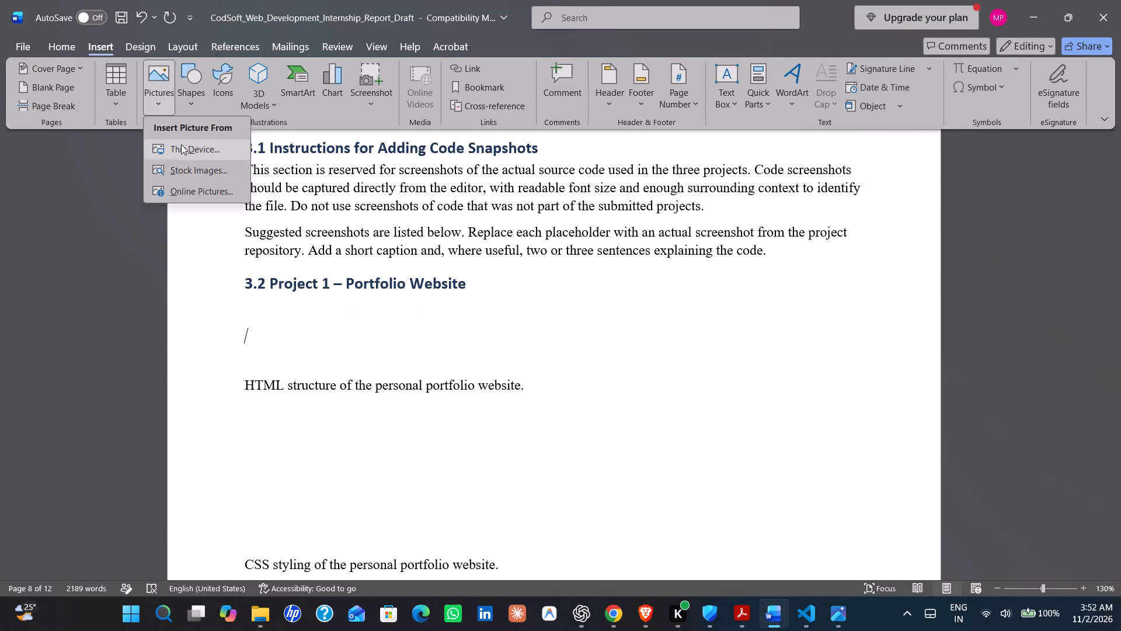
left_click(185, 150)
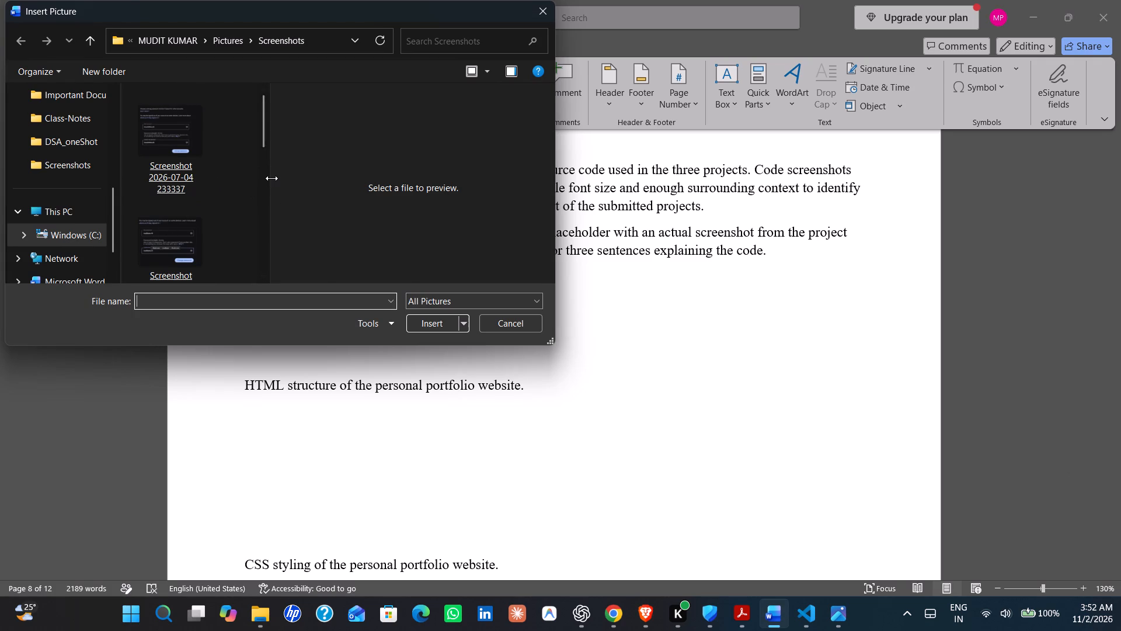
left_click_drag(271, 178, 510, 183)
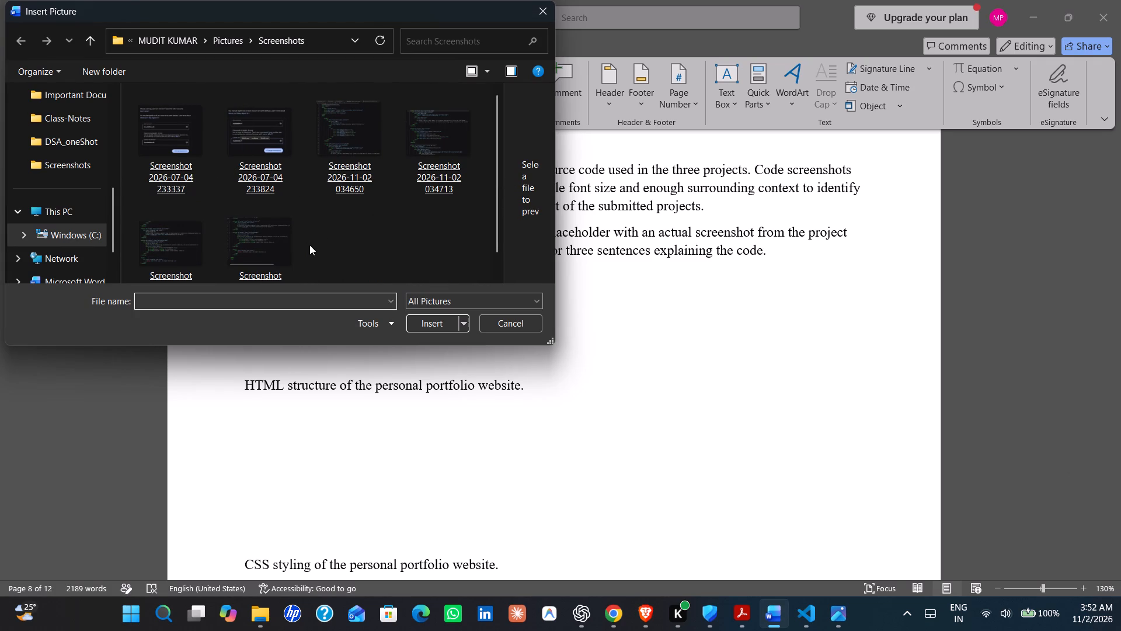
left_click(374, 133, "ctrl")
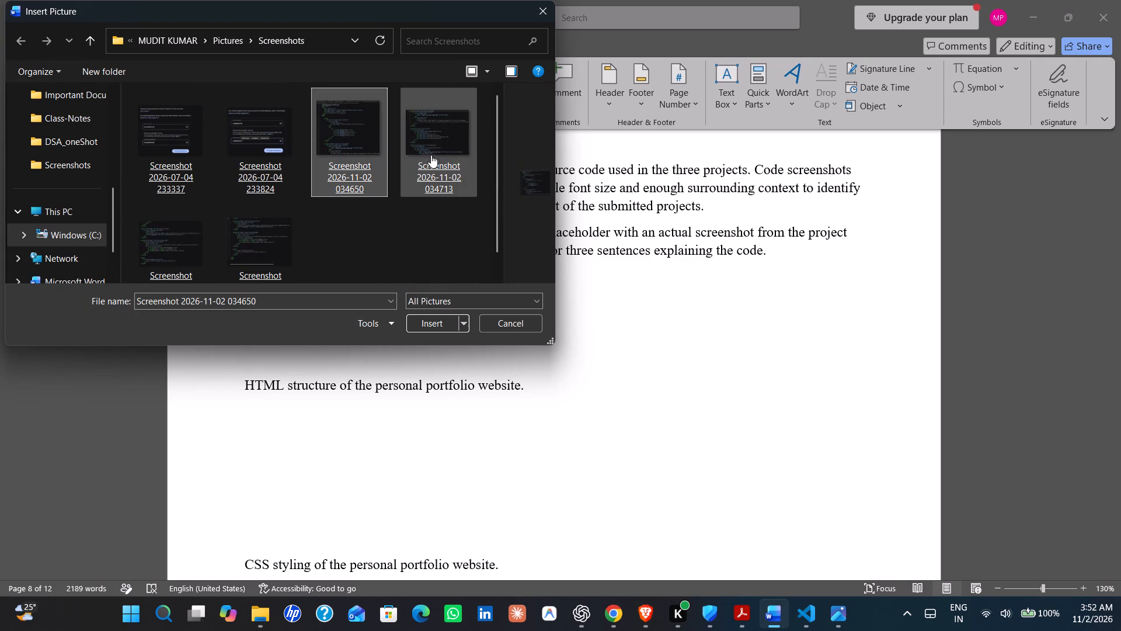
left_click(433, 152, "ctrl")
left_click(265, 245, "ctrl")
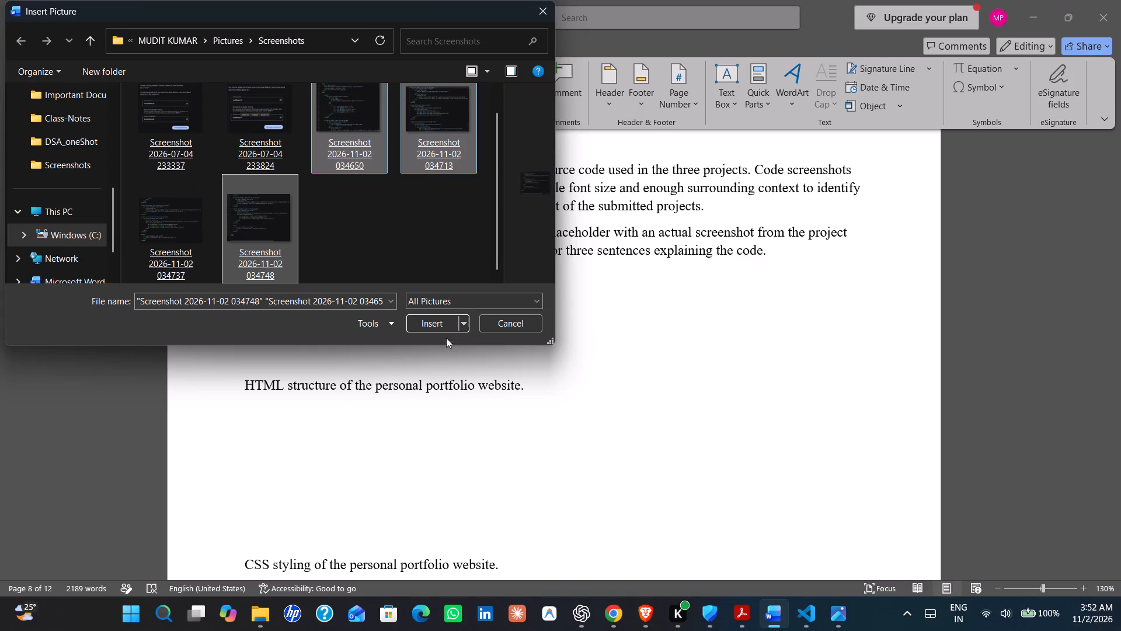
left_click(436, 324)
scroll(500, 356, "up", 2)
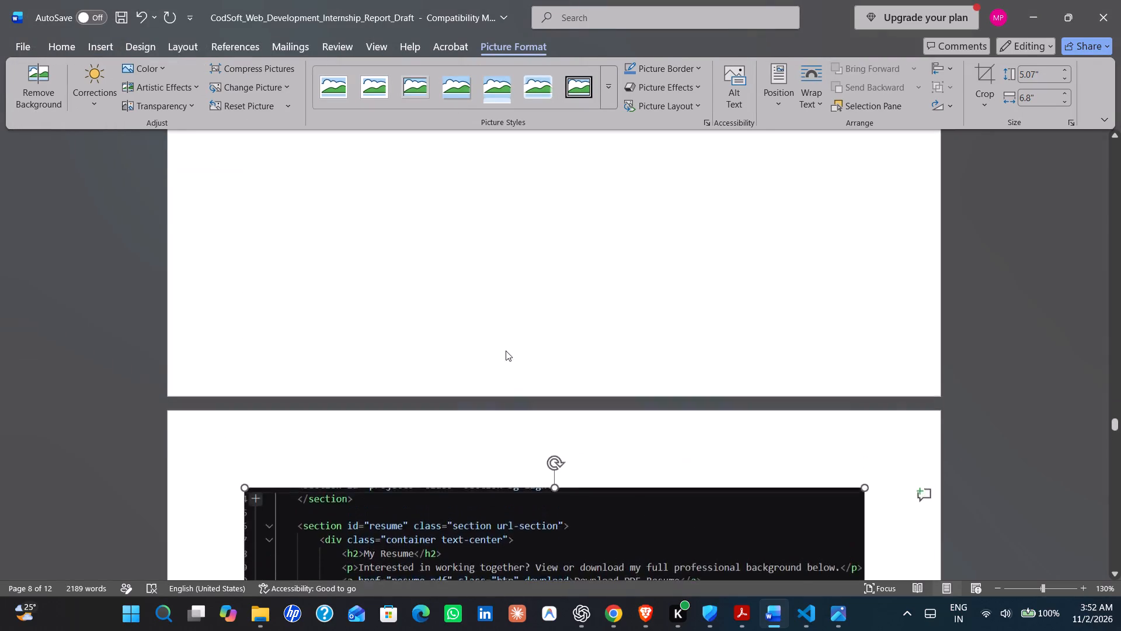
scroll(508, 342, "up", 16)
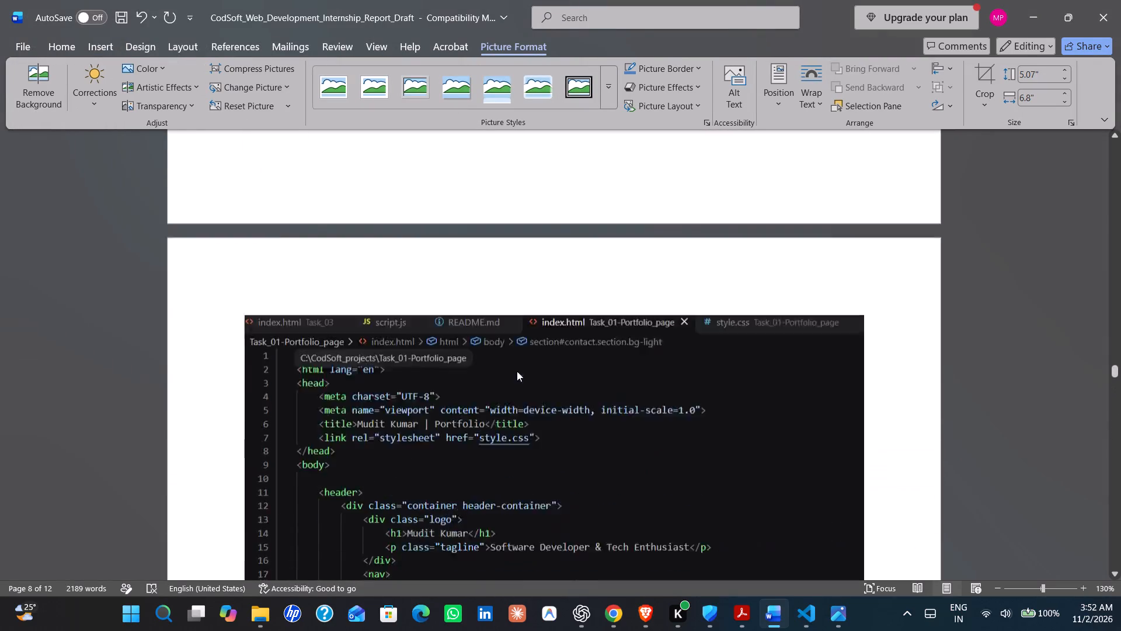
scroll(527, 407, "up", 8)
scroll(525, 426, "down", 1)
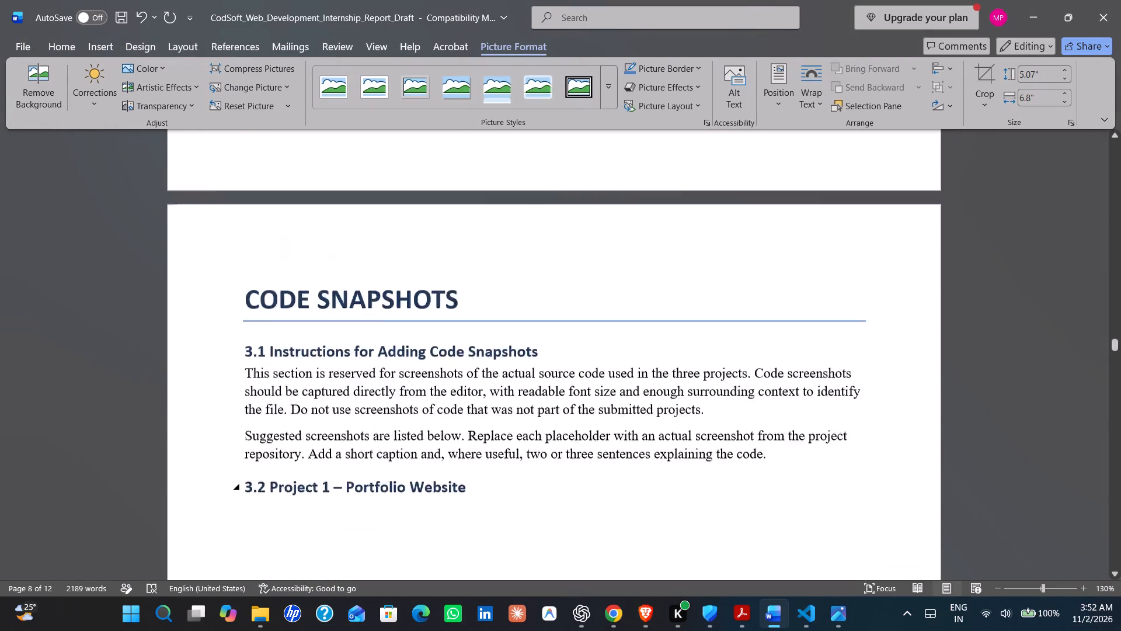
scroll(522, 436, "down", 3)
scroll(499, 494, "down", 4)
left_click(505, 511)
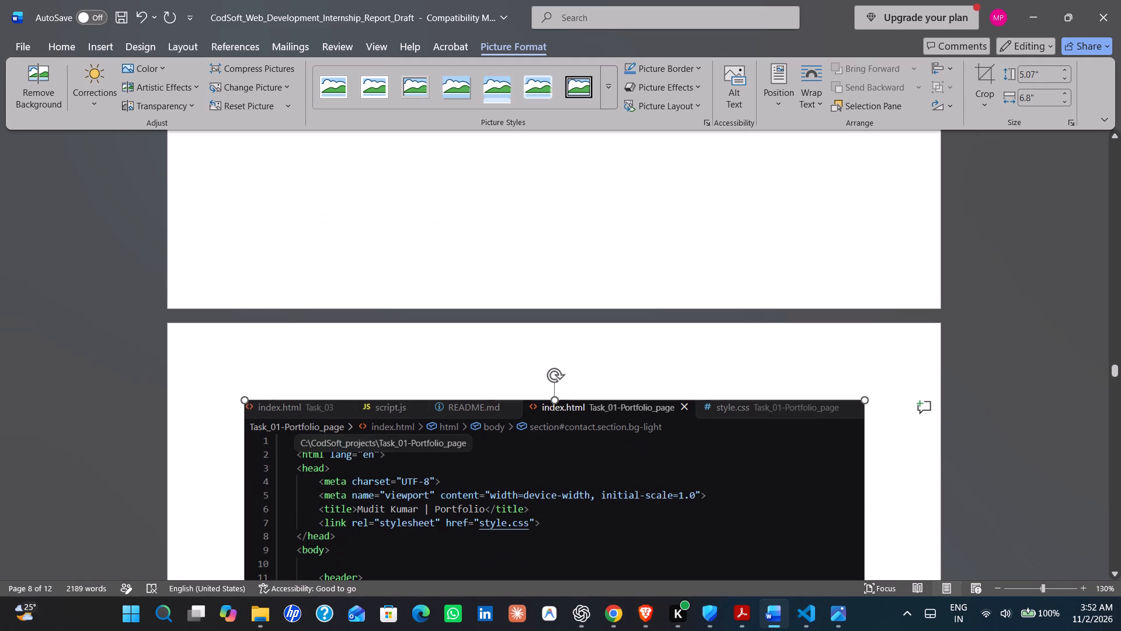
left_click(515, 212)
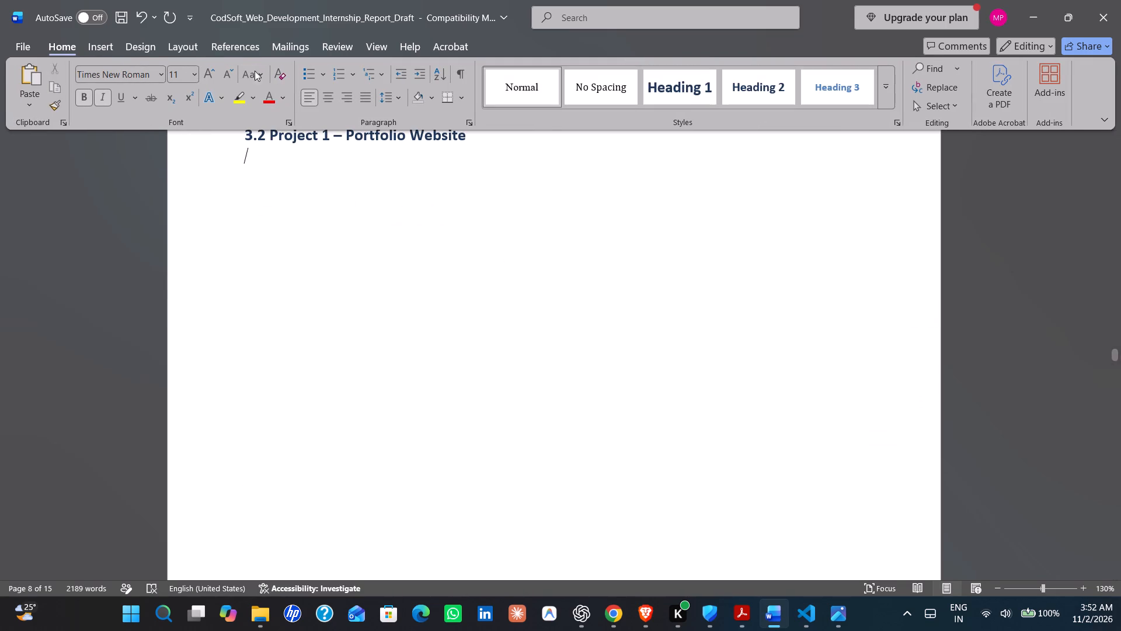
left_click(94, 54)
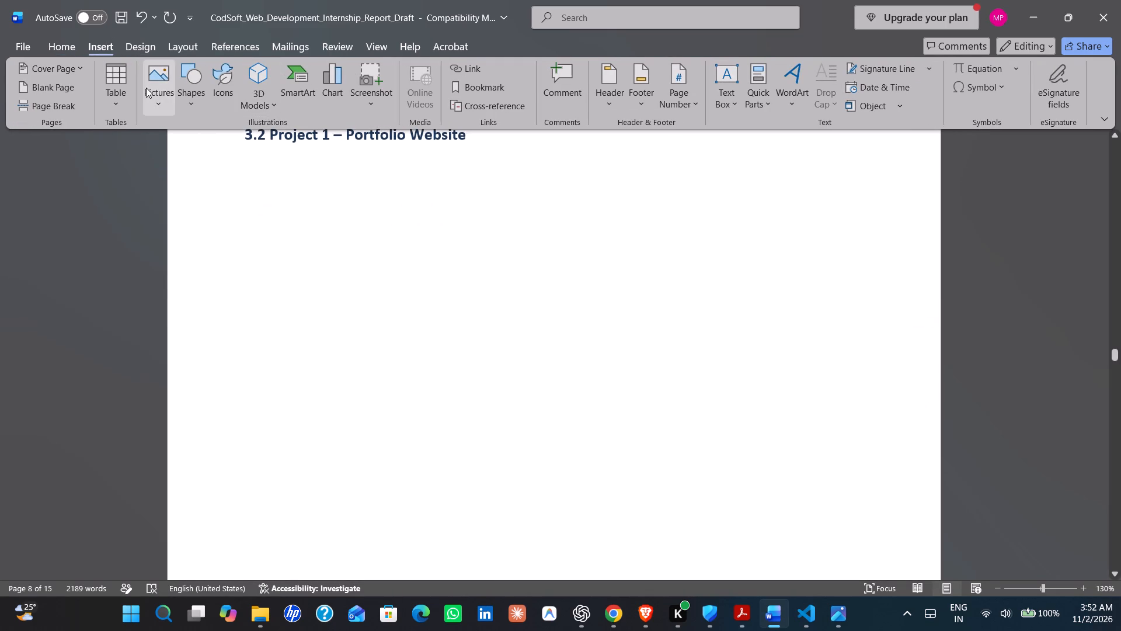
left_click(146, 87)
left_click(216, 153)
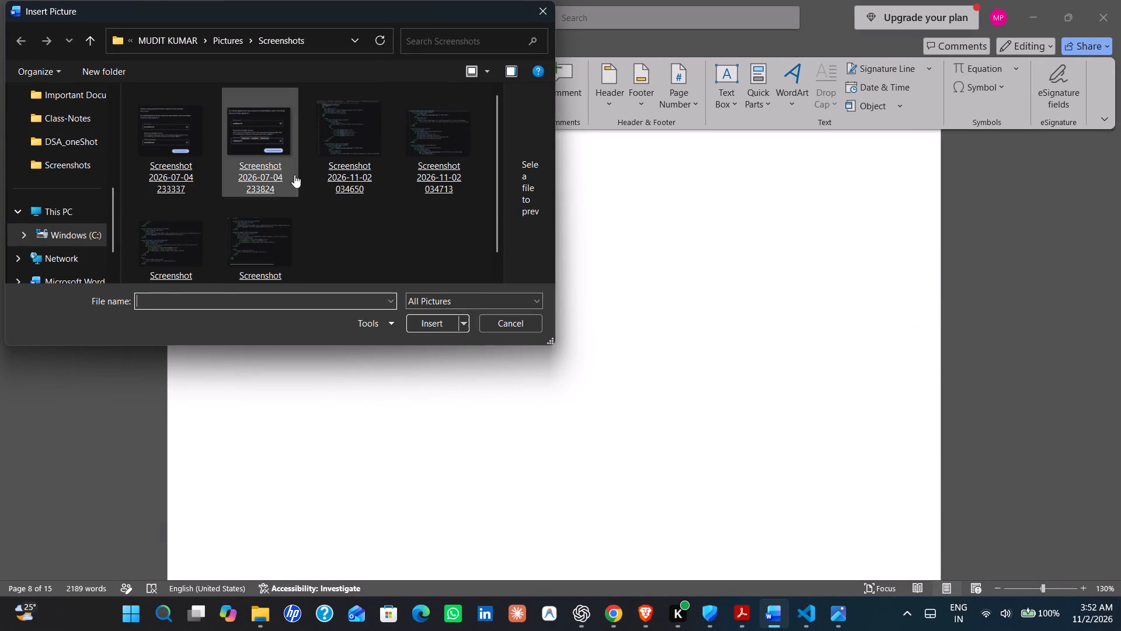
left_click(343, 145)
Delete the duplicate of the first portfolio index.html screenshot from the page after the 3.2 heading.
scroll(559, 271, "down", 1)
scroll(561, 266, "up", 3)
scroll(561, 264, "down", 8)
left_click(583, 333)
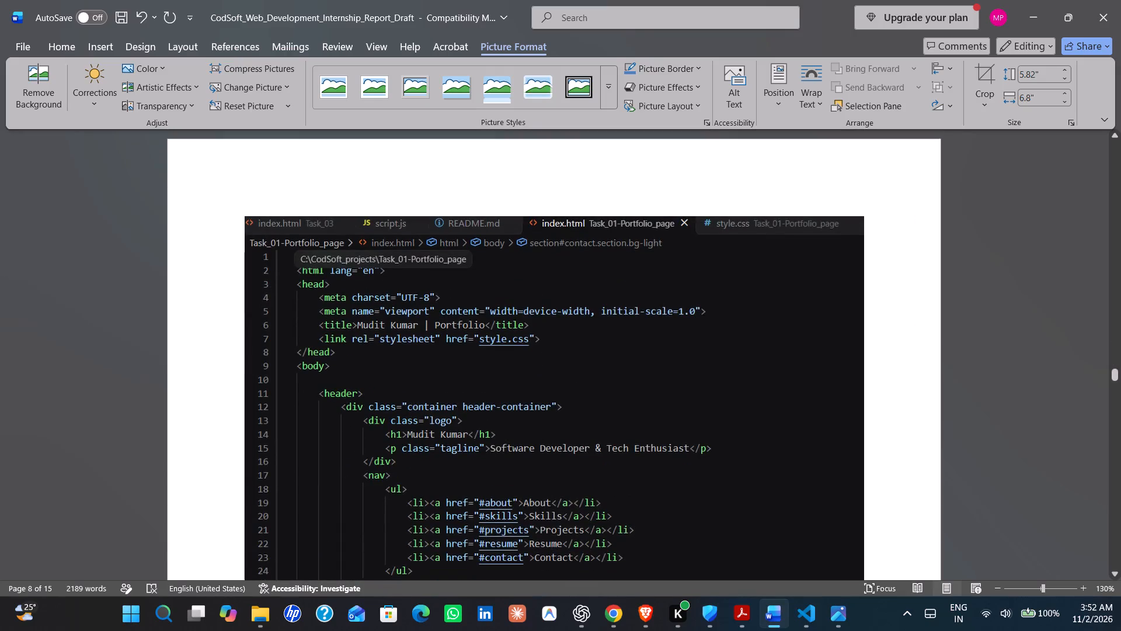
key("Delete")
Check the placement and sequence of the portfolio HTML code screenshots in section 3.2.
scroll(596, 360, "up", 2)
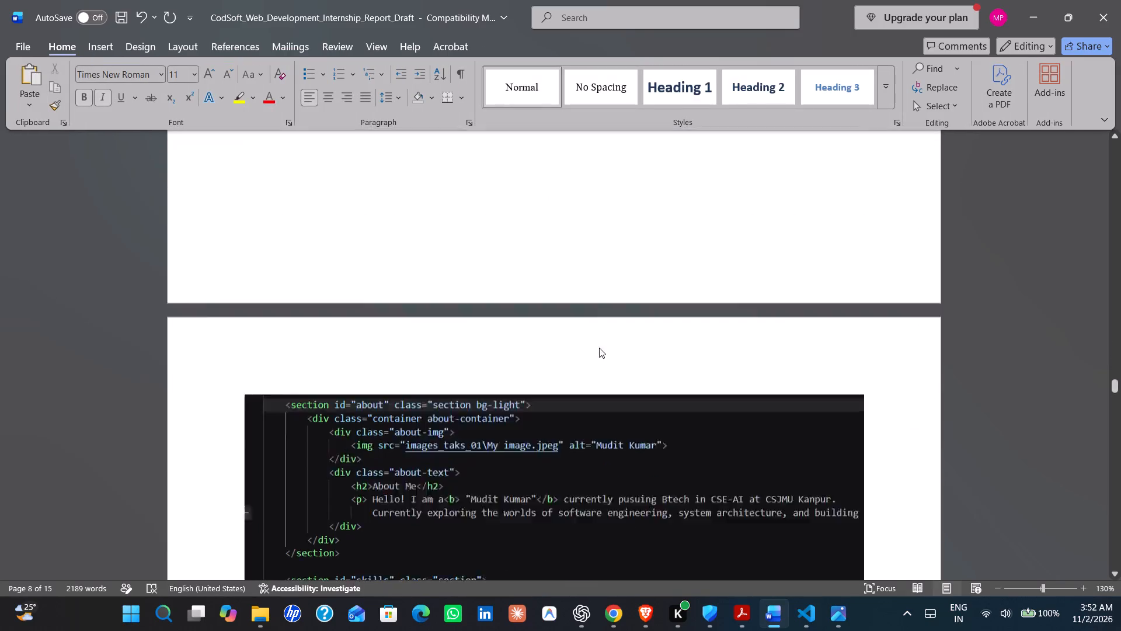
scroll(599, 348, "up", 6)
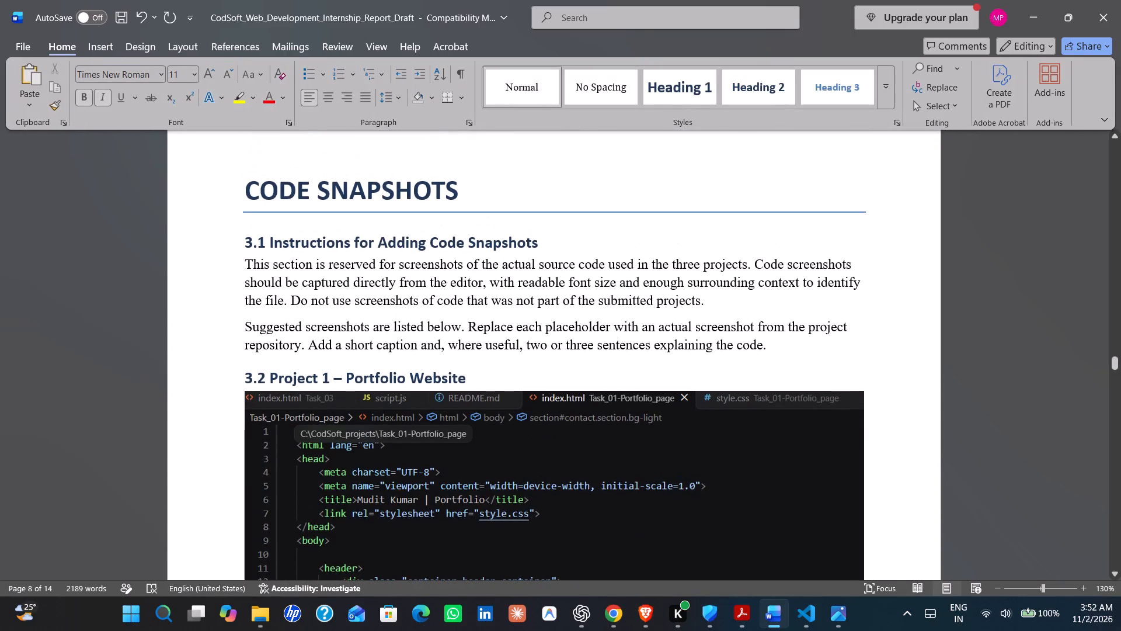
scroll(500, 374, "down", 13)
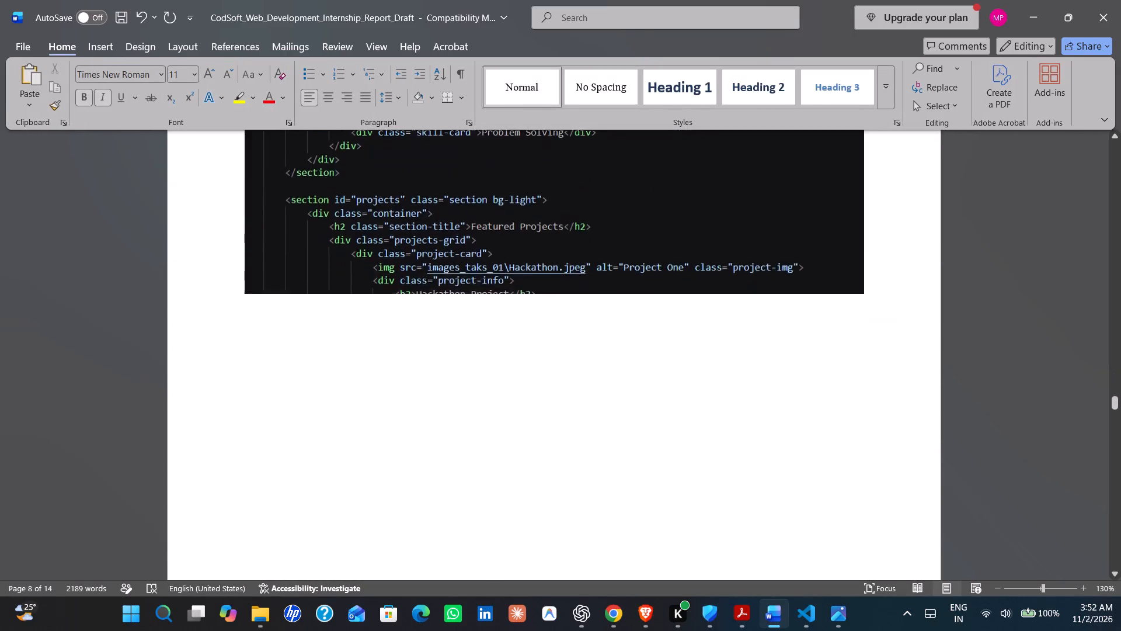
scroll(503, 365, "down", 6)
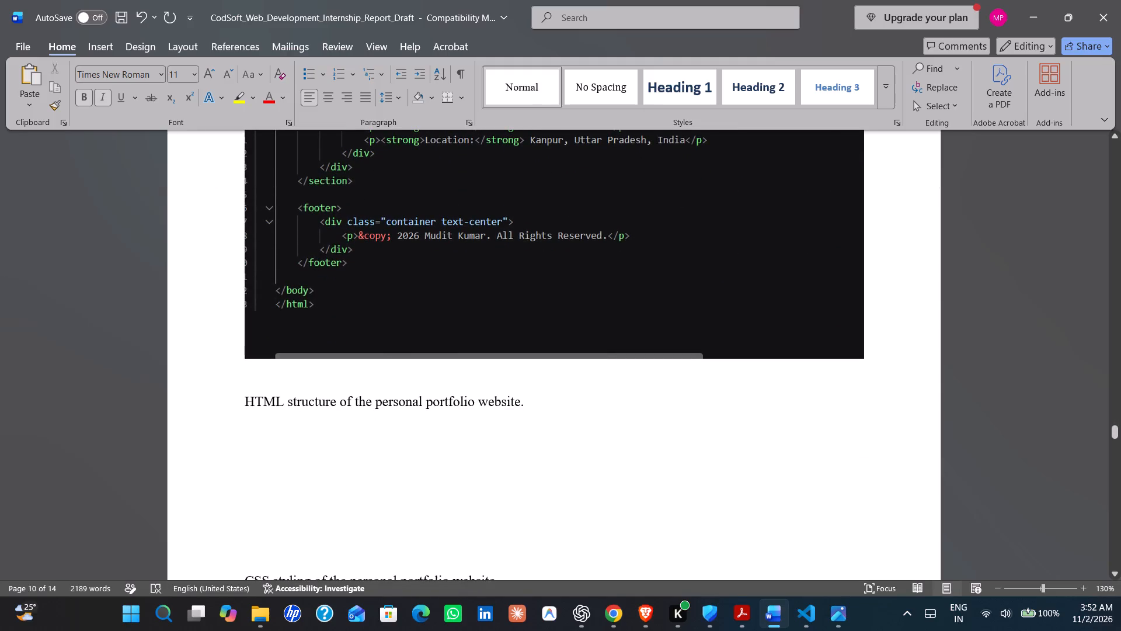
scroll(446, 378, "up", 8)
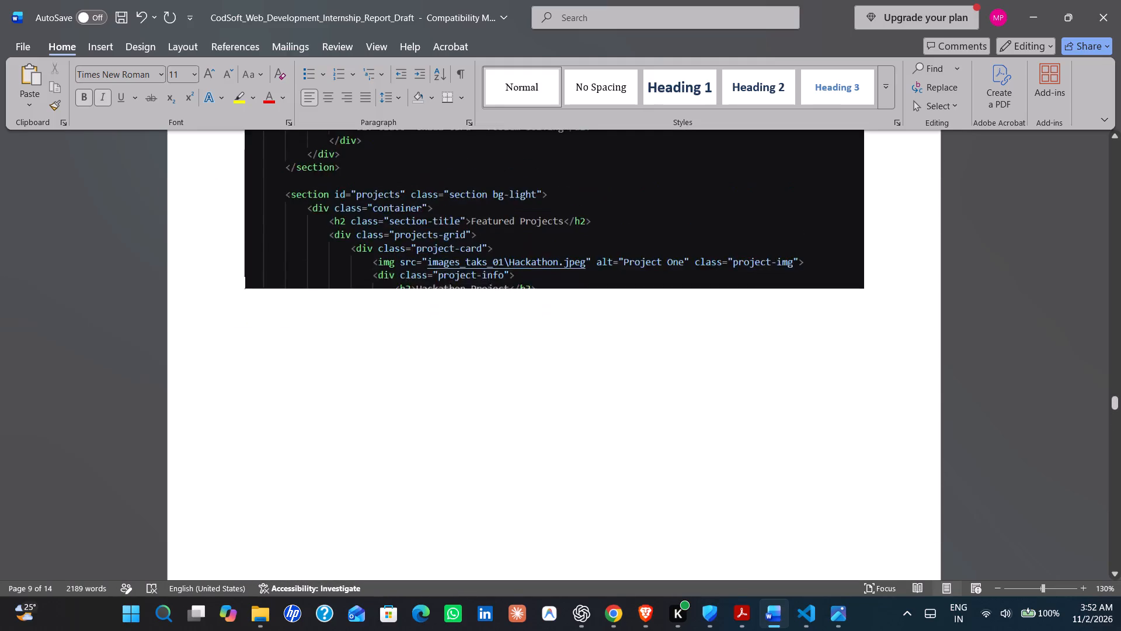
scroll(451, 367, "up", 7)
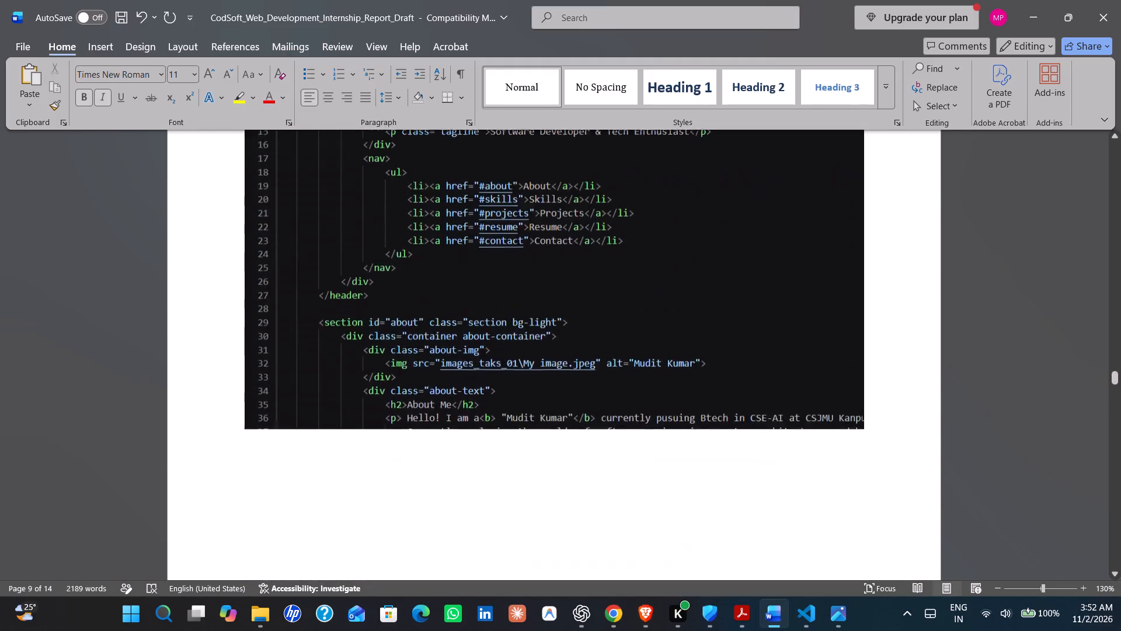
scroll(483, 322, "up", 4)
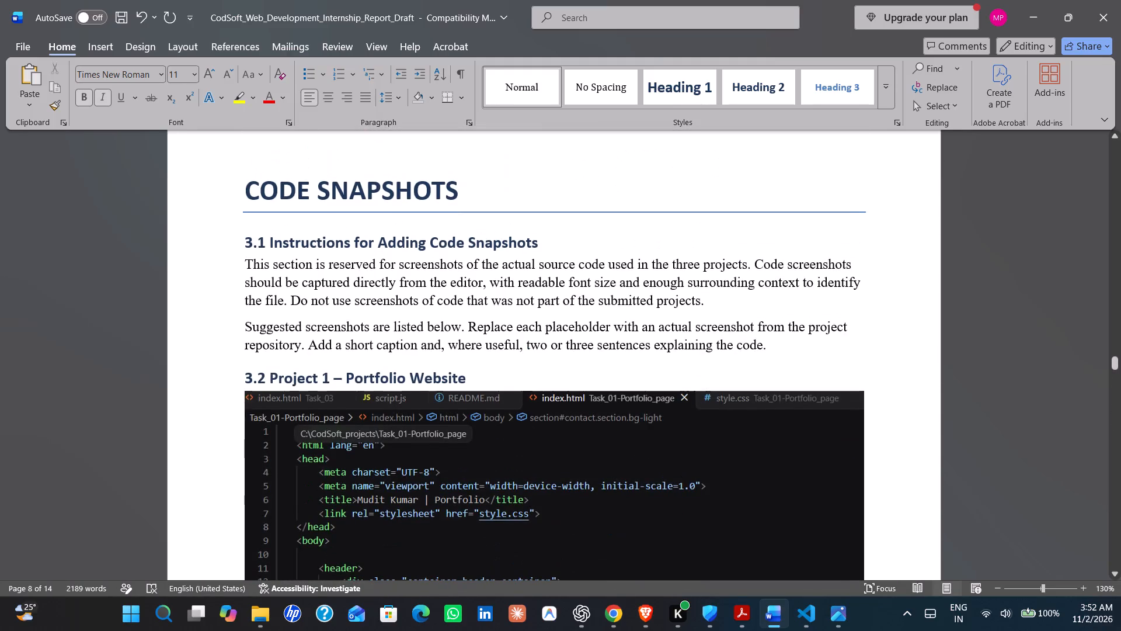
Review the report from the cover page through the Code Snapshots section to the portfolio CSS caption.
scroll(483, 322, "up", 1)
scroll(483, 322, "down", 1)
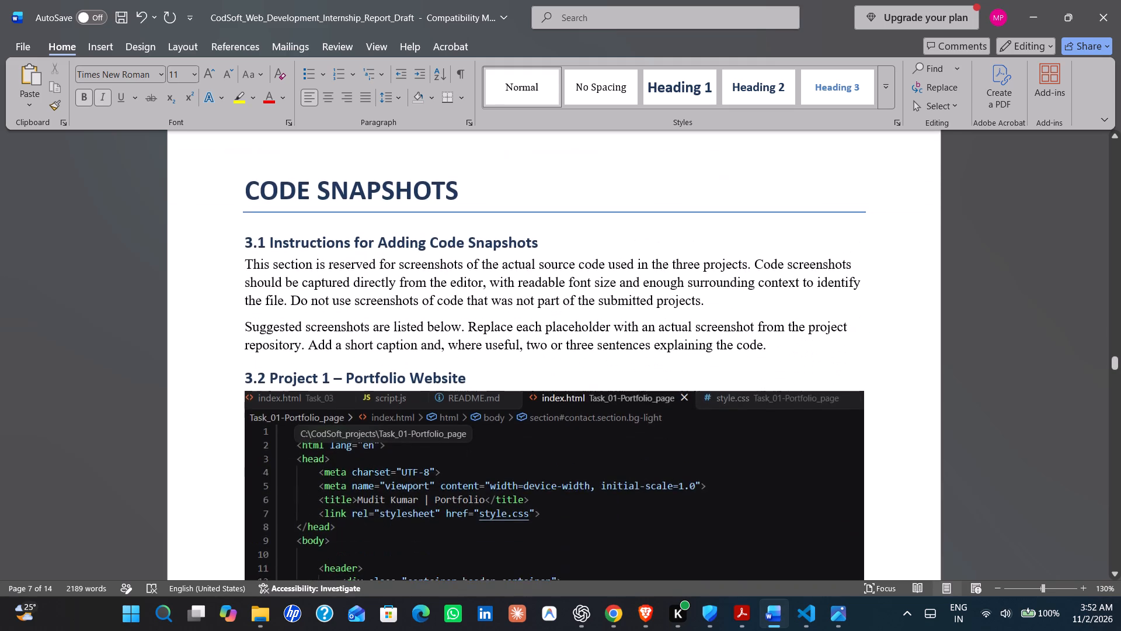
scroll(483, 322, "up", 19)
scroll(486, 321, "up", 5)
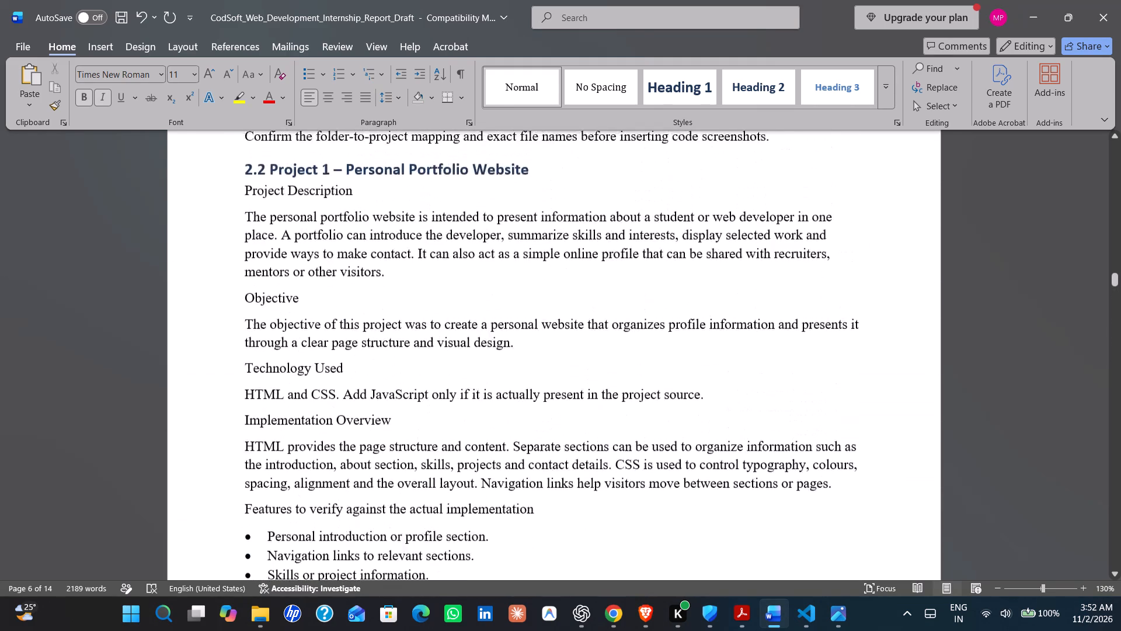
scroll(486, 321, "up", 18)
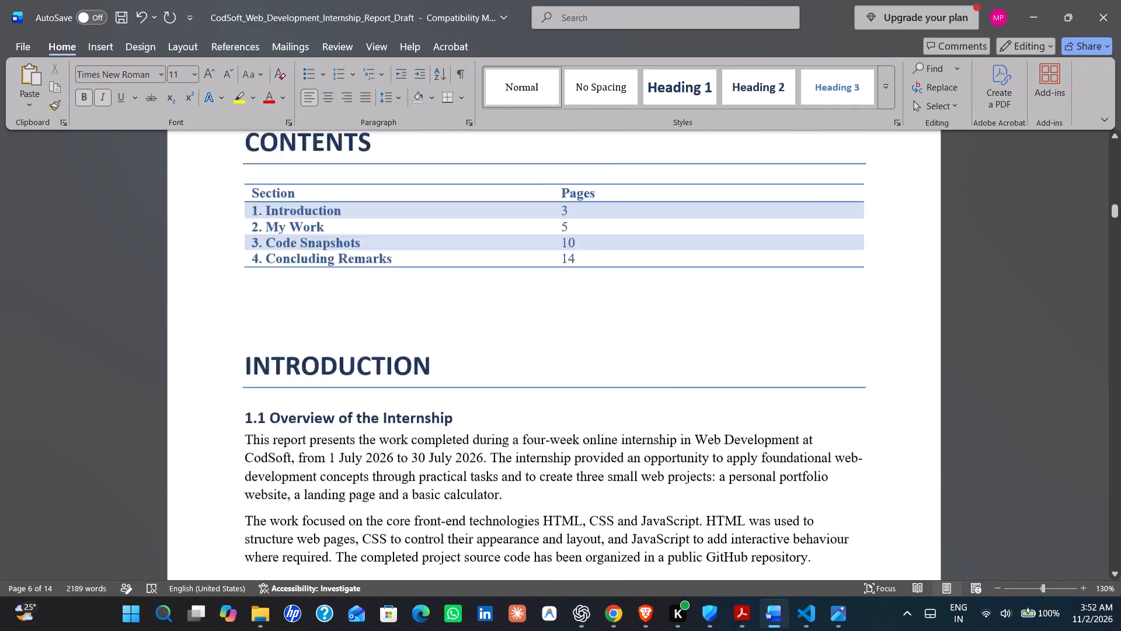
scroll(486, 323, "up", 5)
scroll(486, 323, "down", 2)
scroll(485, 326, "up", 3)
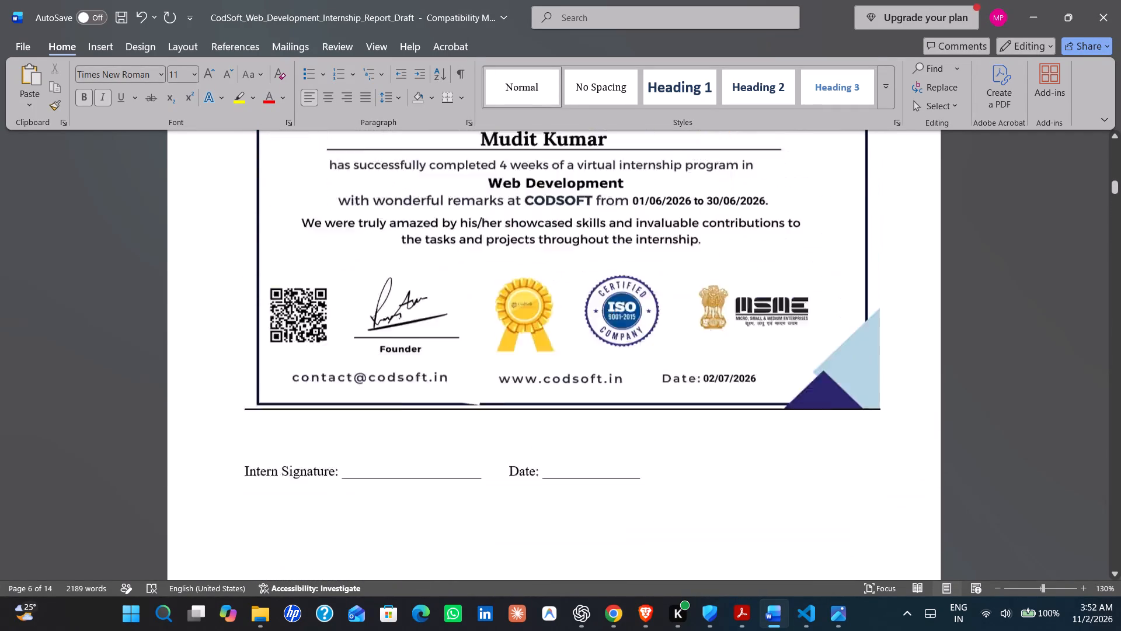
scroll(485, 326, "up", 12)
scroll(485, 326, "down", 3)
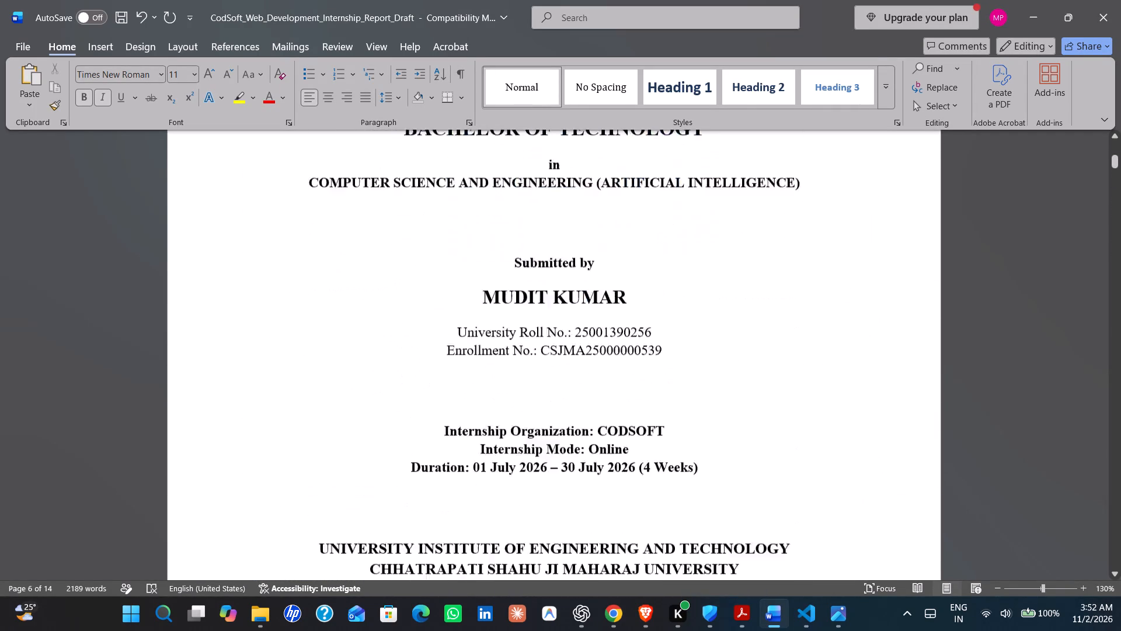
scroll(485, 326, "down", 17)
scroll(485, 336, "down", 9)
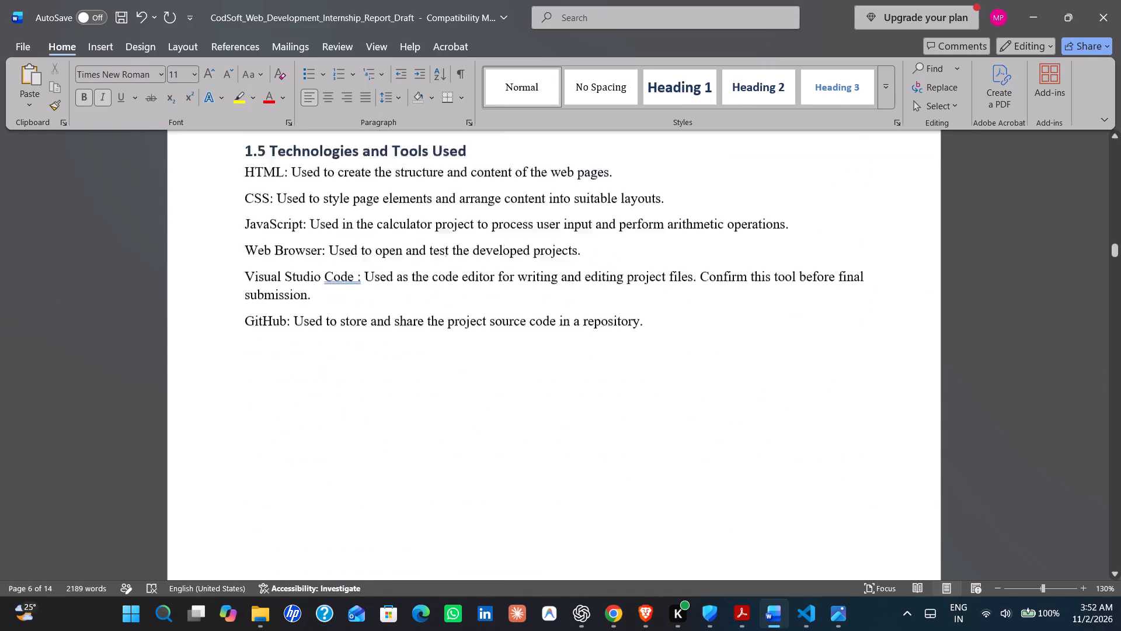
scroll(485, 342, "down", 16)
scroll(483, 345, "down", 17)
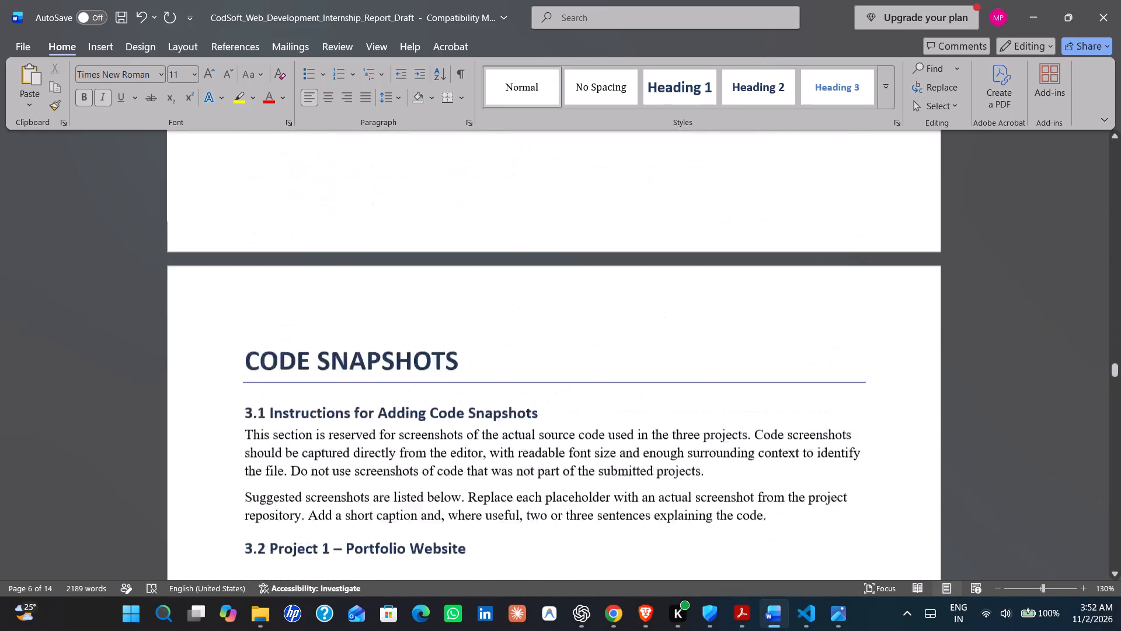
scroll(482, 346, "down", 14)
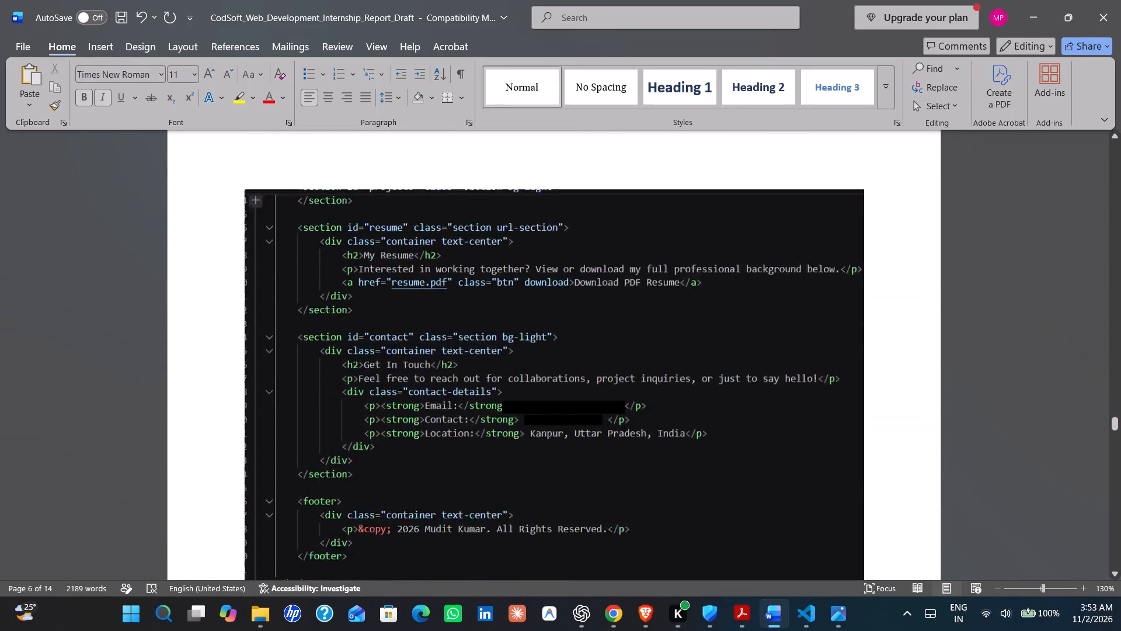
scroll(484, 342, "down", 3)
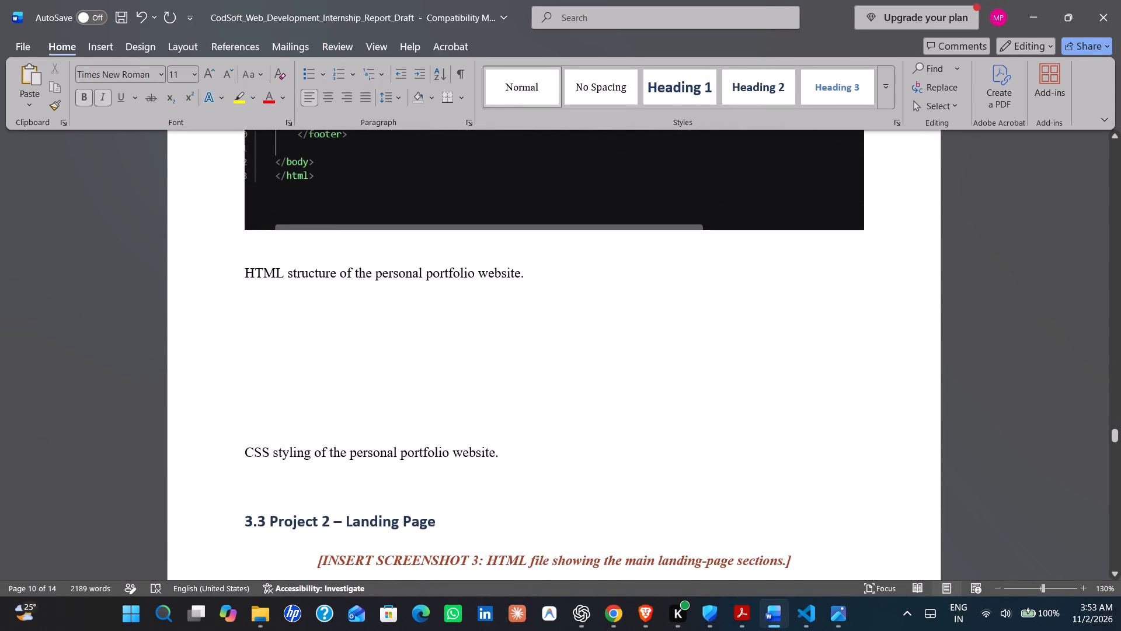
Place the text cursor below the portfolio HTML caption, then switch to Visual Studio Code and capture lines 1–36 of Task_01-Portfolio_page's style.css as a screenshot.
left_click(260, 314)
left_click(798, 616)
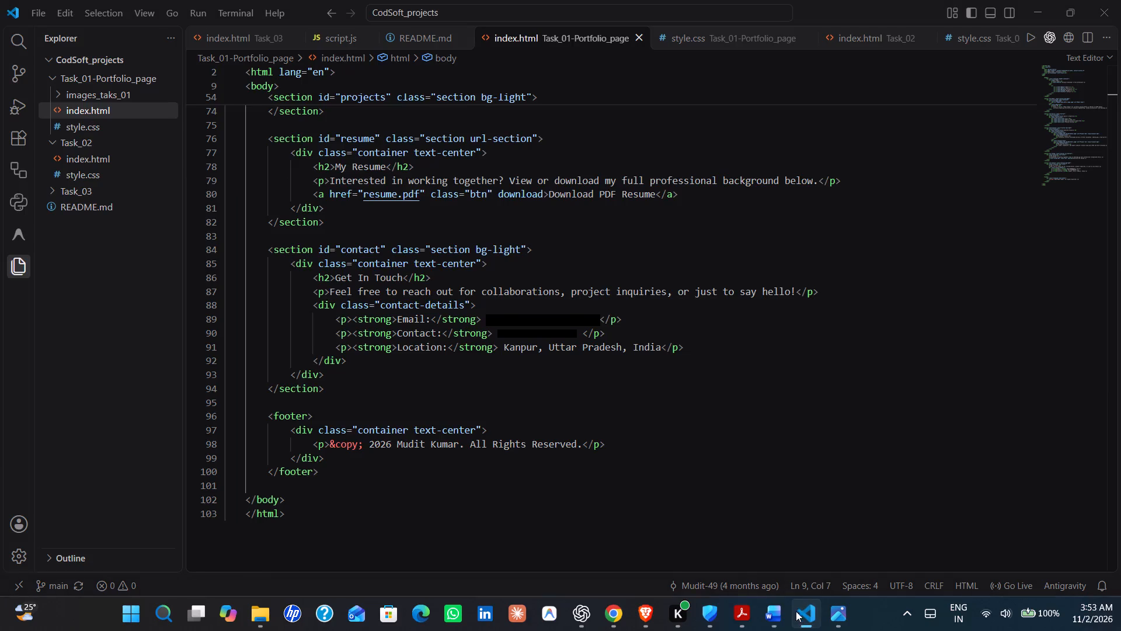
scroll(518, 302, "up", 1)
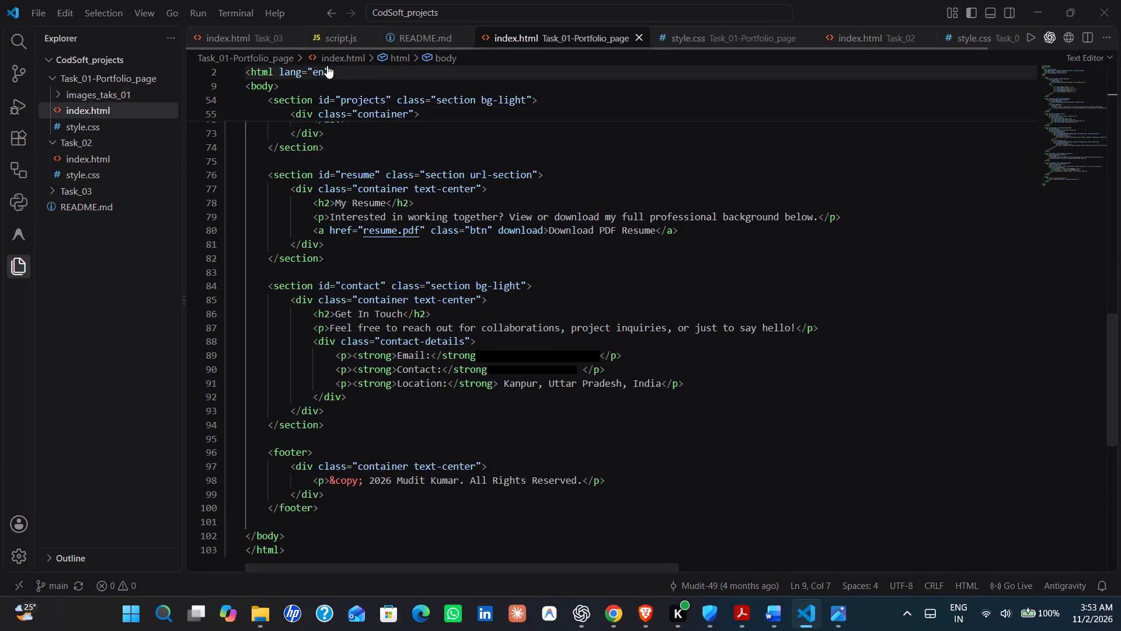
left_click(344, 39)
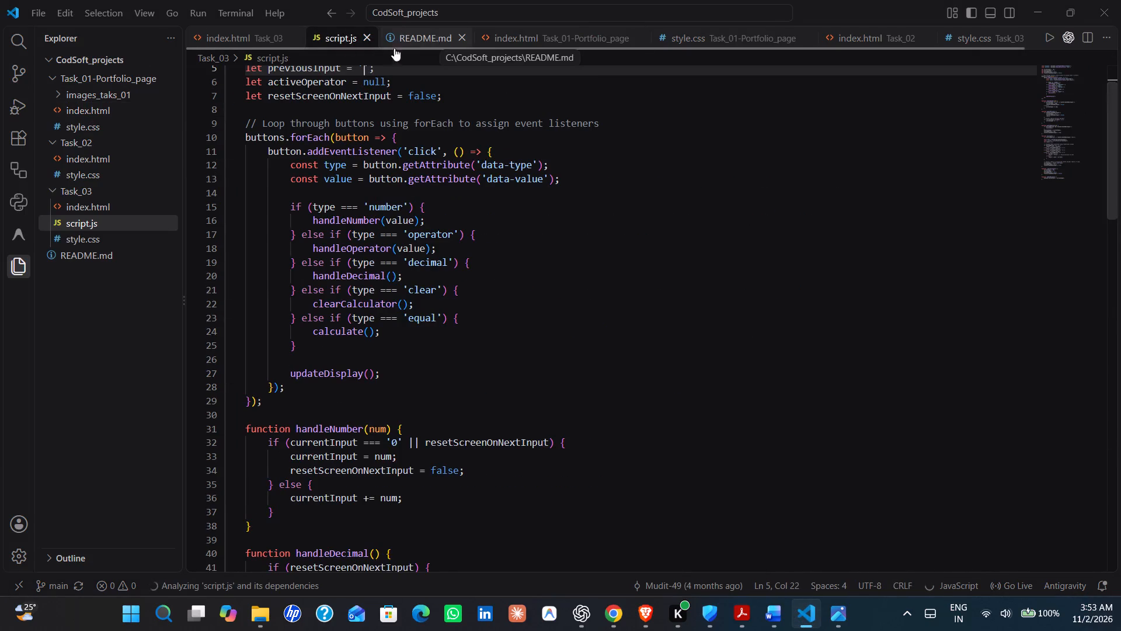
left_click(135, 122)
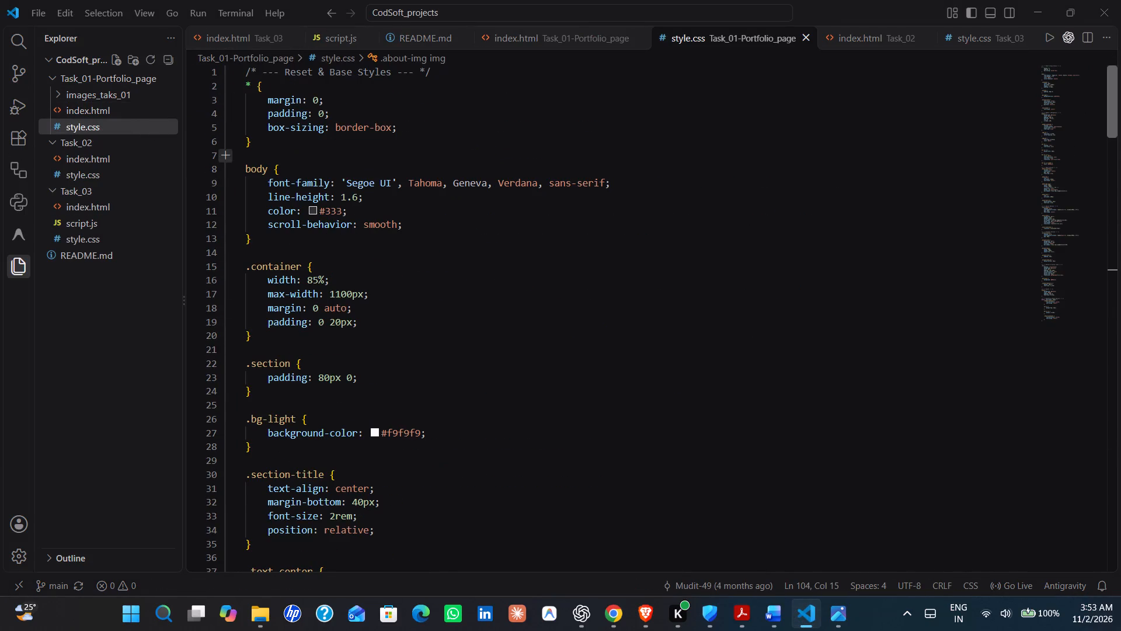
scroll(395, 151, "up", 4)
scroll(417, 229, "up", 4)
scroll(449, 290, "up", 1)
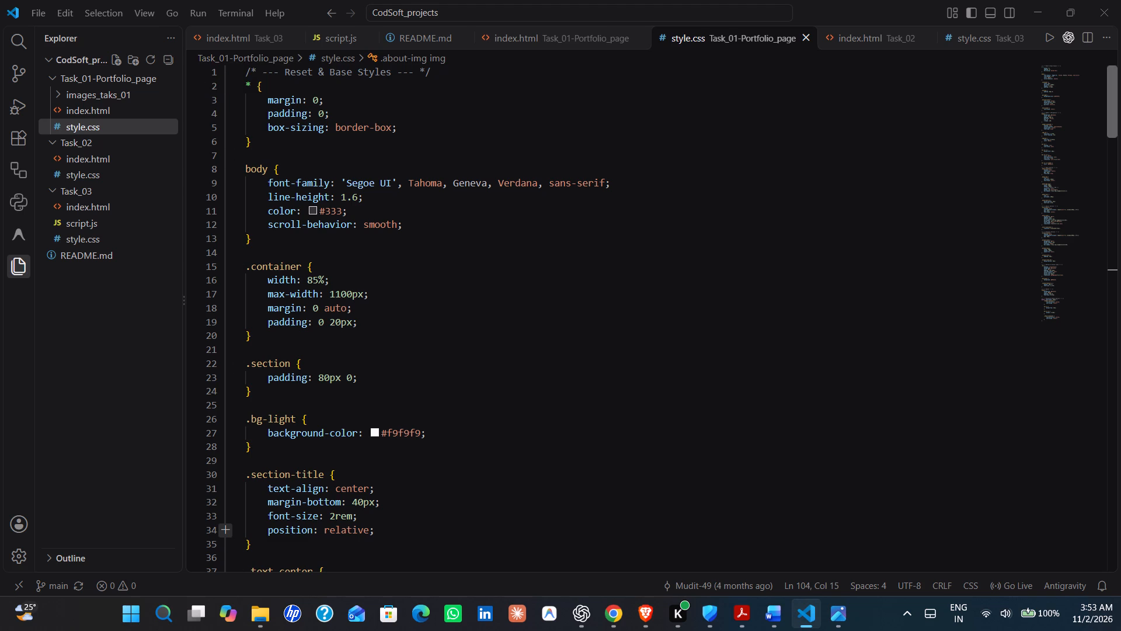
key("Print")
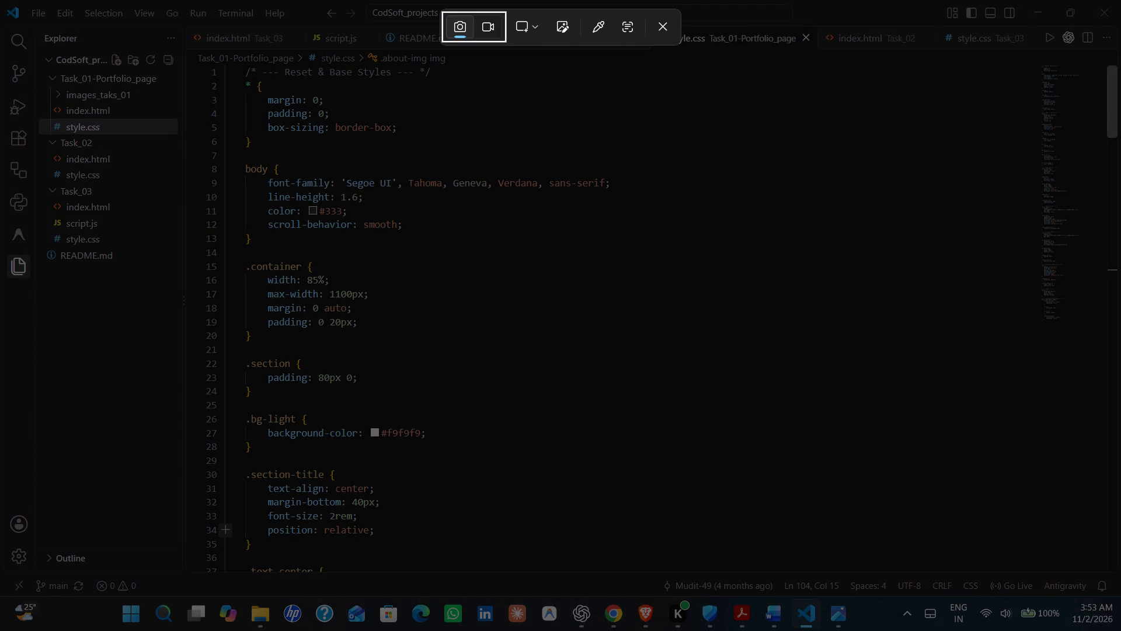
left_click_drag(228, 70, 458, 313)
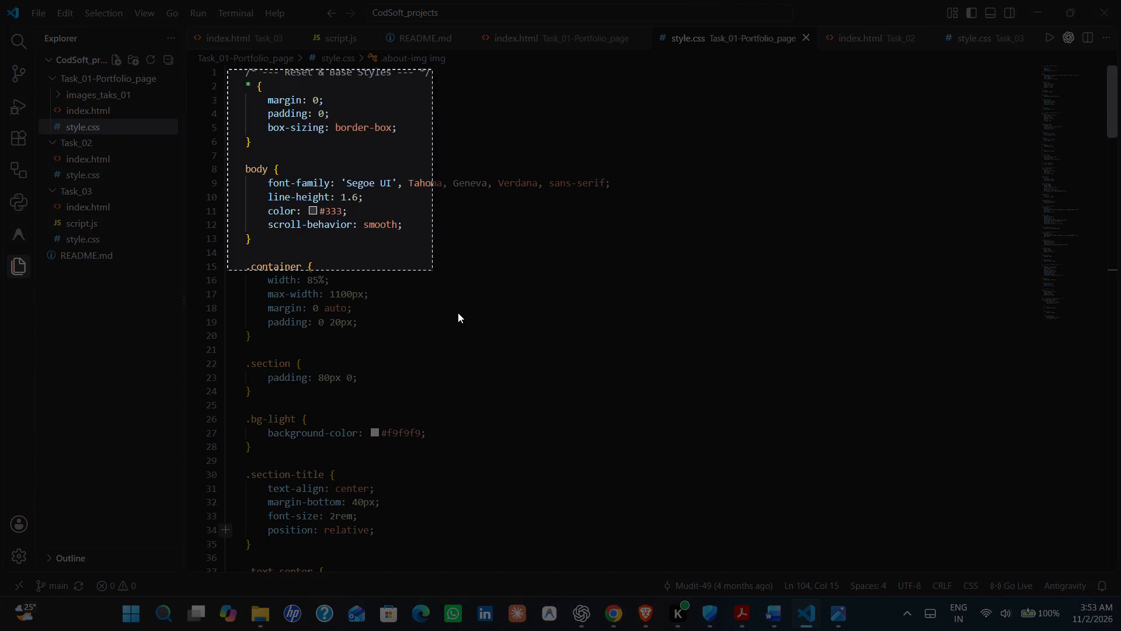
left_click_drag(458, 313, 636, 573)
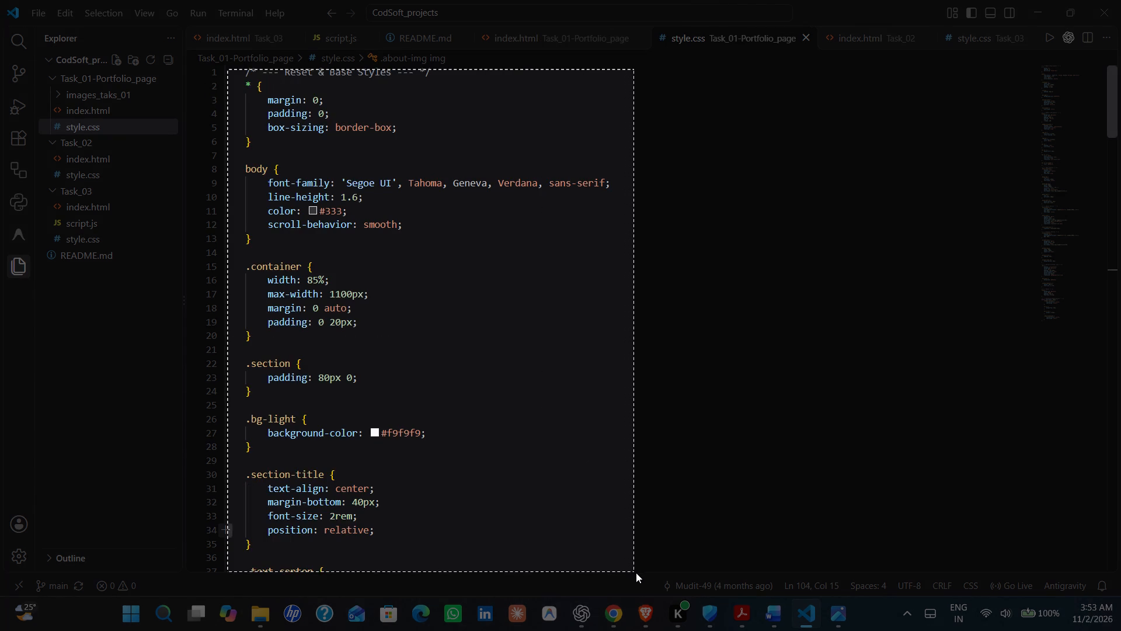
left_click_drag(636, 573, 638, 563)
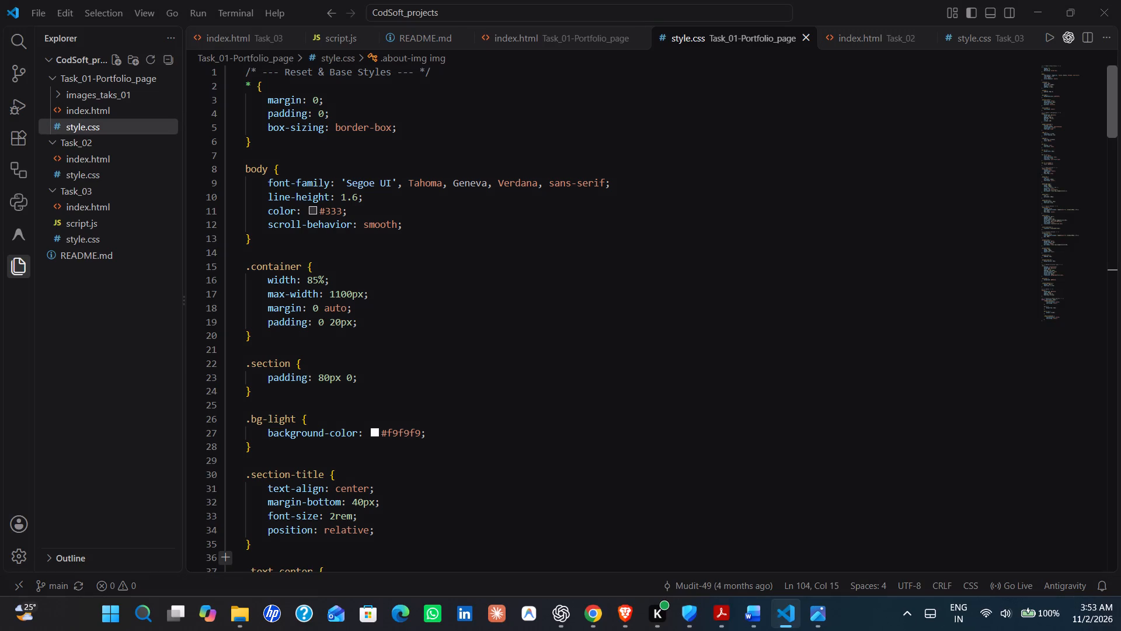
Capture a screenshot of lines 37–71 of the portfolio style.css, from the .text-center rule through the nav ul rule.
left_click(213, 557)
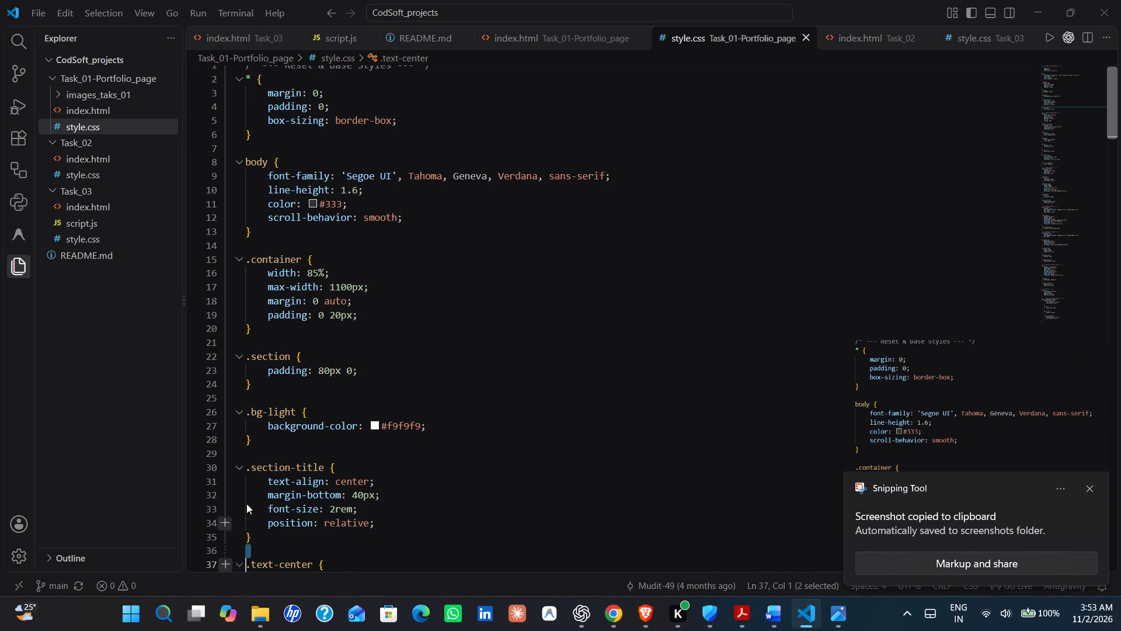
scroll(253, 491, "down", 13)
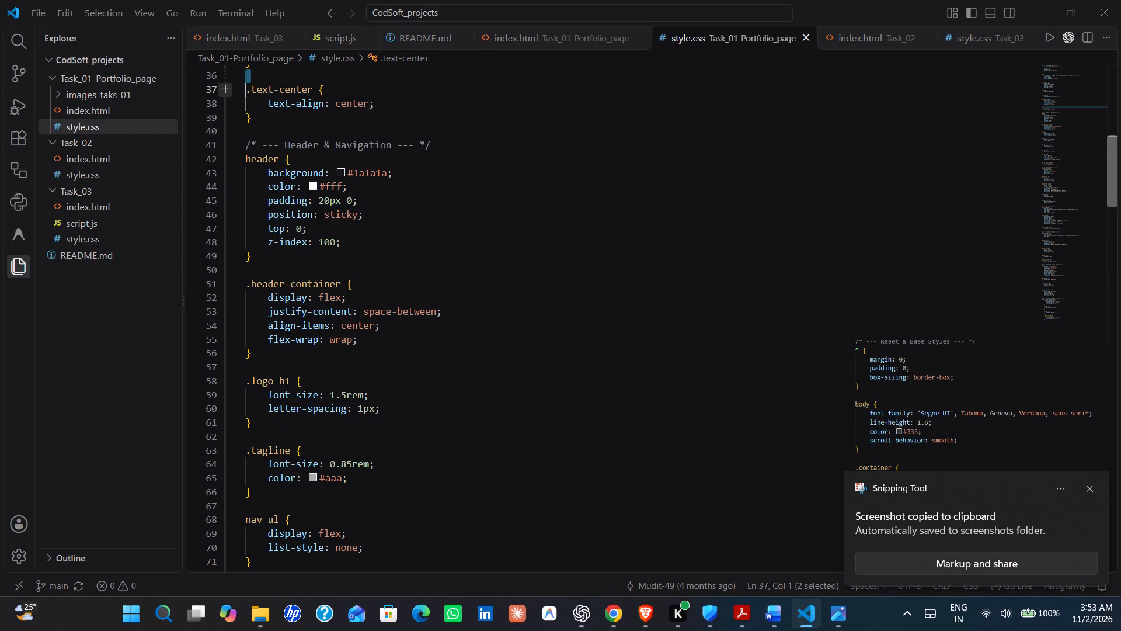
scroll(256, 481, "down", 1)
scroll(256, 481, "up", 1)
left_click(482, 367)
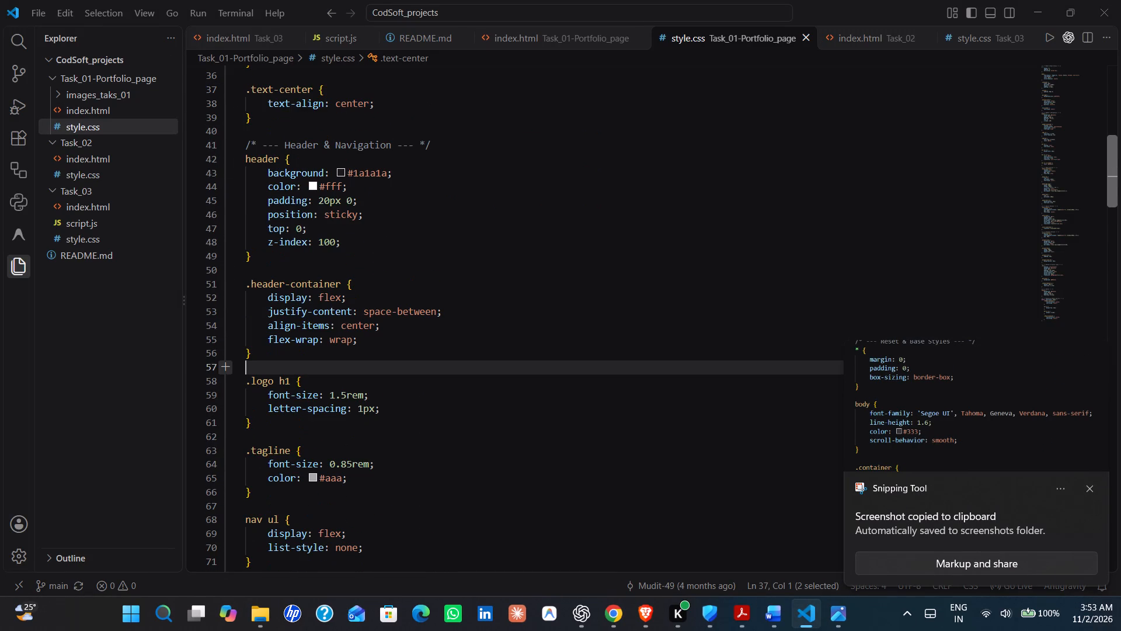
key("Print")
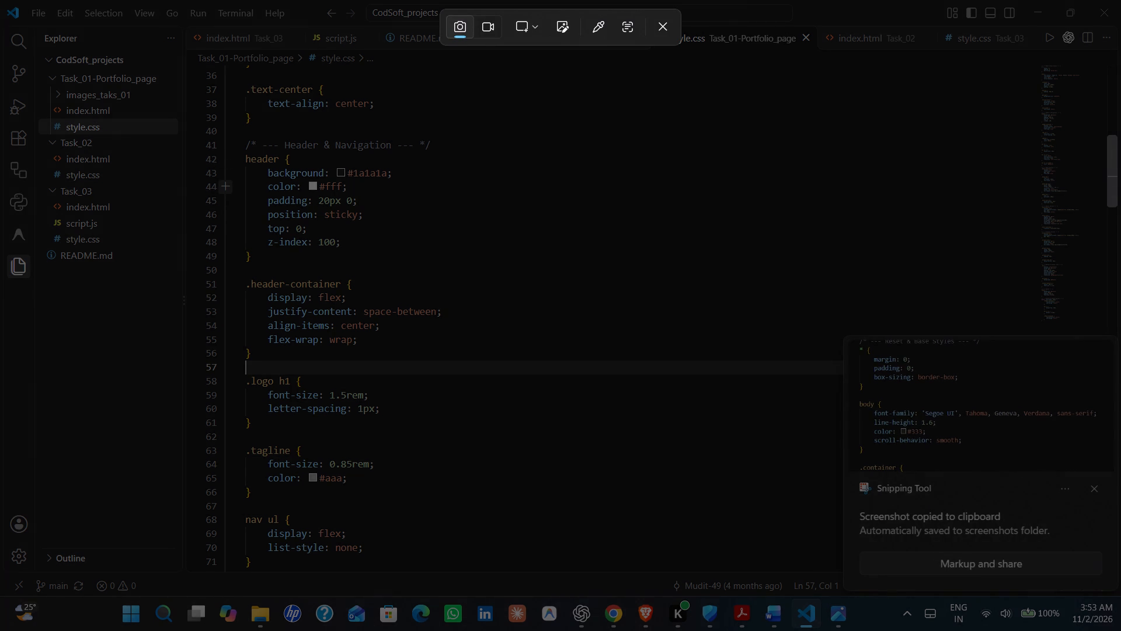
left_click_drag(235, 74, 514, 568)
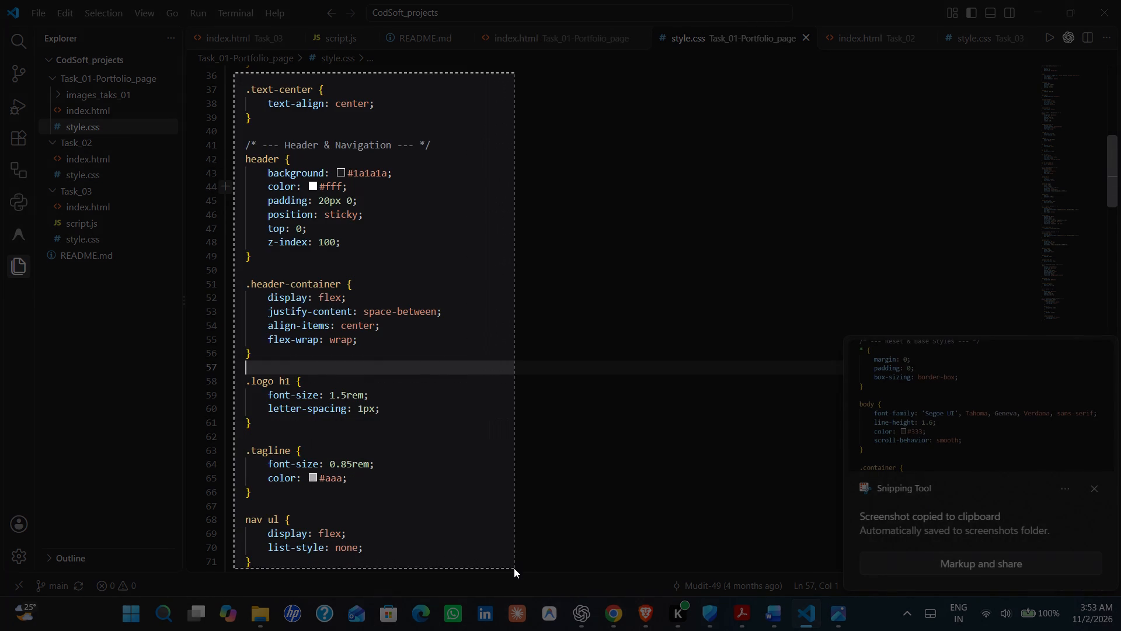
left_click_drag(514, 568, 514, 570)
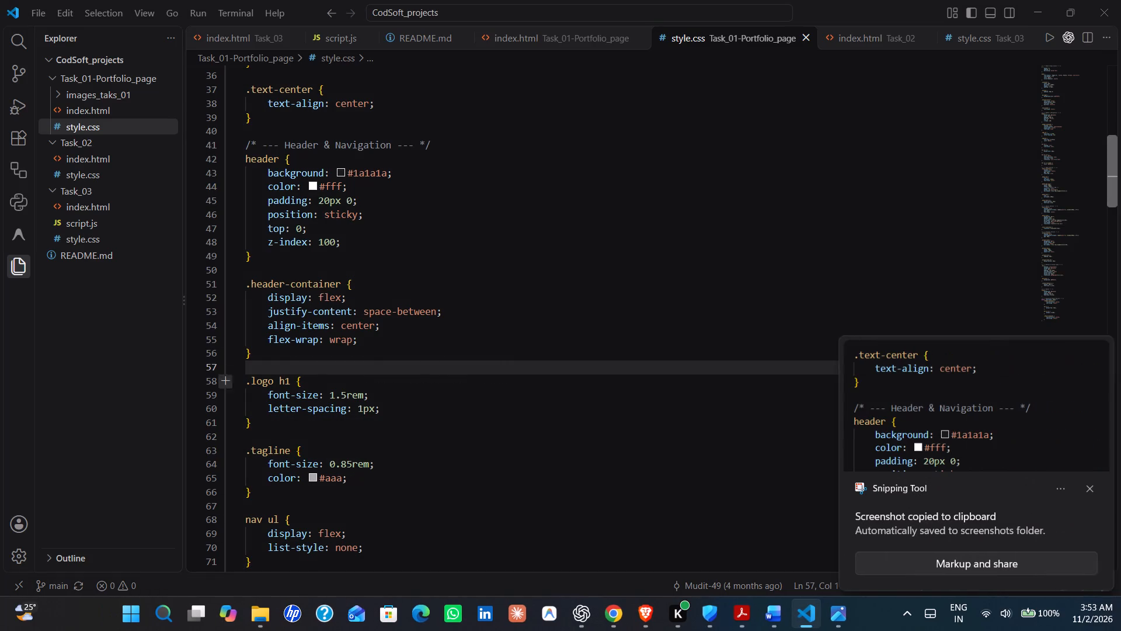
Capture a screenshot of lines 73–109 of the portfolio style.css, from the nav ul li rule through the .about-img img rule.
left_click(218, 571)
left_click(216, 561)
scroll(223, 523, "down", 9)
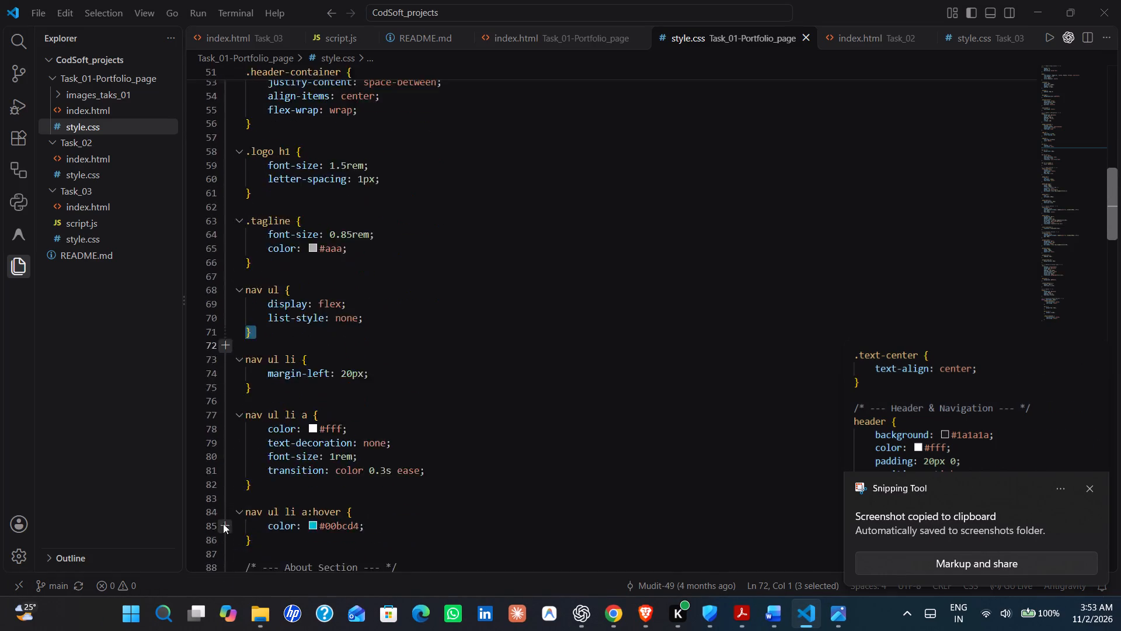
scroll(235, 507, "down", 2)
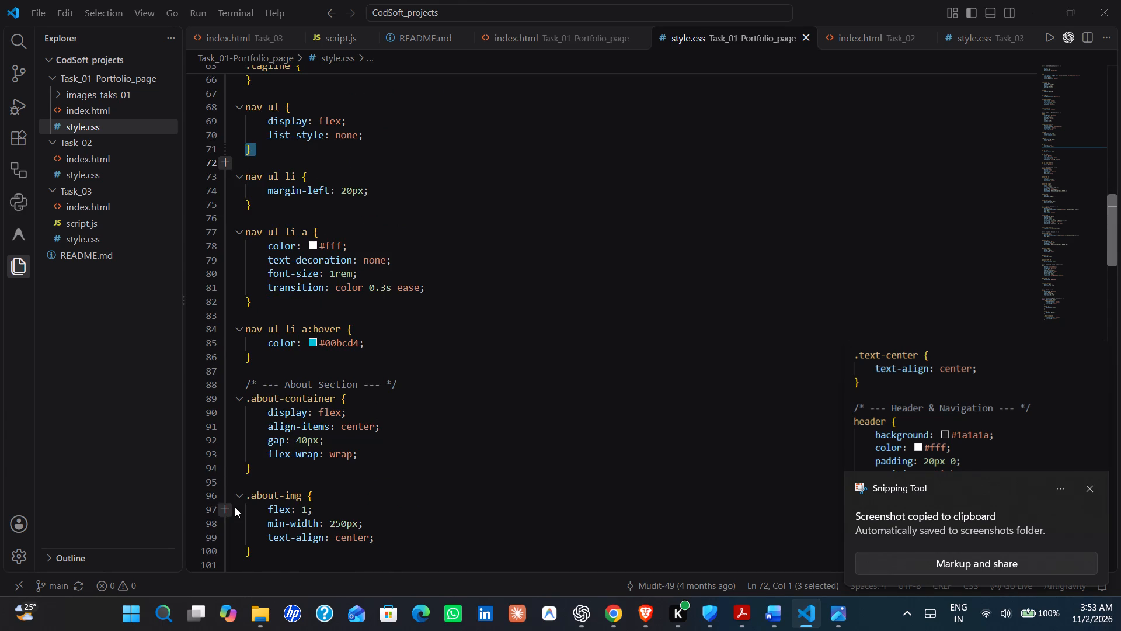
scroll(235, 507, "down", 3)
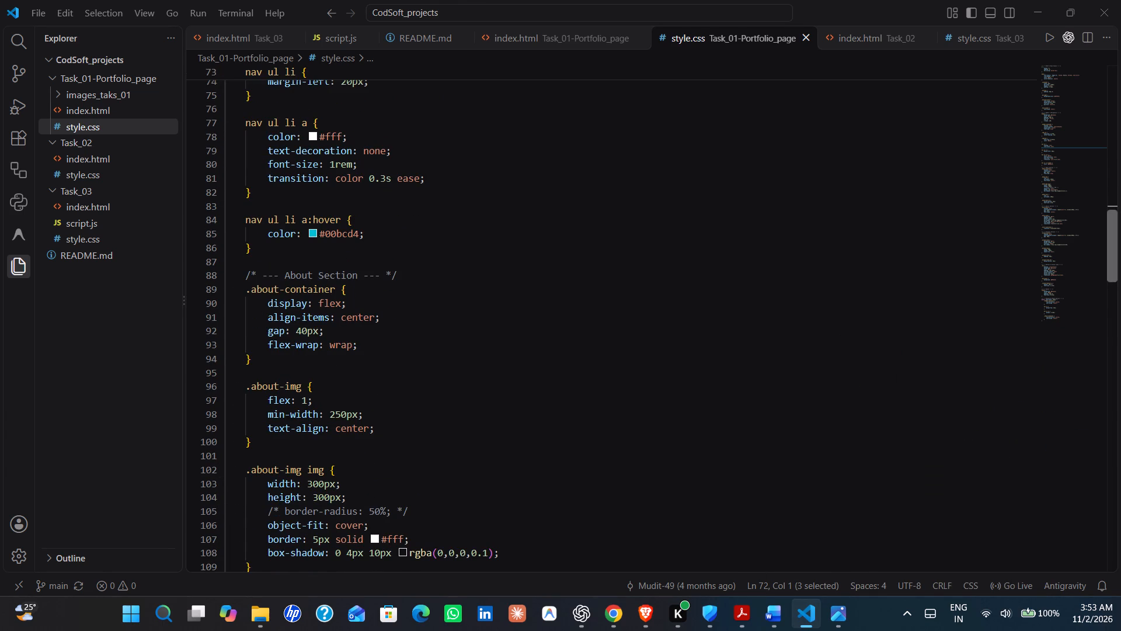
key("Print")
left_click_drag(230, 65, 520, 497)
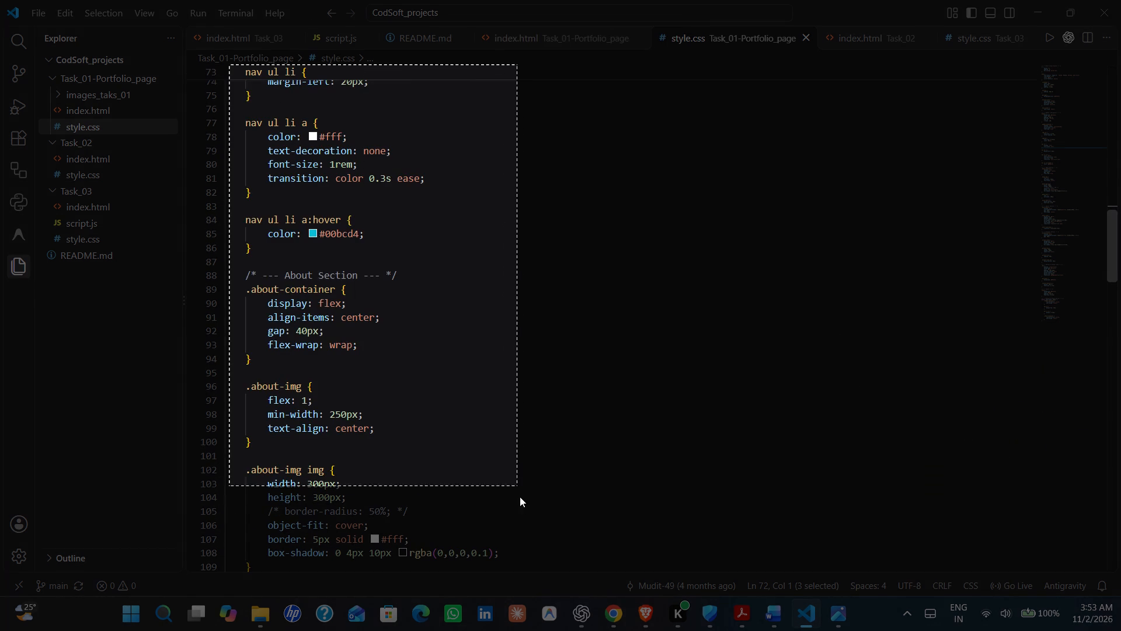
left_click_drag(520, 497, 530, 568)
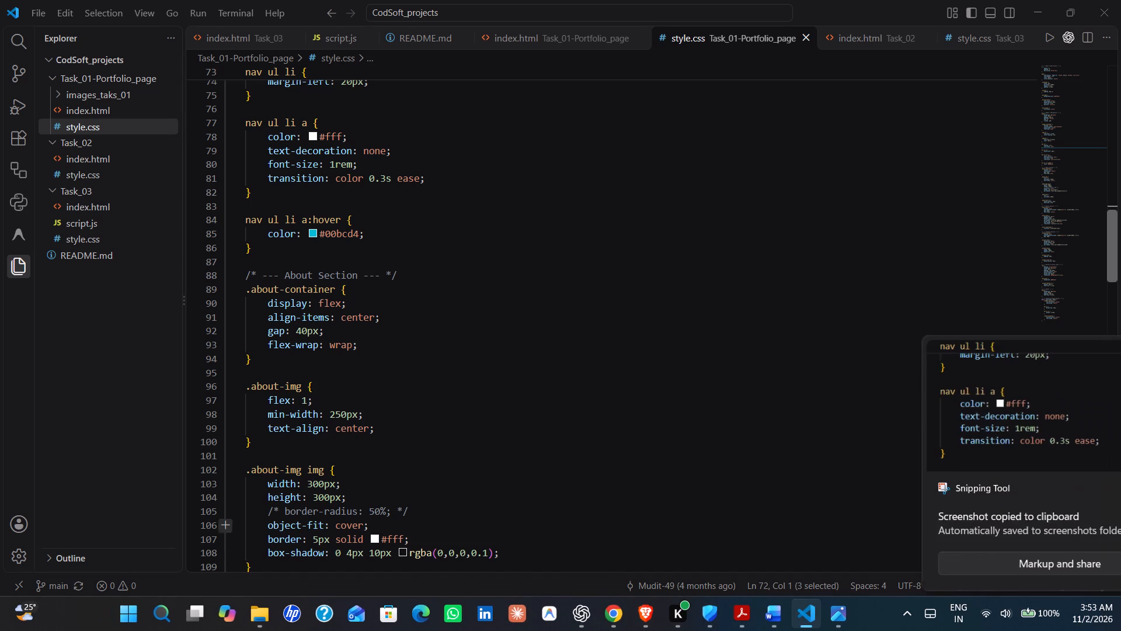
Capture a screenshot of lines 110–144 of the portfolio style.css, covering the .about-text rules and the Skills Section.
left_click(204, 560)
scroll(242, 497, "down", 7)
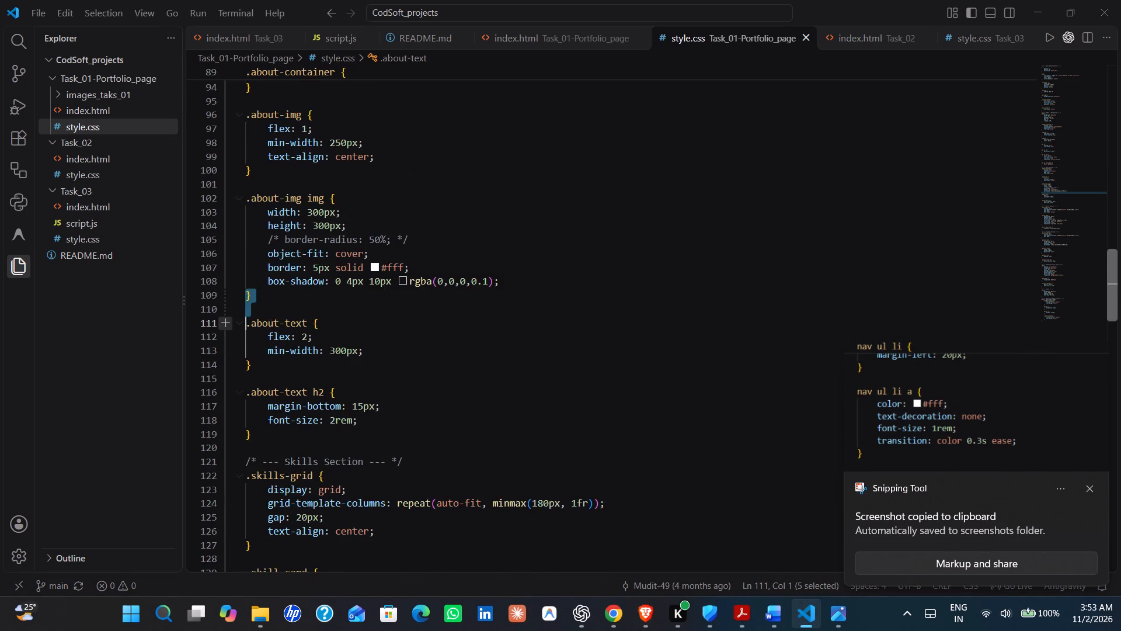
scroll(262, 474, "down", 7)
scroll(575, 330, "up", 1)
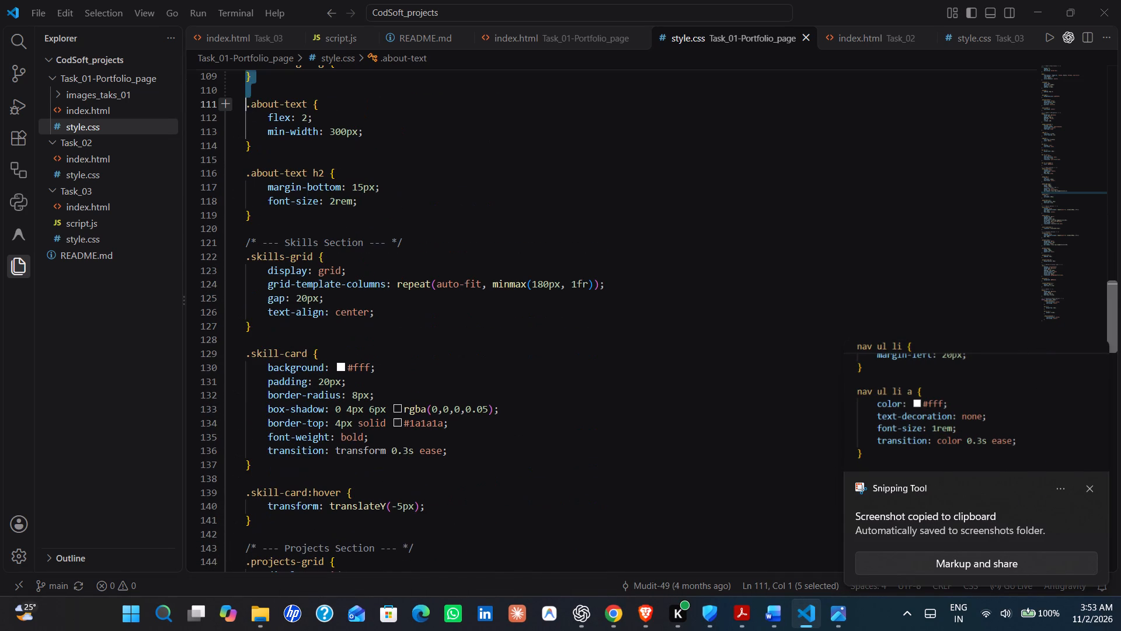
key("Print")
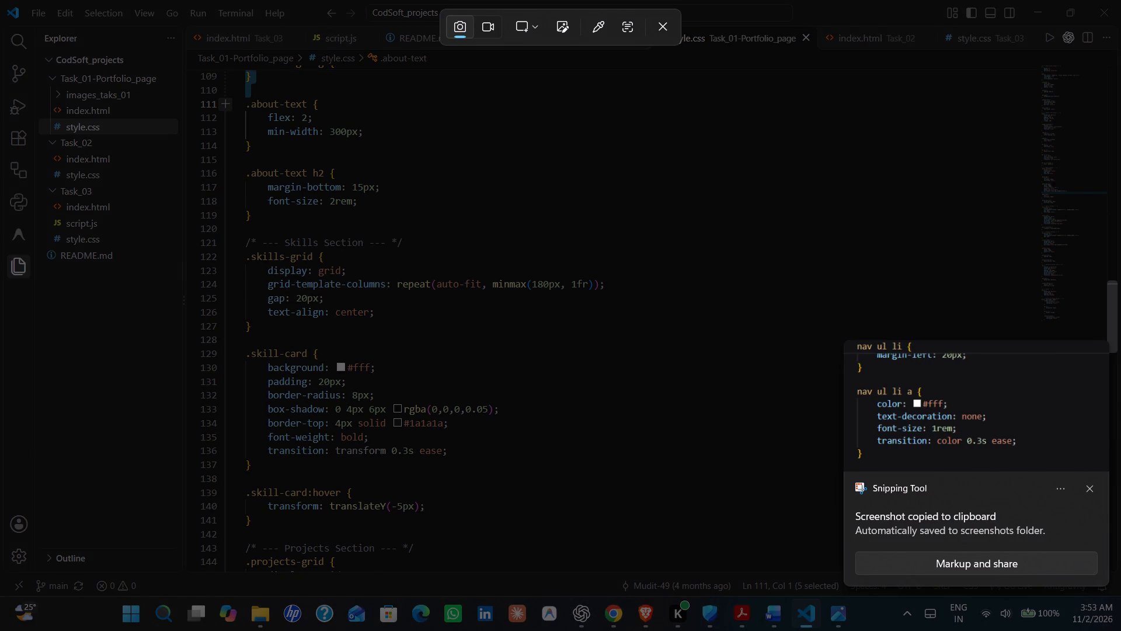
left_click_drag(233, 81, 646, 574)
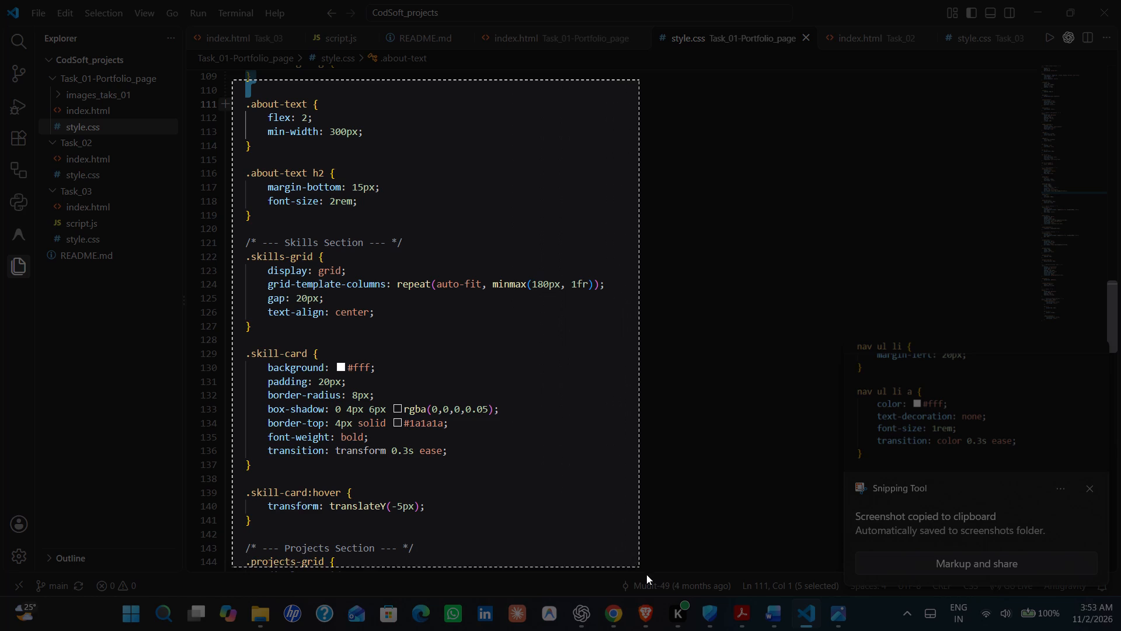
left_click_drag(646, 574, 626, 573)
Capture a screenshot of lines 141–176 of the portfolio style.css, covering the Projects Section and the start of the .btn rule.
scroll(511, 366, "down", 10)
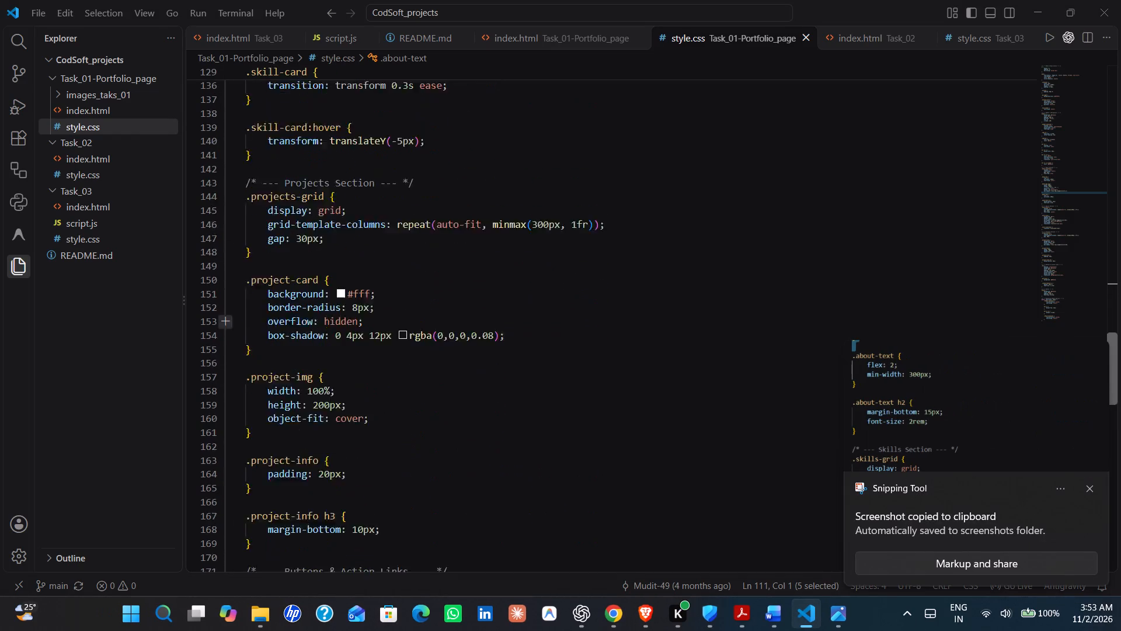
scroll(507, 360, "down", 2)
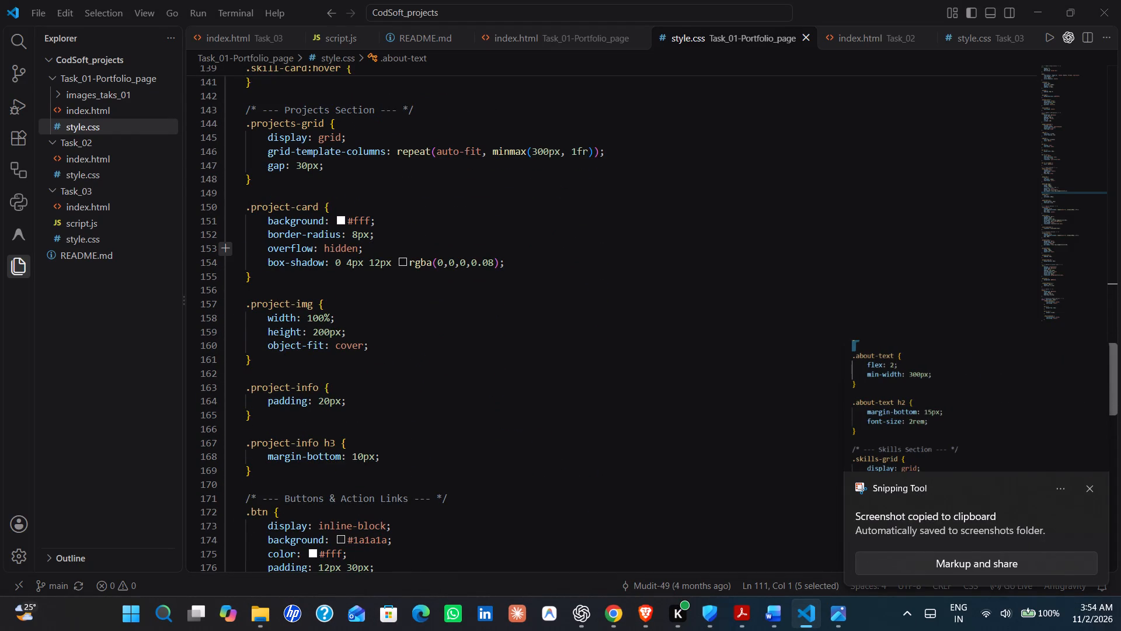
key("Print")
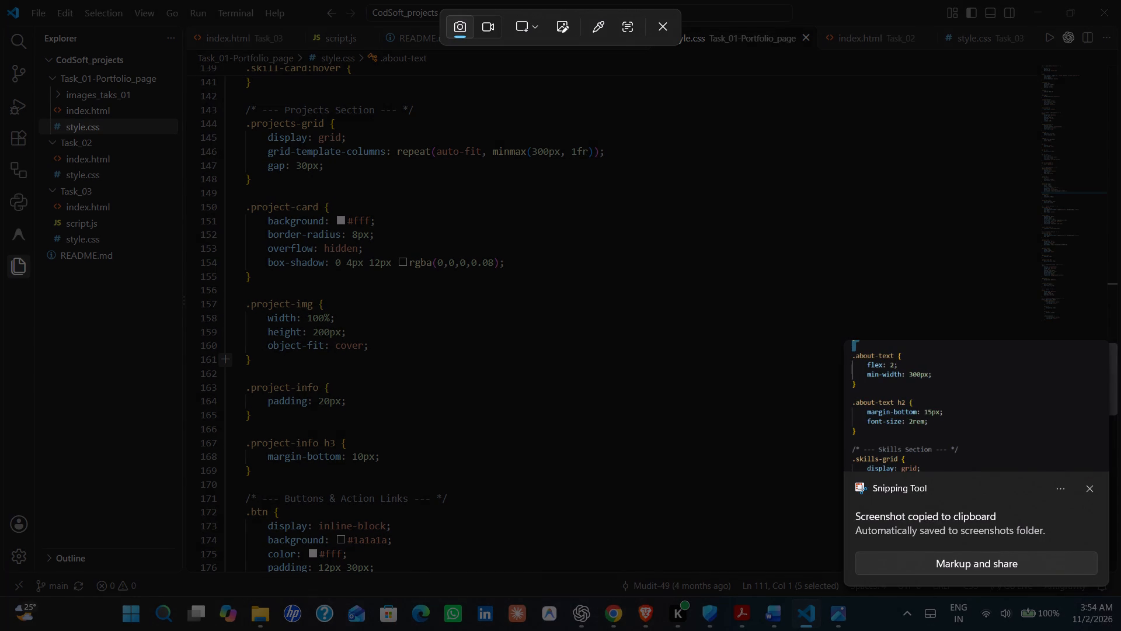
left_click_drag(232, 65, 579, 596)
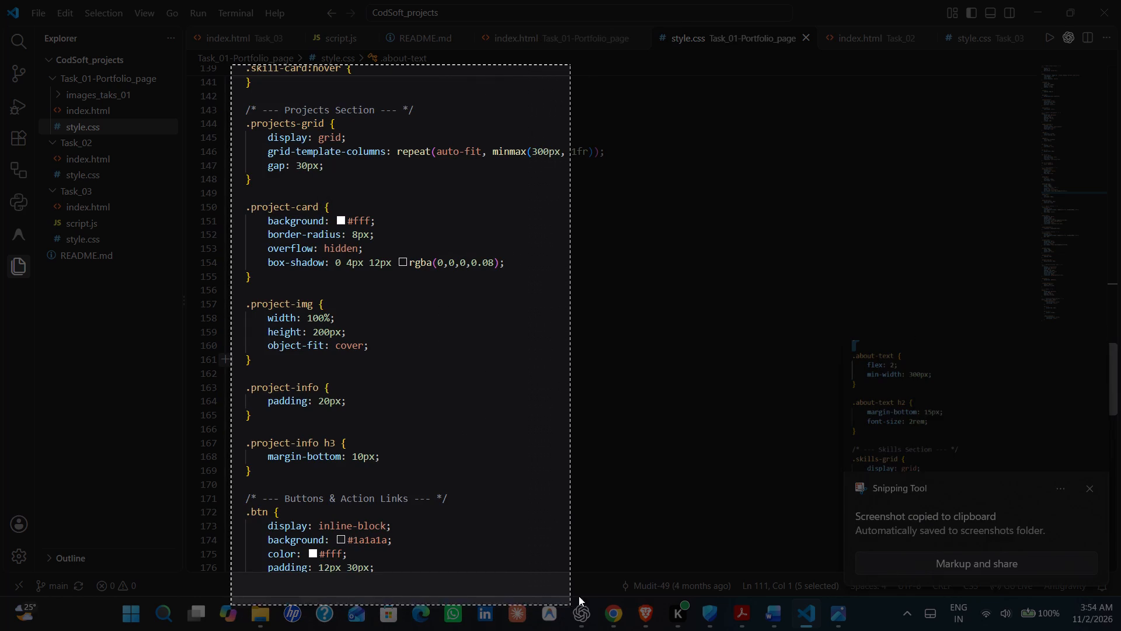
left_click_drag(579, 596, 621, 584)
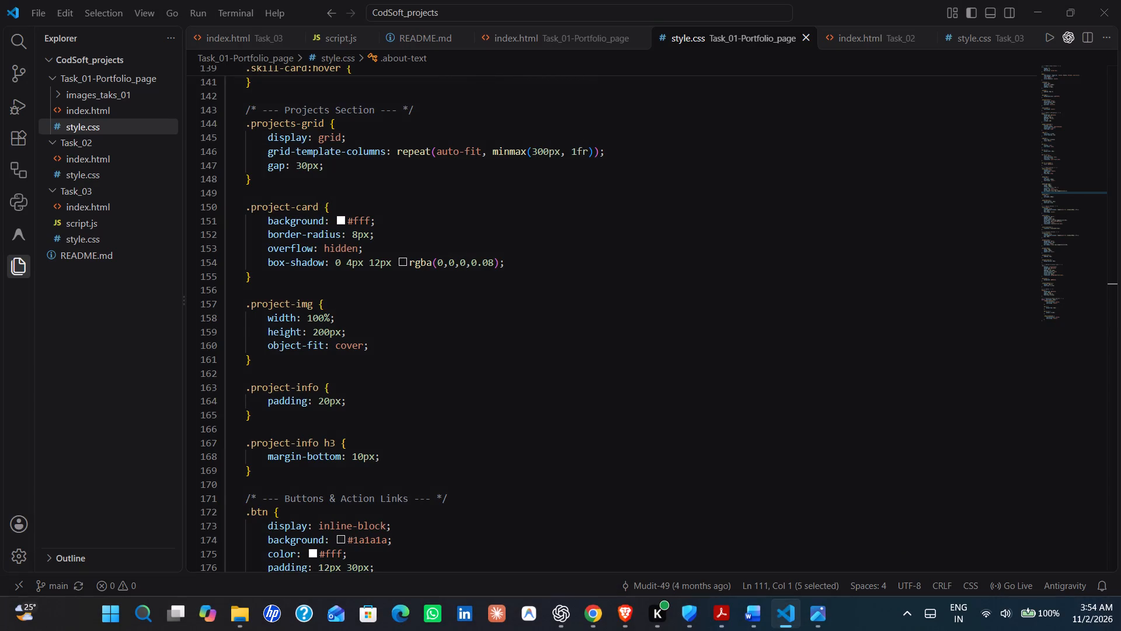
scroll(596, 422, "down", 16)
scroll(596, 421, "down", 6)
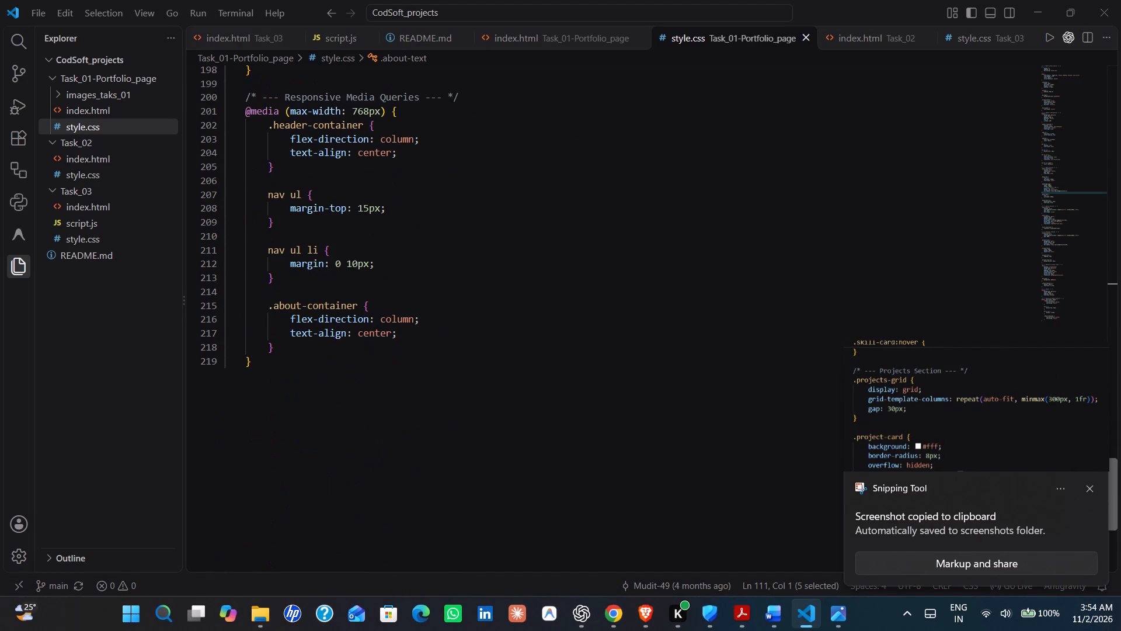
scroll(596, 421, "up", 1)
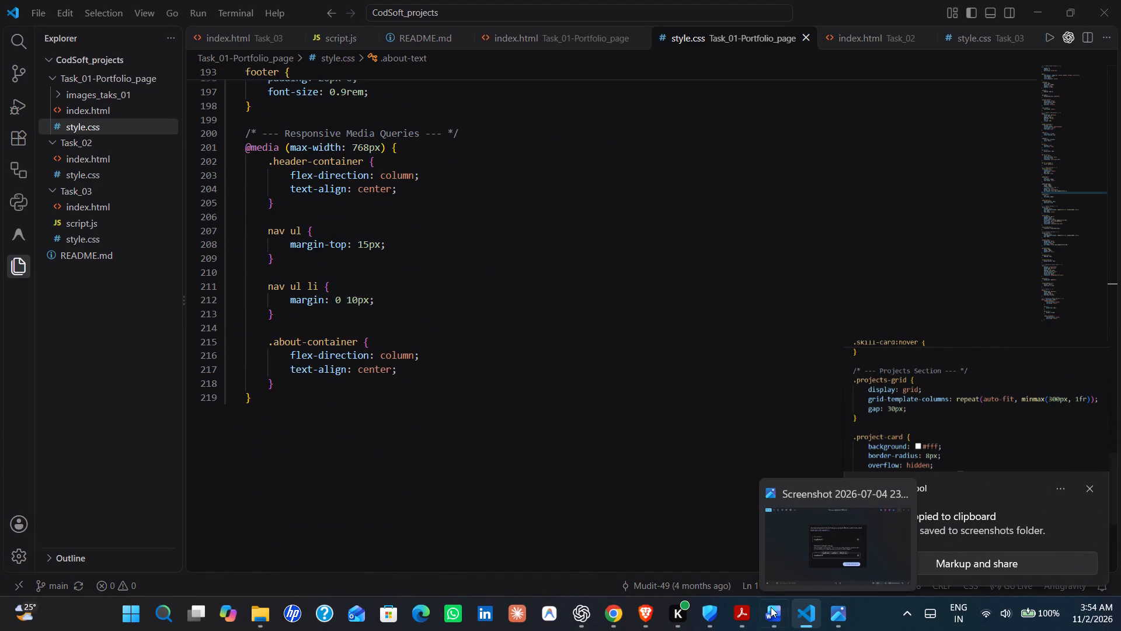
In the Word report, insert the five portfolio CSS screenshots, 035324 through 035408, above the caption "CSS styling of the personal portfolio website.".
left_click(769, 605)
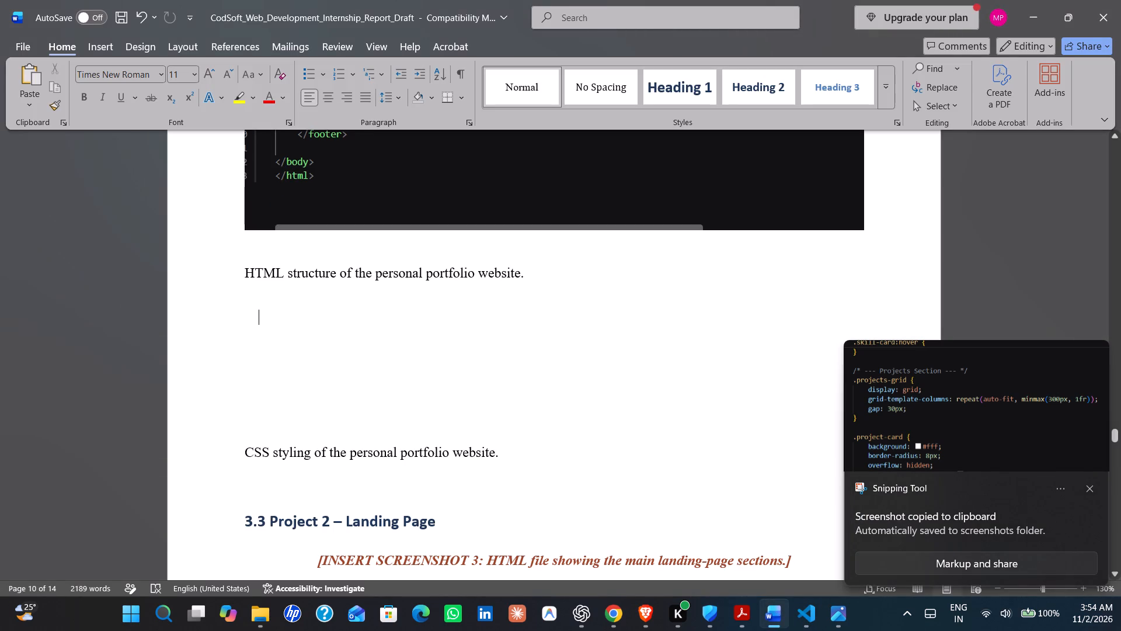
left_click(90, 46)
left_click(163, 93)
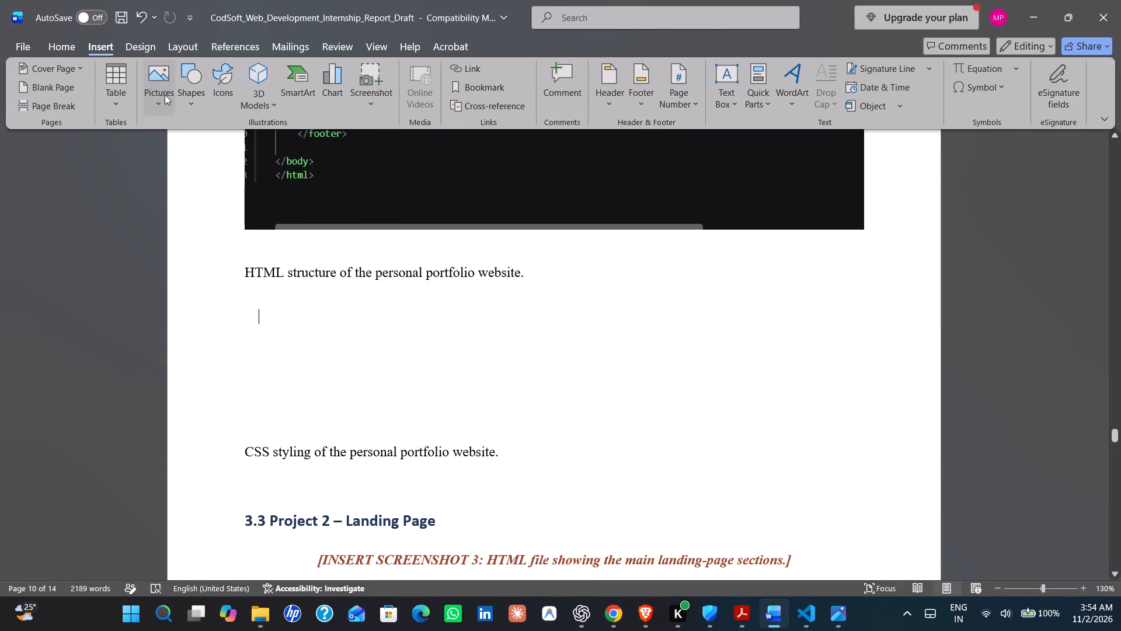
left_click(200, 149)
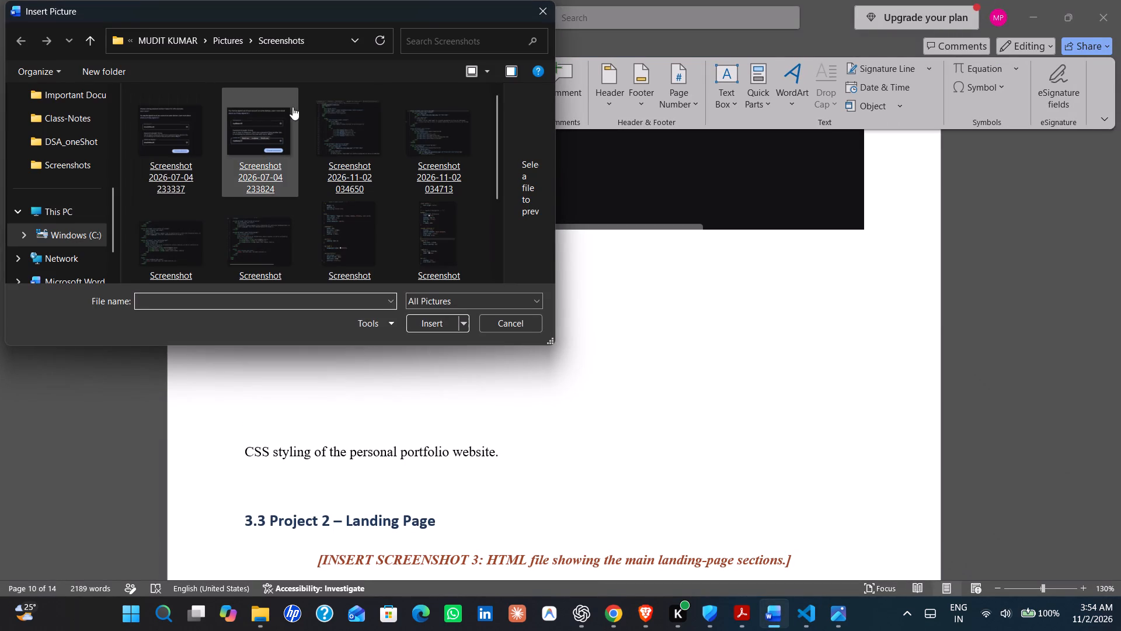
scroll(388, 192, "down", 4)
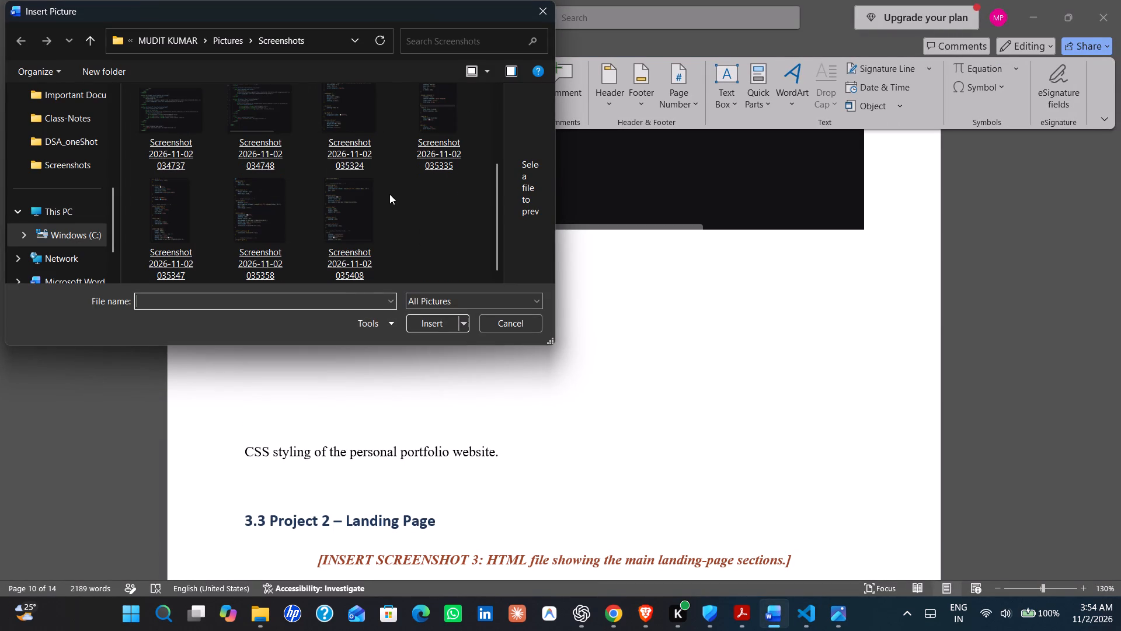
left_click(365, 119, "ctrl")
left_click(420, 129, "ctrl")
left_click(196, 235, "ctrl")
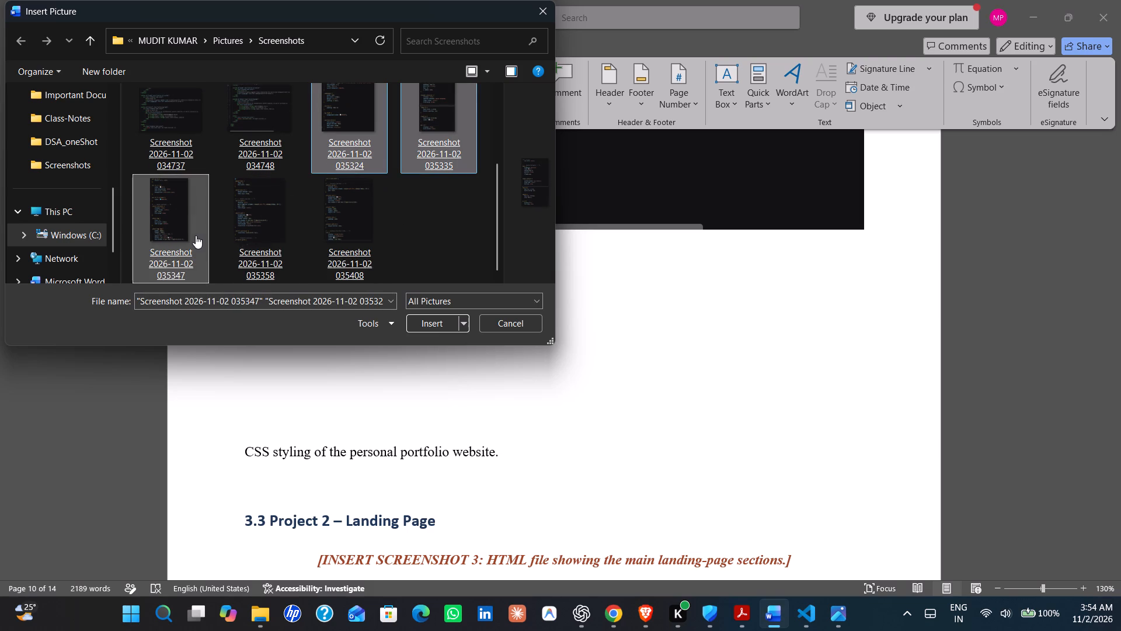
left_click(235, 234, "ctrl")
left_click(323, 222, "ctrl")
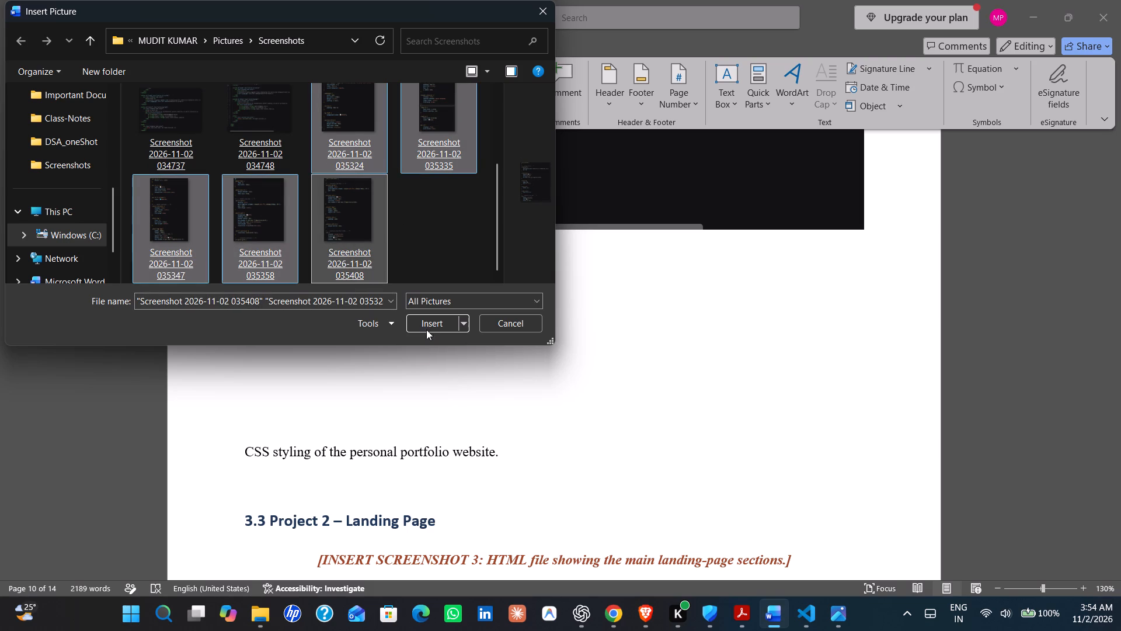
left_click(430, 322)
Review the placement of the portfolio HTML and CSS screenshots and the remaining screenshot placeholders in sections 3.3 and 3.4.
scroll(439, 350, "up", 8)
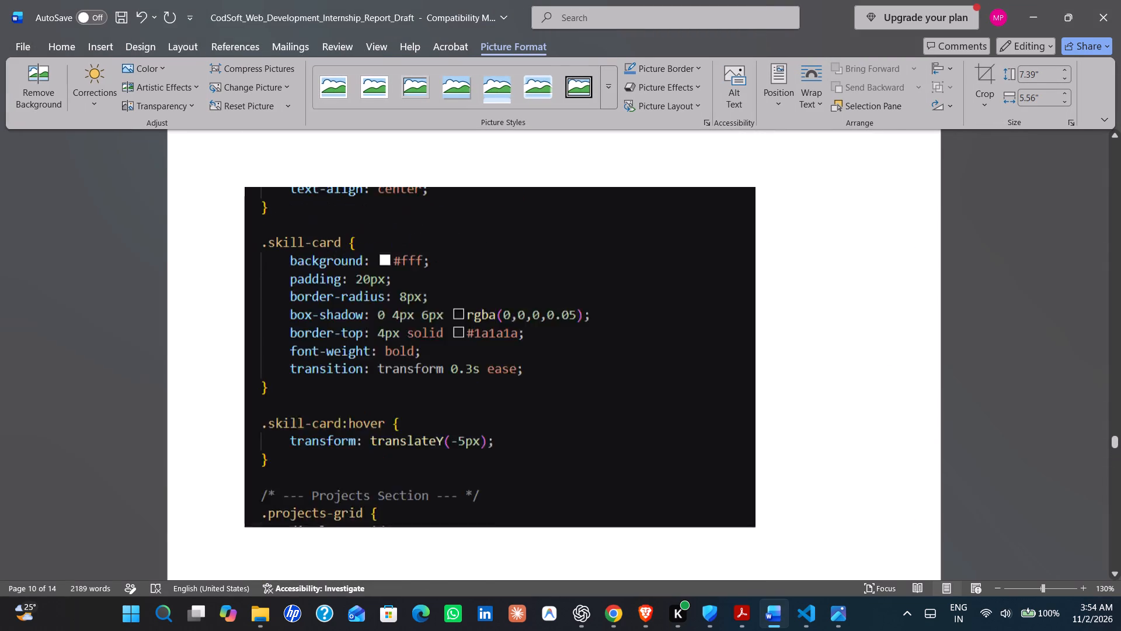
scroll(444, 328, "up", 11)
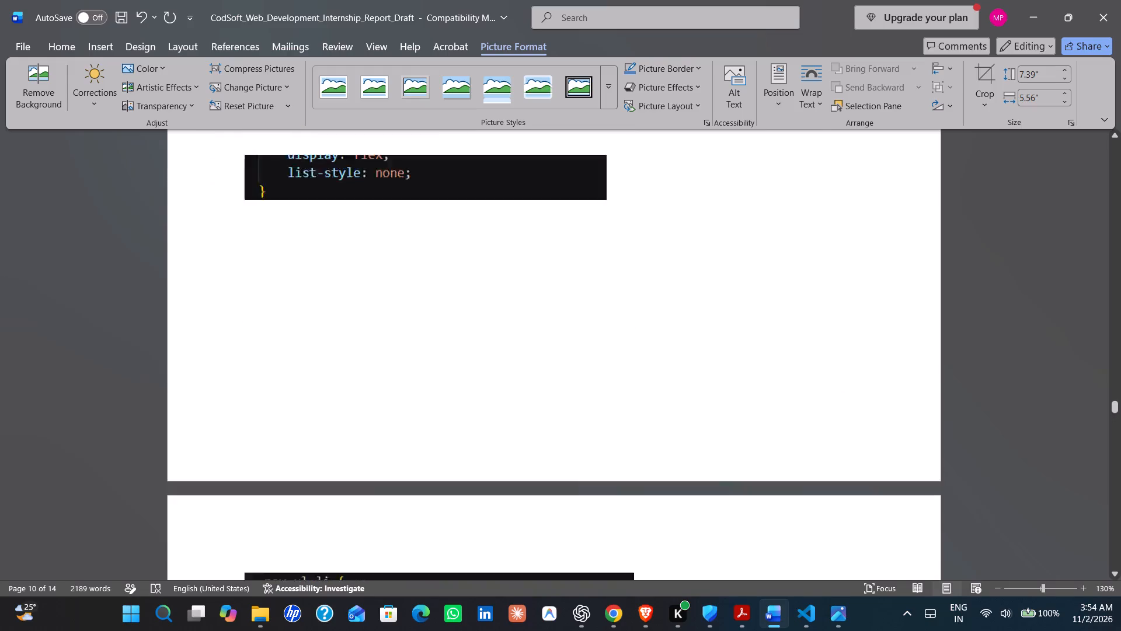
scroll(452, 358, "up", 20)
scroll(465, 365, "down", 1)
scroll(465, 365, "up", 18)
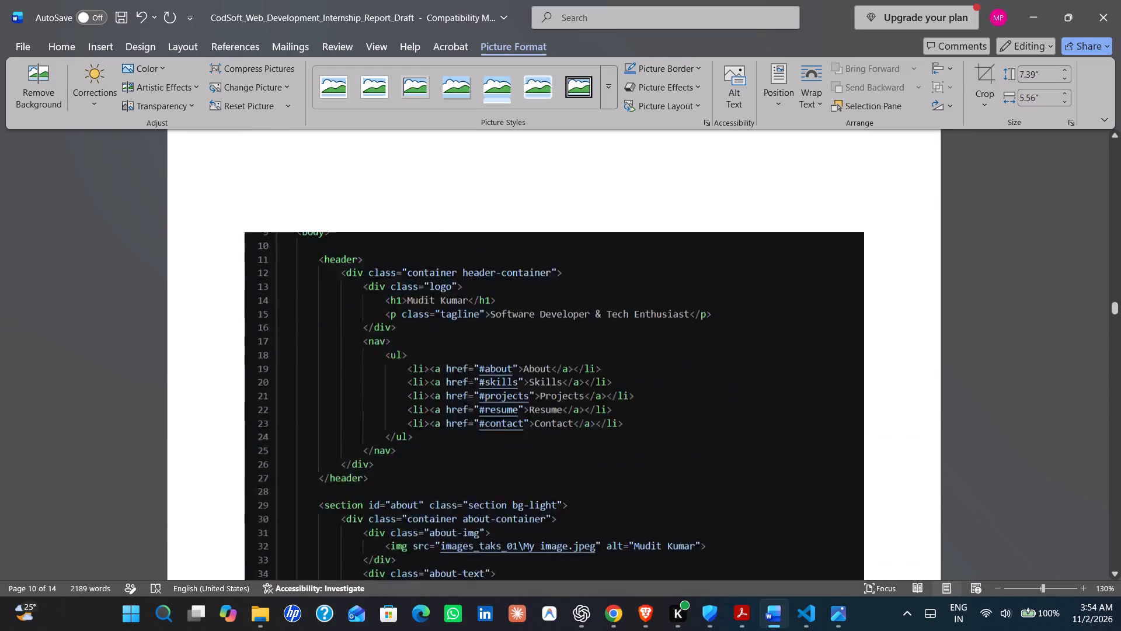
scroll(465, 358, "up", 4)
scroll(465, 358, "down", 19)
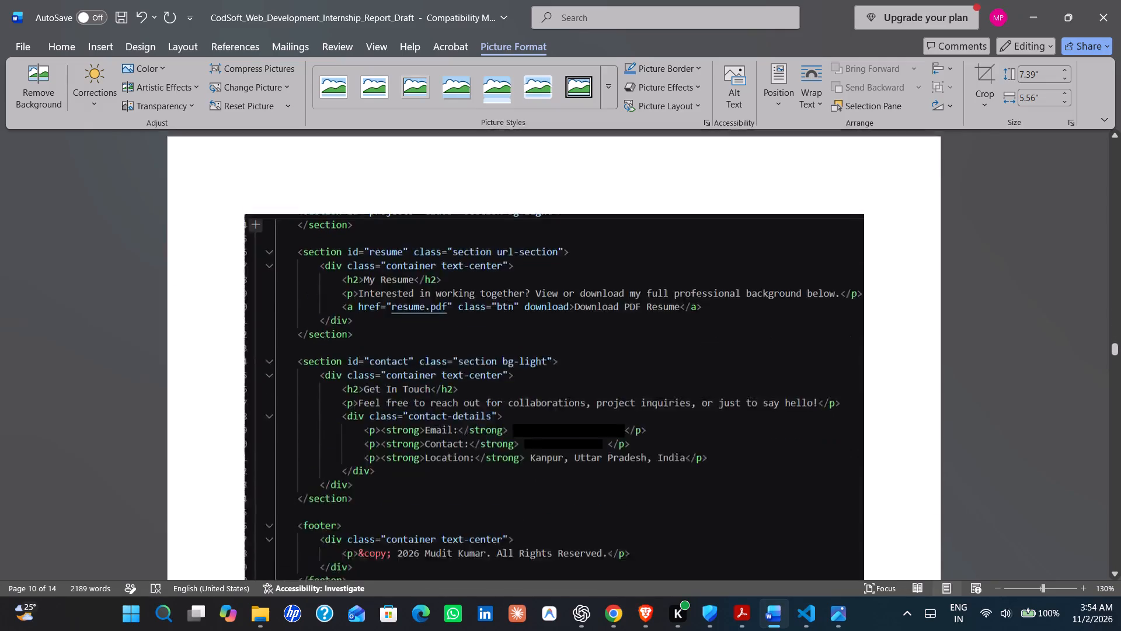
scroll(451, 376, "down", 18)
scroll(444, 386, "down", 5)
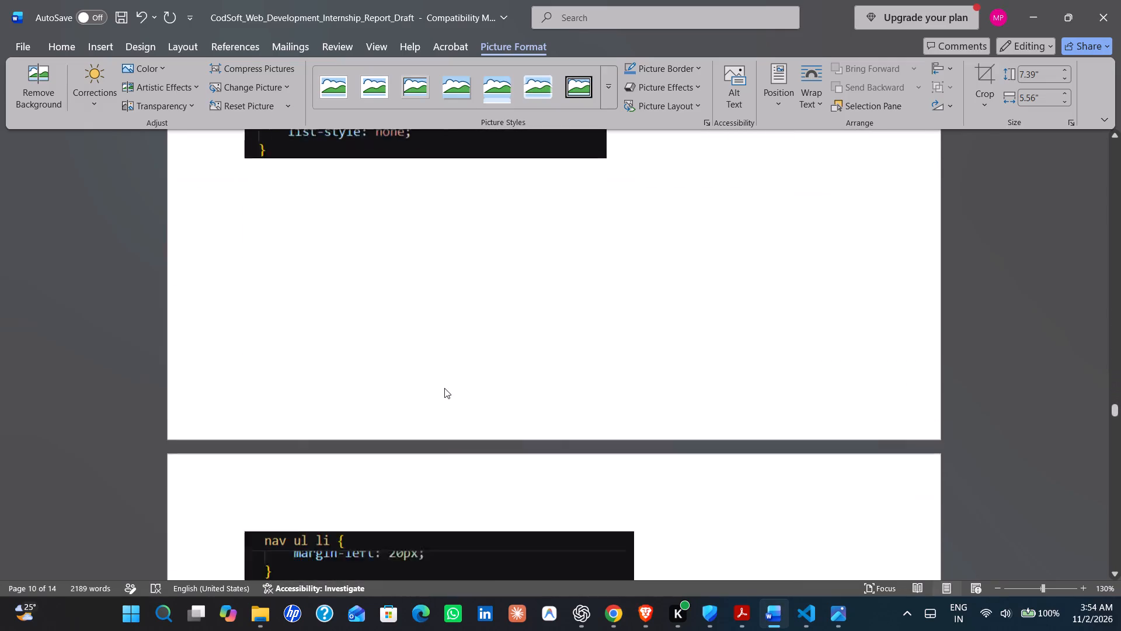
scroll(444, 390, "down", 18)
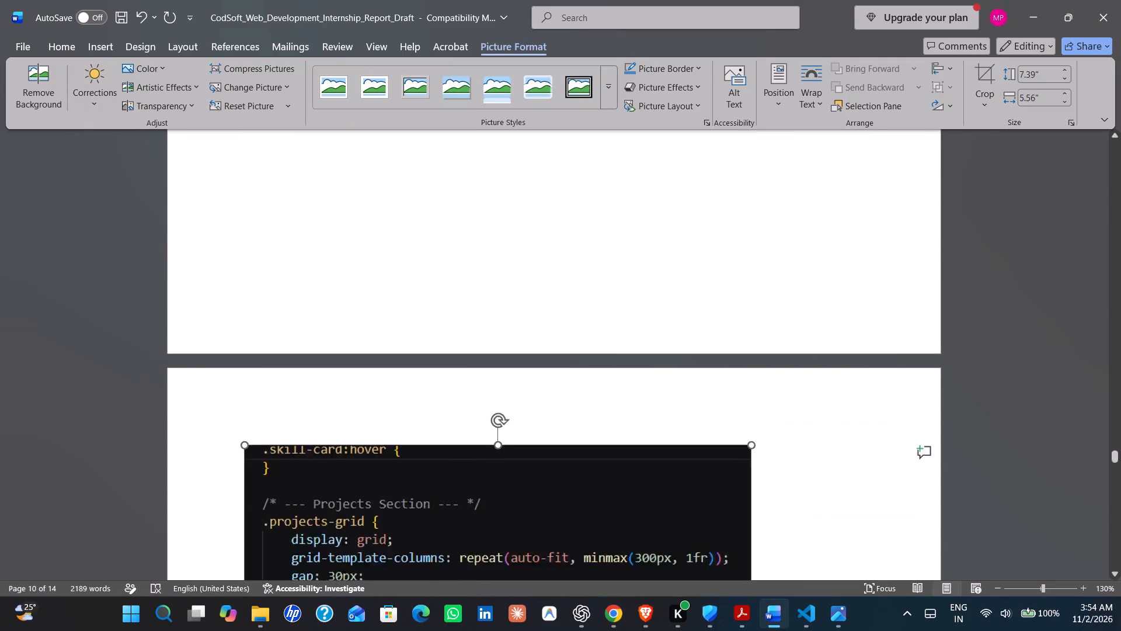
scroll(435, 397, "down", 10)
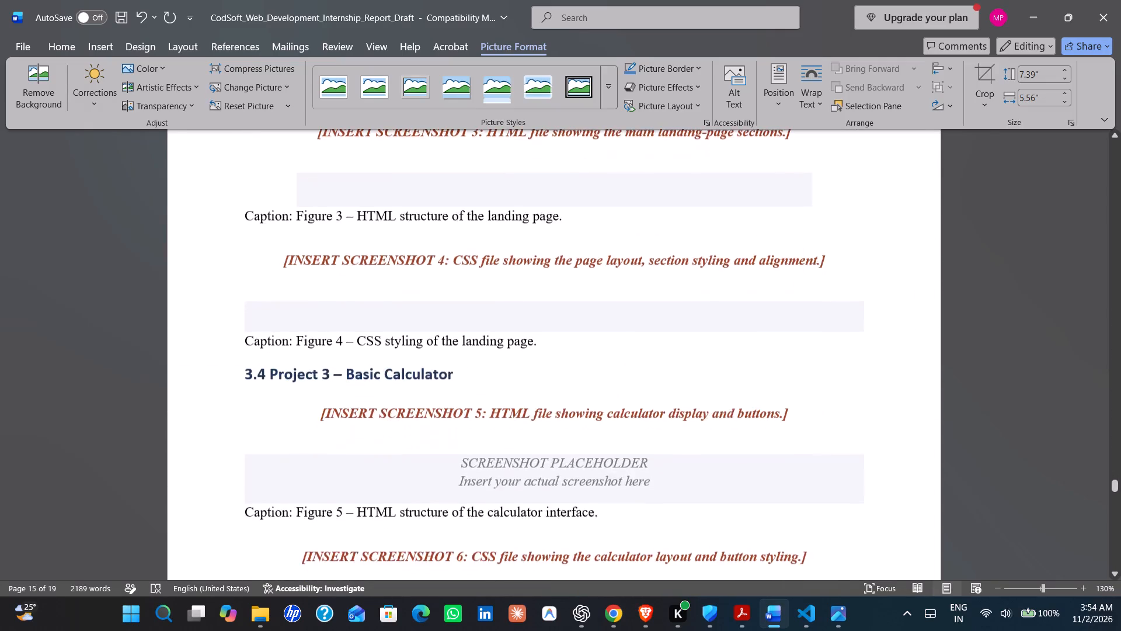
scroll(431, 398, "up", 2)
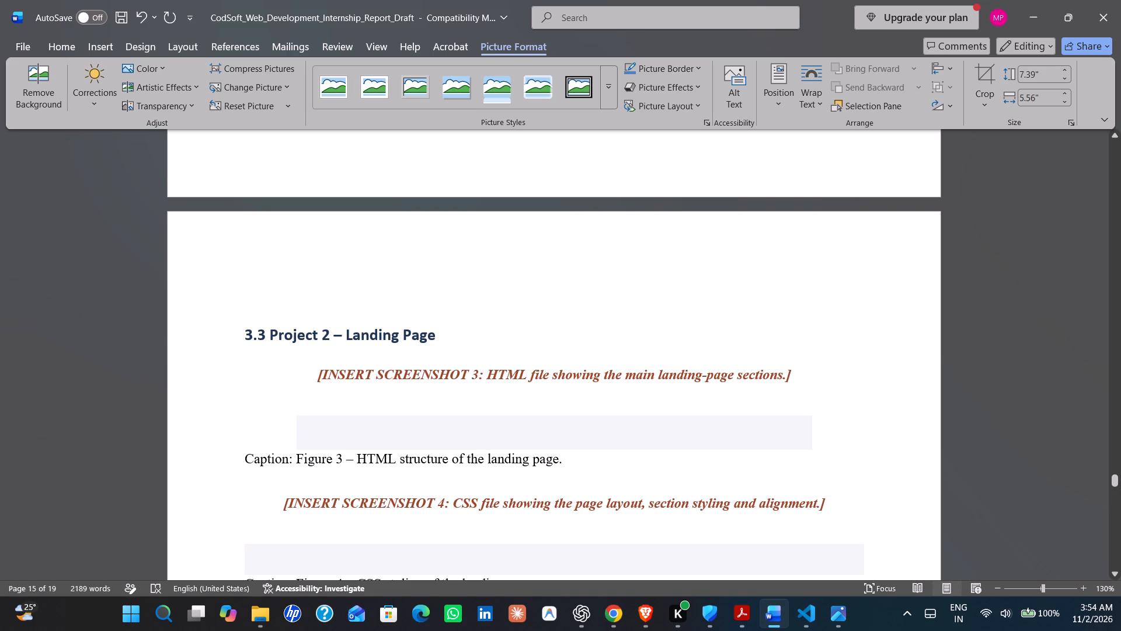
In VS Code, open Task_02's index.html and capture a screenshot of its full code, lines 1–54.
left_click(810, 613)
left_click(140, 164)
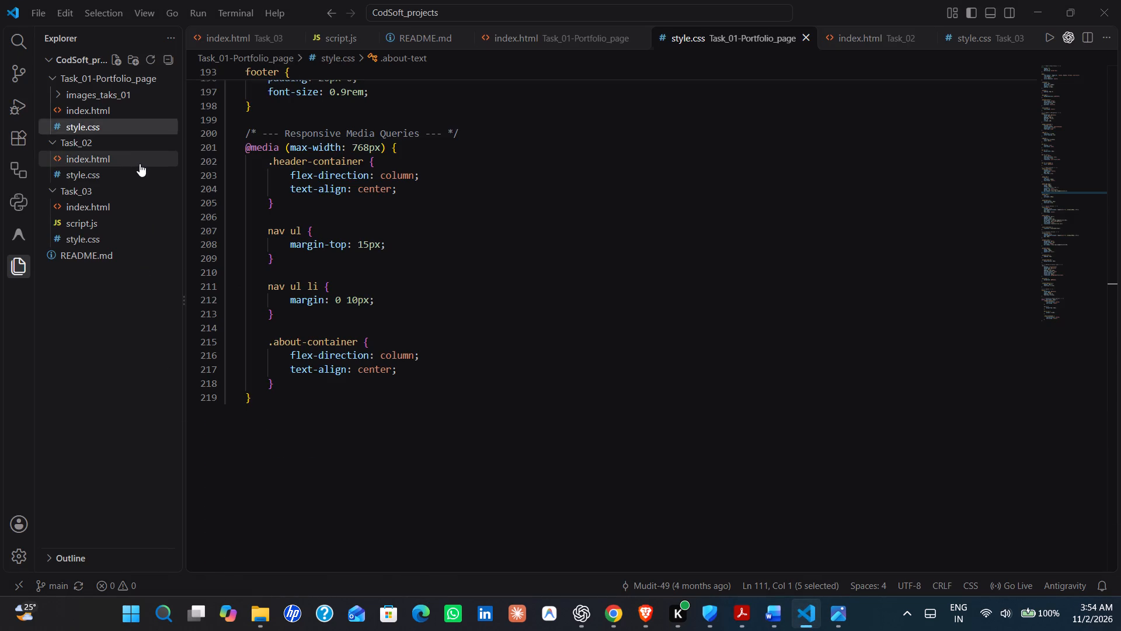
scroll(452, 219, "down", 12)
scroll(462, 238, "up", 3)
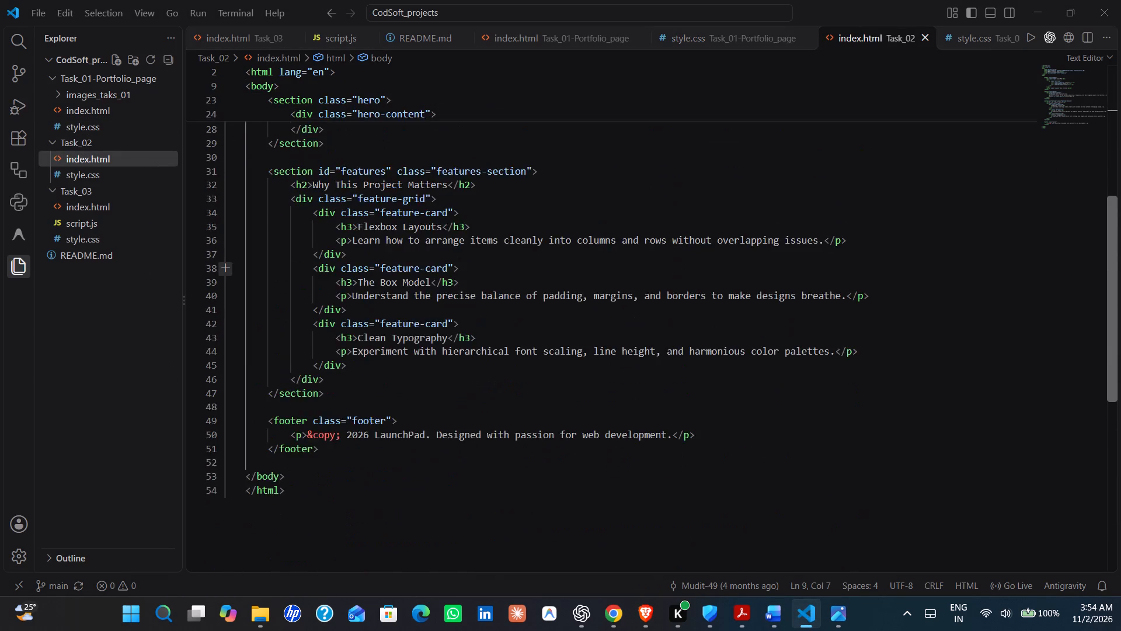
scroll(462, 238, "up", 16)
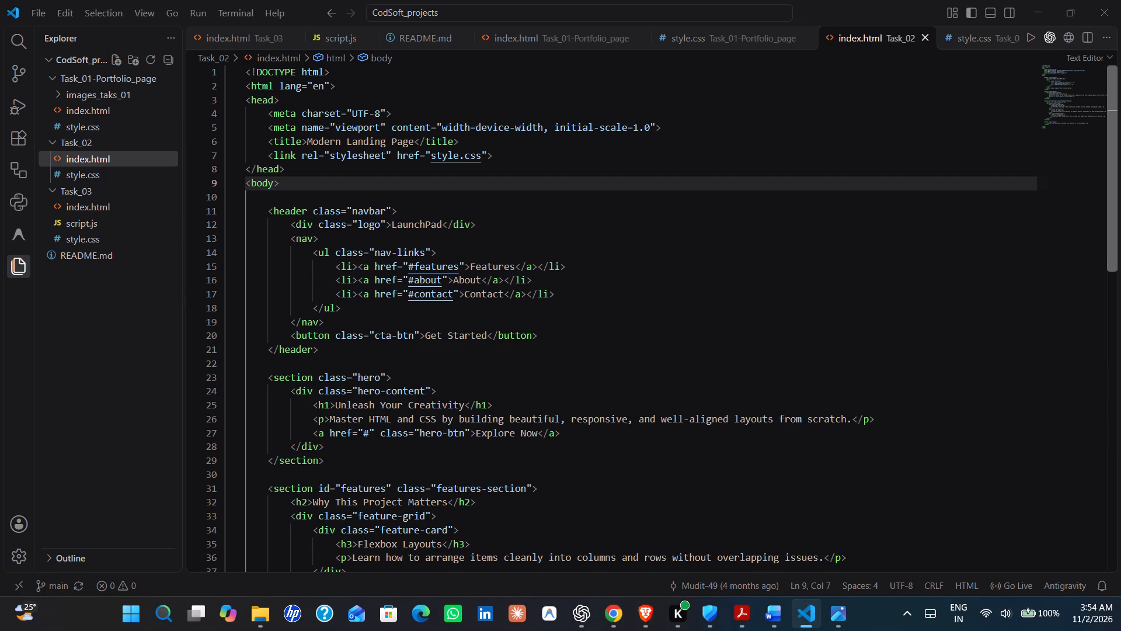
key("ctrl+minus")
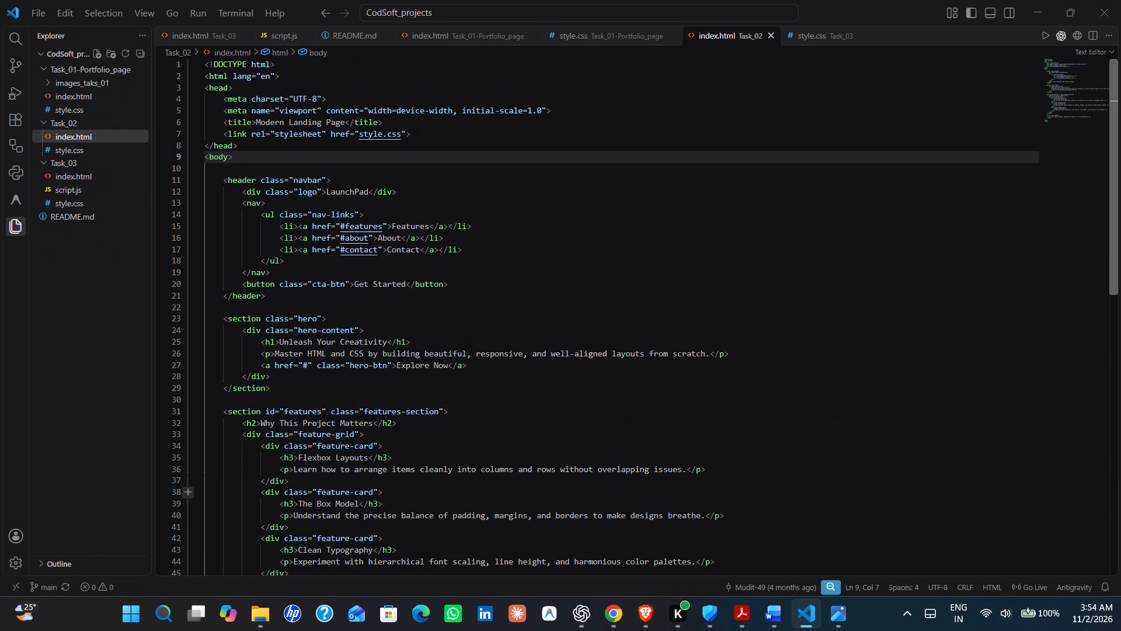
key("ctrl+minus")
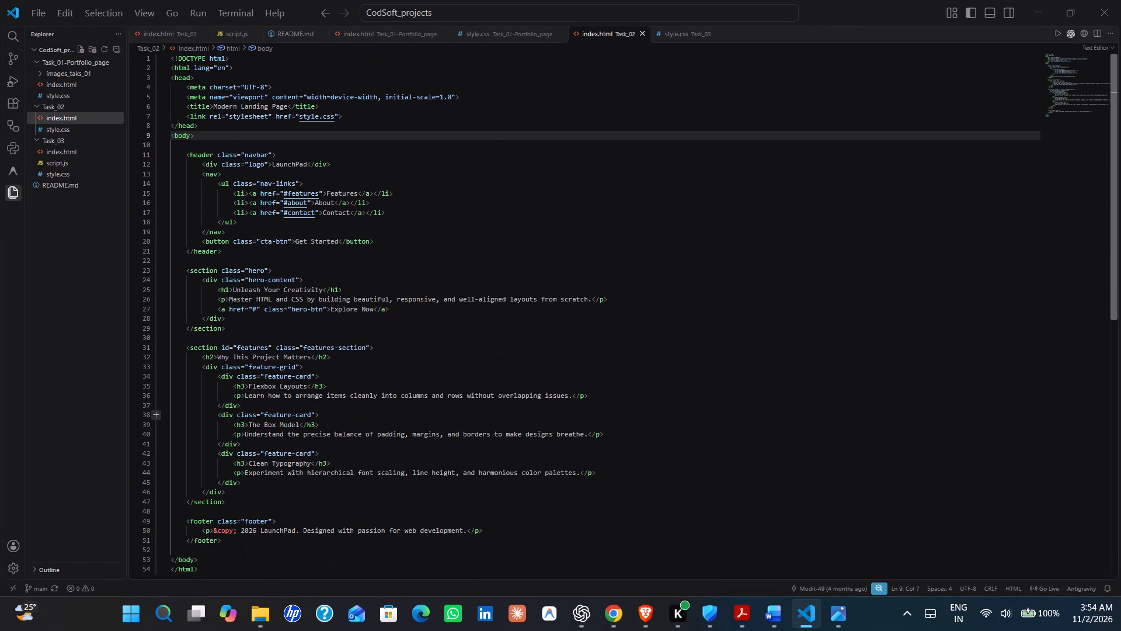
key("Print")
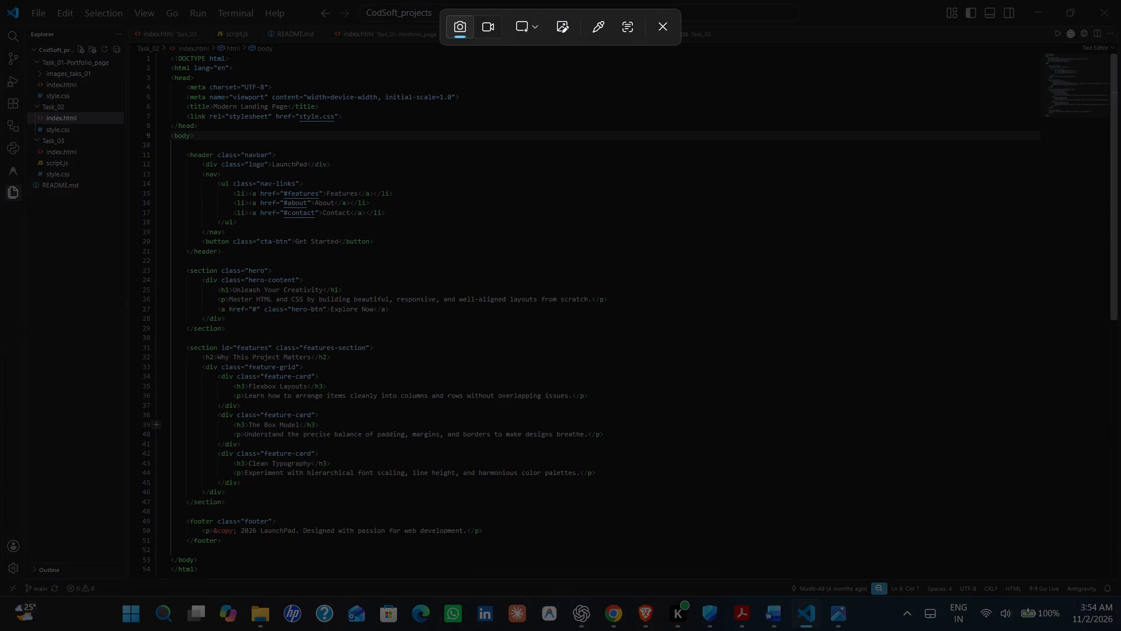
left_click_drag(163, 47, 659, 543)
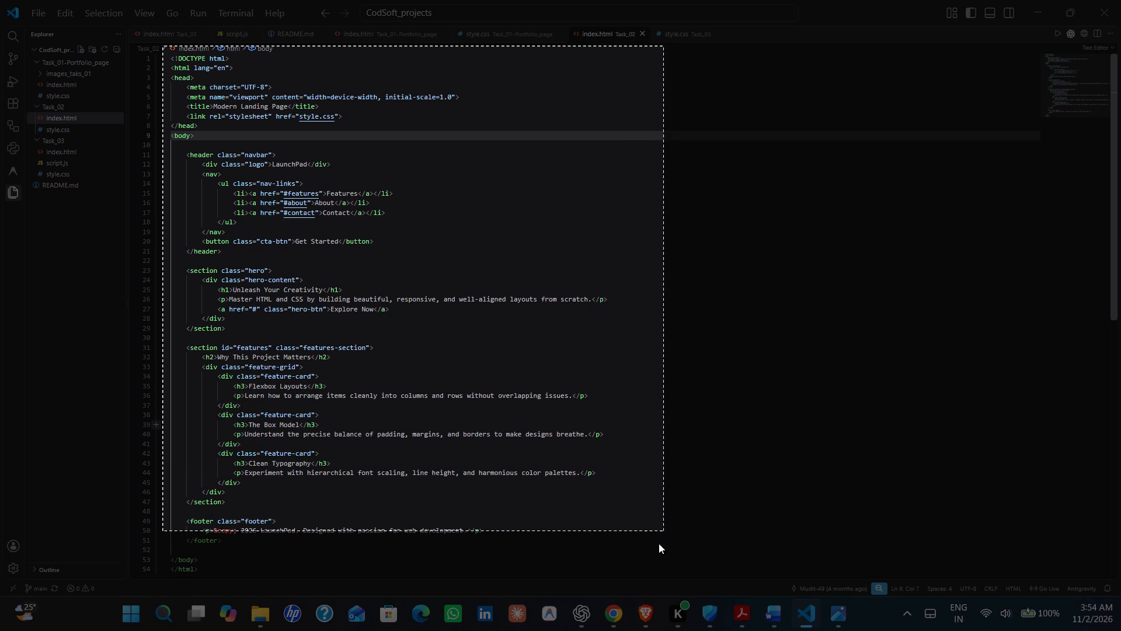
left_click_drag(659, 543, 649, 577)
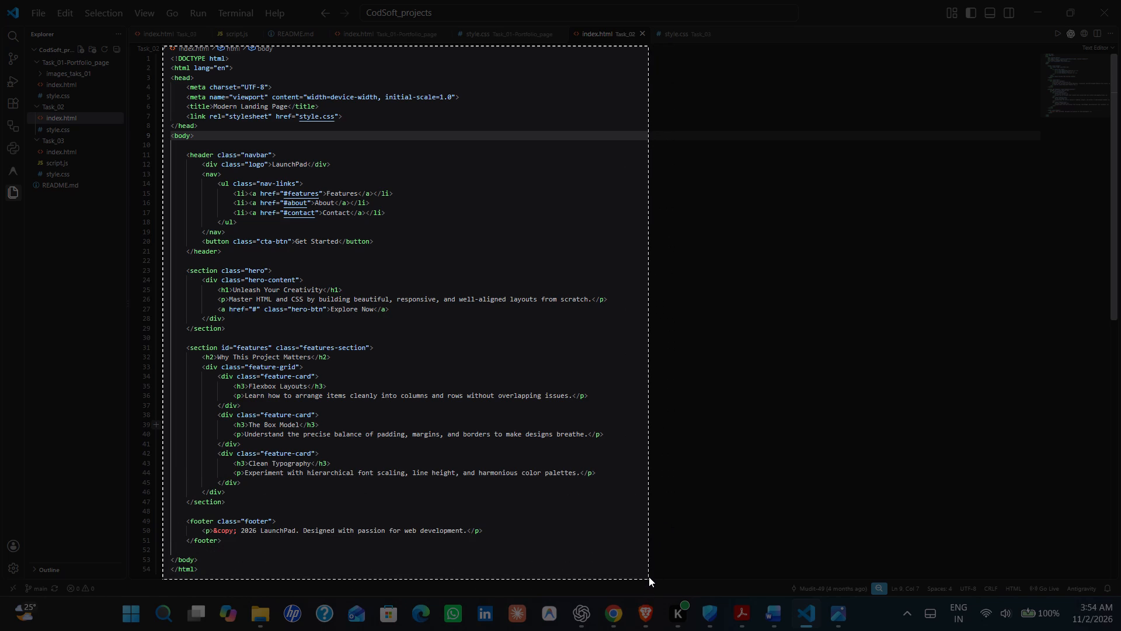
left_click_drag(649, 577, 633, 577)
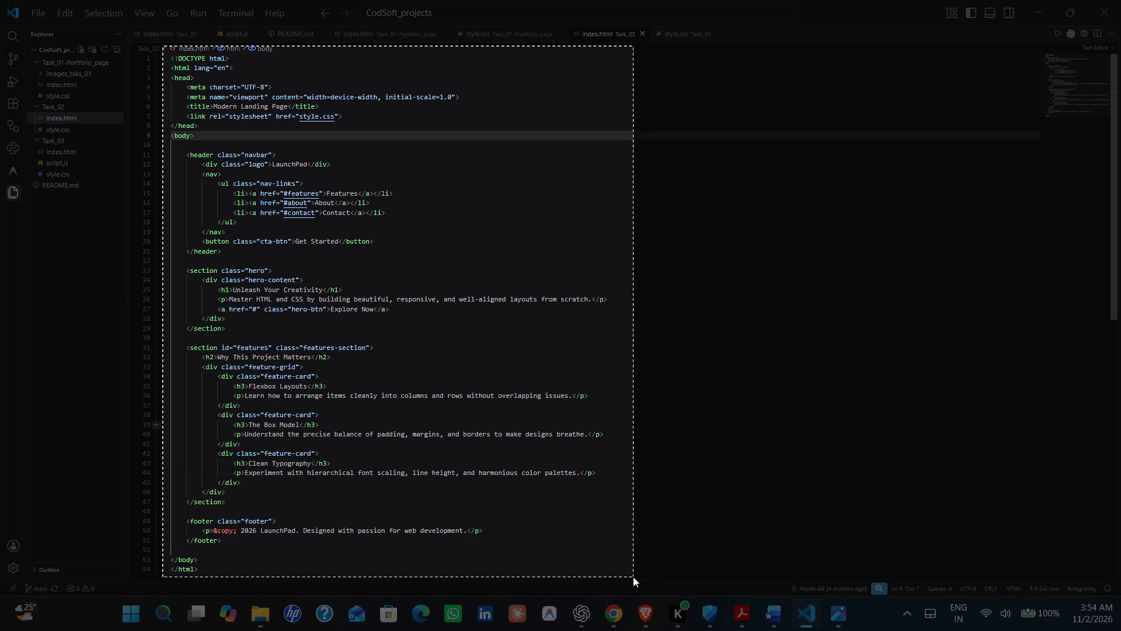
left_click_drag(633, 577, 622, 571)
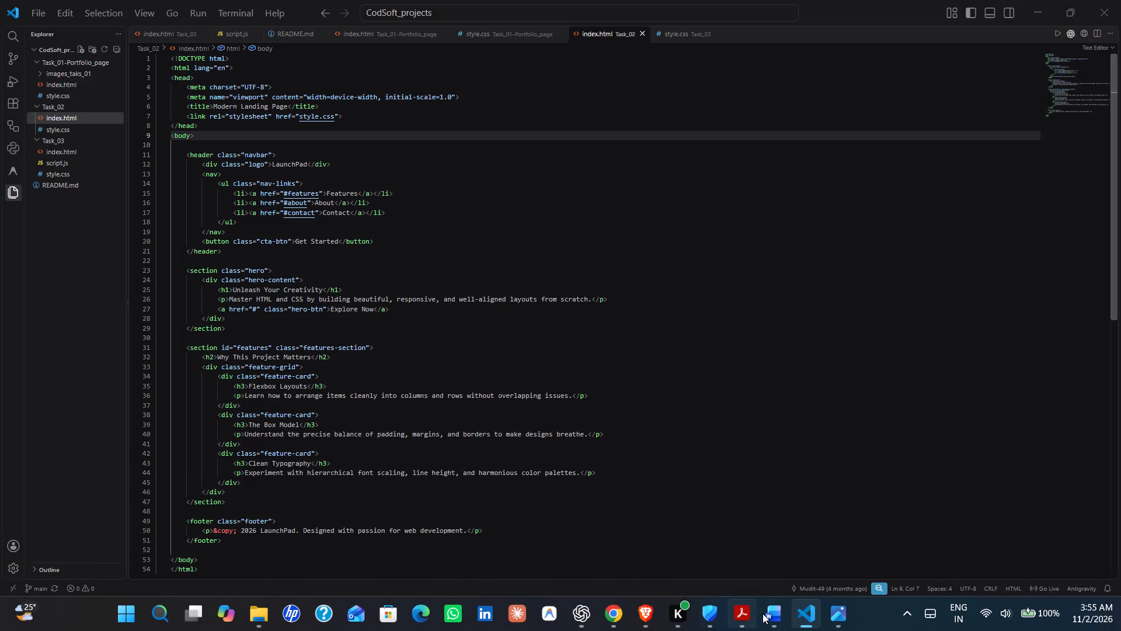
Back in the Word report, delete the "INSERT SCREENSHOT 3" prompt and its empty placeholder box under 3.3 Project 2 – Landing Page.
left_click(1025, 0)
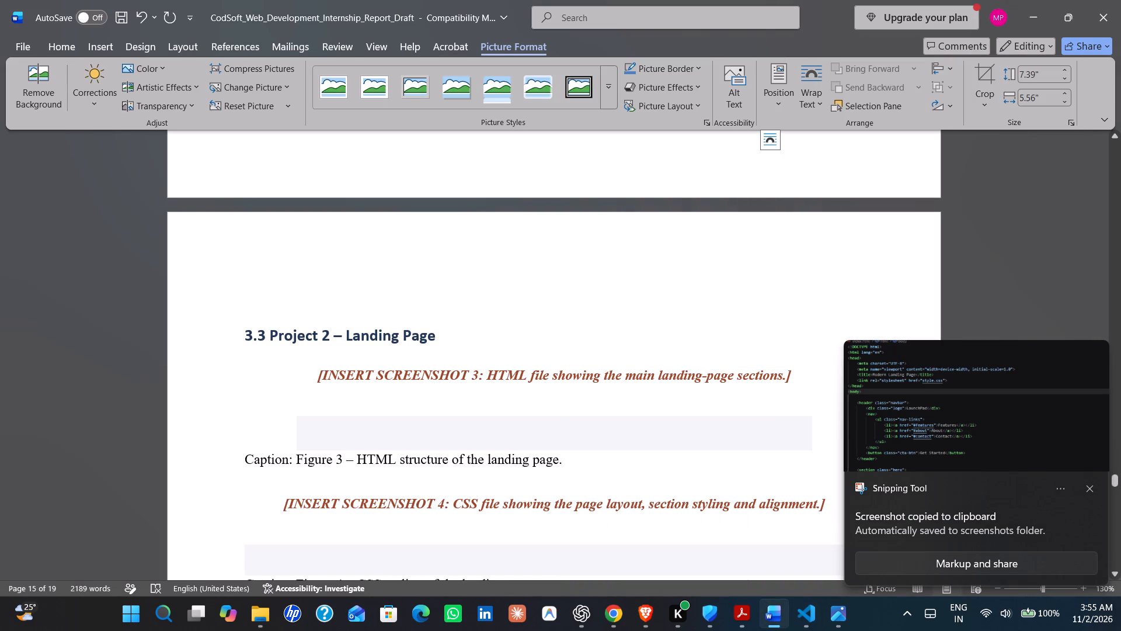
left_click_drag(313, 363, 685, 446)
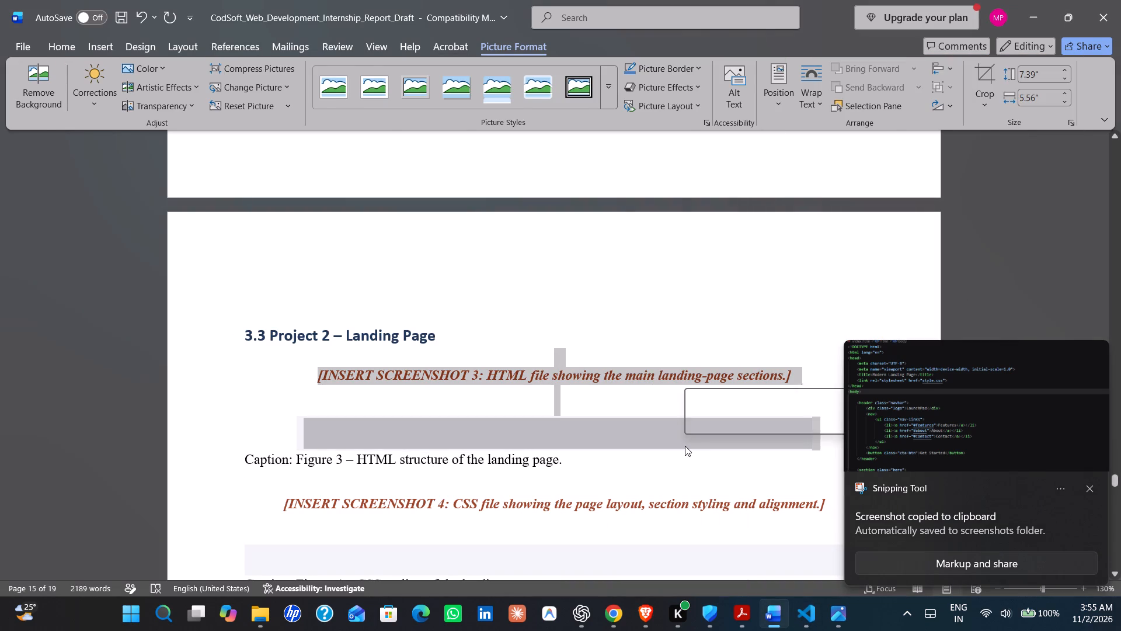
key("Delete")
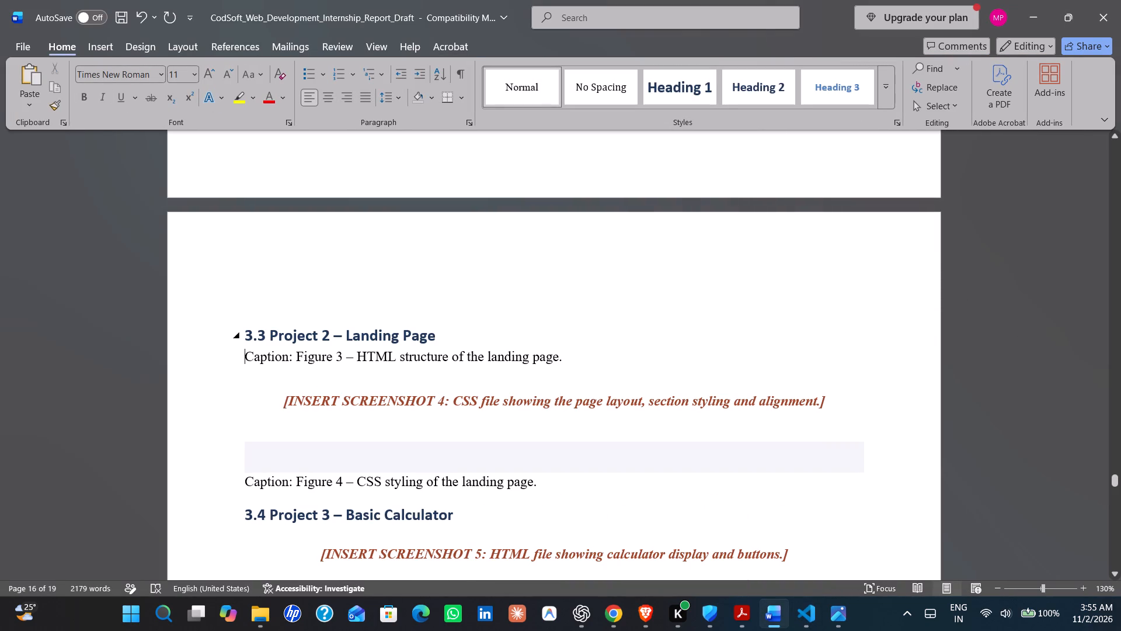
left_click(456, 330)
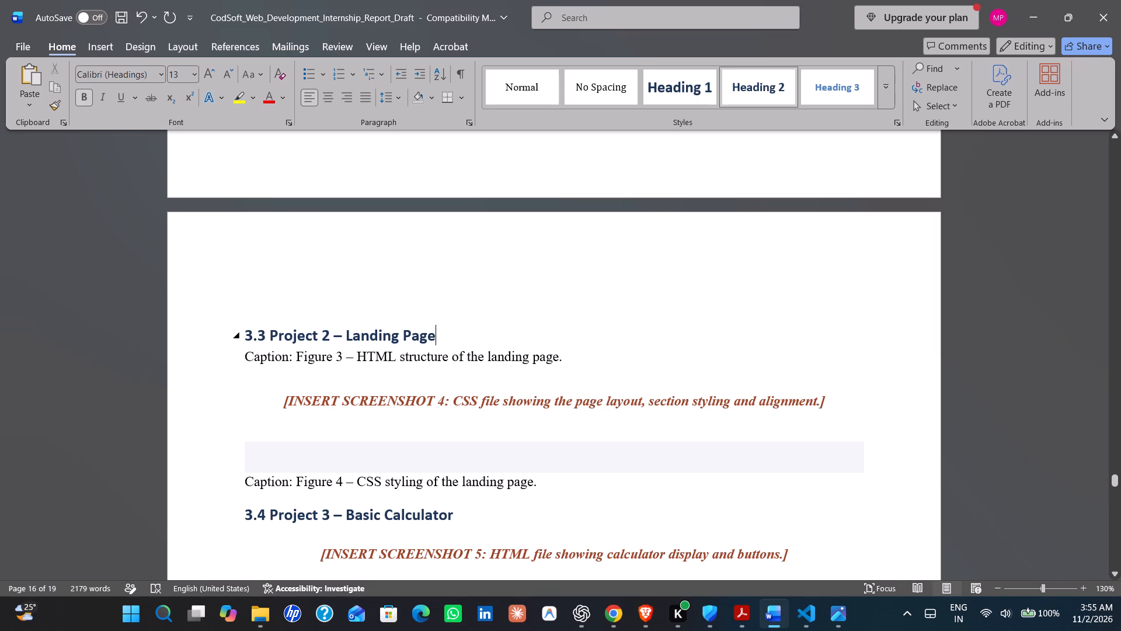
key("Return")
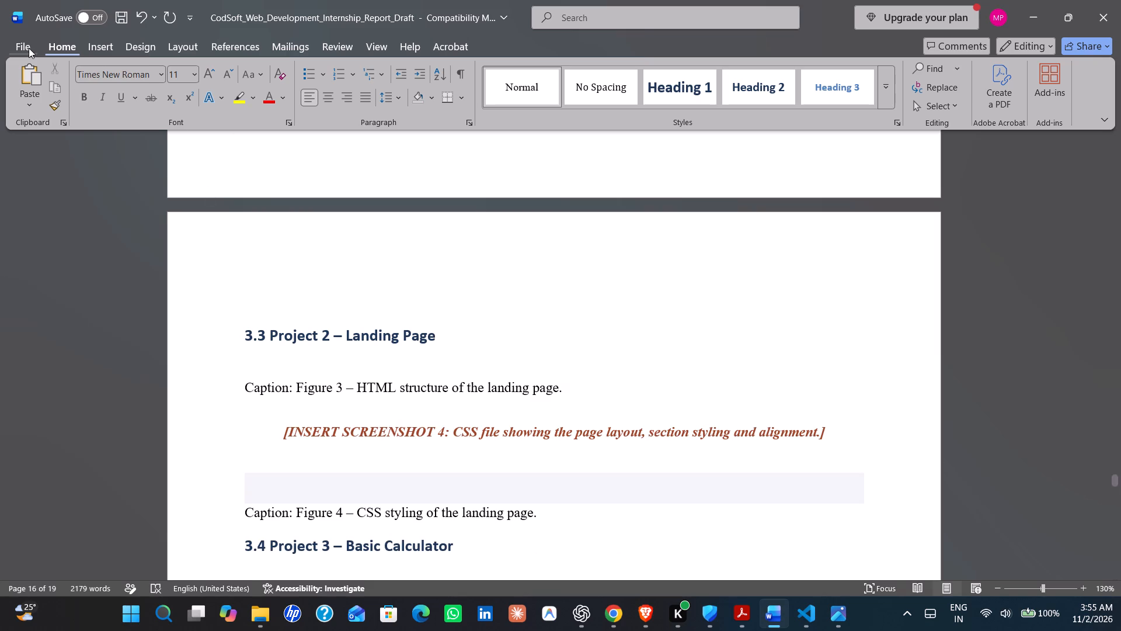
left_click(90, 46)
left_click(159, 81)
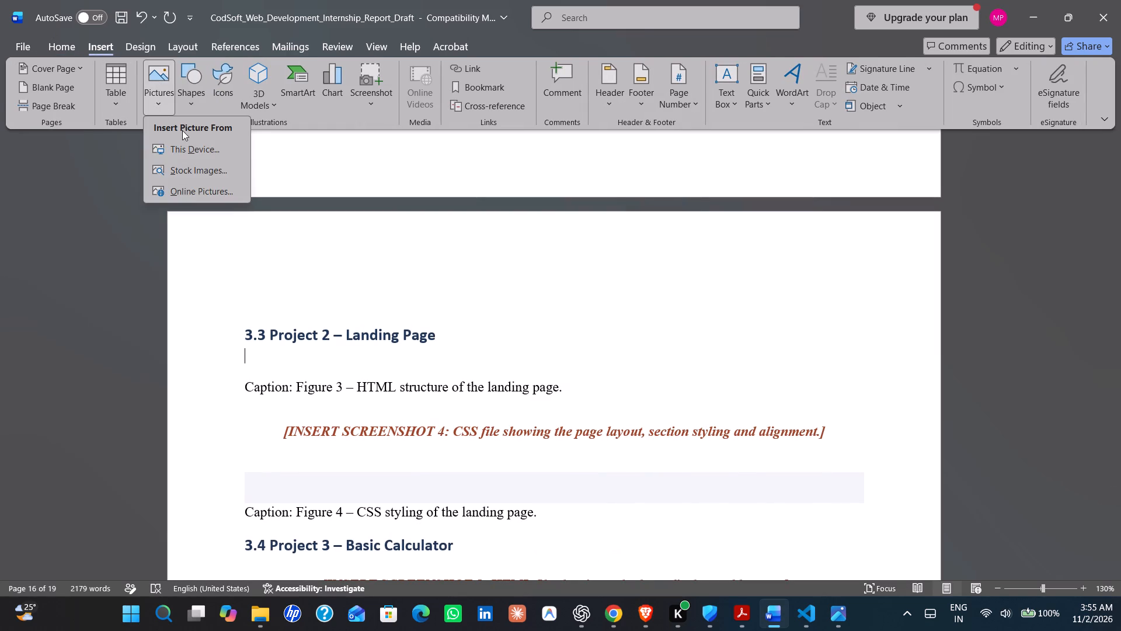
left_click(203, 148)
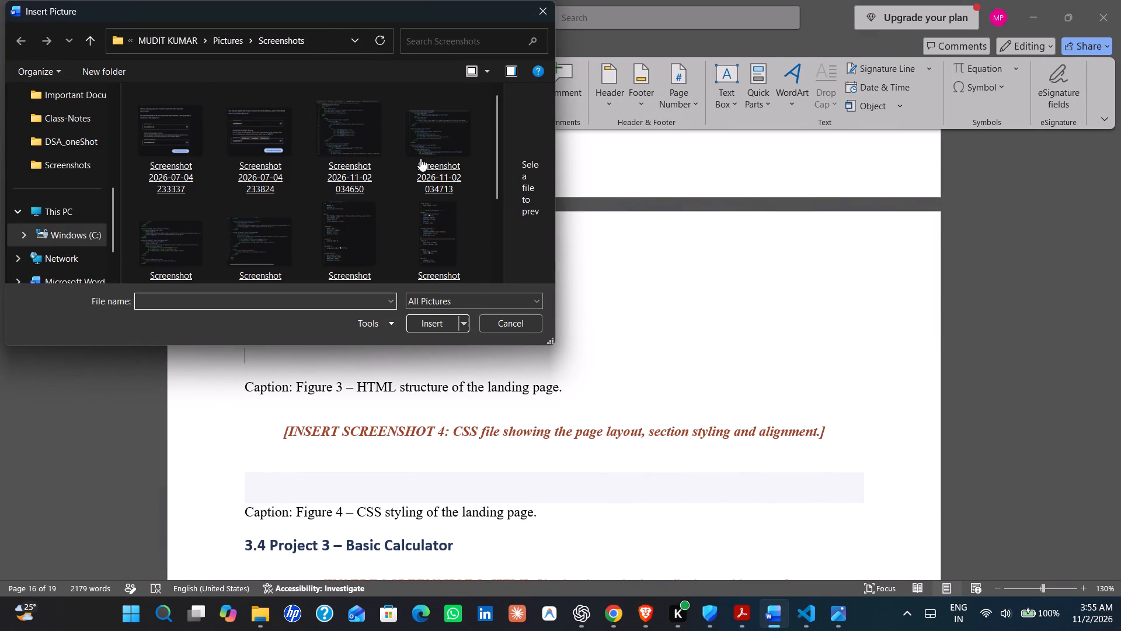
scroll(408, 132, "down", 1)
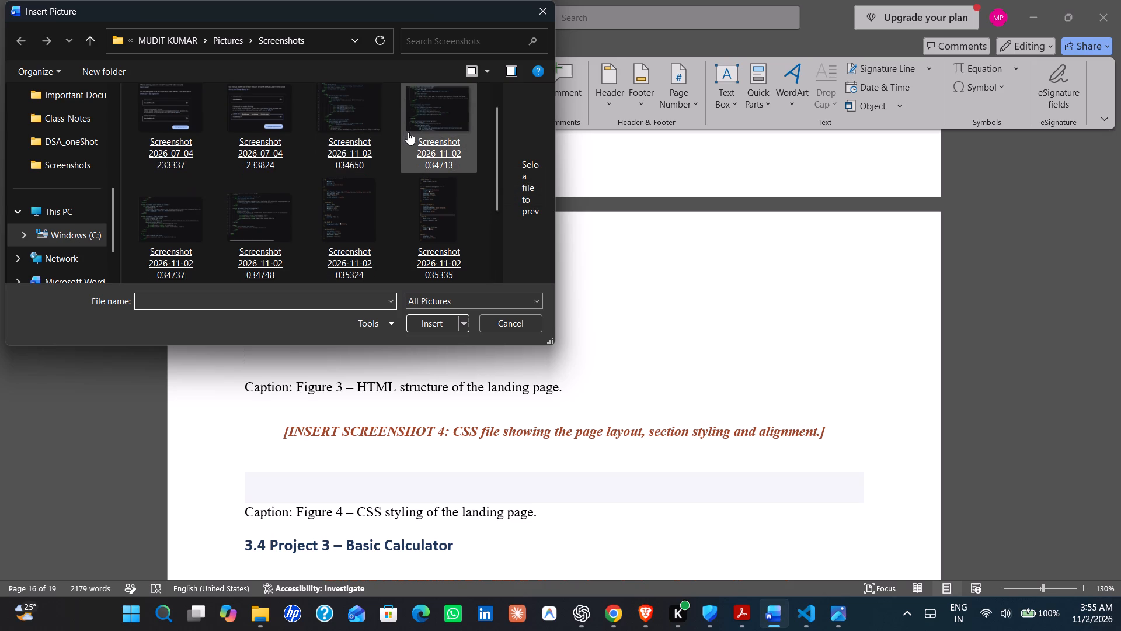
scroll(416, 137, "down", 1)
scroll(427, 129, "up", 4)
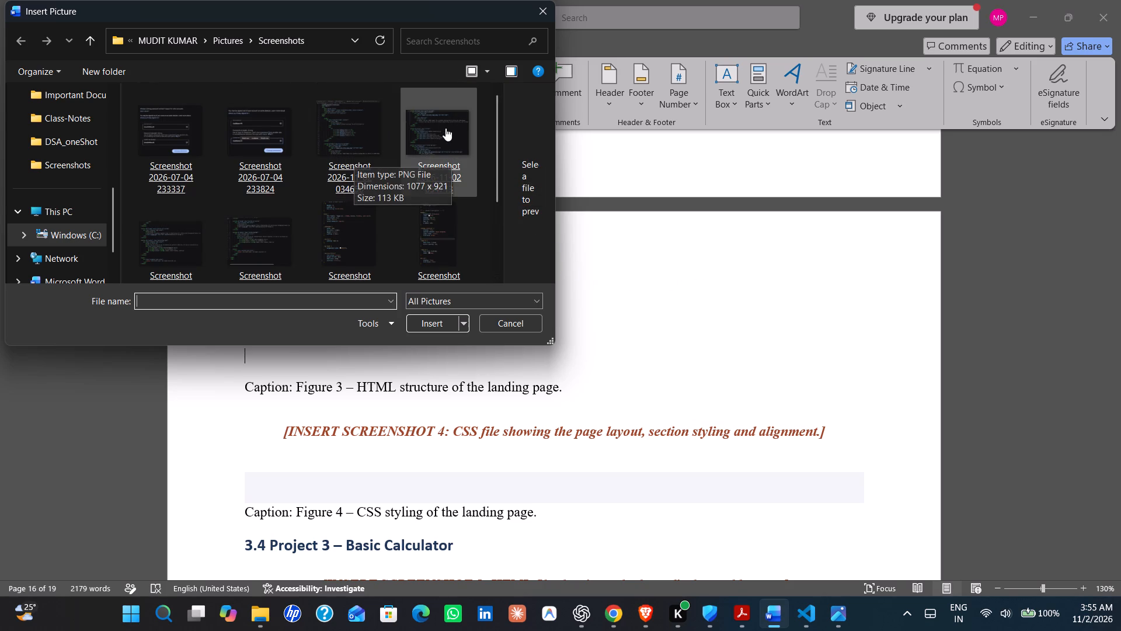
scroll(418, 183, "down", 2)
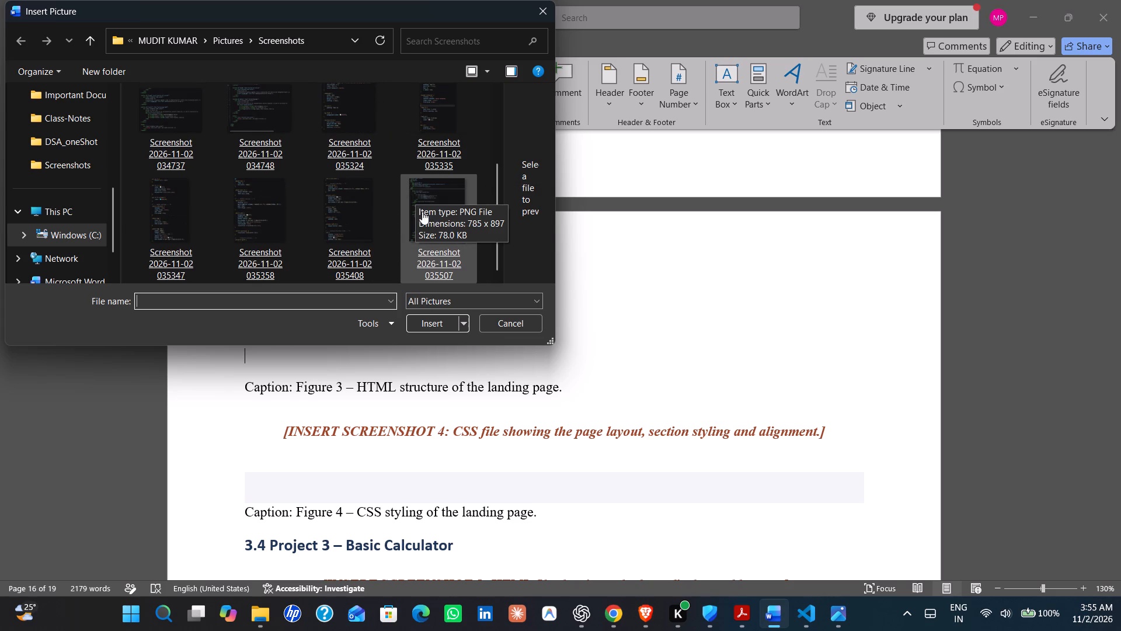
left_click(427, 214)
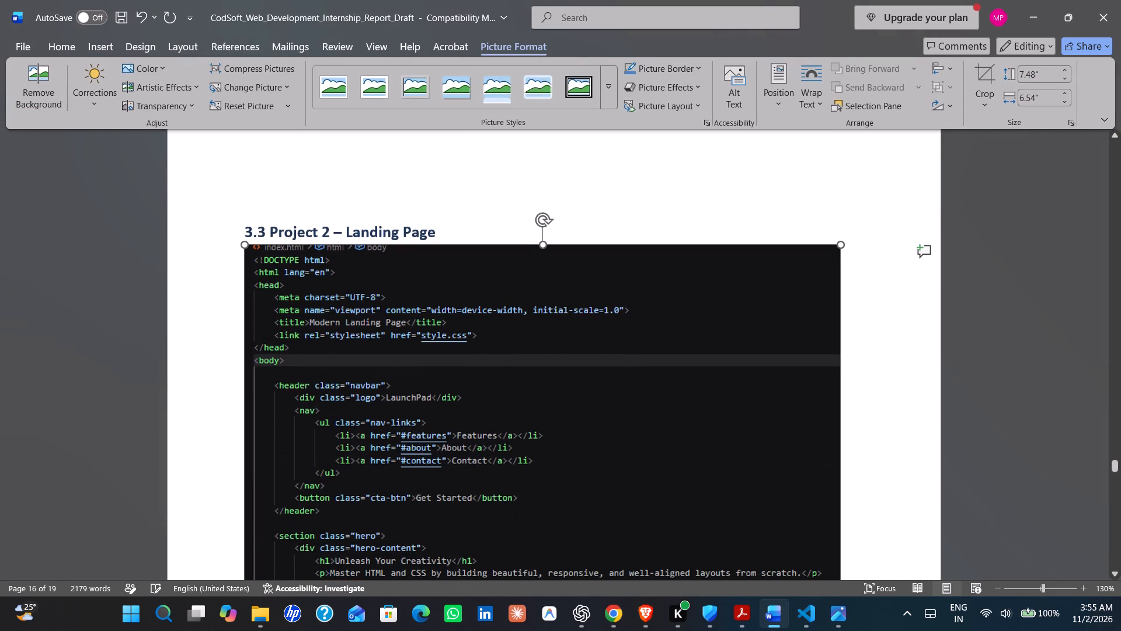
Remove the "Caption: Figure 3 –" prefix from the caption below the landing page HTML picture, keeping the description.
scroll(481, 323, "down", 6)
scroll(481, 323, "up", 3)
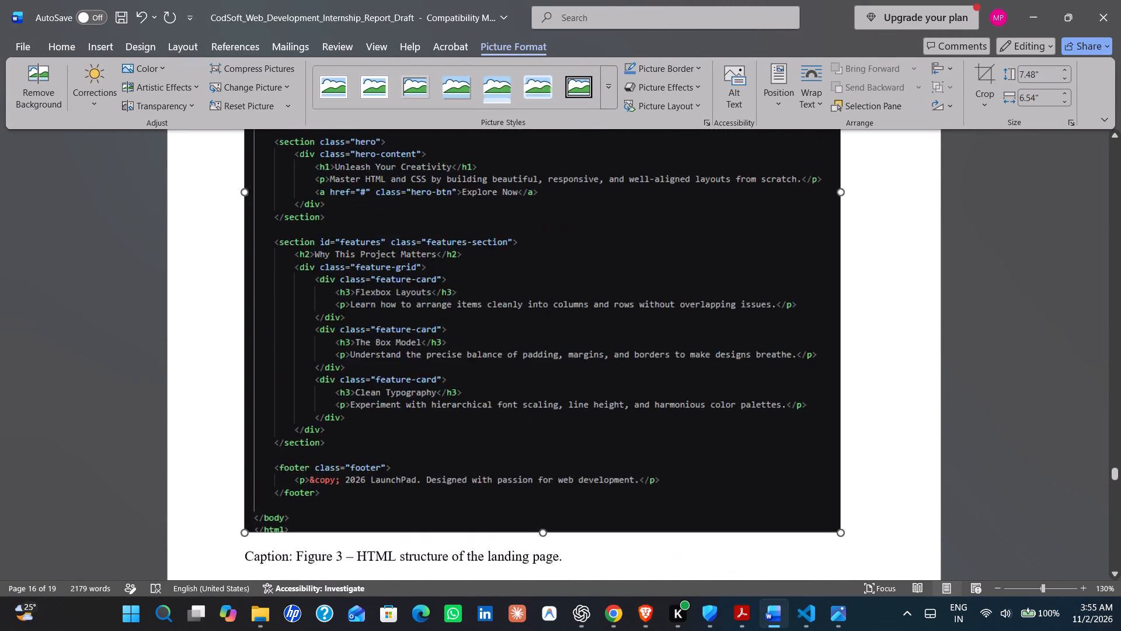
scroll(481, 323, "up", 4)
scroll(481, 358, "down", 4)
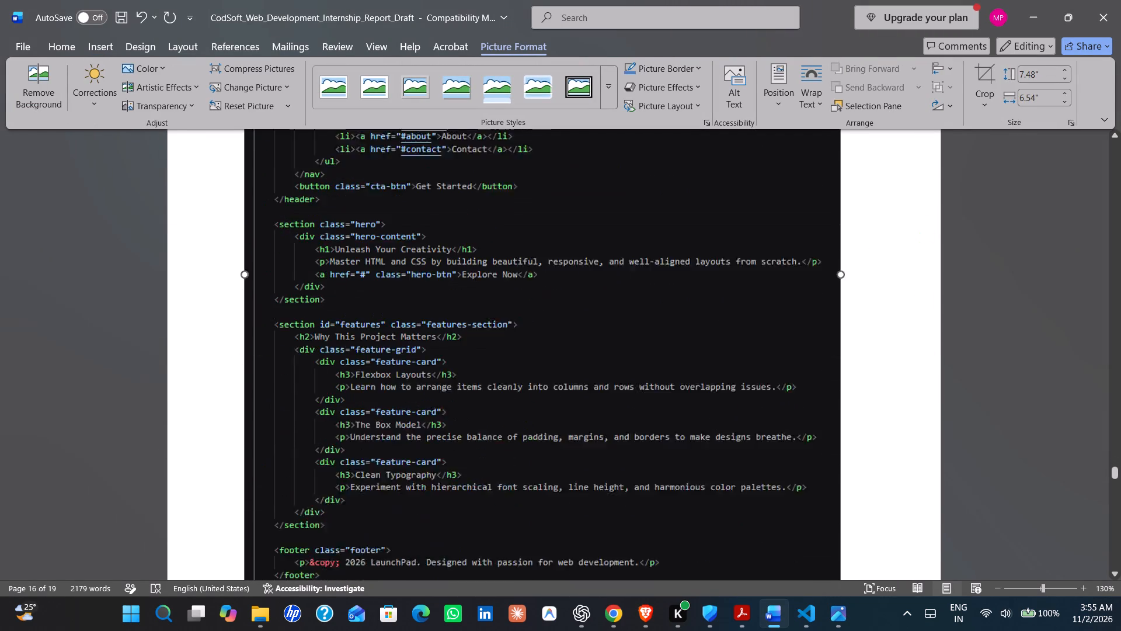
scroll(480, 363, "down", 2)
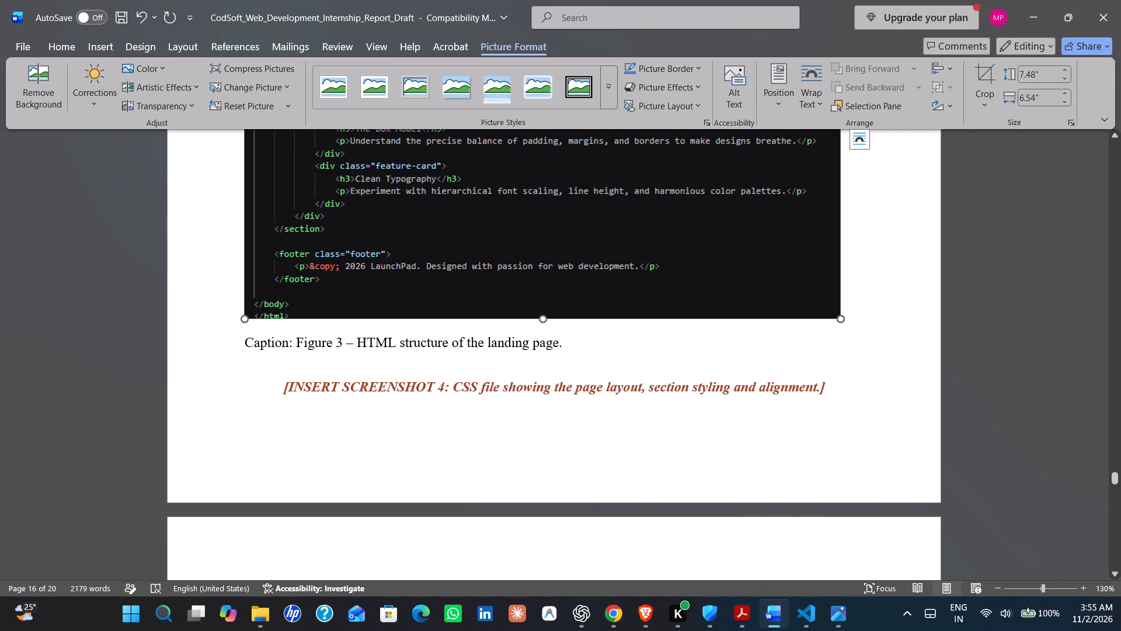
left_click_drag(353, 340, 245, 347)
key("BackSpace")
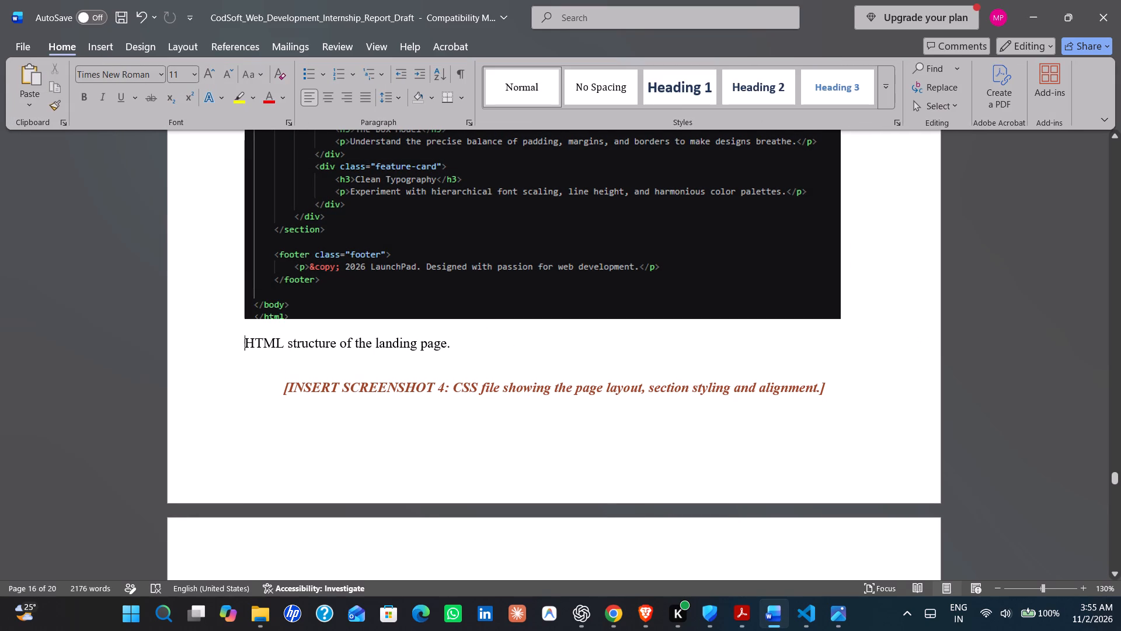
Delete the "INSERT SCREENSHOT 4" prompt and the empty placeholder box above the Figure 4 caption.
left_click_drag(837, 395, 203, 383)
key("BackSpace")
scroll(277, 383, "down", 3)
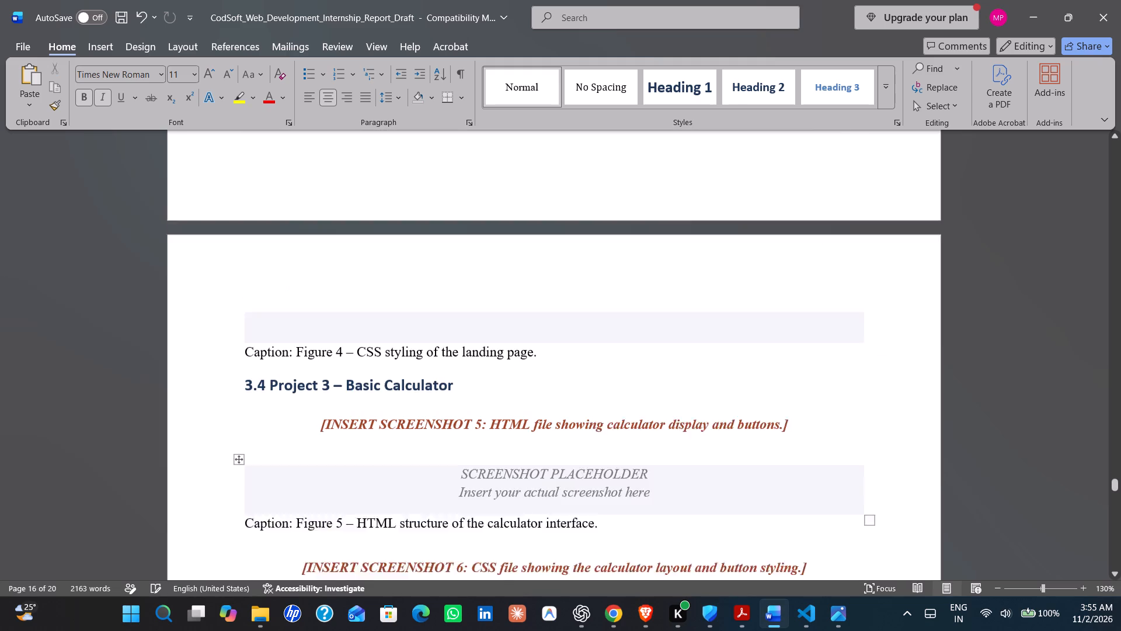
left_click(361, 245)
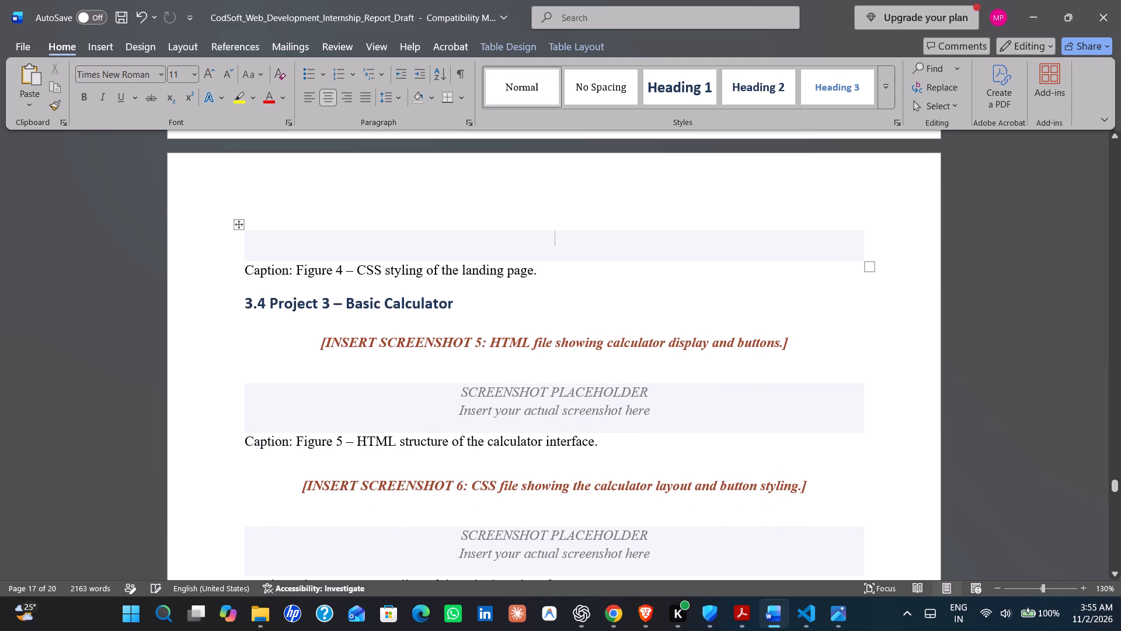
left_click(239, 229)
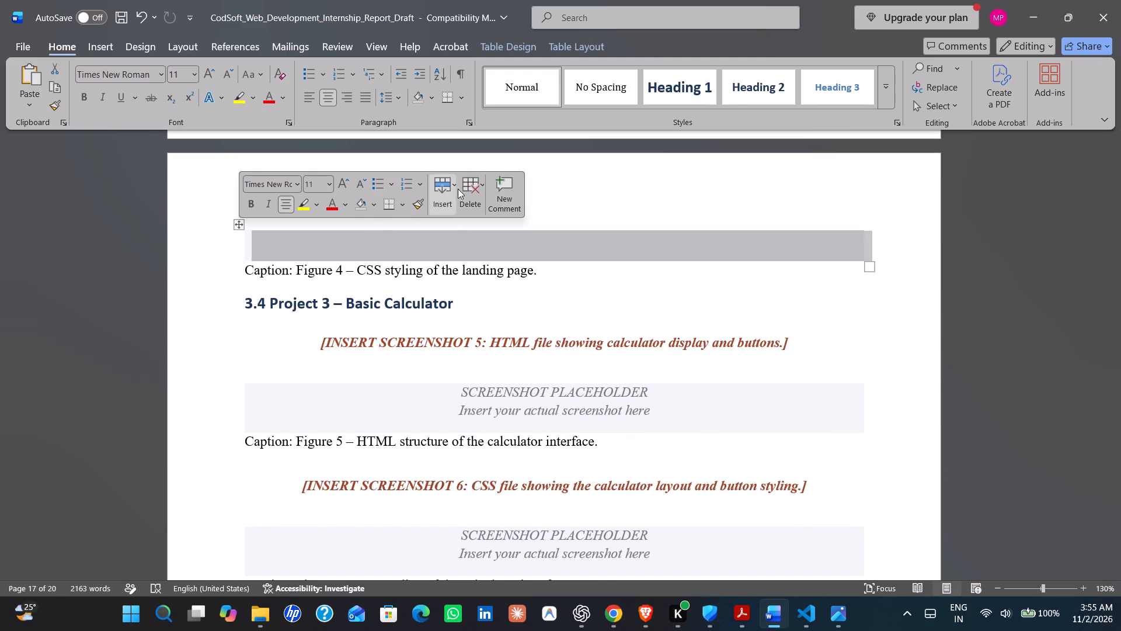
left_click(469, 190)
left_click(497, 286)
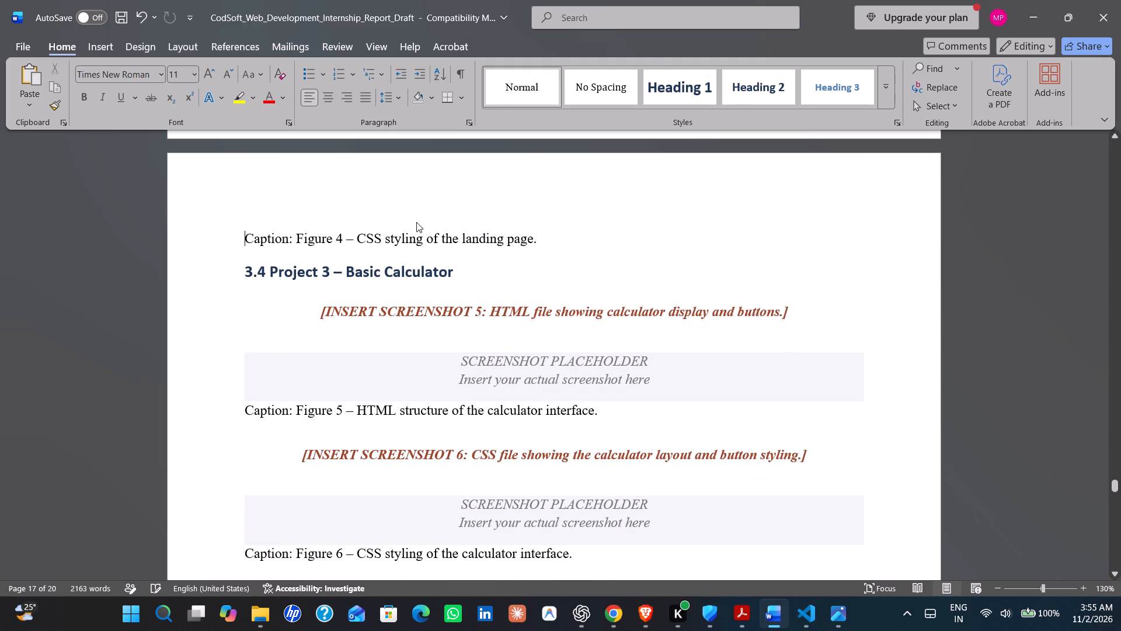
Remove the "Caption: Figure 4 –" prefix from the landing page CSS caption, keeping the description.
left_click_drag(353, 241, 243, 243)
key("BackSpace")
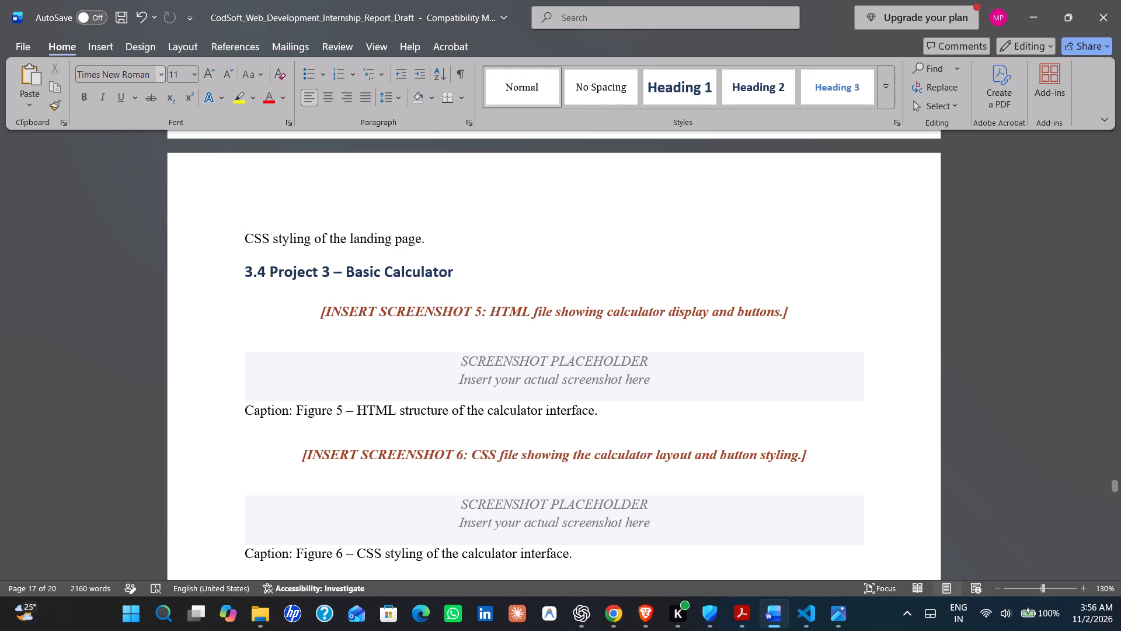
Switch to VS Code, open Task_02's style.css and capture a screenshot of its first part, lines 1–54.
left_click(103, 50)
left_click(162, 103)
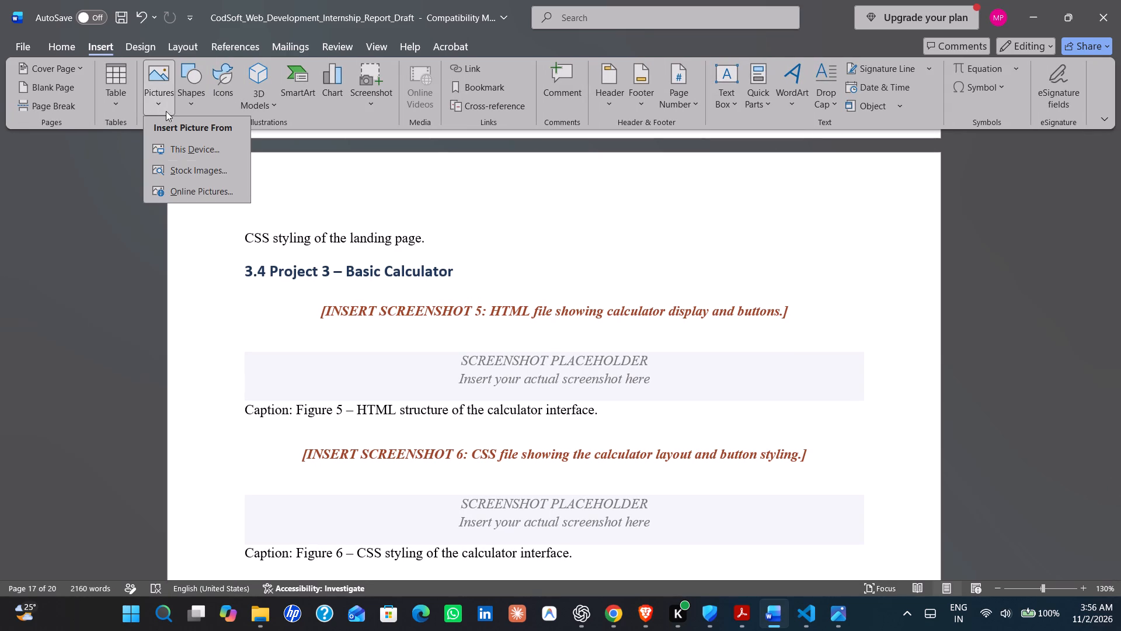
left_click(804, 608)
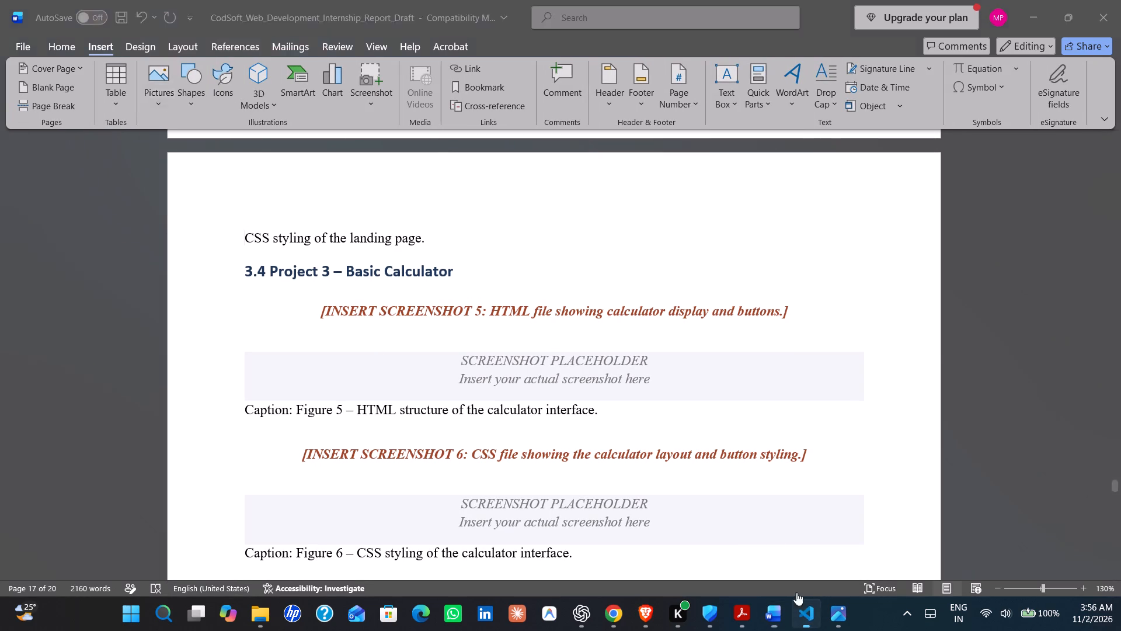
left_click(69, 134)
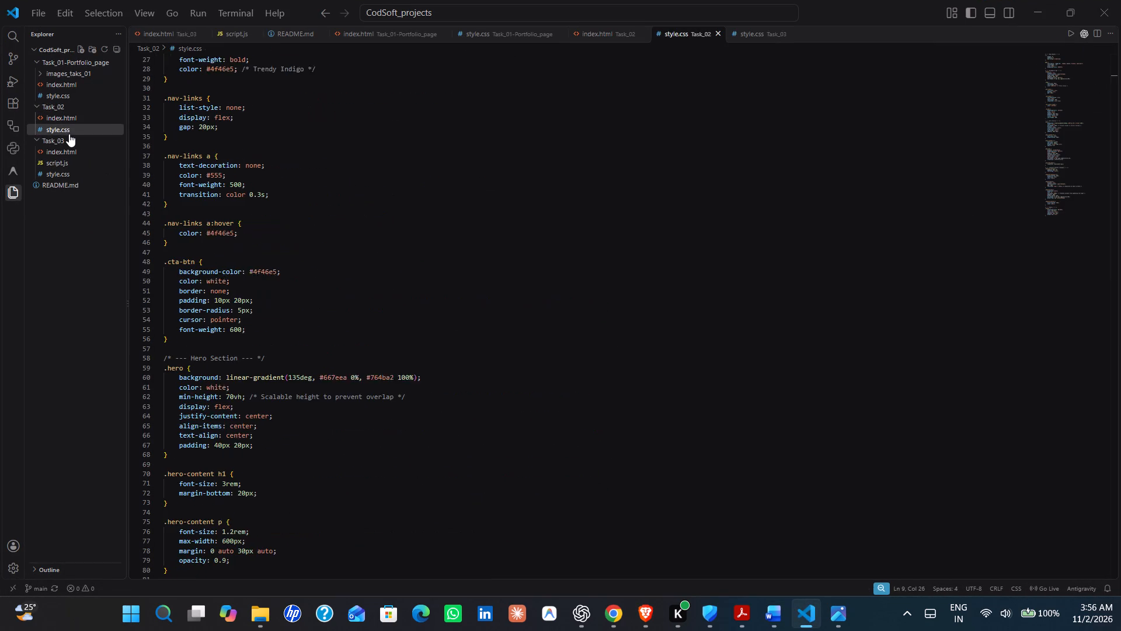
scroll(358, 210, "down", 7)
scroll(377, 235, "down", 18)
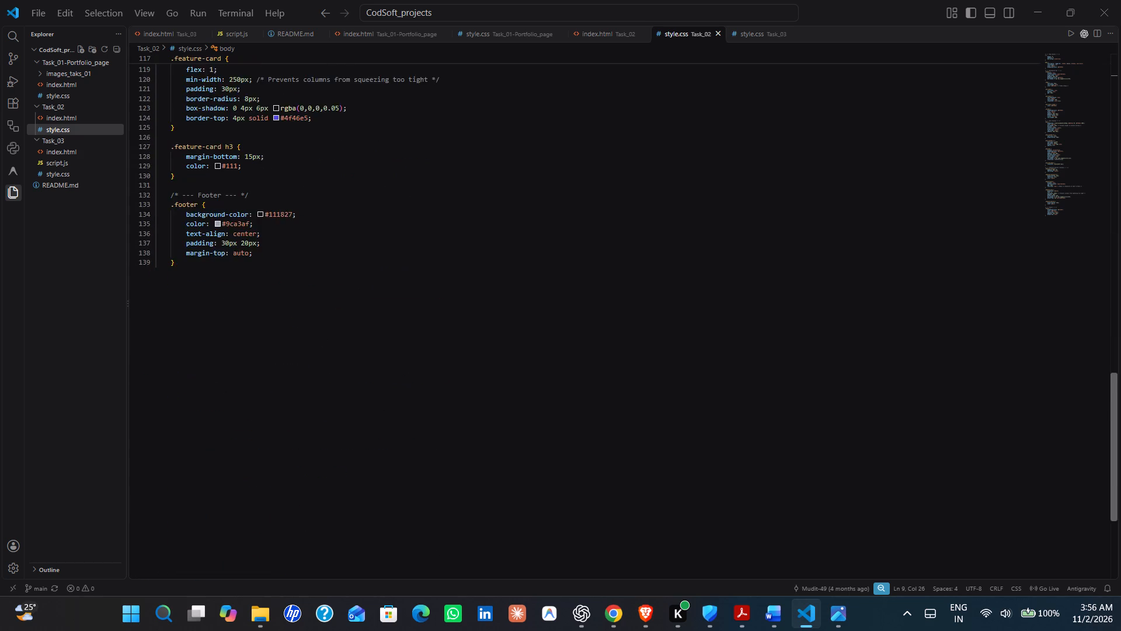
scroll(383, 264, "down", 3)
scroll(387, 255, "up", 20)
scroll(387, 255, "up", 18)
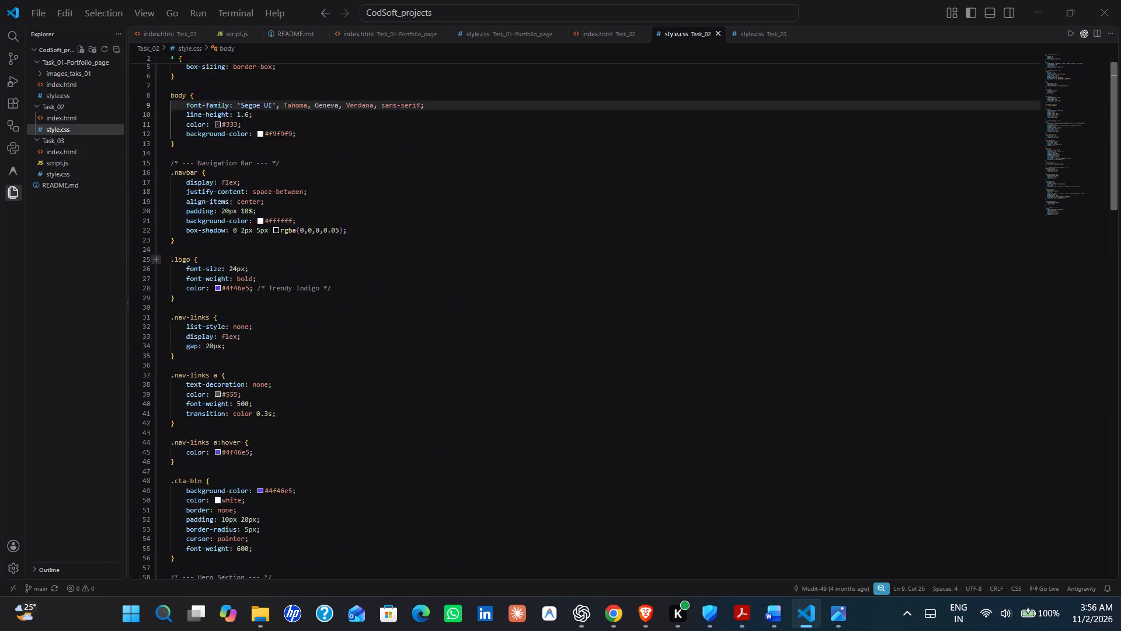
scroll(369, 227, "up", 3)
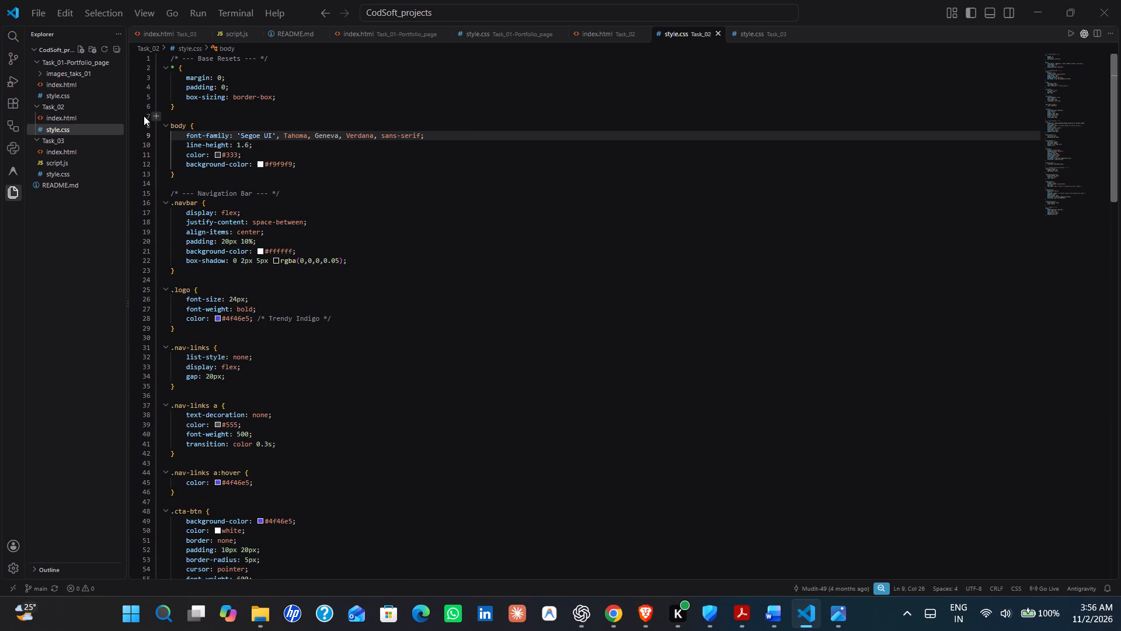
key("Print")
left_click_drag(161, 55, 398, 525)
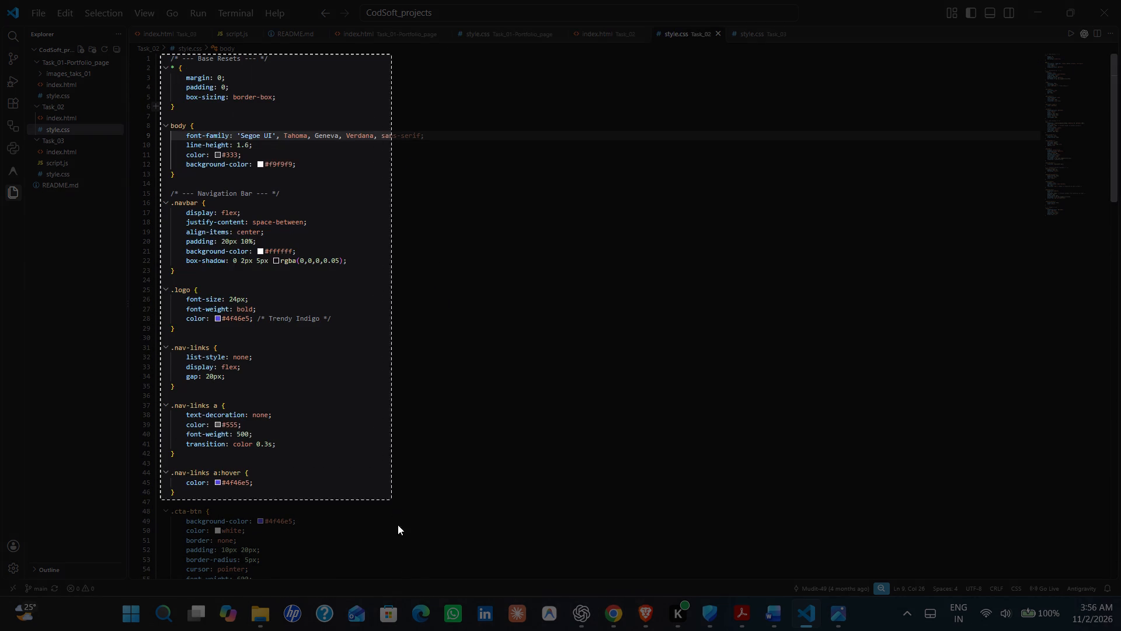
left_click_drag(398, 525, 431, 581)
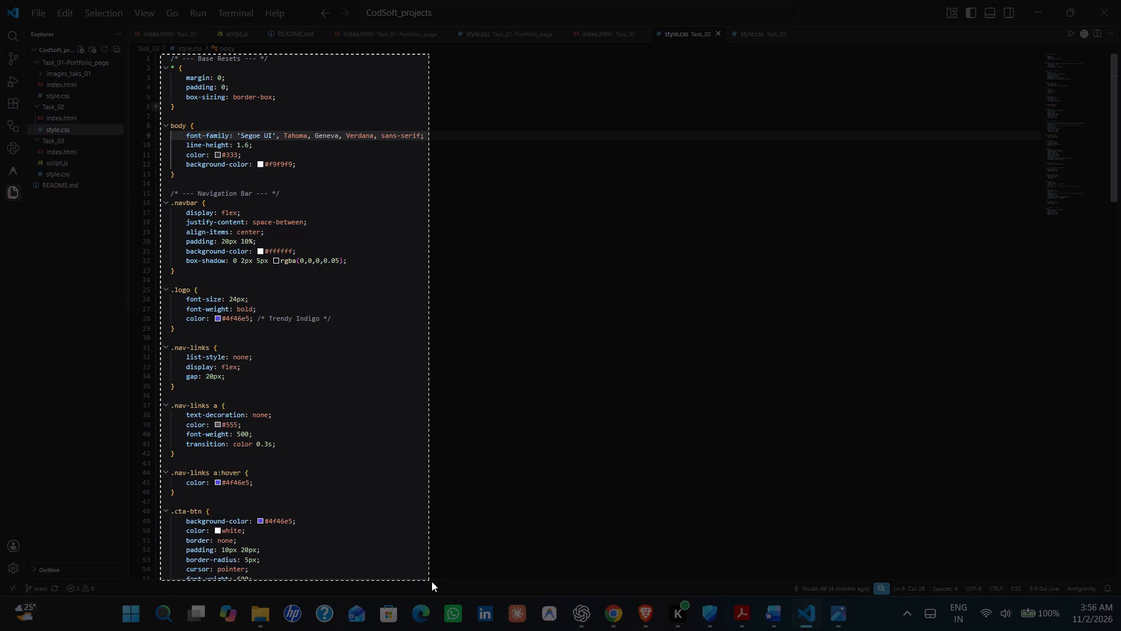
left_click_drag(431, 581, 434, 582)
Capture a second screenshot of Task_02's style.css covering its last part, from the hero button rules to the footer, about lines 85–138.
scroll(325, 384, "down", 11)
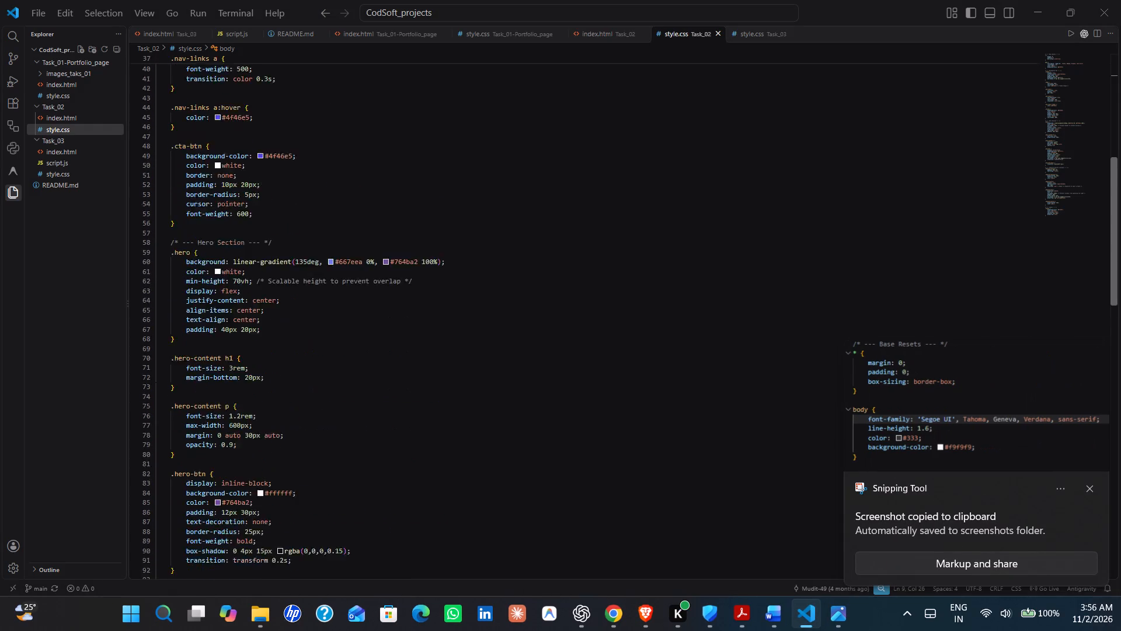
scroll(325, 384, "down", 9)
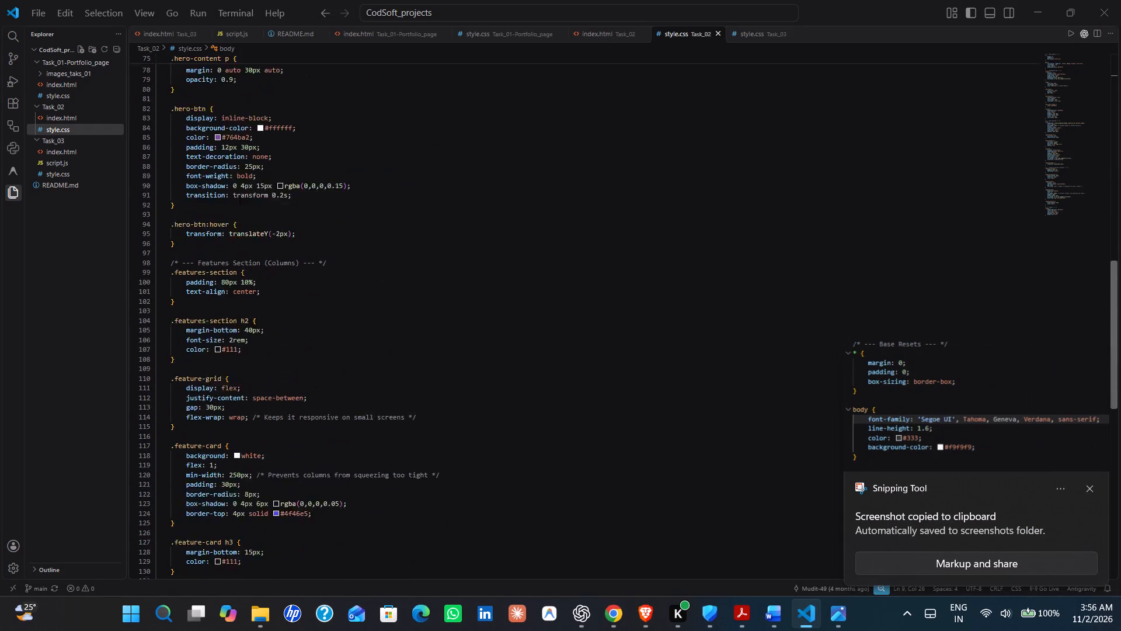
scroll(325, 384, "down", 4)
scroll(325, 384, "up", 2)
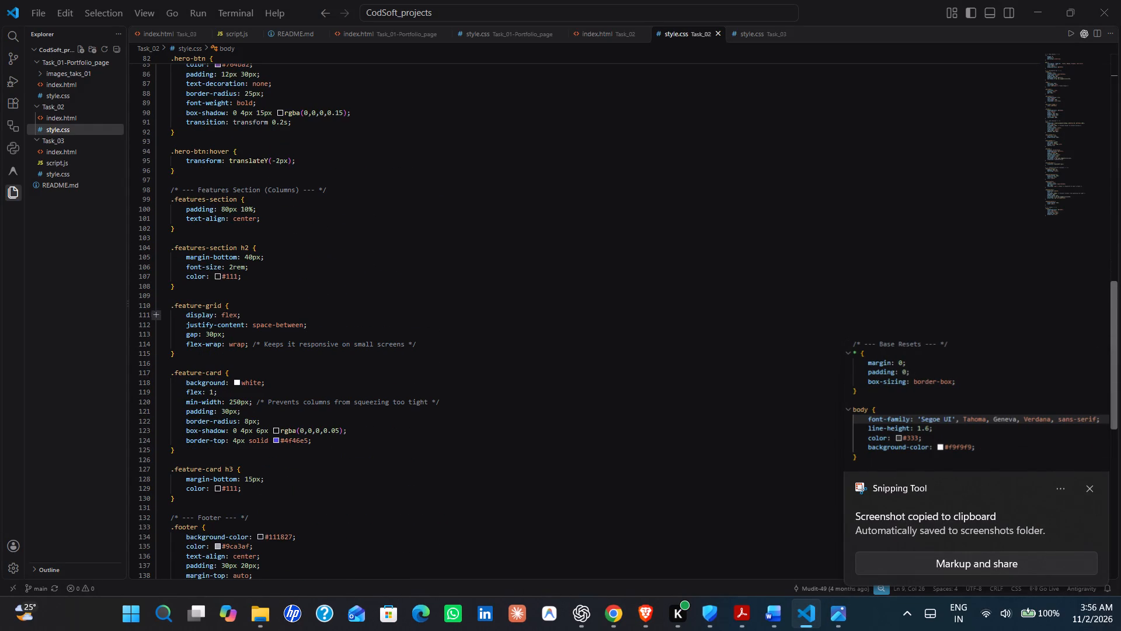
key("Print")
left_click_drag(158, 53, 456, 590)
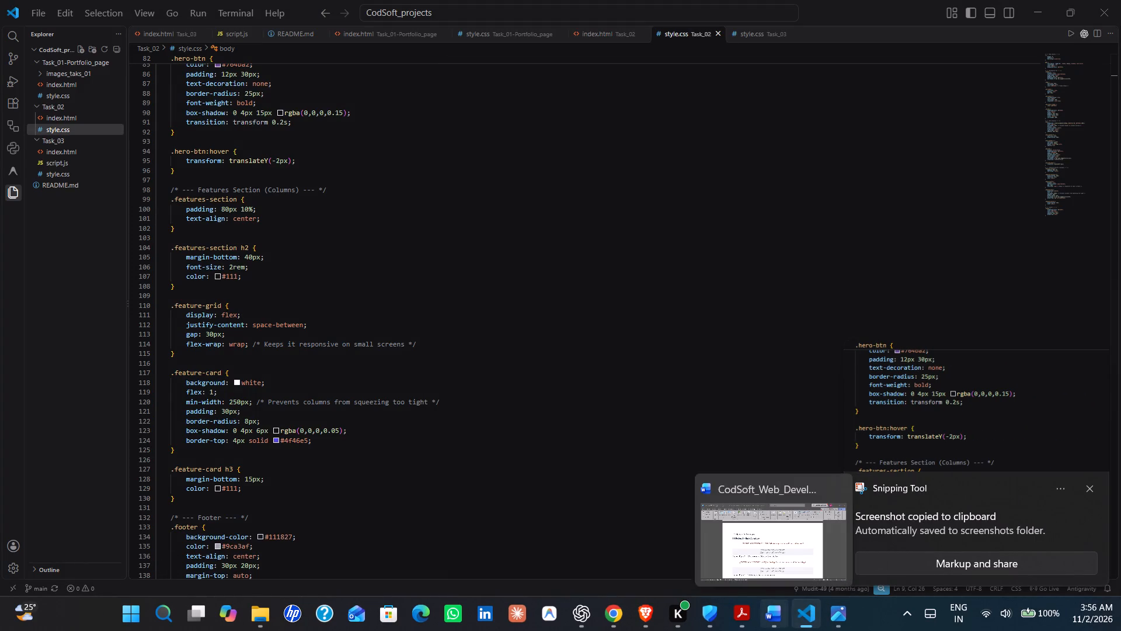
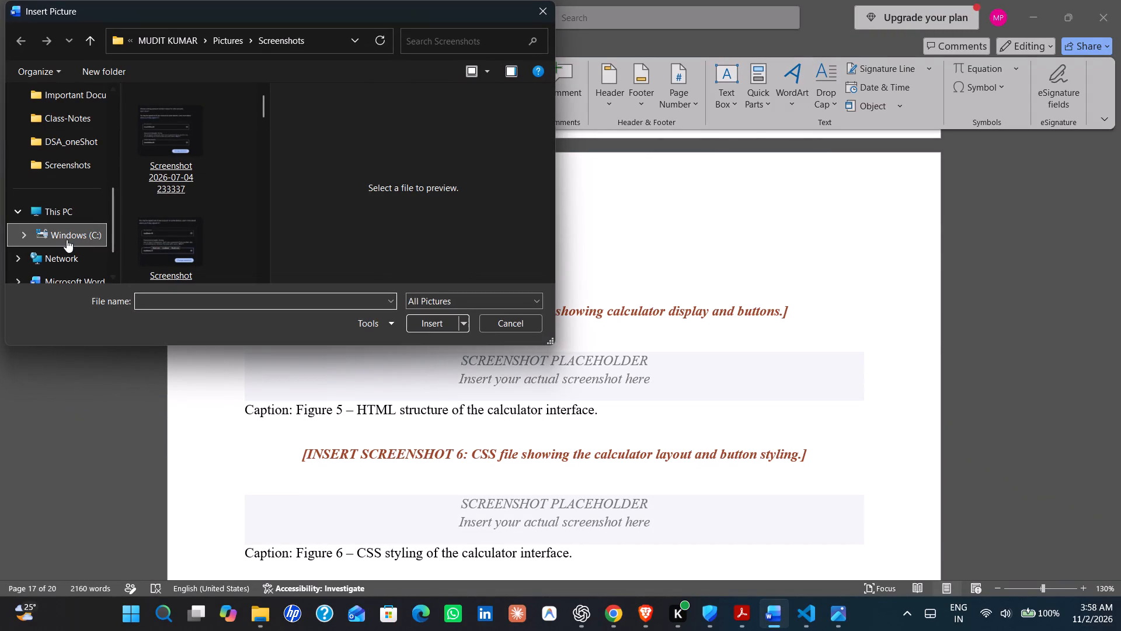
Insert the combined landing page CSS screenshot from the Downloads folder above the "CSS styling of the landing page." caption.
scroll(60, 142, "up", 2)
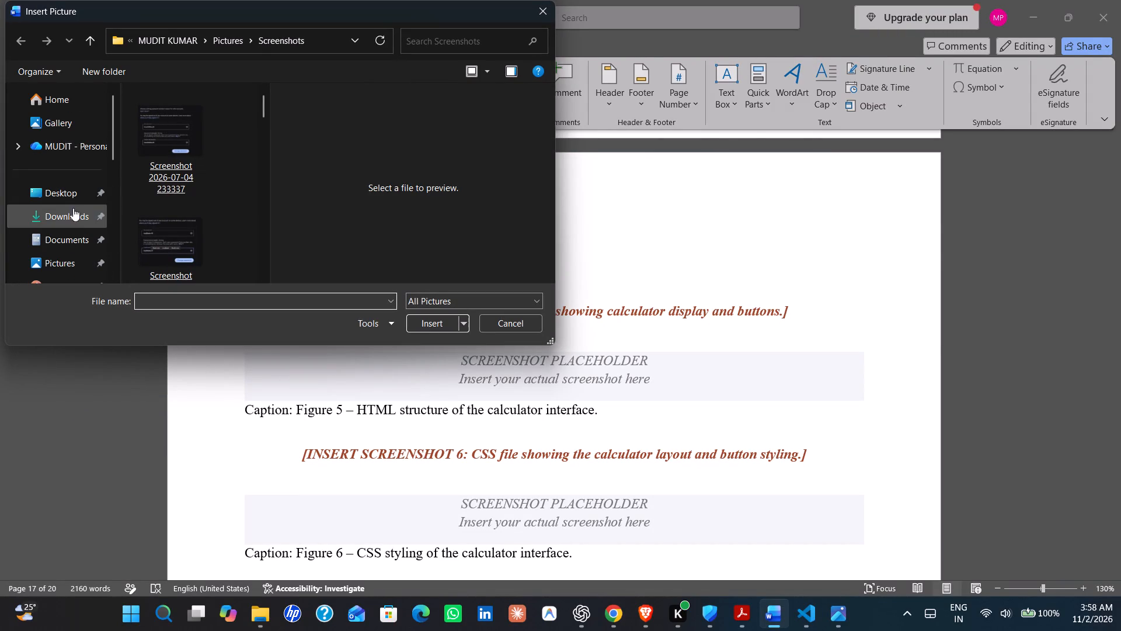
left_click(73, 210)
left_click(201, 122)
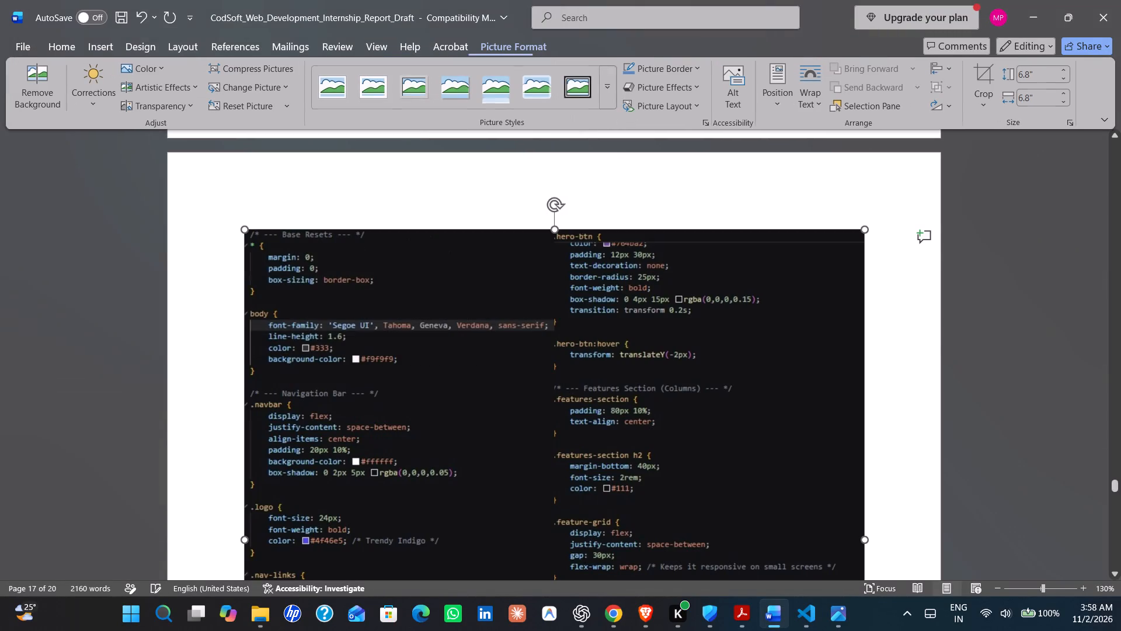
Review the inserted landing page CSS picture and the earlier portfolio CSS screenshots, checking their size and layout across the pages.
scroll(466, 273, "down", 5)
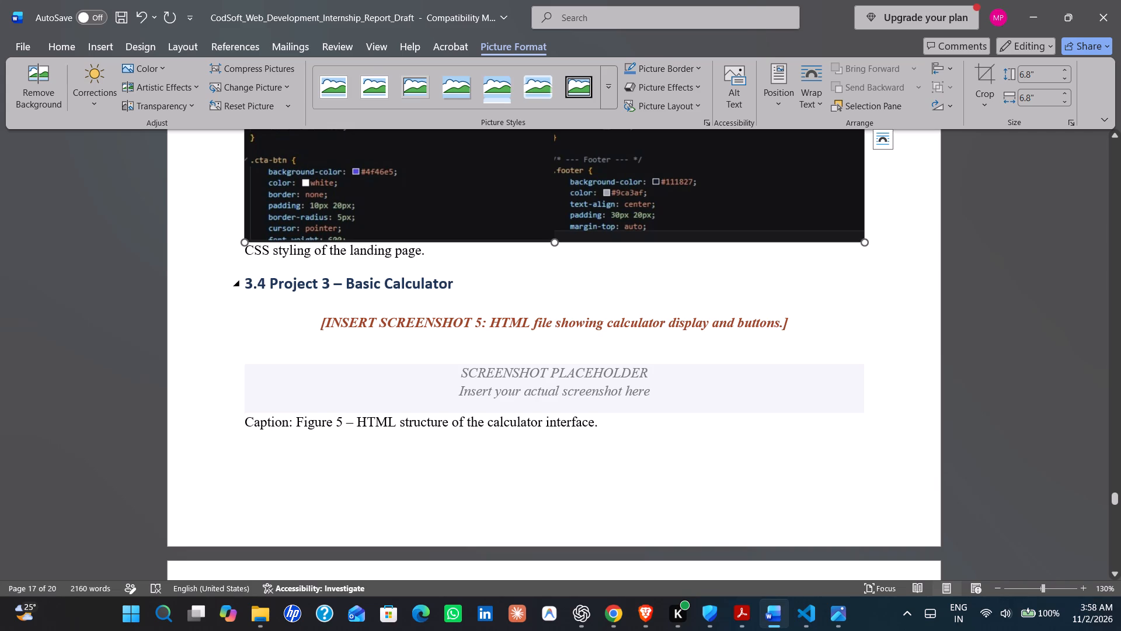
scroll(466, 250, "up", 5)
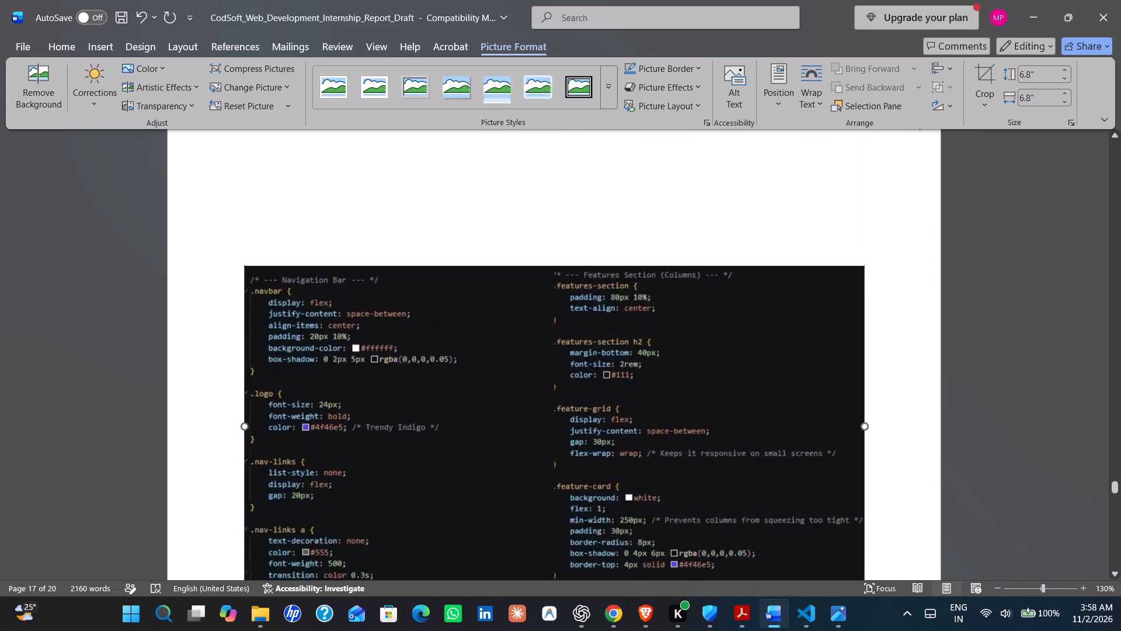
scroll(466, 250, "up", 6)
scroll(468, 251, "up", 20)
scroll(468, 251, "up", 1)
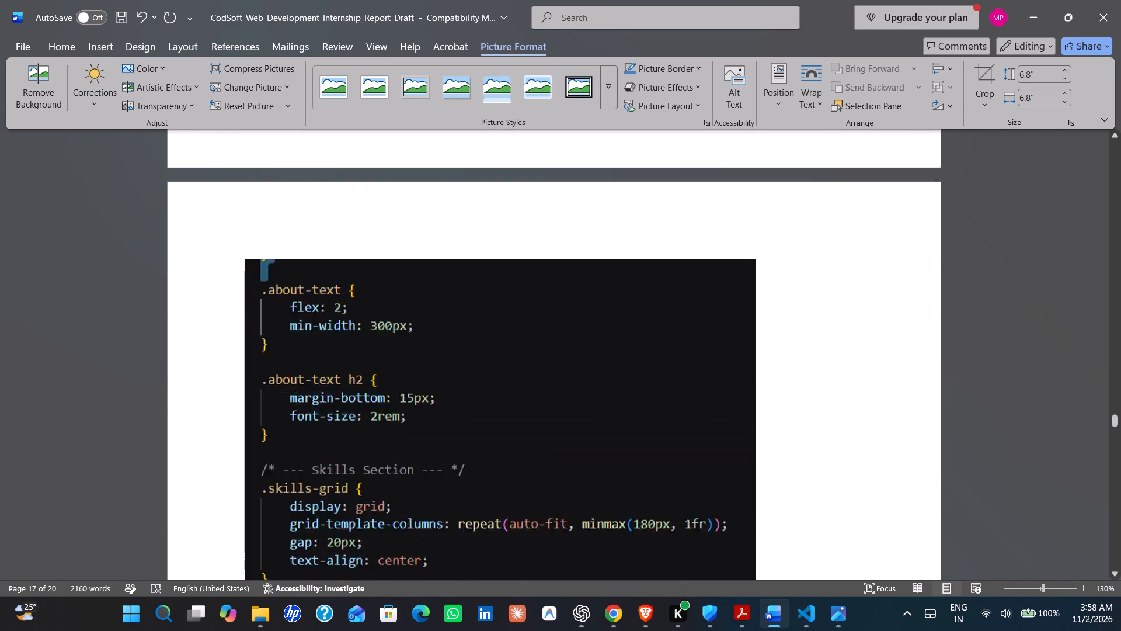
scroll(468, 251, "up", 17)
scroll(468, 251, "down", 3)
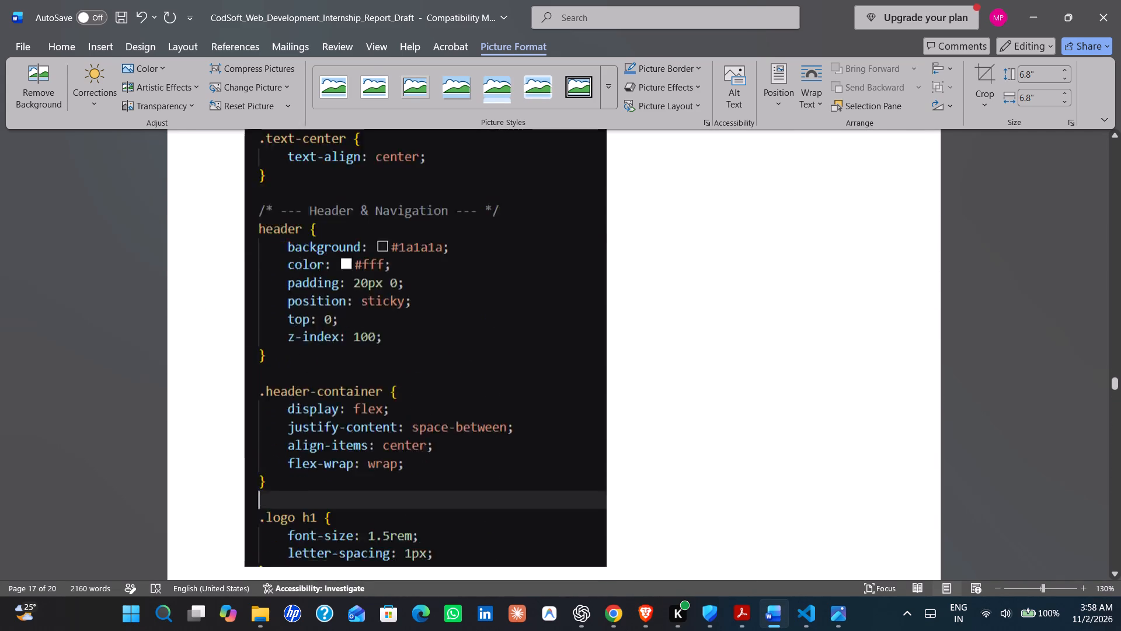
scroll(468, 251, "down", 13)
scroll(468, 251, "up", 8)
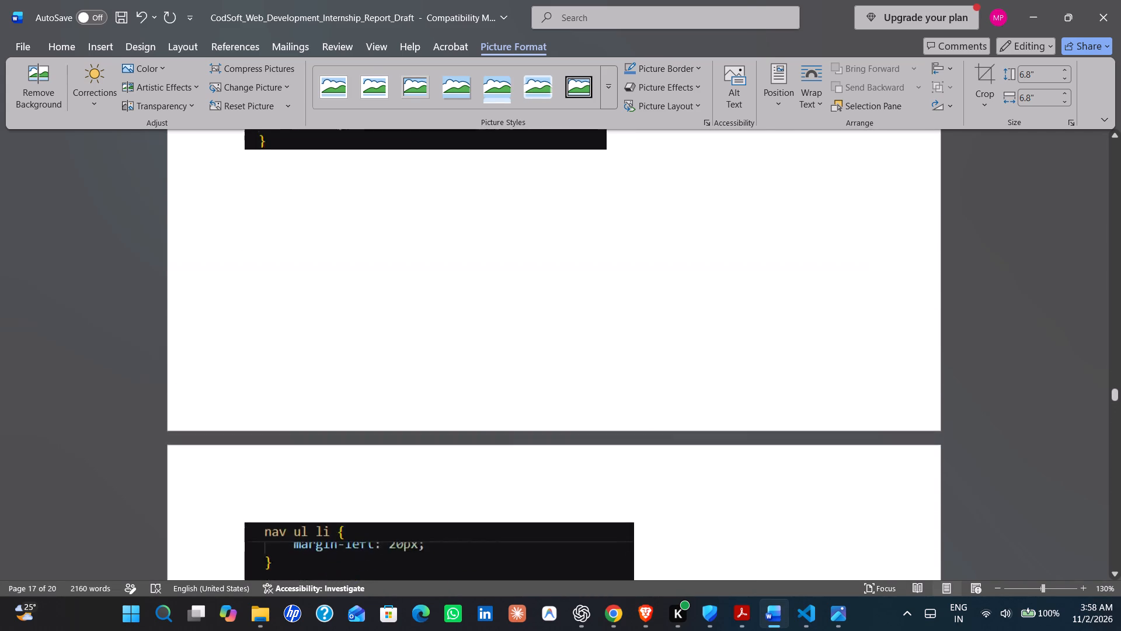
scroll(468, 251, "up", 16)
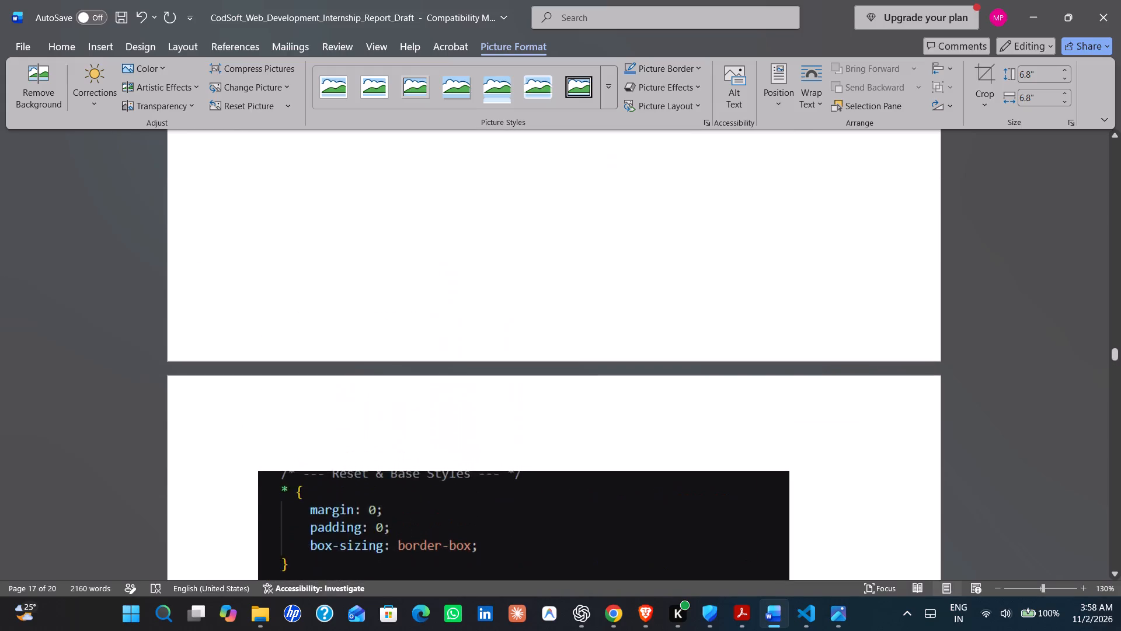
scroll(469, 251, "up", 6)
scroll(469, 251, "down", 9)
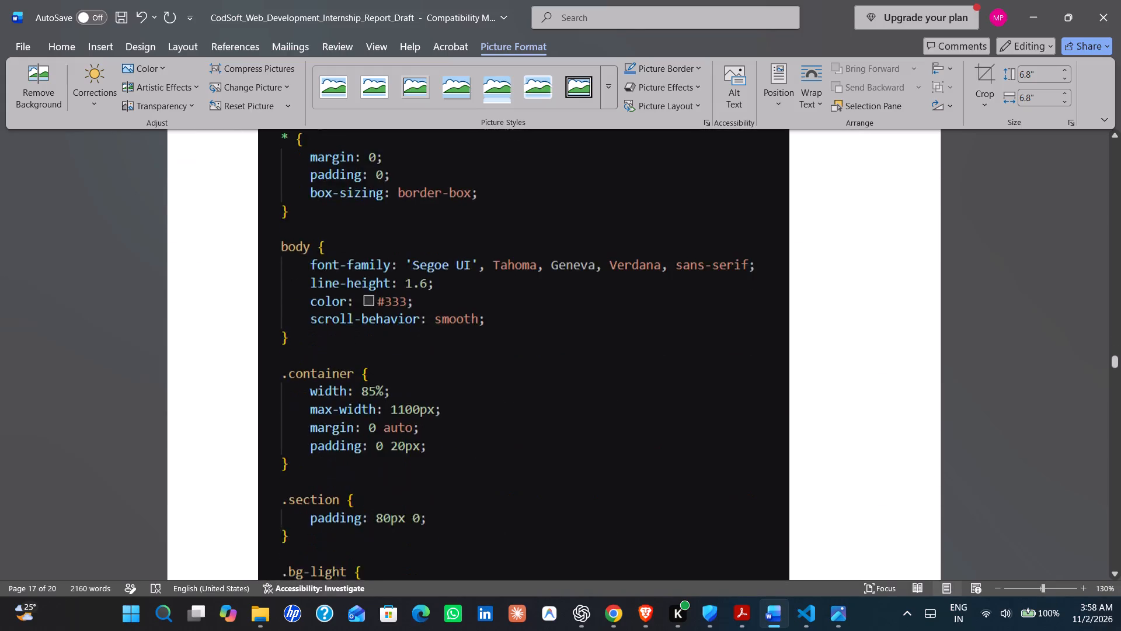
scroll(469, 251, "down", 19)
scroll(474, 279, "down", 10)
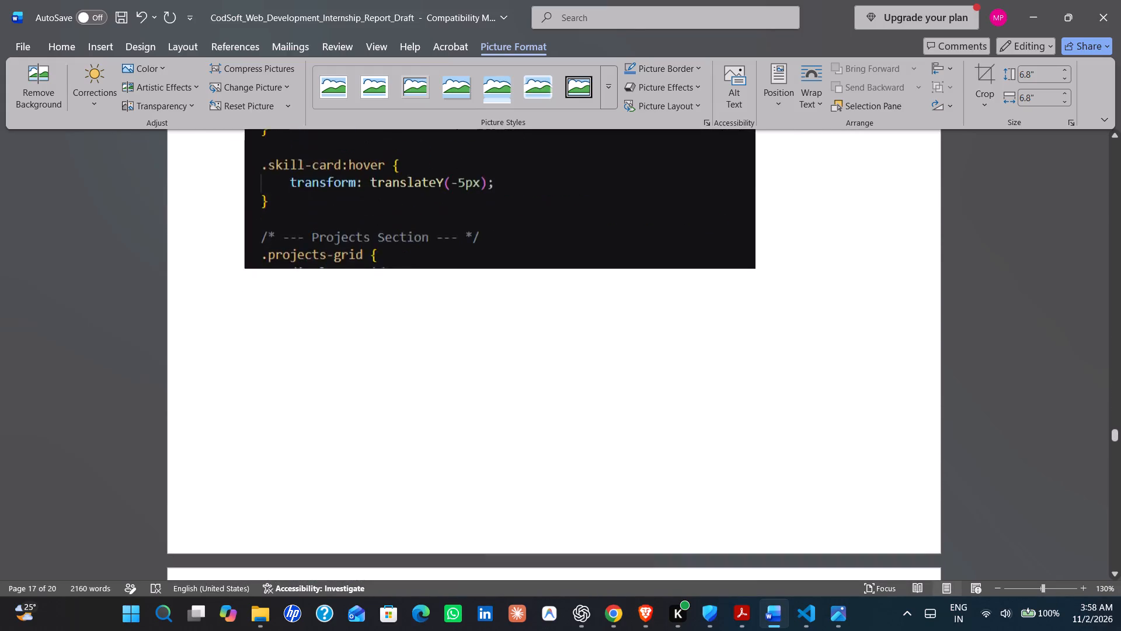
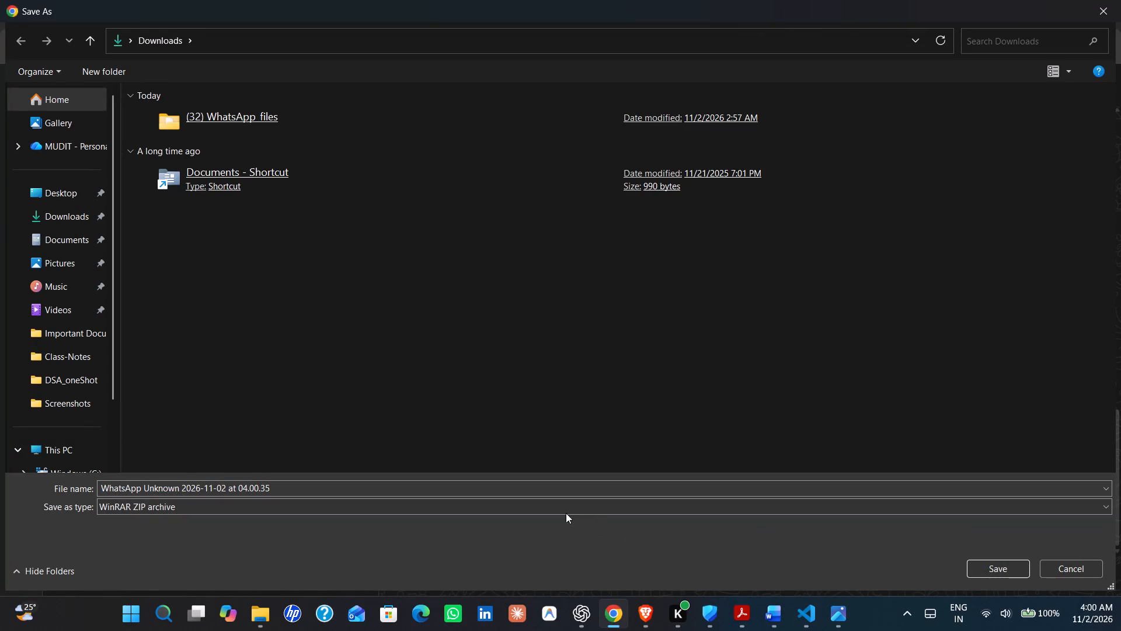
Set the file type to All Files for the WhatsApp download being saved in the Downloads folder.
left_click(550, 511)
left_click(432, 541)
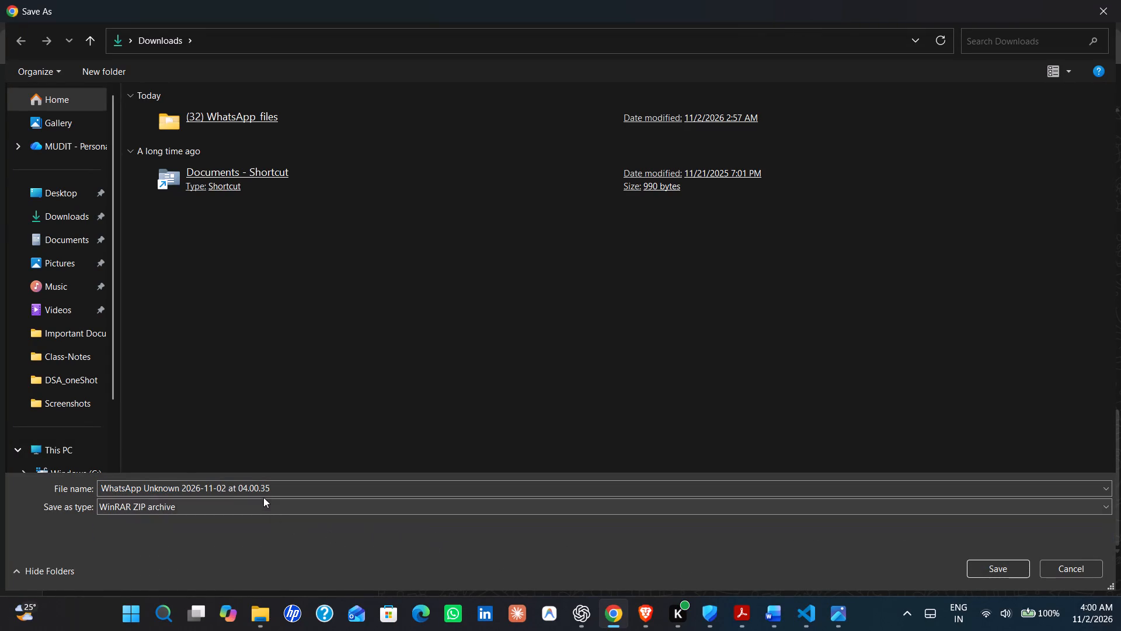
left_click(263, 497)
left_click(116, 505)
left_click(112, 536)
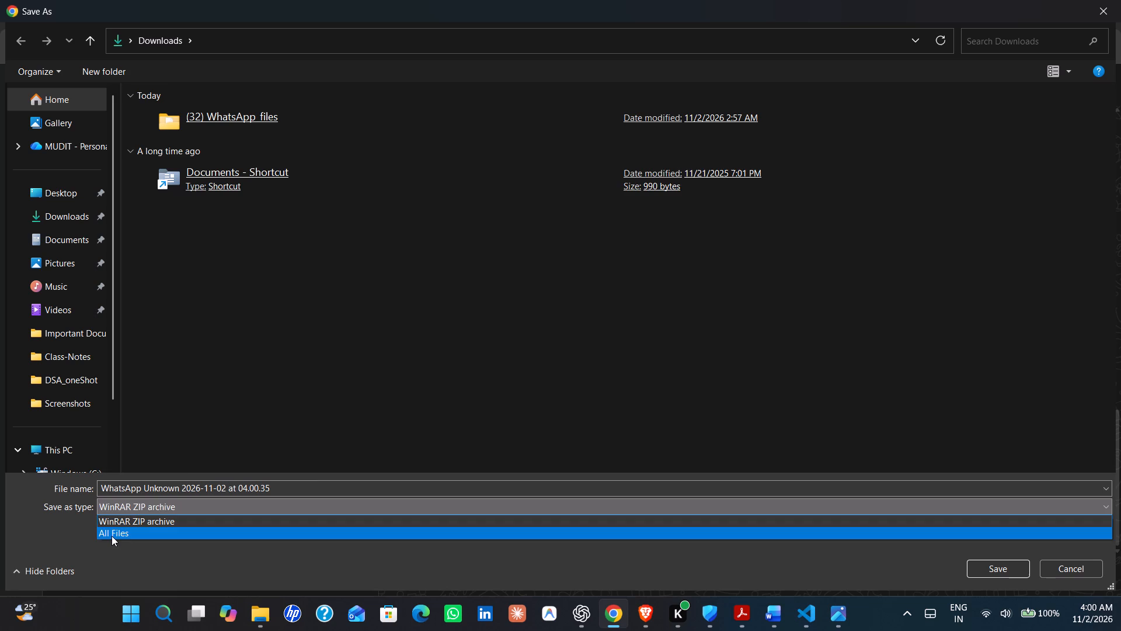
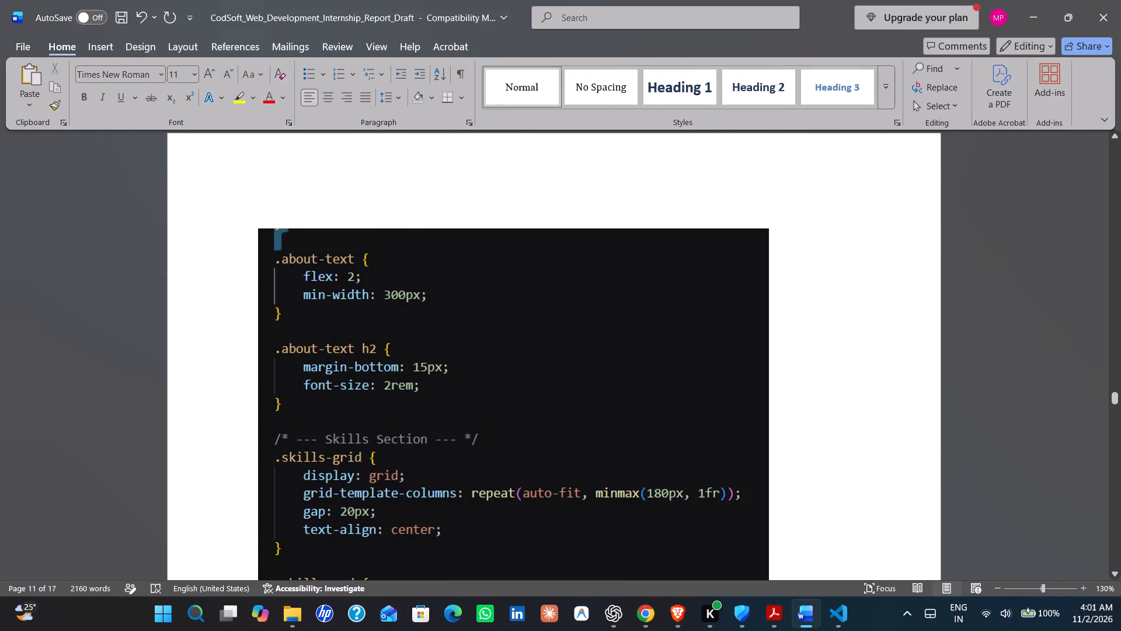
Delete the two remaining portfolio CSS code screenshots, from the about-text rules through the projects section, above the portfolio CSS caption.
key("Delete")
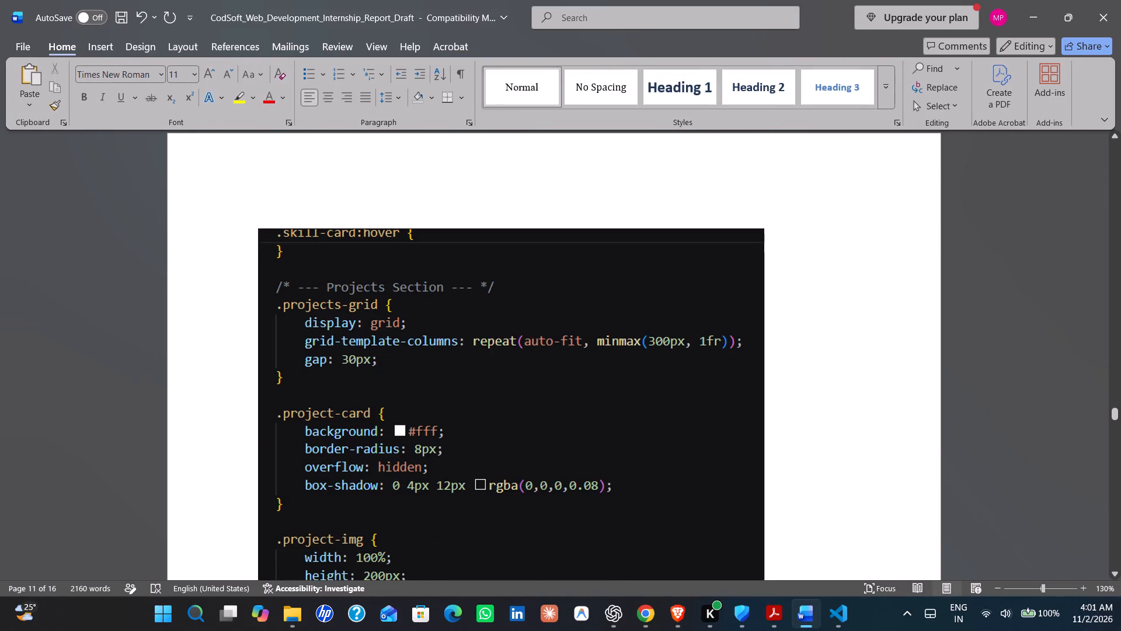
scroll(459, 287, "up", 4)
scroll(458, 287, "down", 4)
scroll(458, 289, "up", 7)
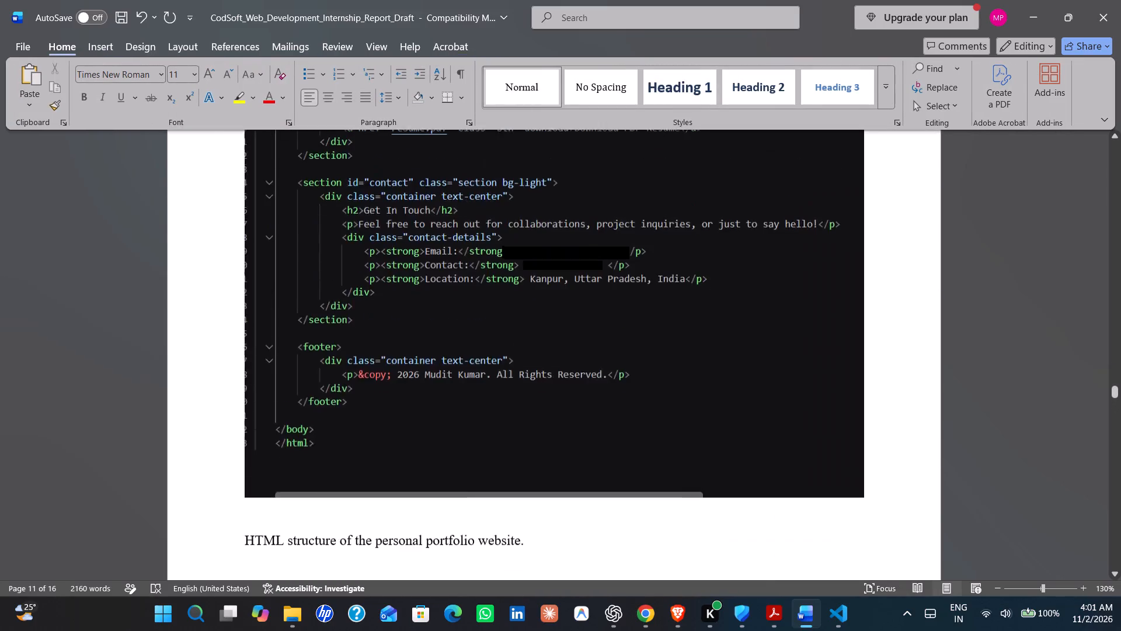
scroll(458, 289, "up", 5)
scroll(458, 289, "down", 15)
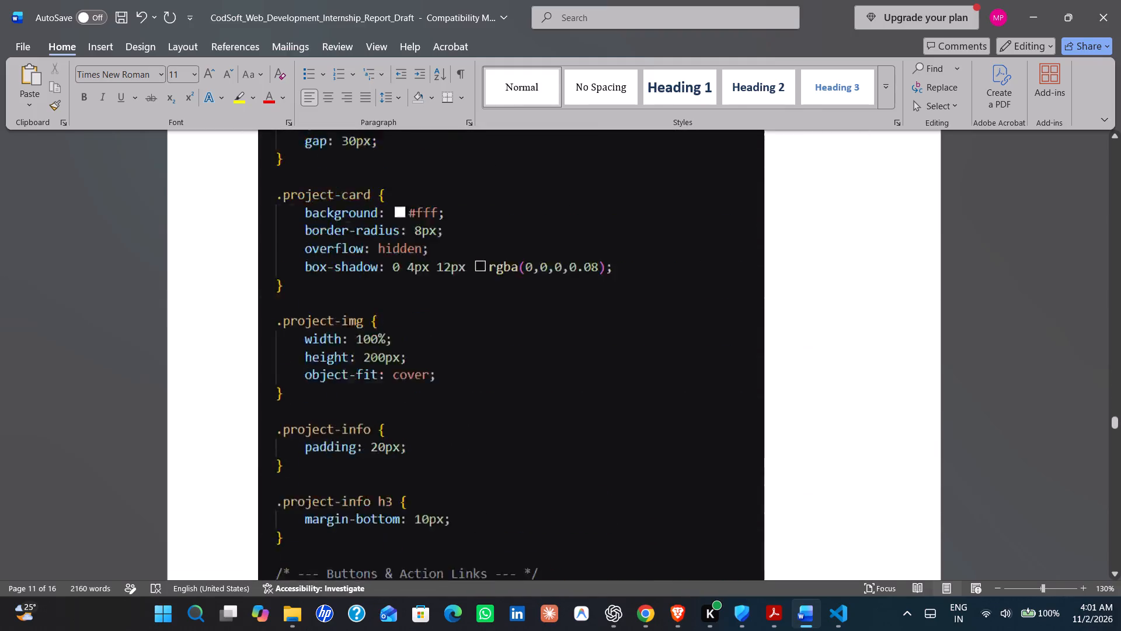
scroll(449, 314, "down", 5)
scroll(449, 314, "up", 4)
left_click(449, 314)
key("Delete")
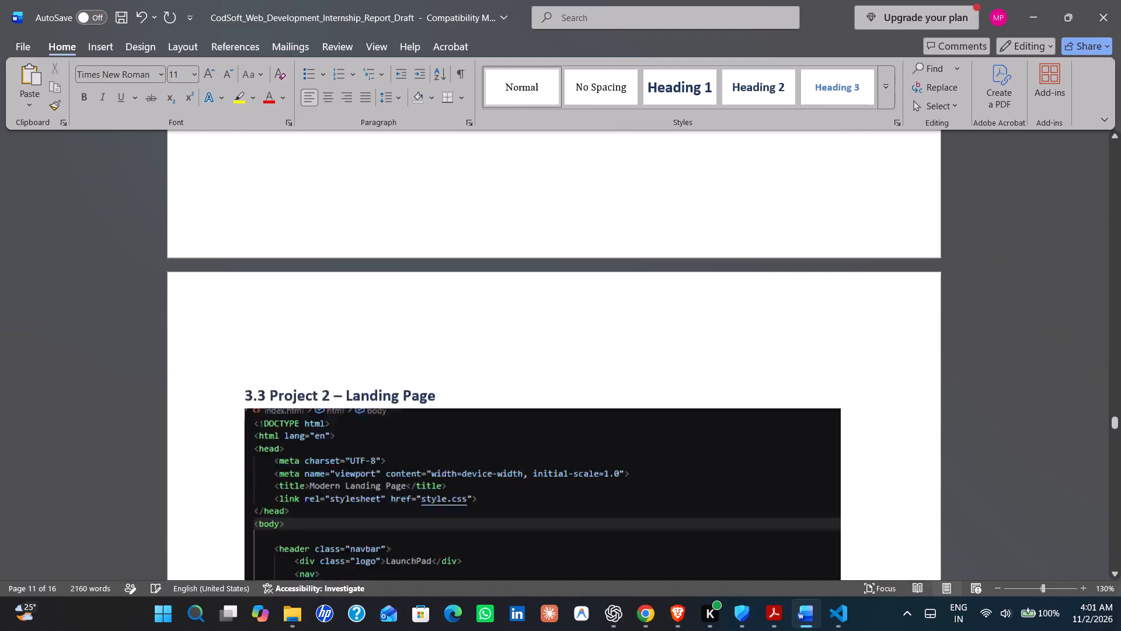
Insert the picture from the Downloads folder's (32) WhatsApp_files subfolder between the portfolio's HTML structure and CSS styling captions.
scroll(449, 314, "up", 5)
scroll(443, 324, "down", 3)
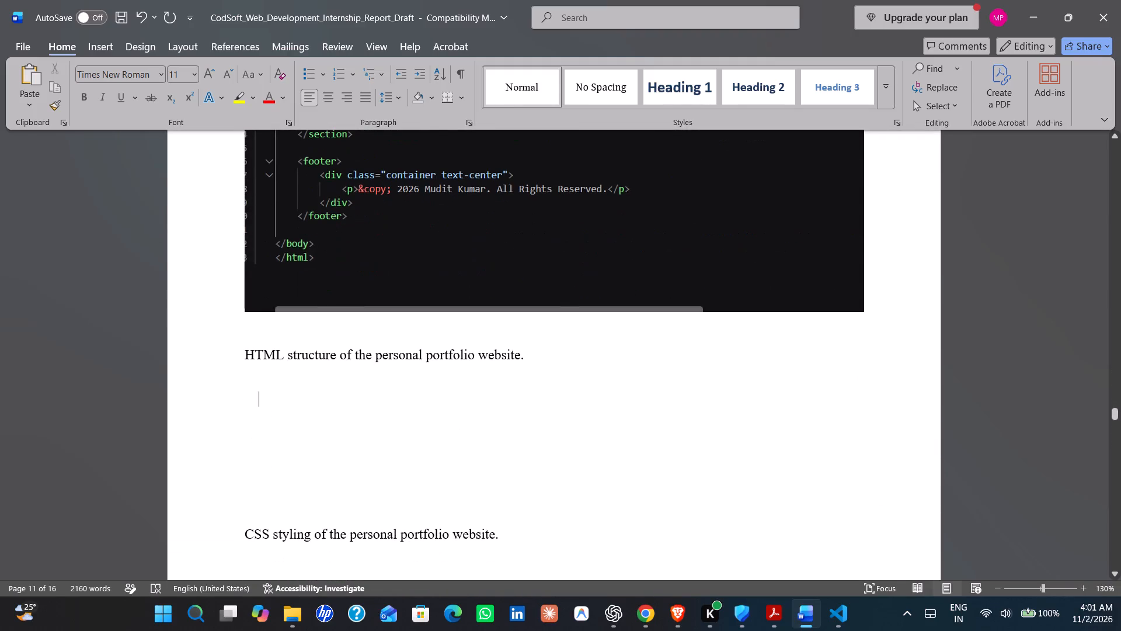
left_click(110, 43)
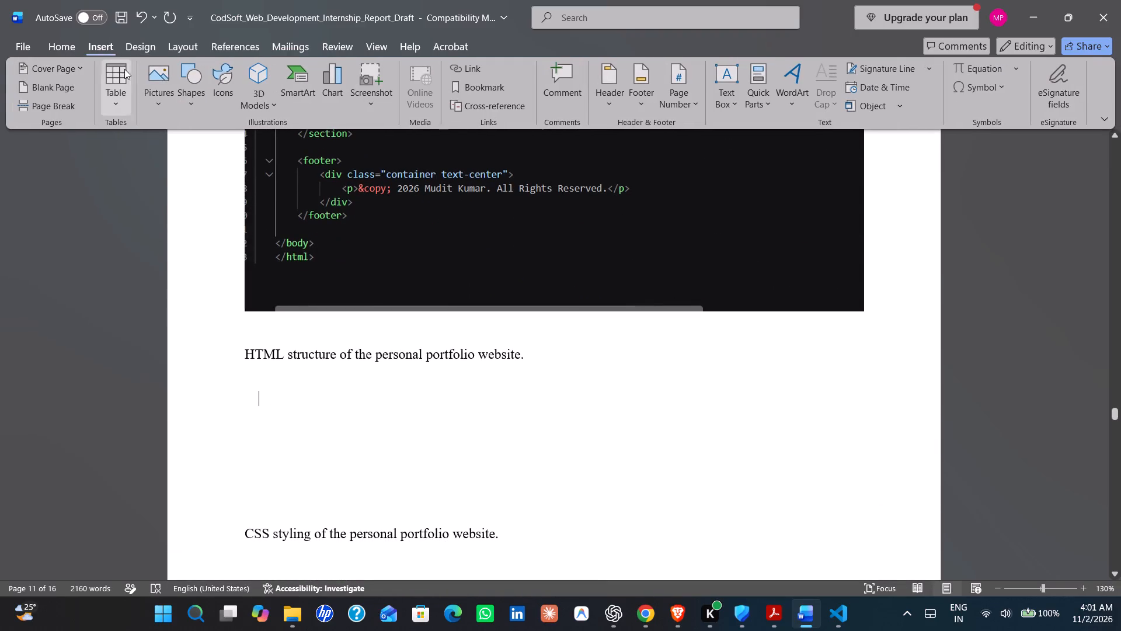
left_click(165, 74)
left_click(189, 150)
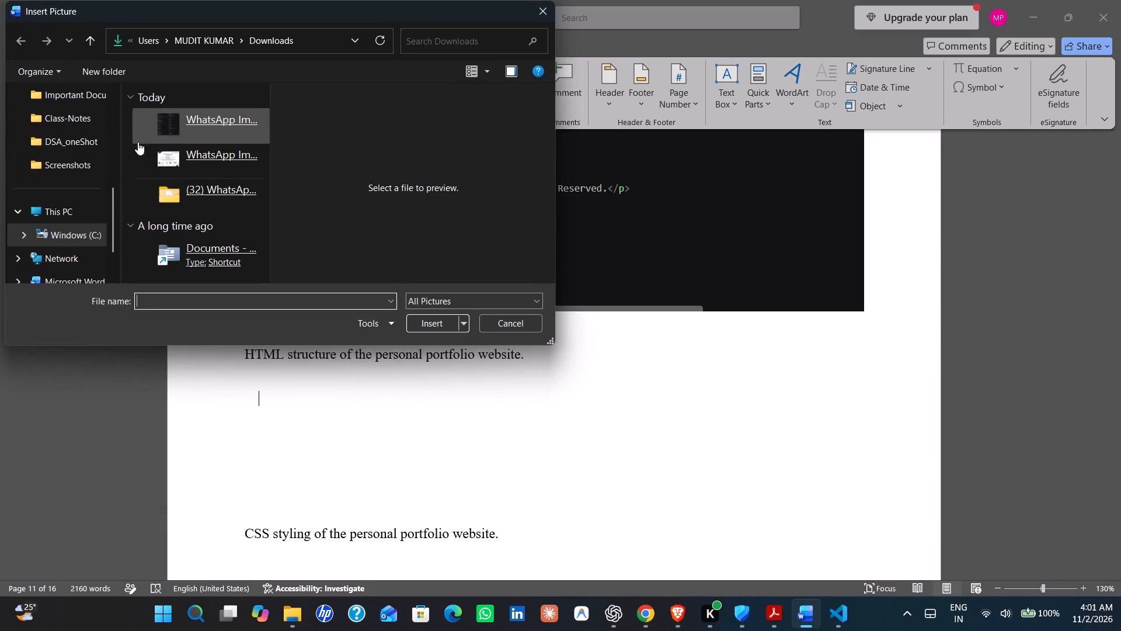
scroll(89, 176, "up", 4)
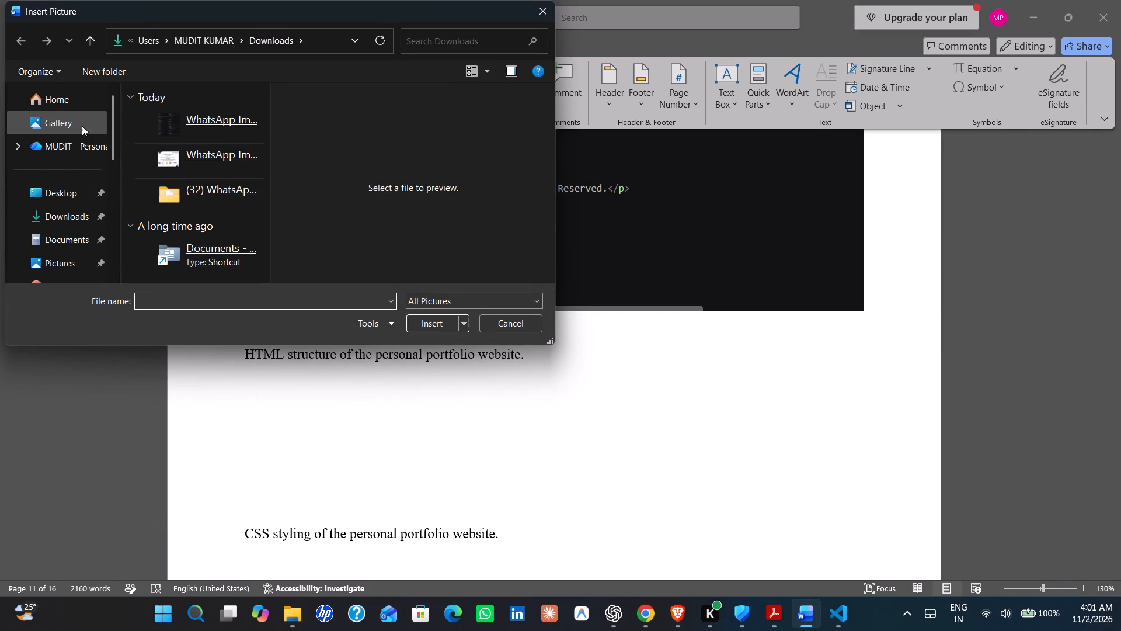
left_click(79, 214)
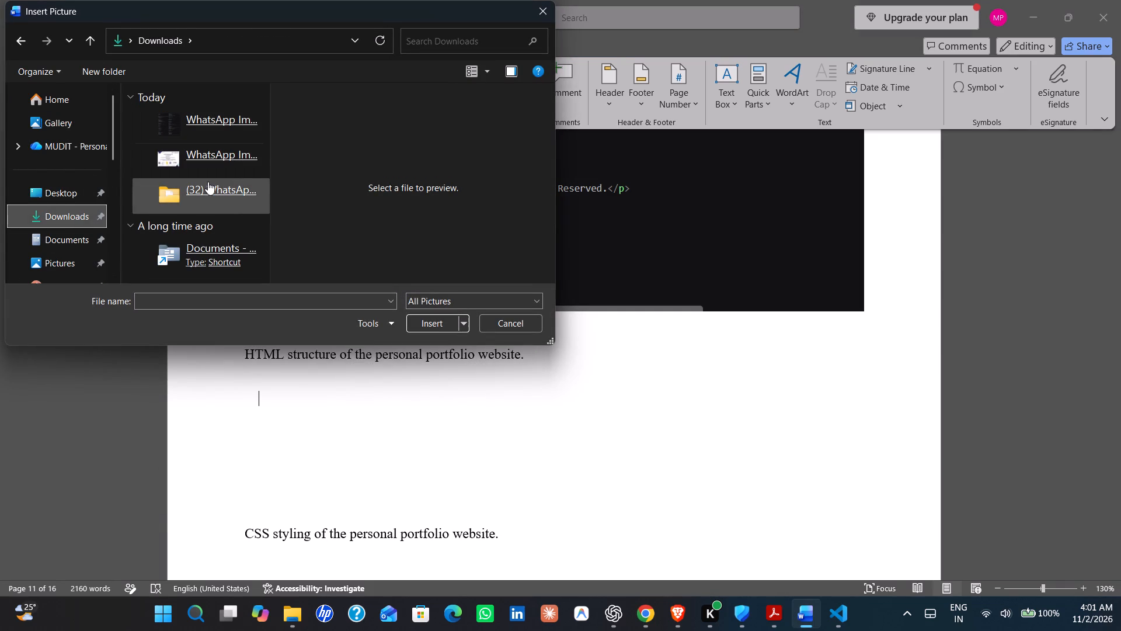
left_click(210, 185)
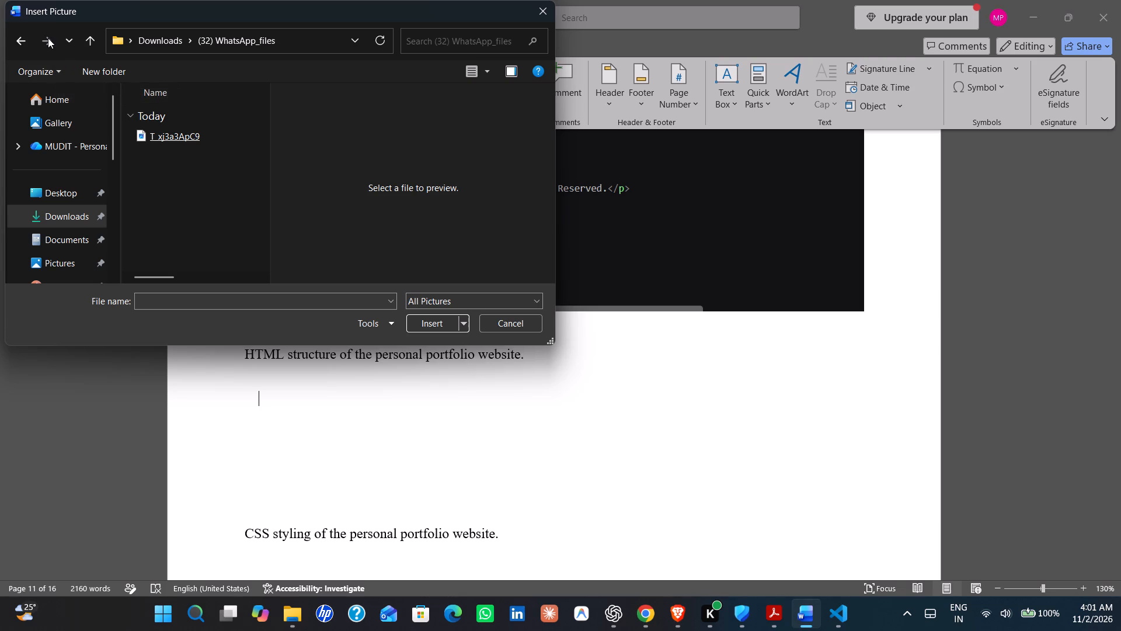
left_click(16, 47)
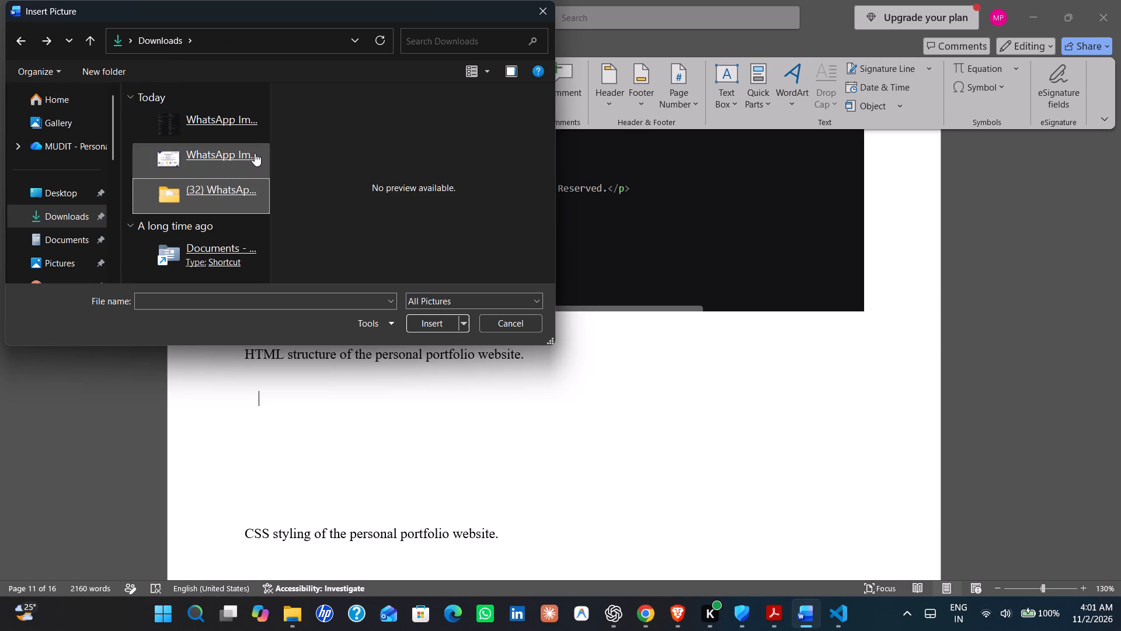
scroll(248, 155, "up", 3)
left_click(228, 196)
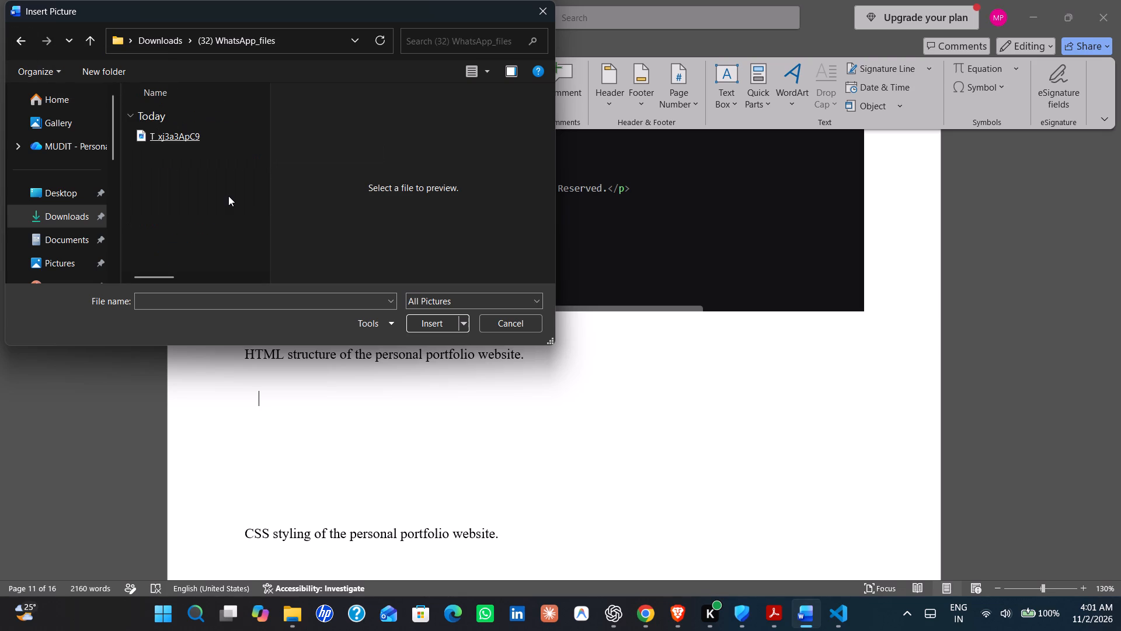
left_click(201, 139)
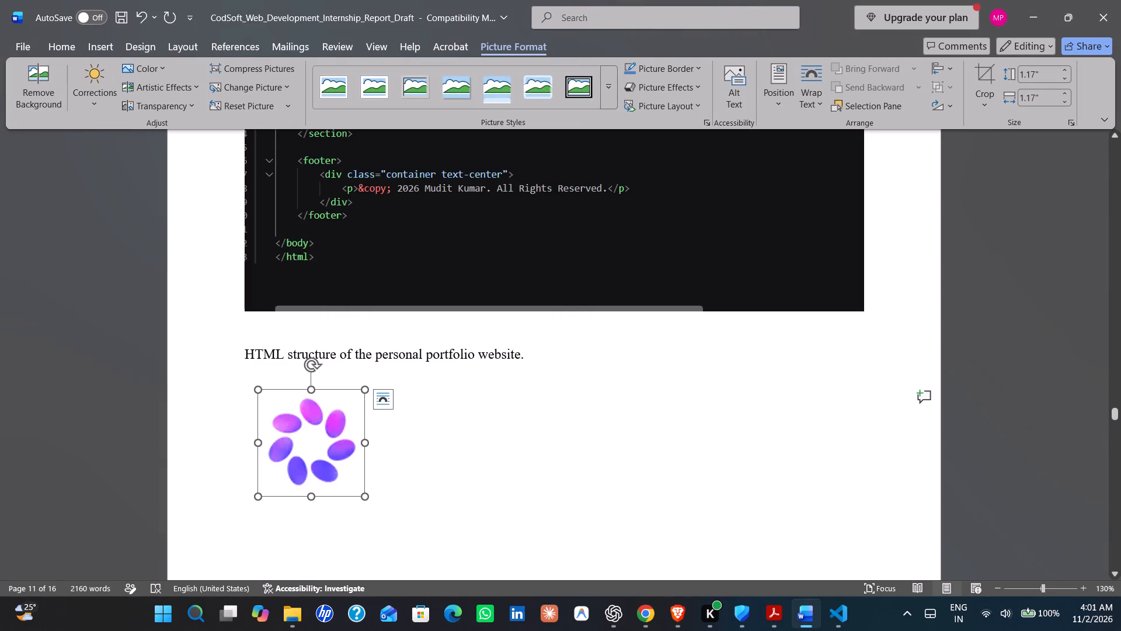
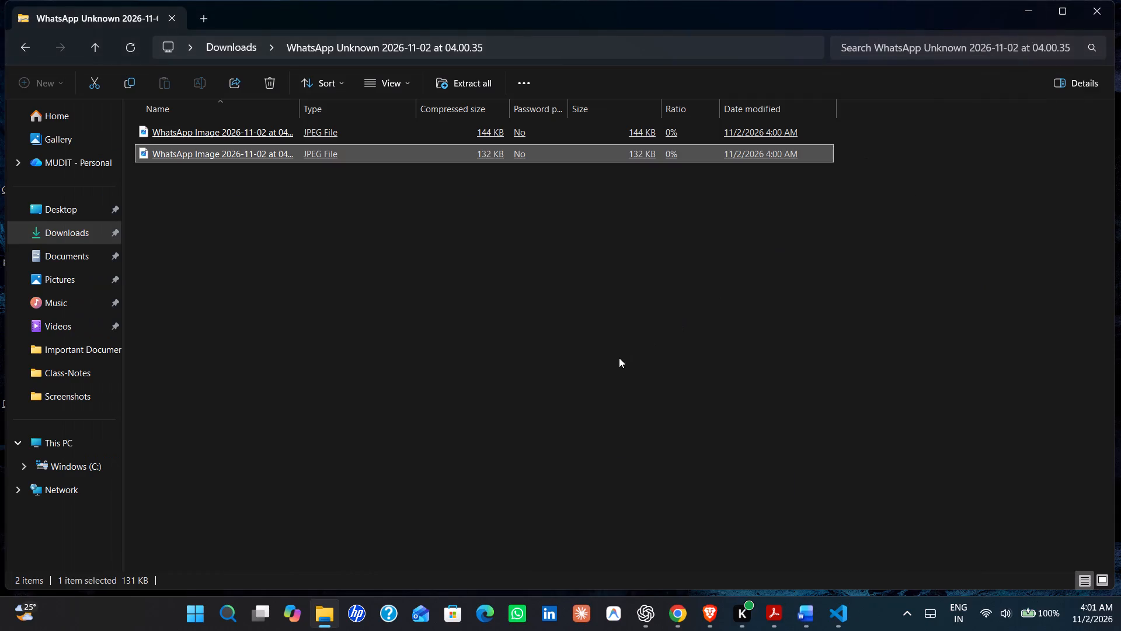
Delete the zipped folder WhatsApp Unknown 2026-11-02 at 04.00.35 and the picture WhatsApp Image 2026-11-02 at 03.58.17 from the Downloads folder.
left_click(30, 40)
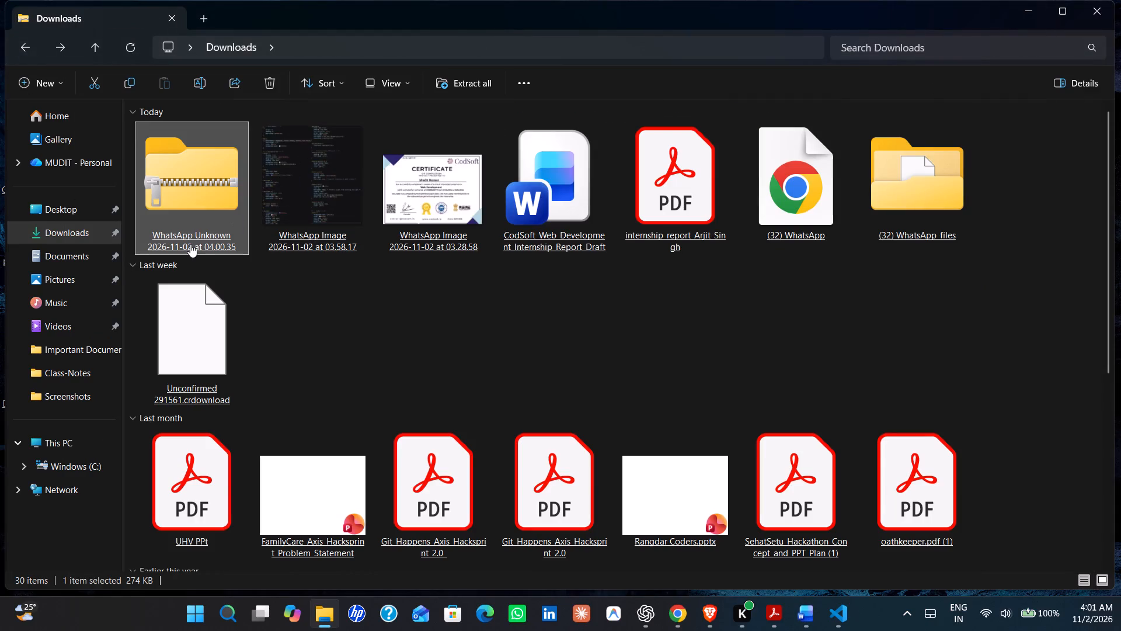
right_click(192, 240)
left_click_drag(234, 188, 258, 121)
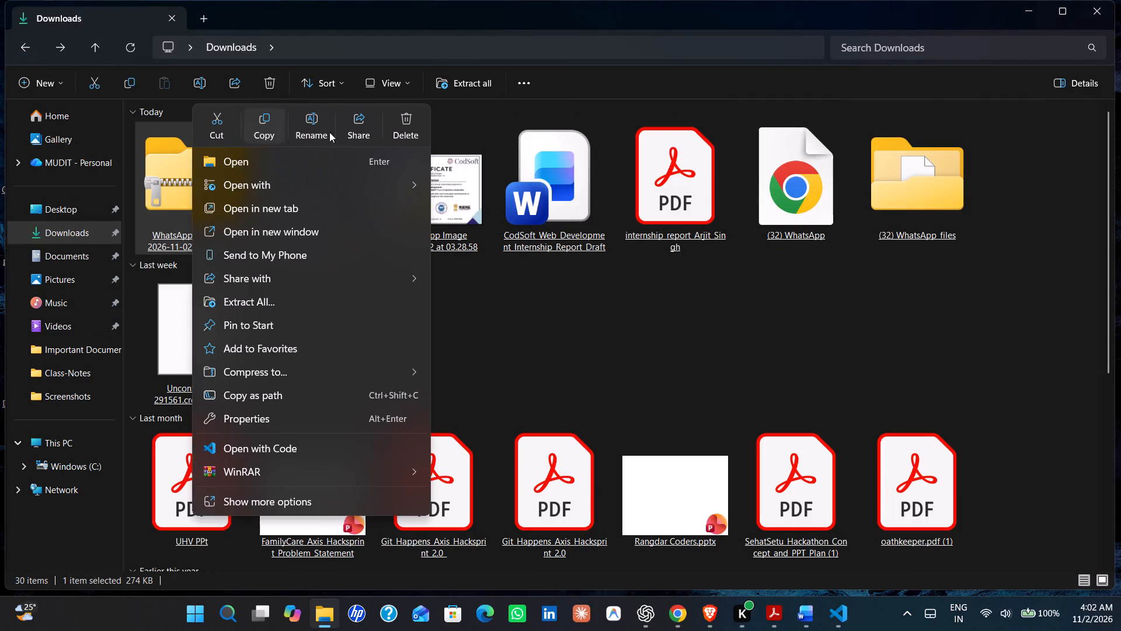
left_click(408, 116)
right_click(220, 192)
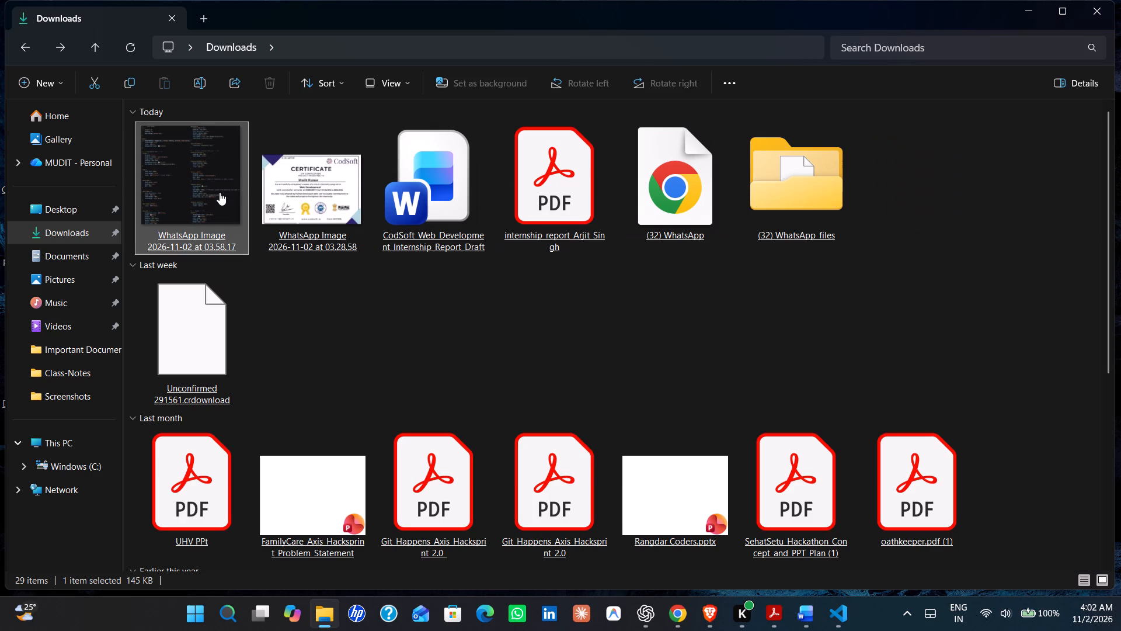
key("Delete")
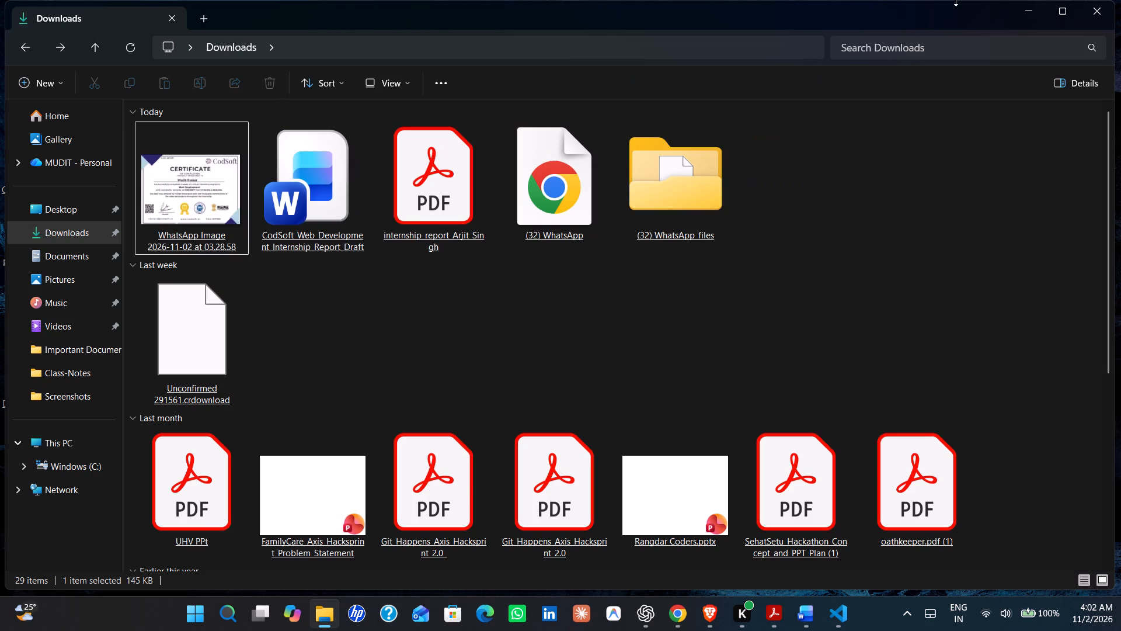
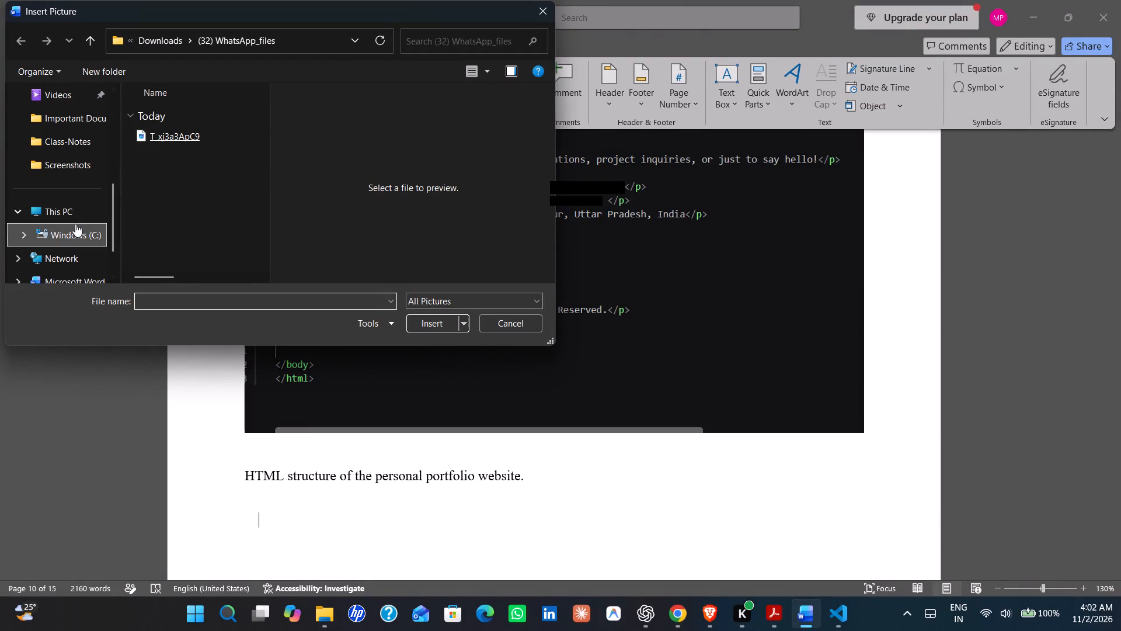
Insert the two dark CSS code WhatsApp images from the Downloads folder below the portfolio's HTML structure caption.
scroll(69, 171, "up", 2)
left_click(69, 219)
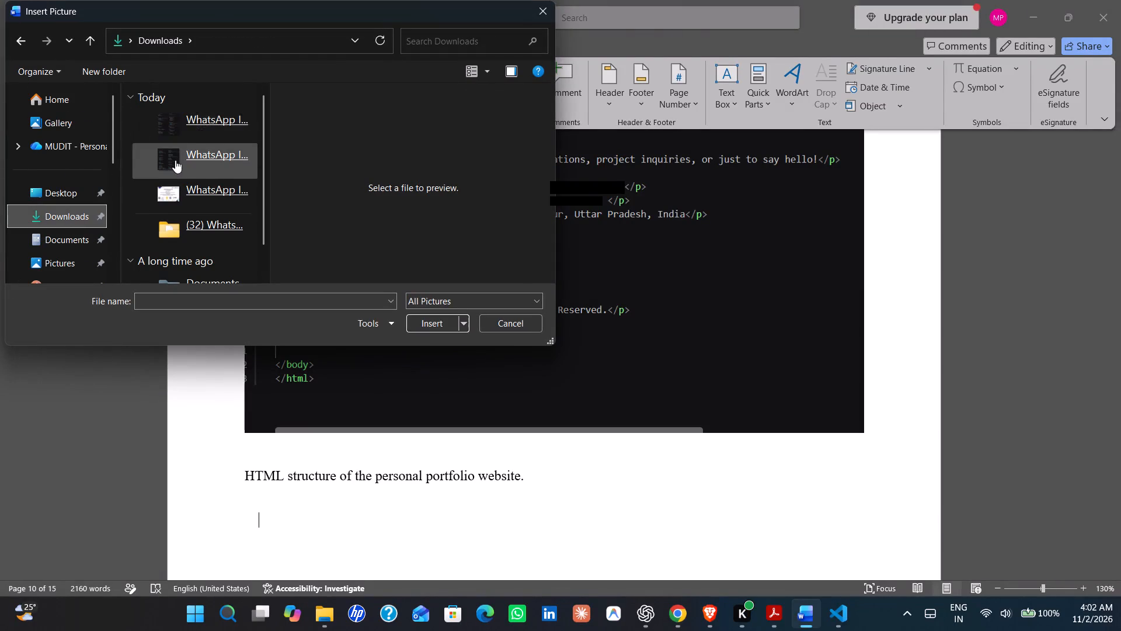
left_click(176, 135, "ctrl")
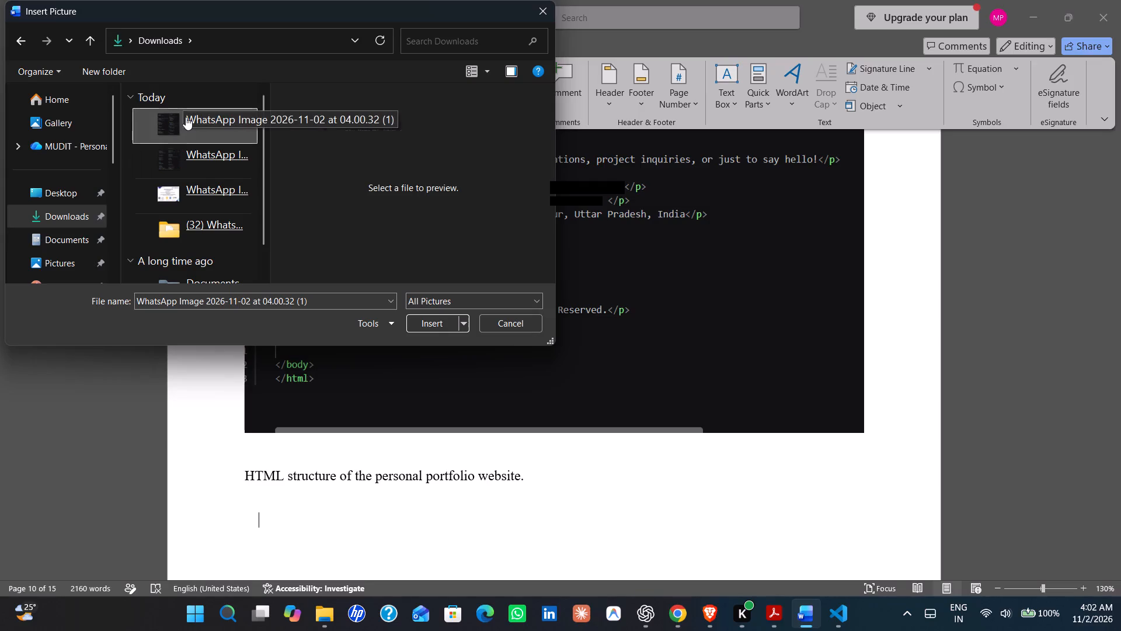
left_click(186, 117, "ctrl")
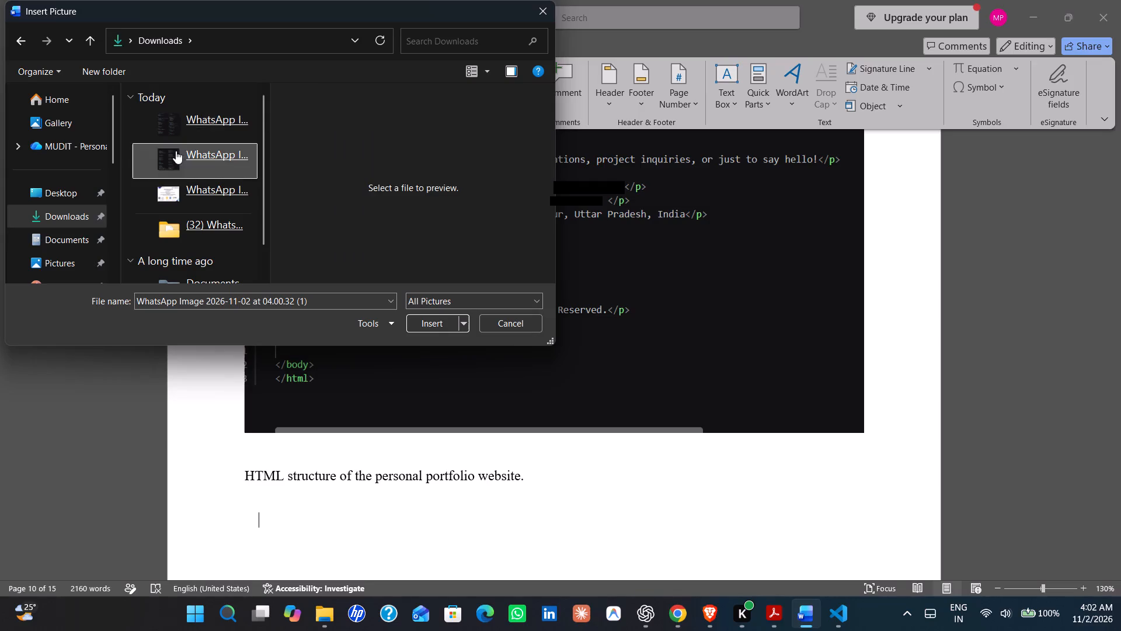
left_click(176, 151, "ctrl")
left_click(195, 121, "ctrl")
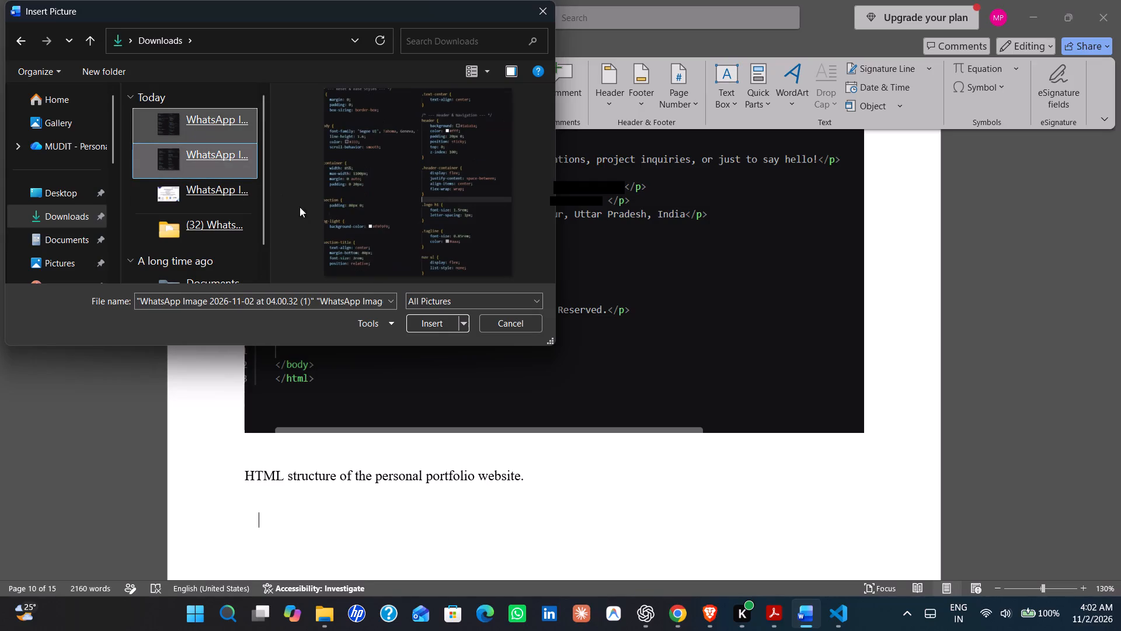
left_click(426, 320)
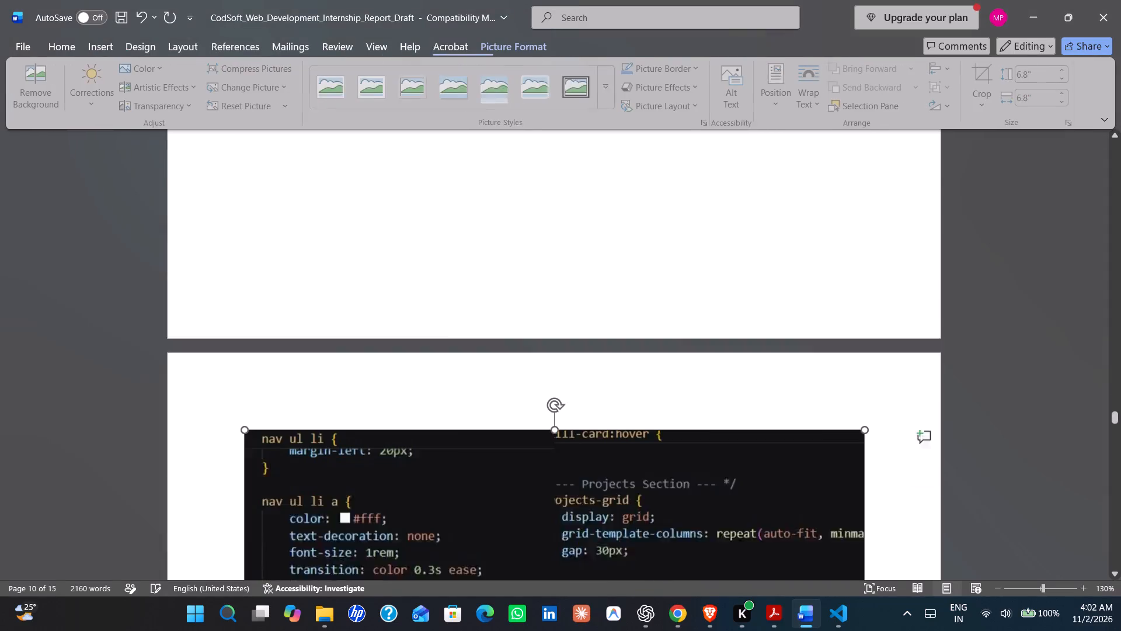
Review the two inserted portfolio CSS code images and their placement on the pages.
scroll(433, 384, "up", 9)
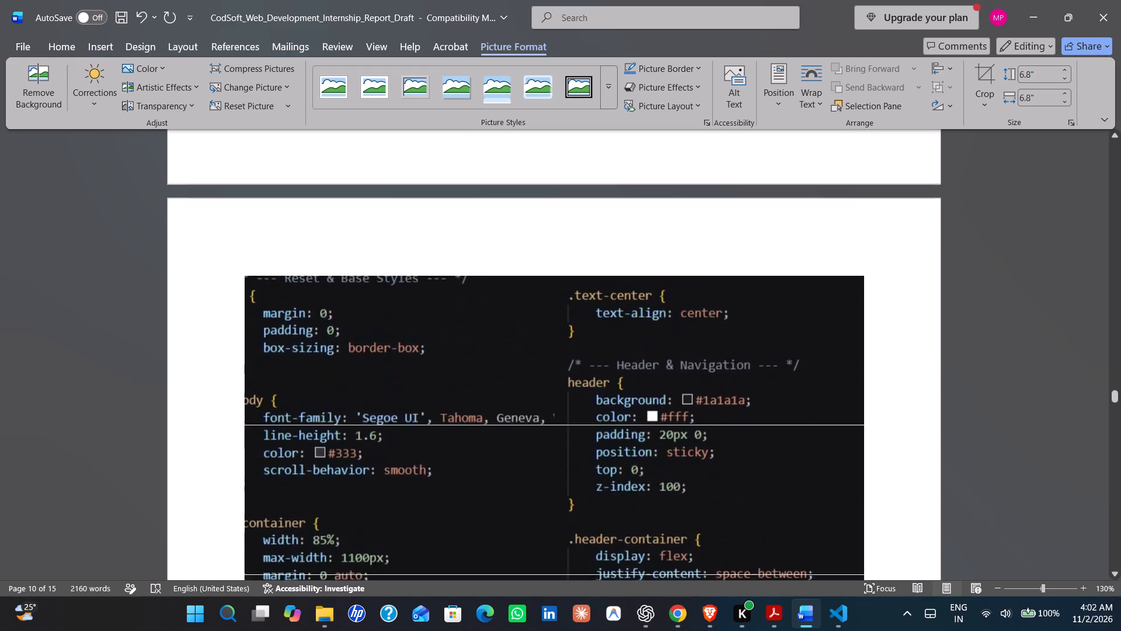
scroll(433, 384, "down", 9)
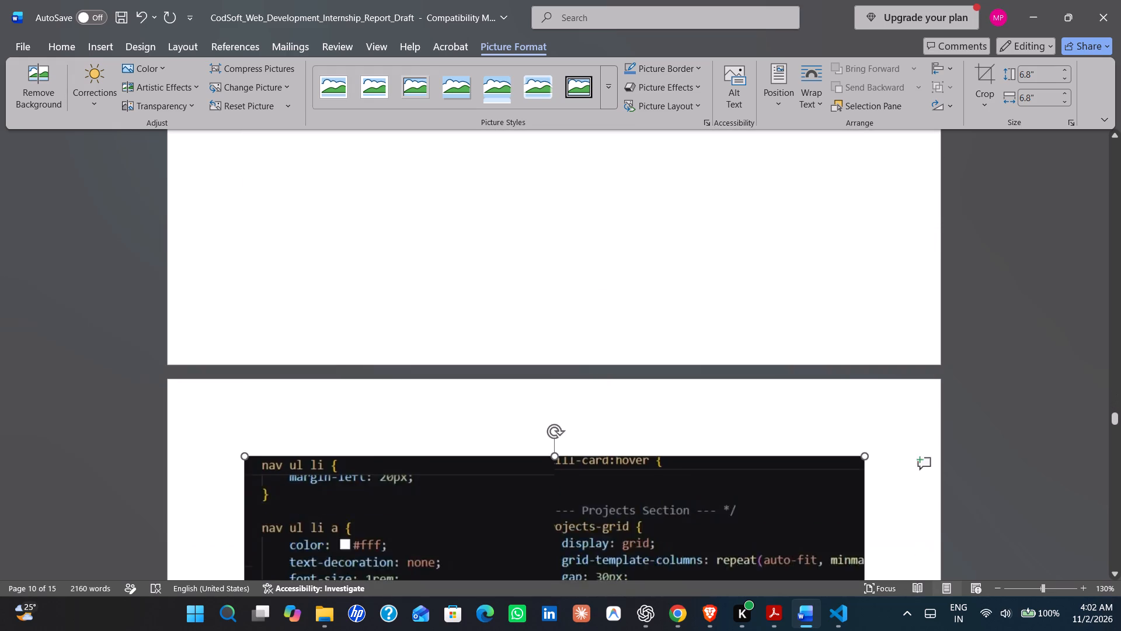
Select the Screenshot 5 instruction and its placeholder box under 3.4 Project 3 – Basic Calculator, above the caption.
scroll(432, 389, "down", 19)
scroll(455, 410, "down", 2)
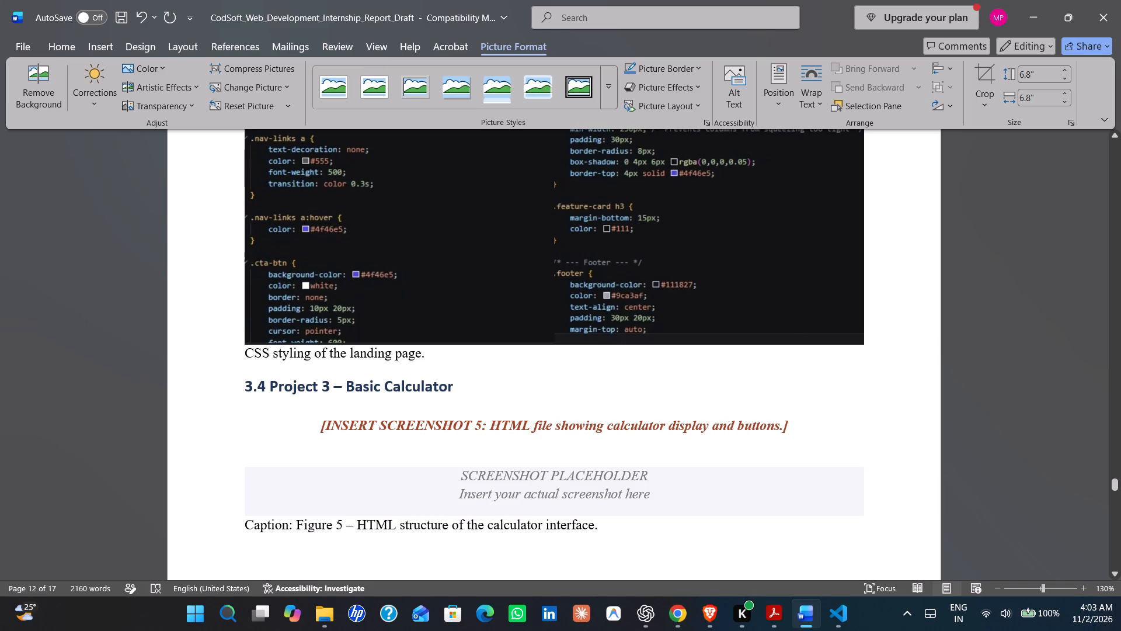
left_click_drag(315, 422, 899, 504)
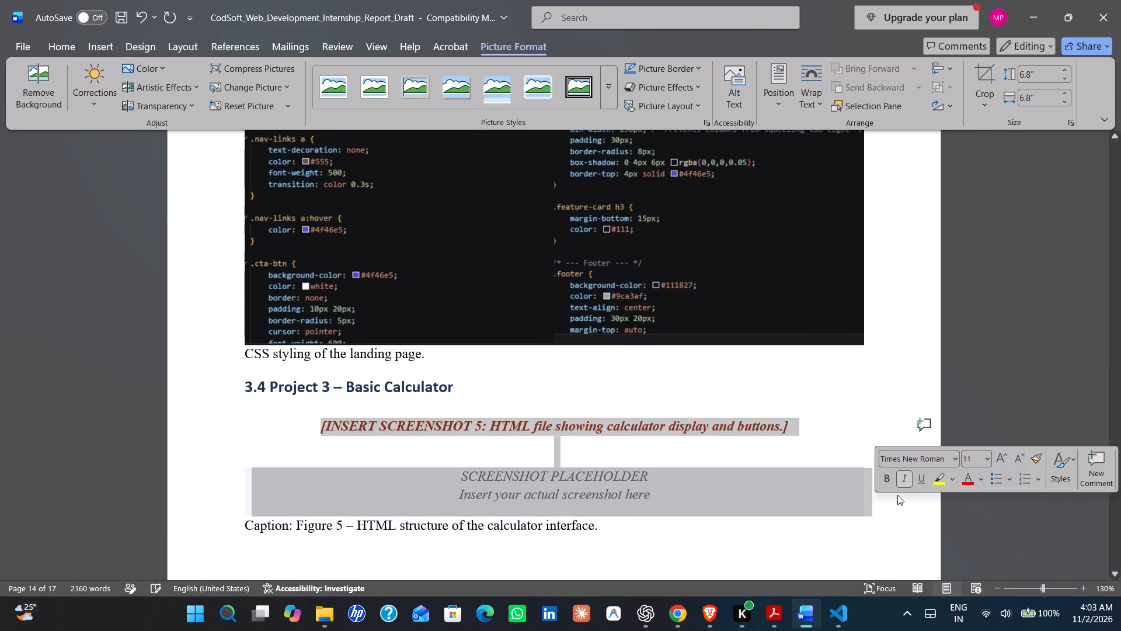
Delete the Screenshot 5 placeholder and reduce its caption to a left-aligned "HTML structure of the calculator interface.".
key("Delete")
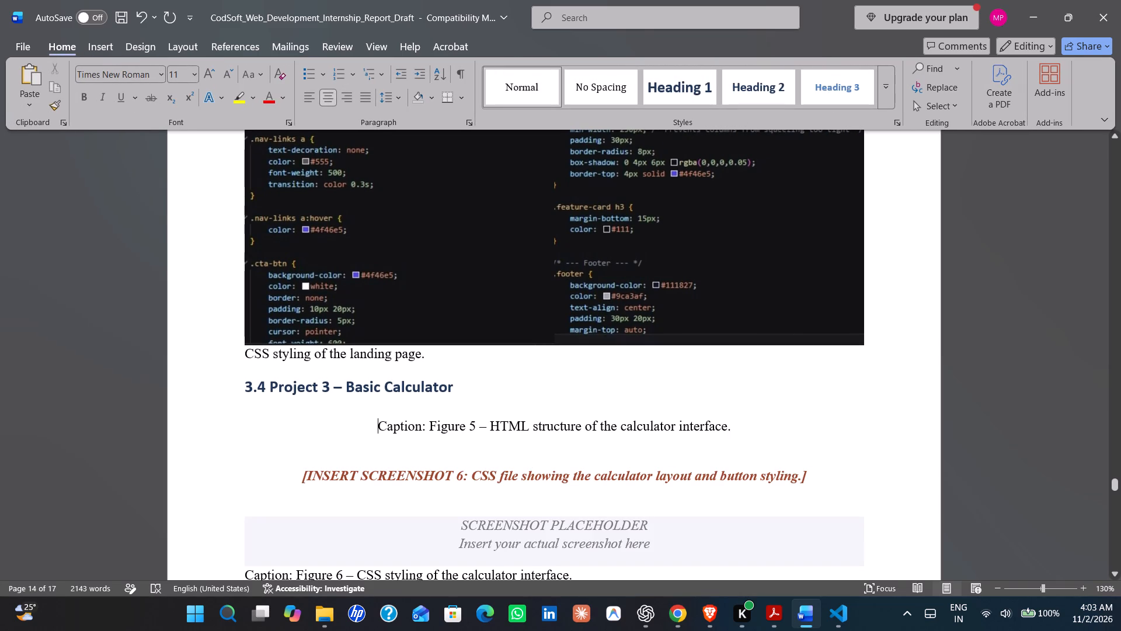
left_click_drag(489, 427, 356, 410)
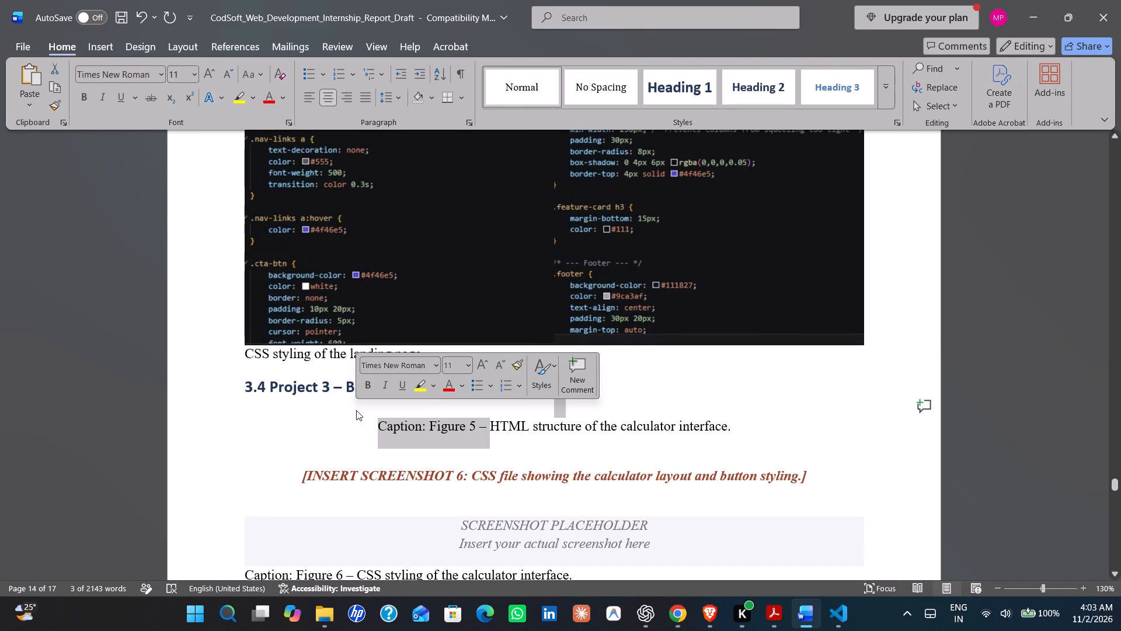
key("Delete")
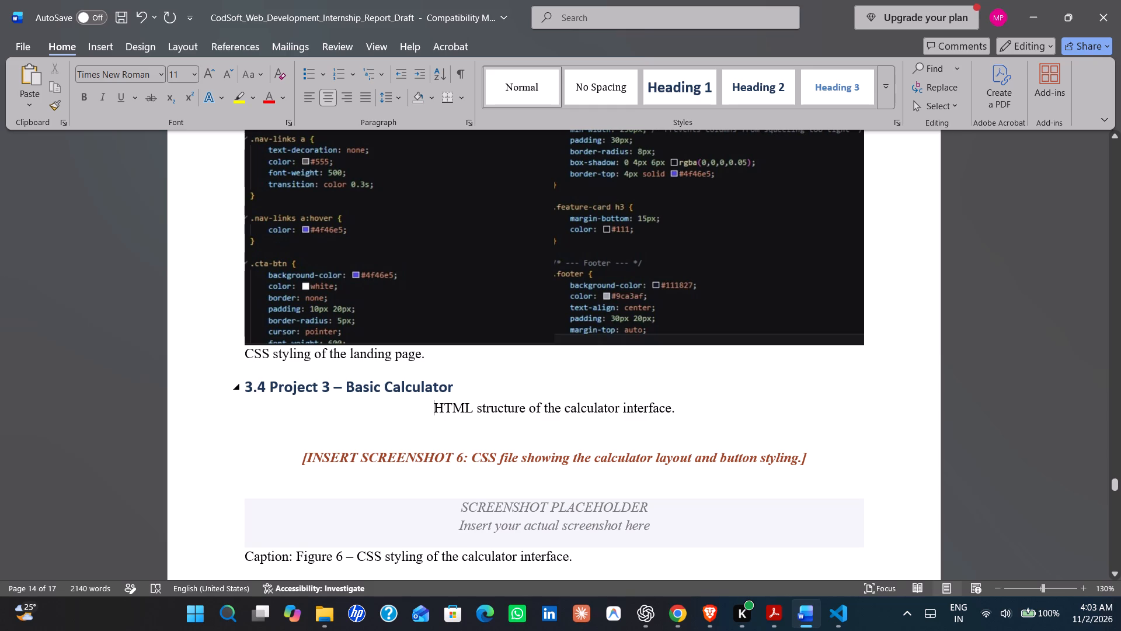
key("ctrl+l")
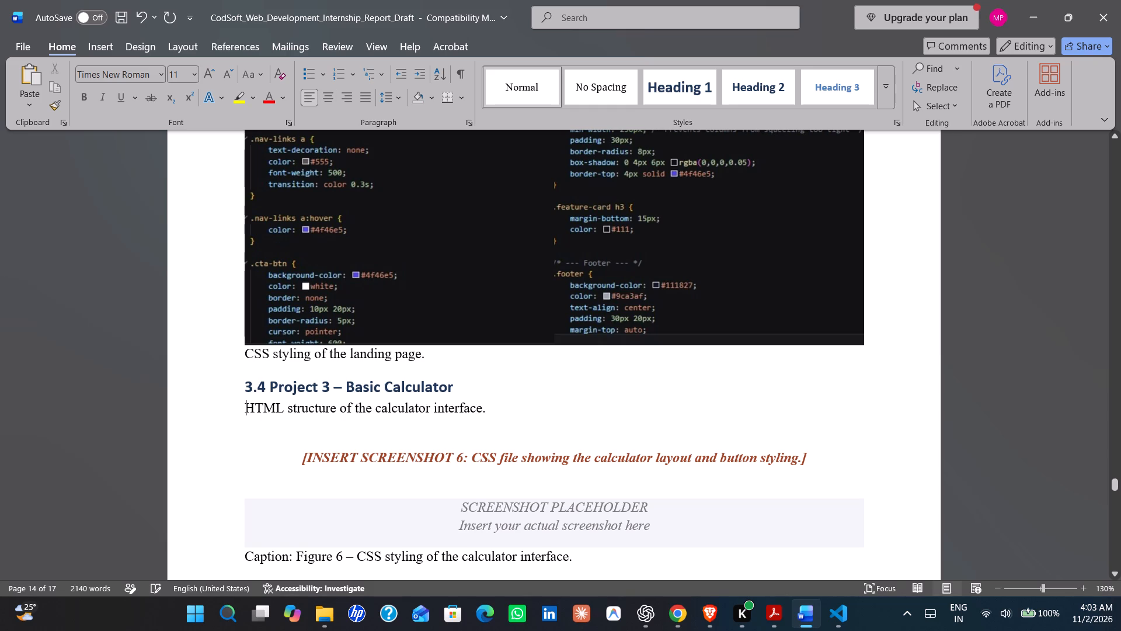
Add an empty line directly below the heading "3.4 Project 3 – Basic Calculator".
left_click(474, 387)
key("Return")
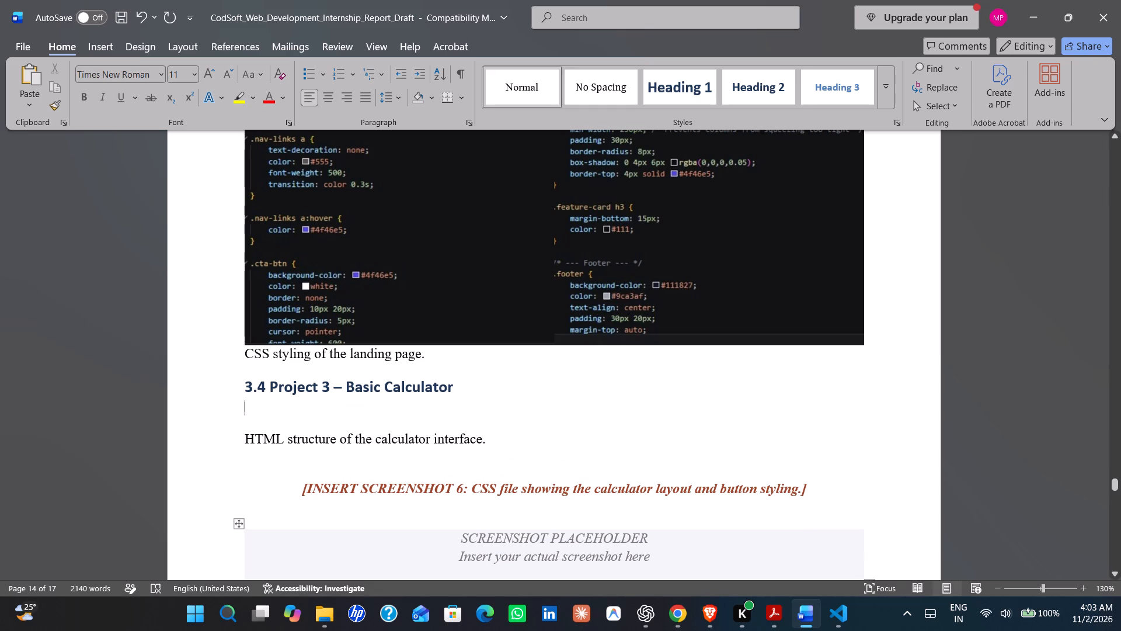
Delete the Screenshot 6 and Screenshot 7 prompts with their placeholder boxes in the Basic Calculator section, keeping the captions.
scroll(294, 467, "down", 2)
left_click_drag(274, 247, 670, 352)
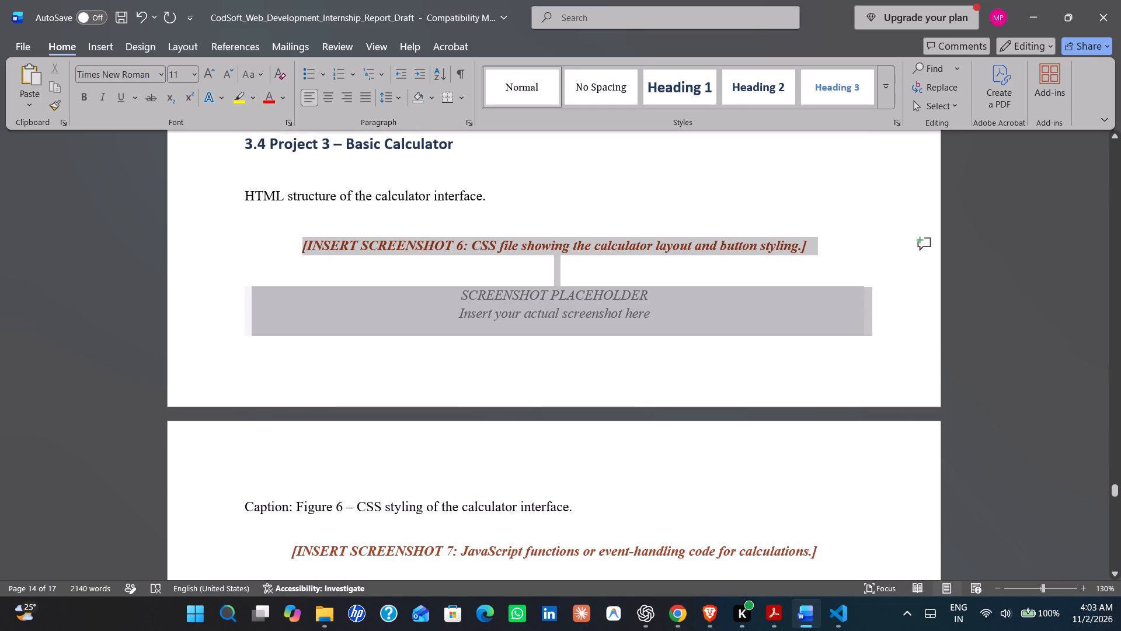
left_click_drag(670, 352, 673, 352)
key("Delete")
left_click_drag(287, 290, 502, 446)
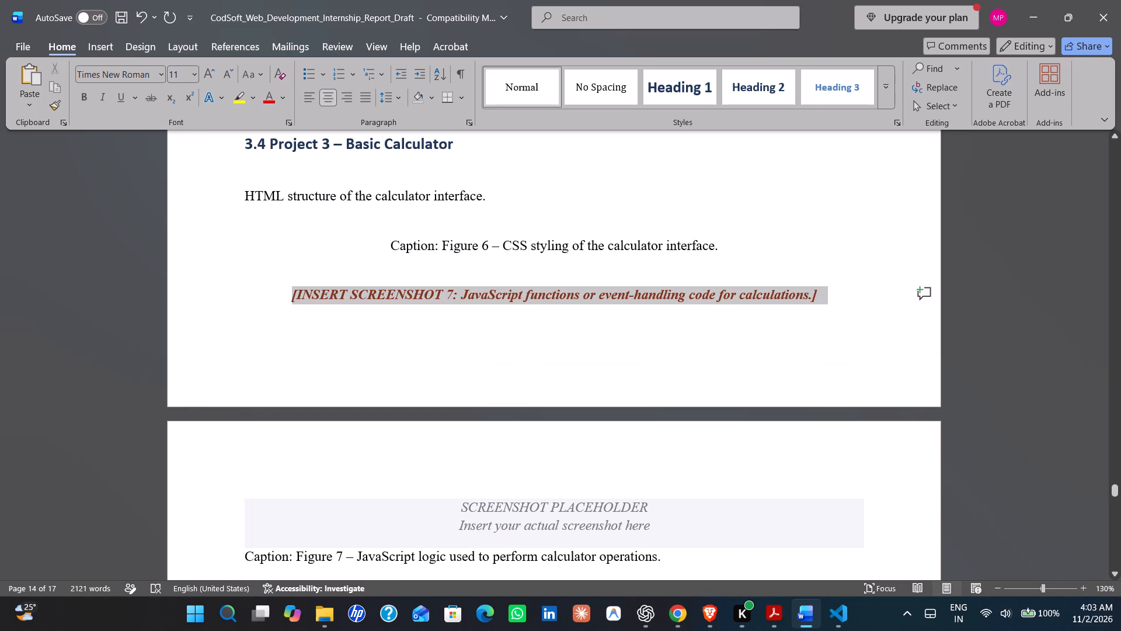
left_click_drag(502, 446, 621, 470)
key("Delete")
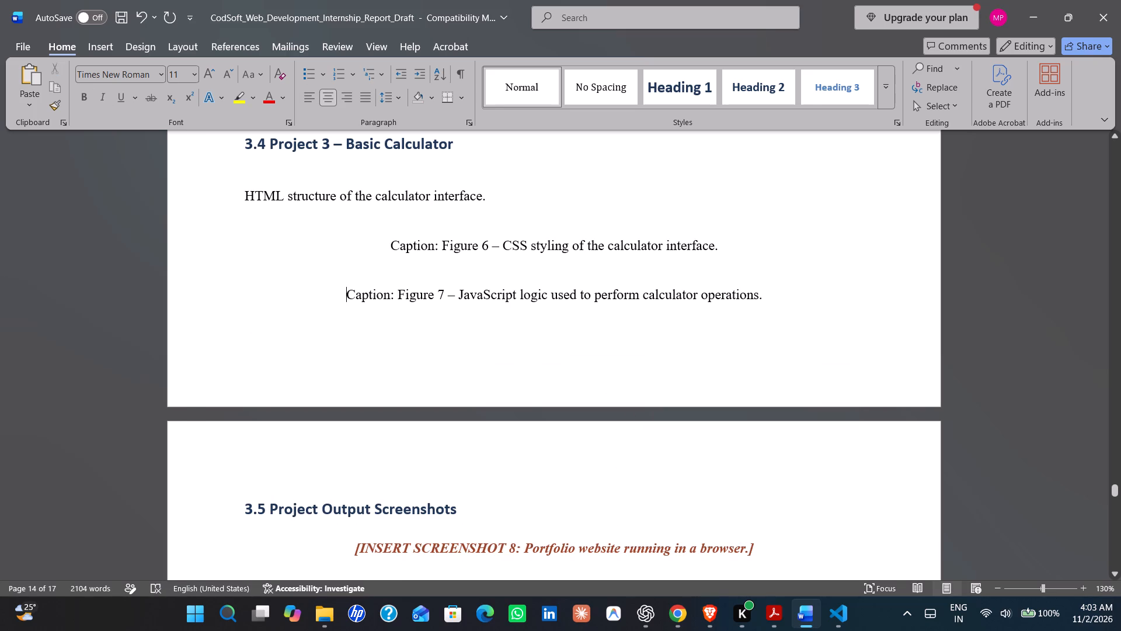
Remove the "Caption: Figure" prefixes with their numbers from the calculator's CSS and JavaScript captions and left-align both lines.
left_click_drag(497, 251, 403, 247)
key("Delete")
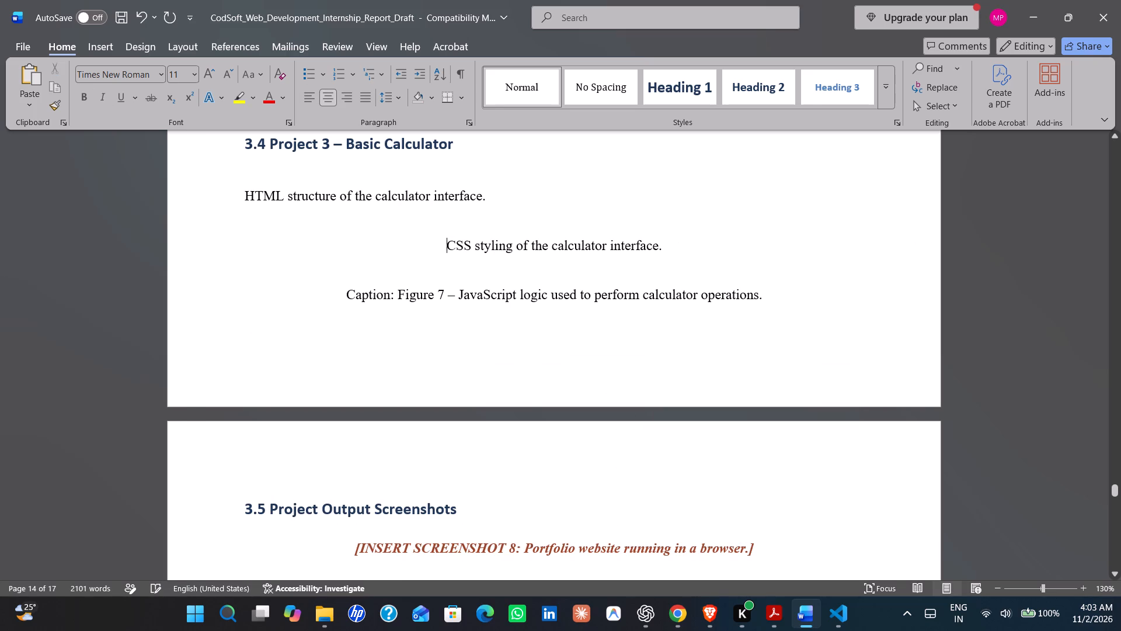
left_click_drag(455, 296, 343, 296)
key("Delete")
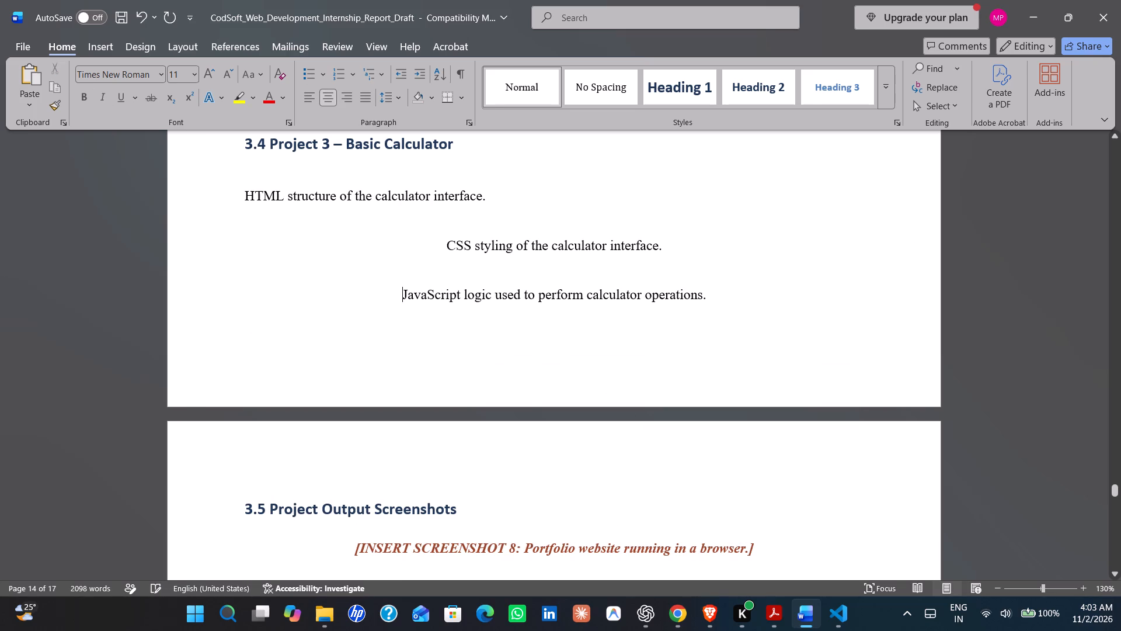
left_click_drag(402, 241, 758, 344)
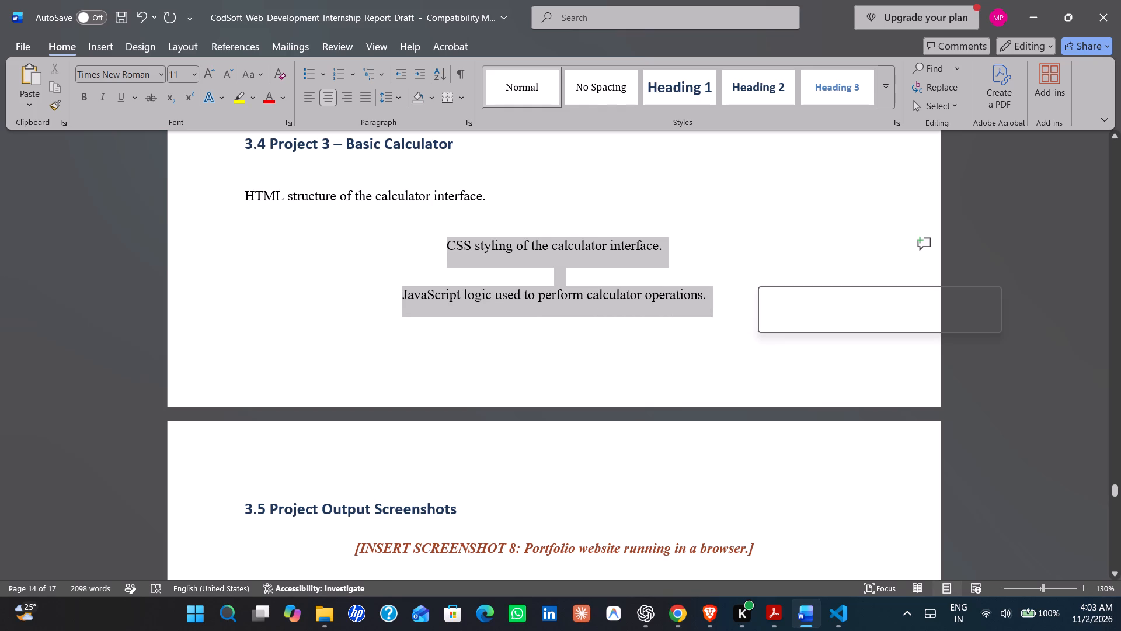
key("ctrl+l")
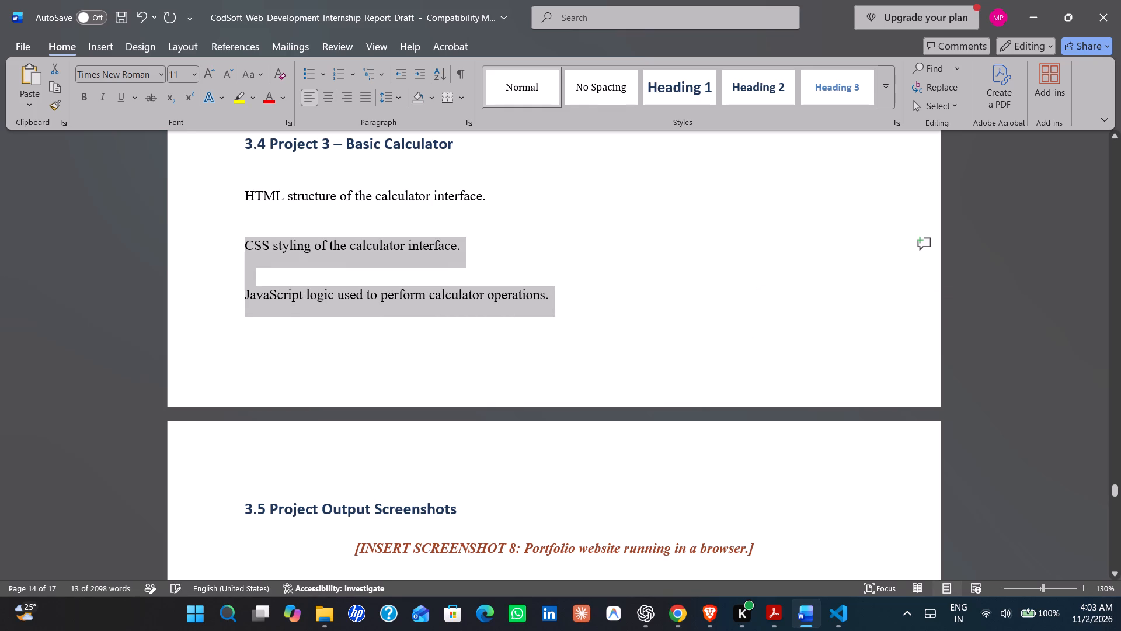
left_click(771, 327)
Remove the "Caption: Figure" prefixes numbered 8, 9 and 10 from the three captions in section 3.5 Project Output Screenshots.
scroll(332, 564, "down", 6)
scroll(402, 482, "up", 4)
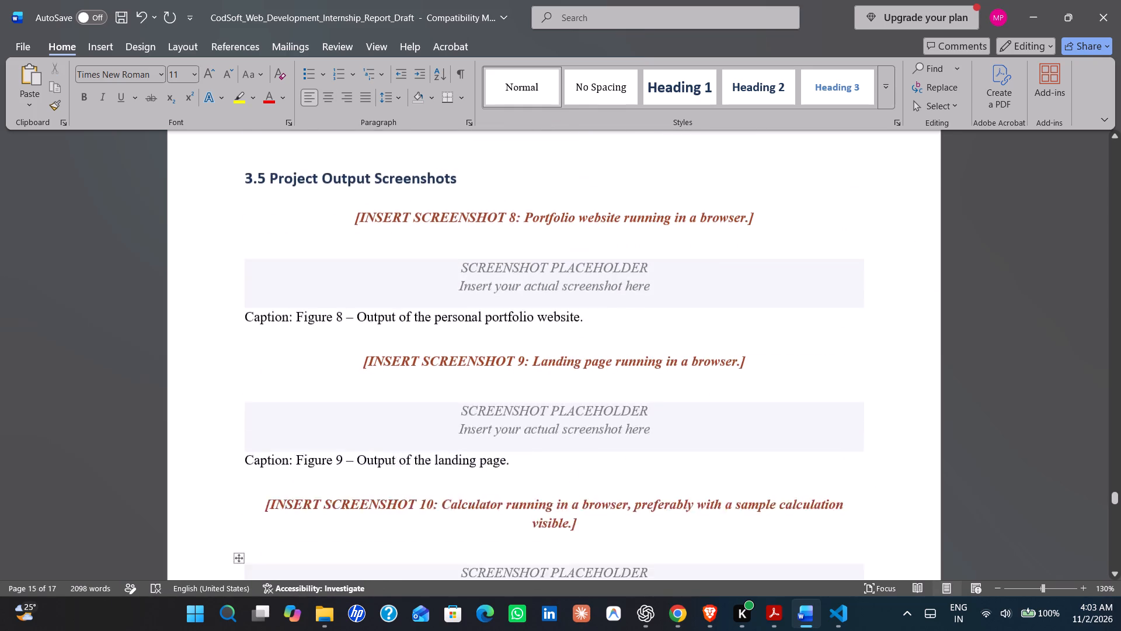
scroll(408, 474, "down", 4)
scroll(408, 474, "up", 5)
scroll(419, 490, "down", 2)
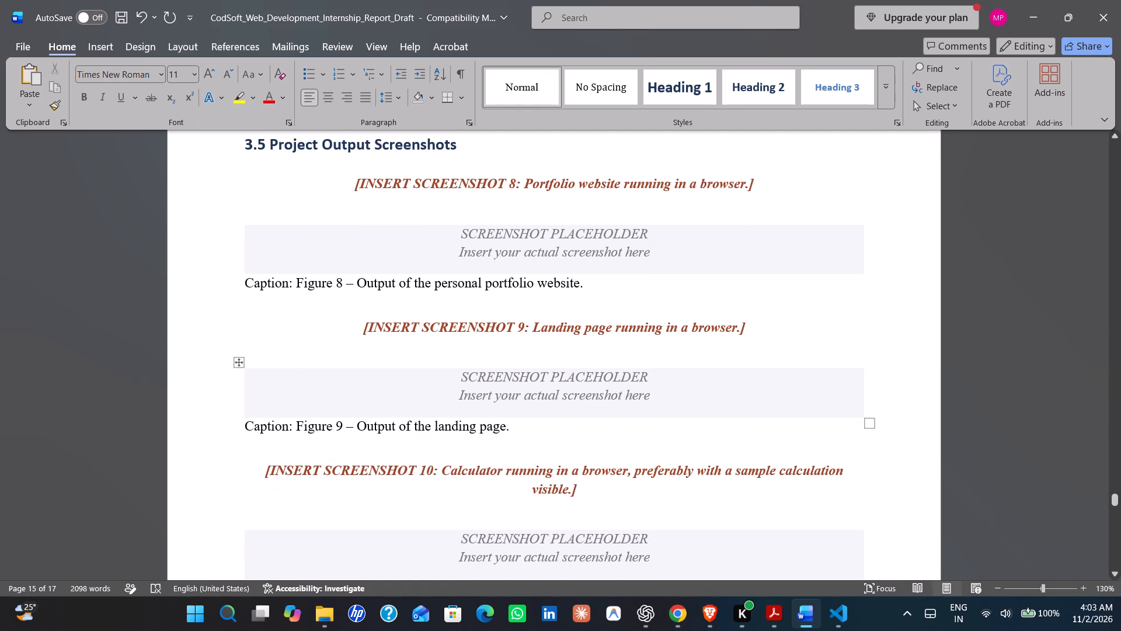
left_click_drag(356, 285, 249, 297)
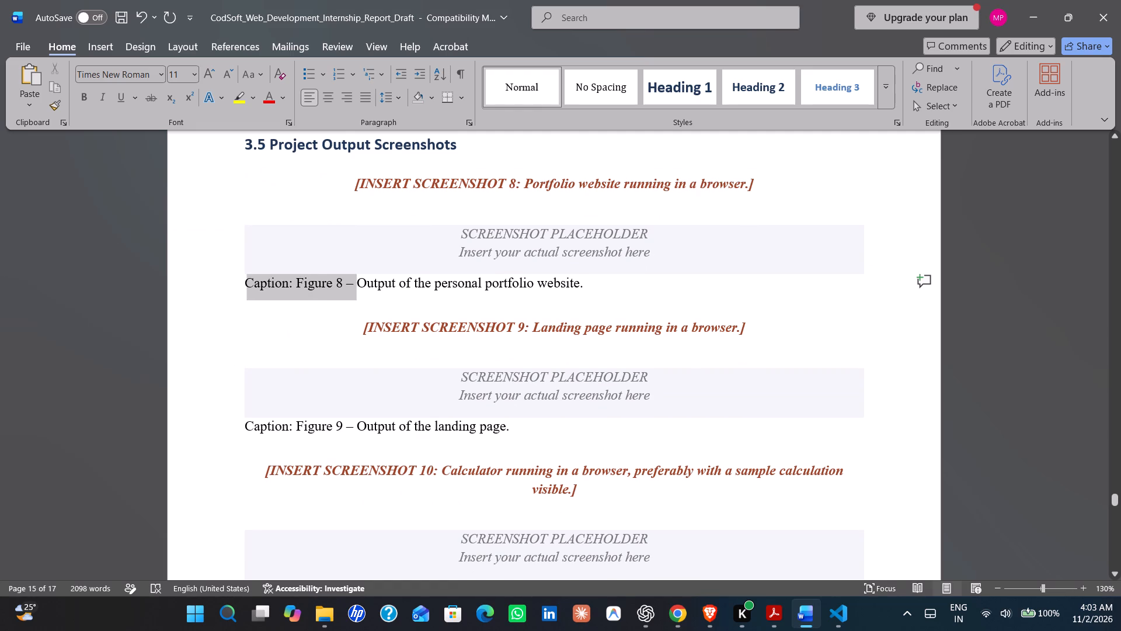
left_click_drag(249, 297, 249, 297)
key("Delete")
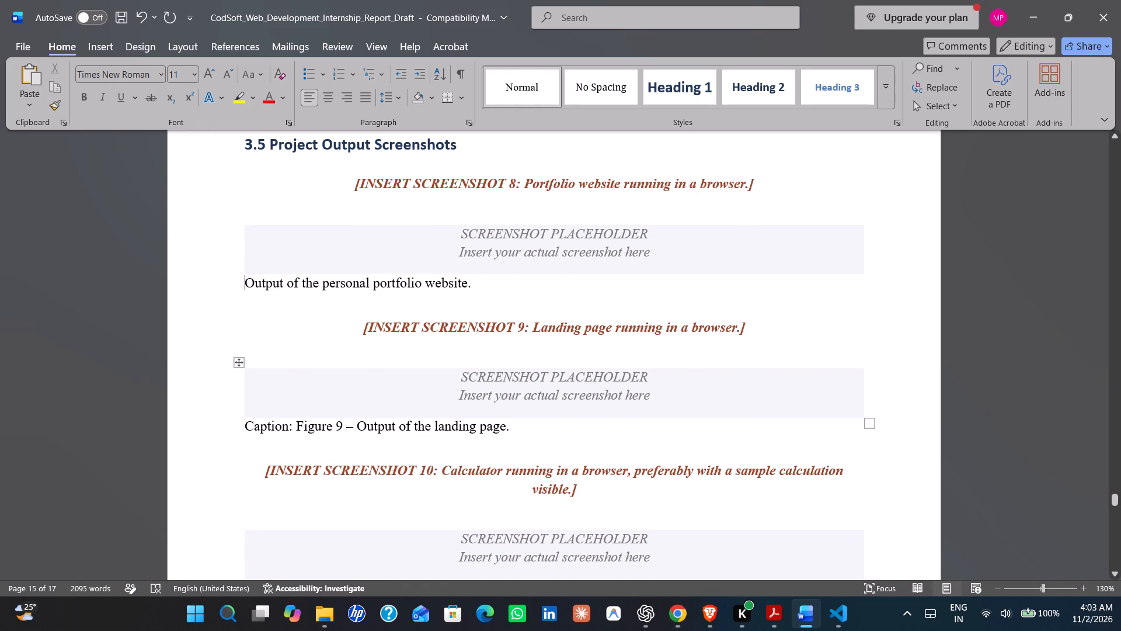
left_click_drag(356, 423, 207, 436)
key("Delete")
scroll(308, 478, "down", 2)
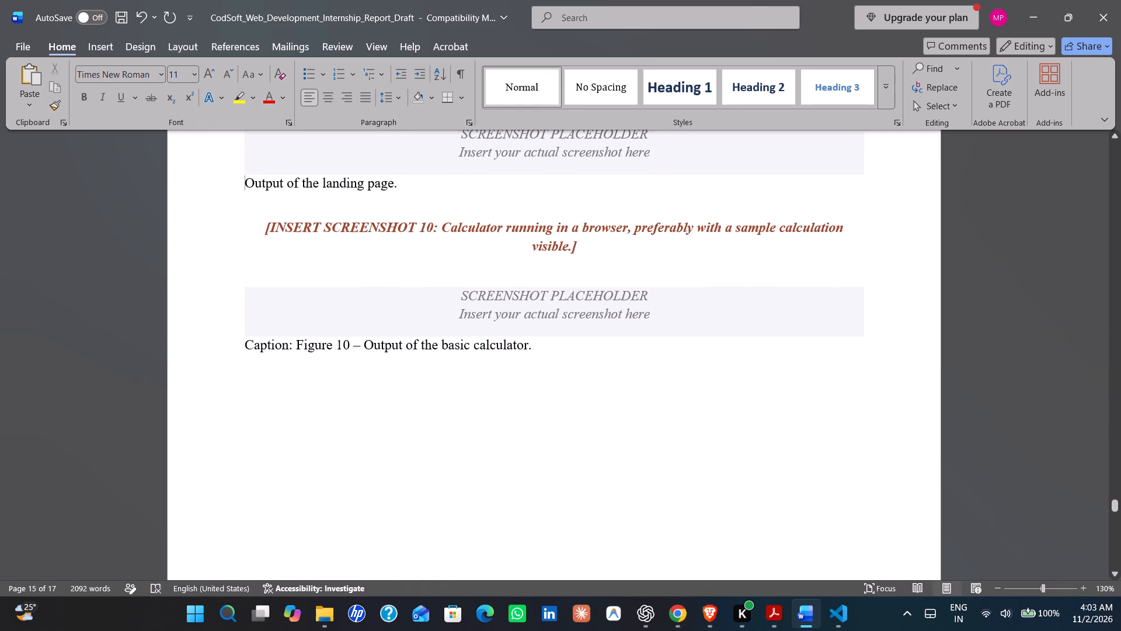
left_click_drag(362, 345, 232, 345)
key("Delete")
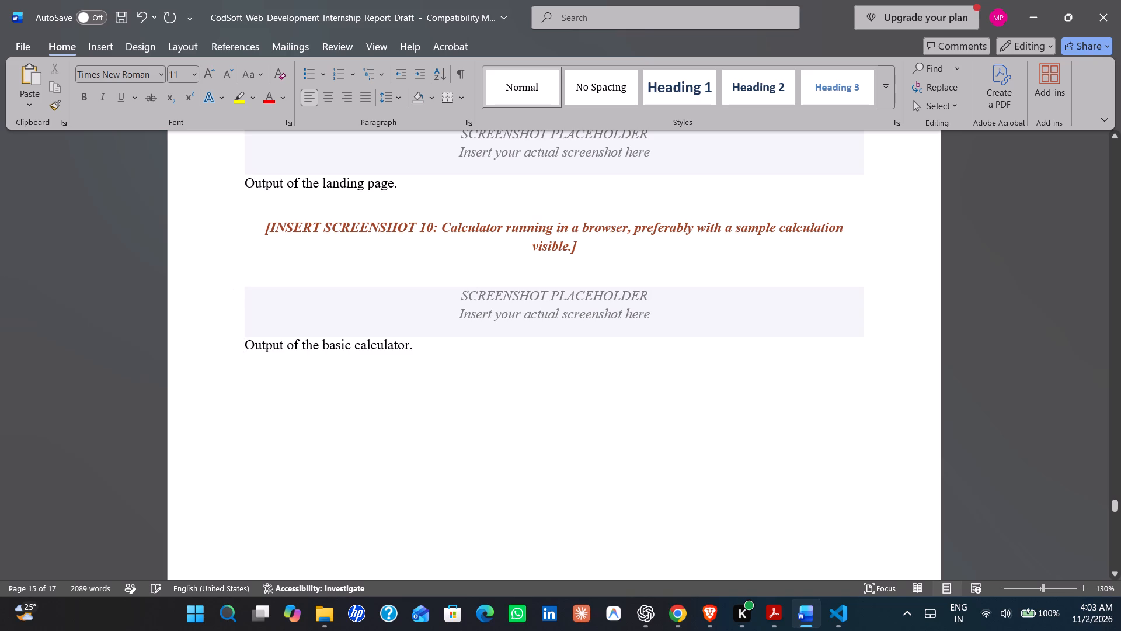
Delete the Screenshot 10, 9 and 8 prompts with their placeholder boxes in section 3.5, keeping the three output captions.
left_click_drag(908, 338, 257, 210)
left_click(265, 234)
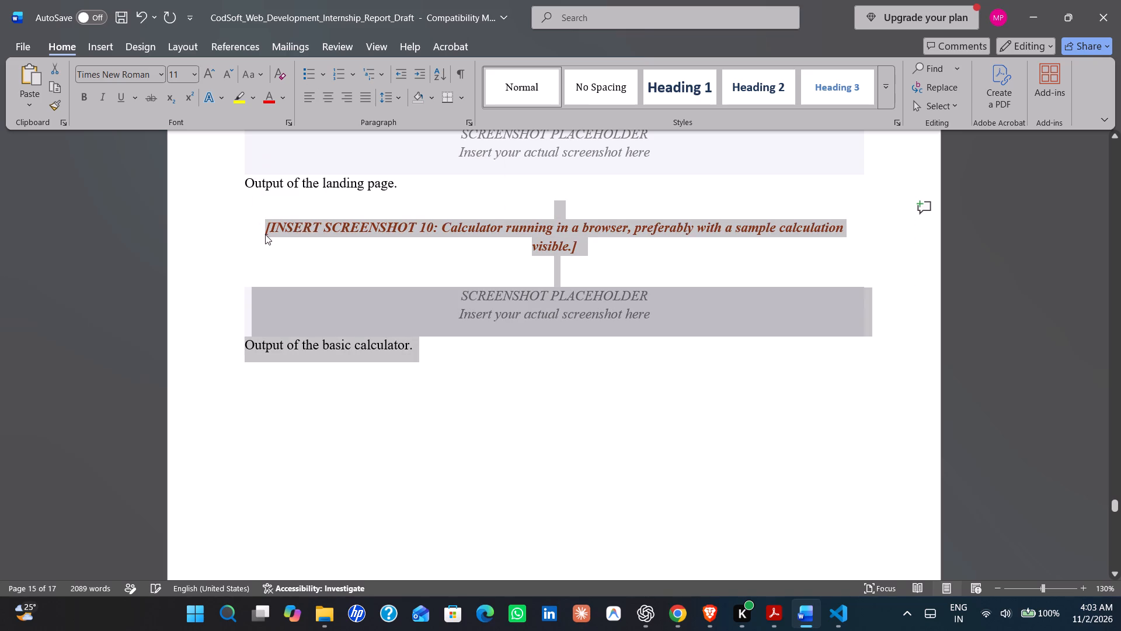
left_click_drag(264, 219, 646, 326)
key("Delete")
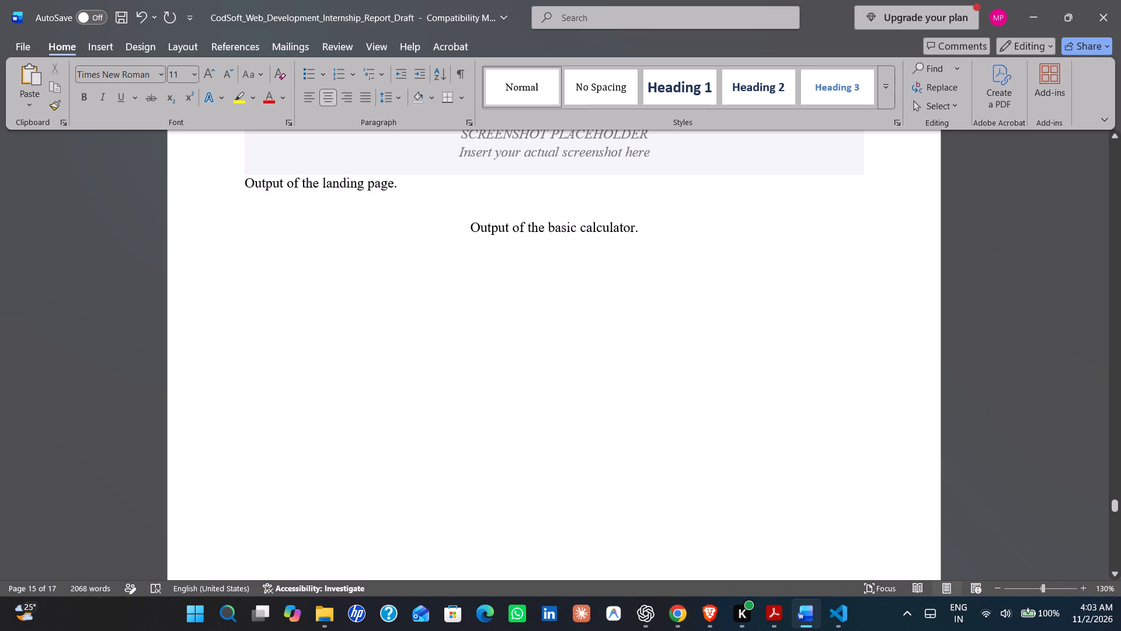
scroll(550, 259, "up", 3)
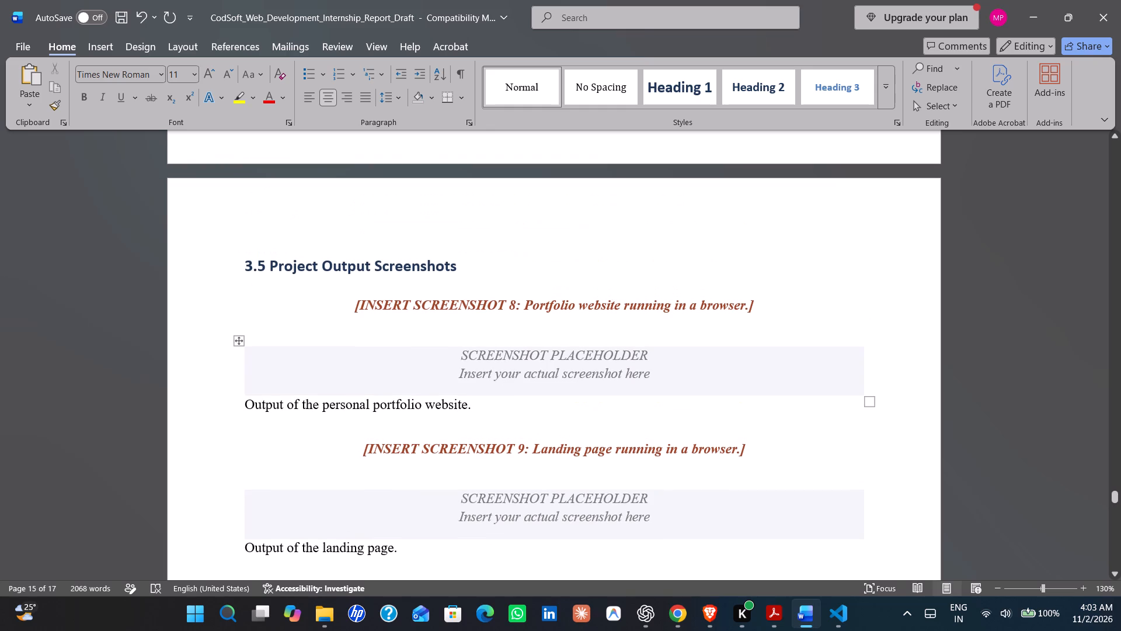
left_click_drag(899, 529, 453, 439)
key("Delete")
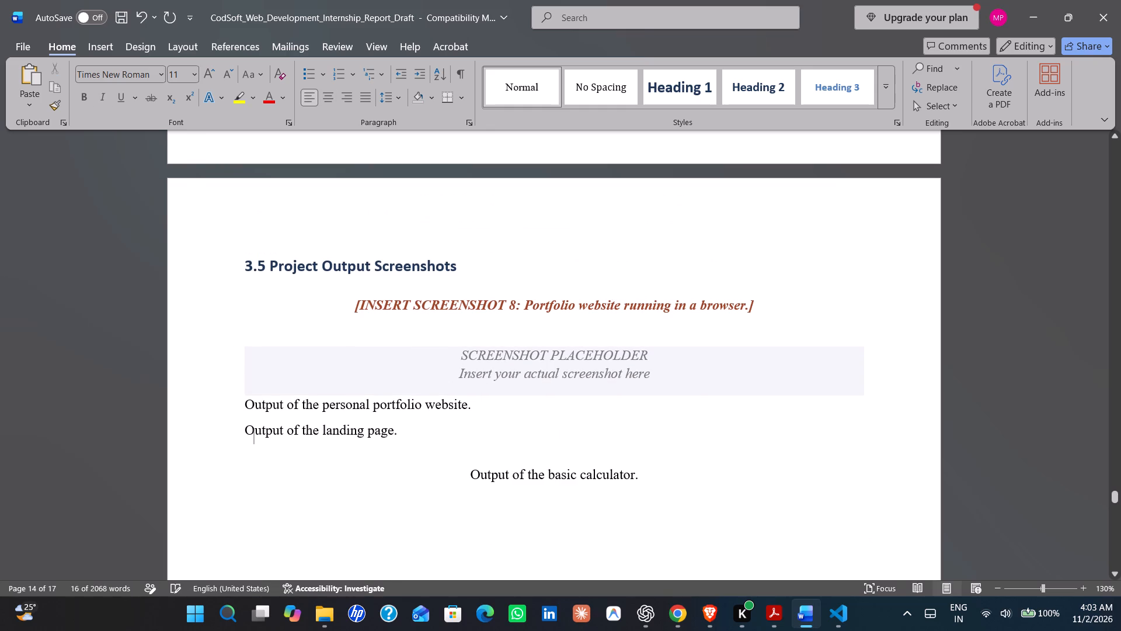
left_click_drag(899, 383, 349, 286)
key("Delete")
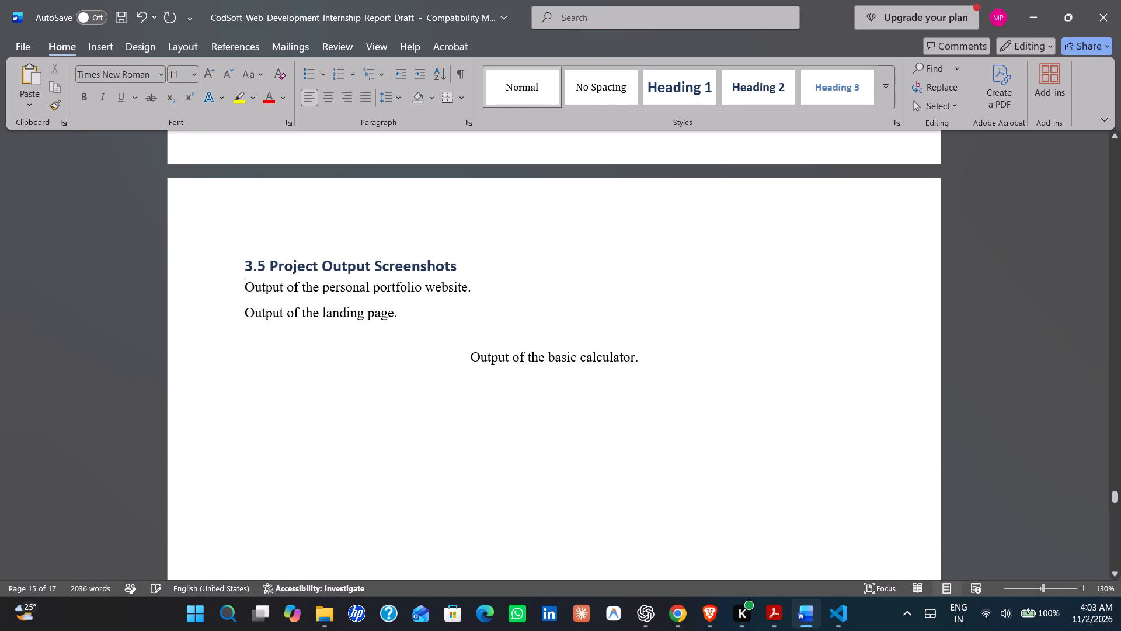
Left-align the caption "Output of the basic calculator.".
left_click(474, 356)
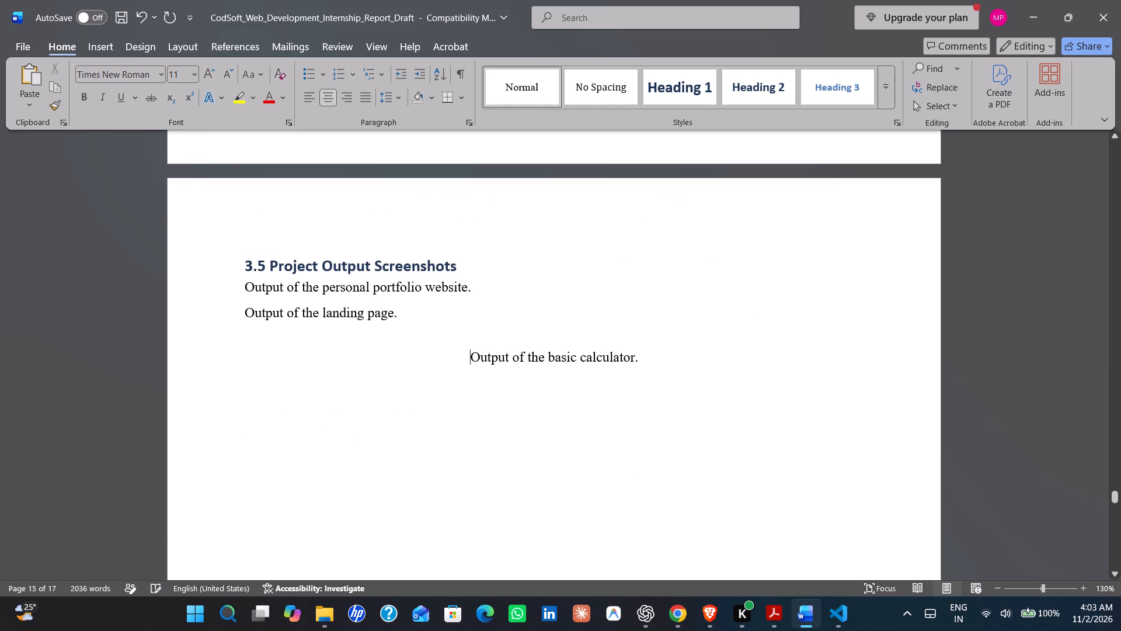
key("ctrl+l")
left_click(474, 356, "ctrl")
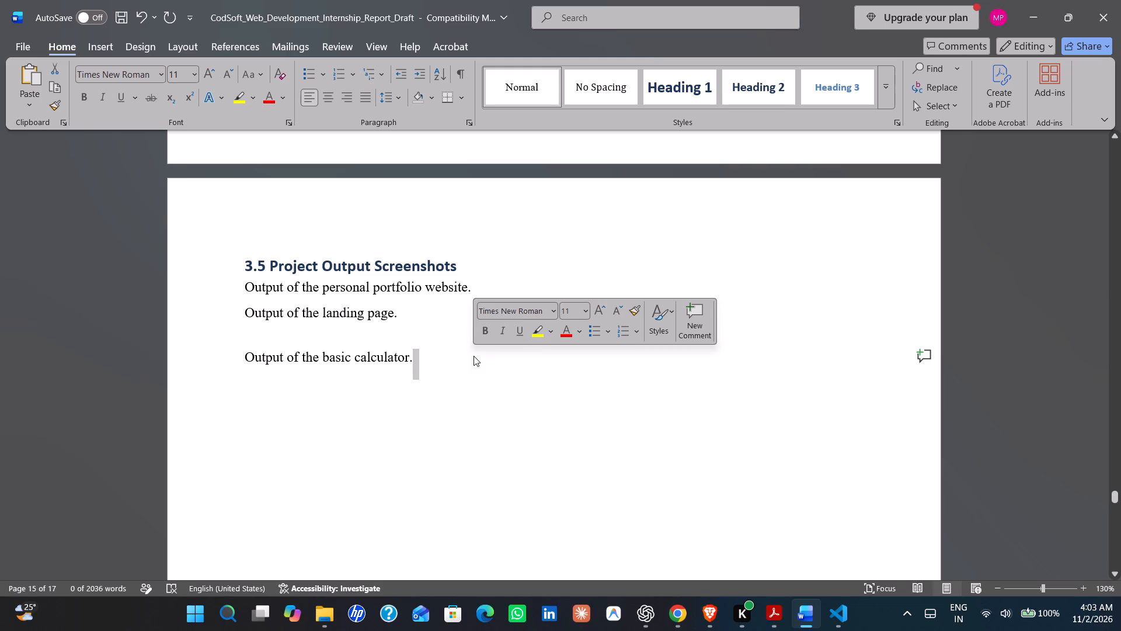
Switch to Visual Studio Code and open Task_03's index.html, sized so the whole calculator HTML code fits on screen.
scroll(452, 316, "up", 3)
scroll(452, 316, "down", 4)
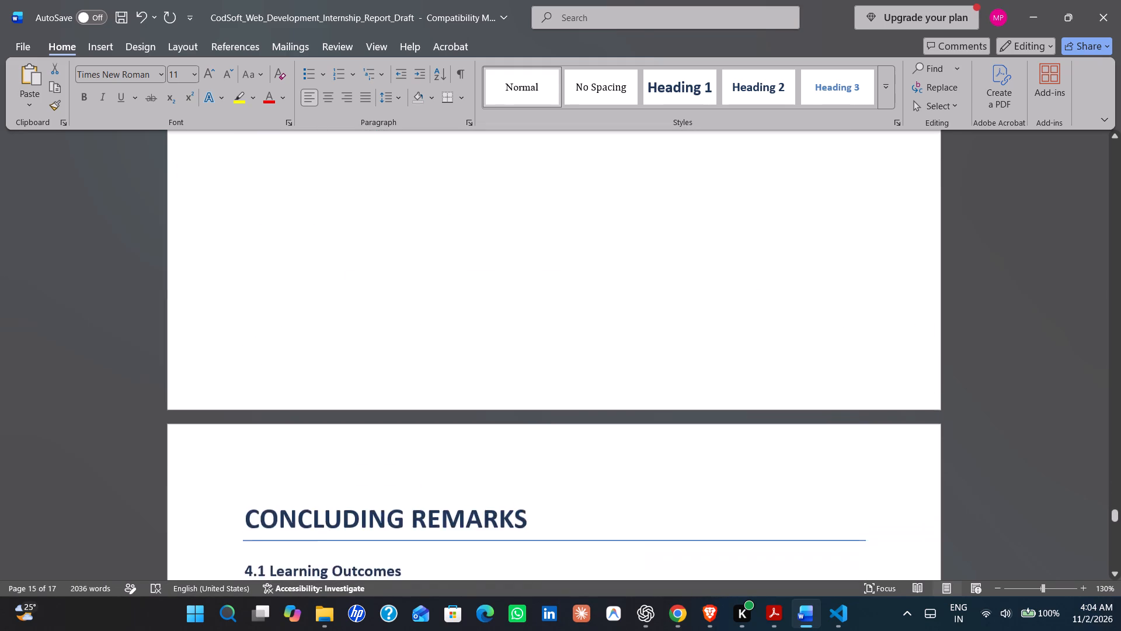
scroll(452, 316, "up", 3)
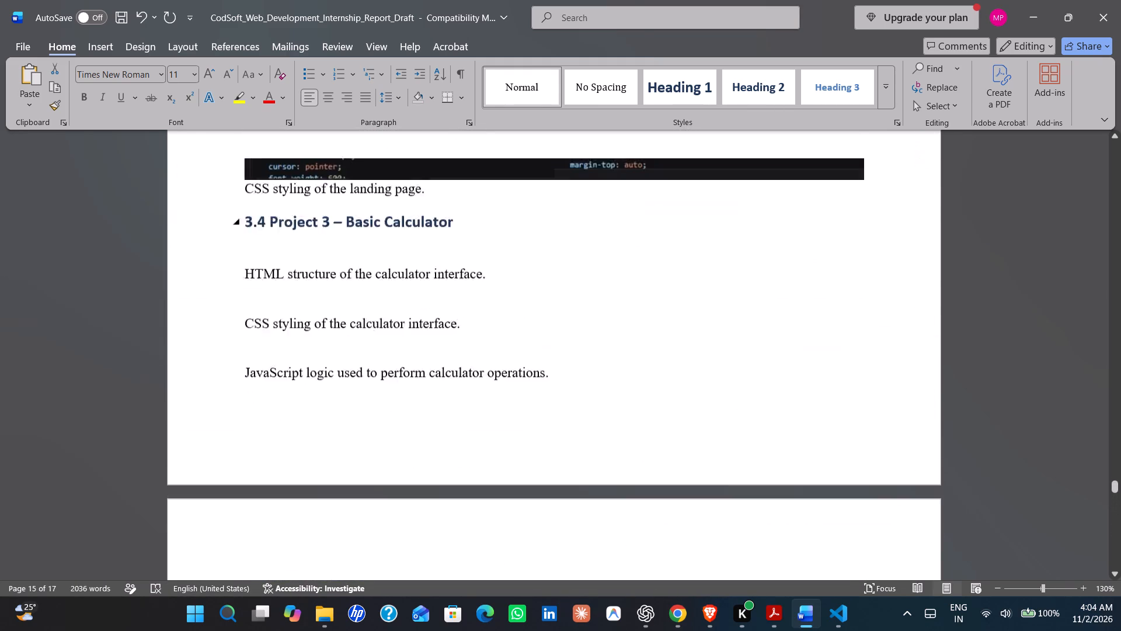
scroll(452, 316, "up", 1)
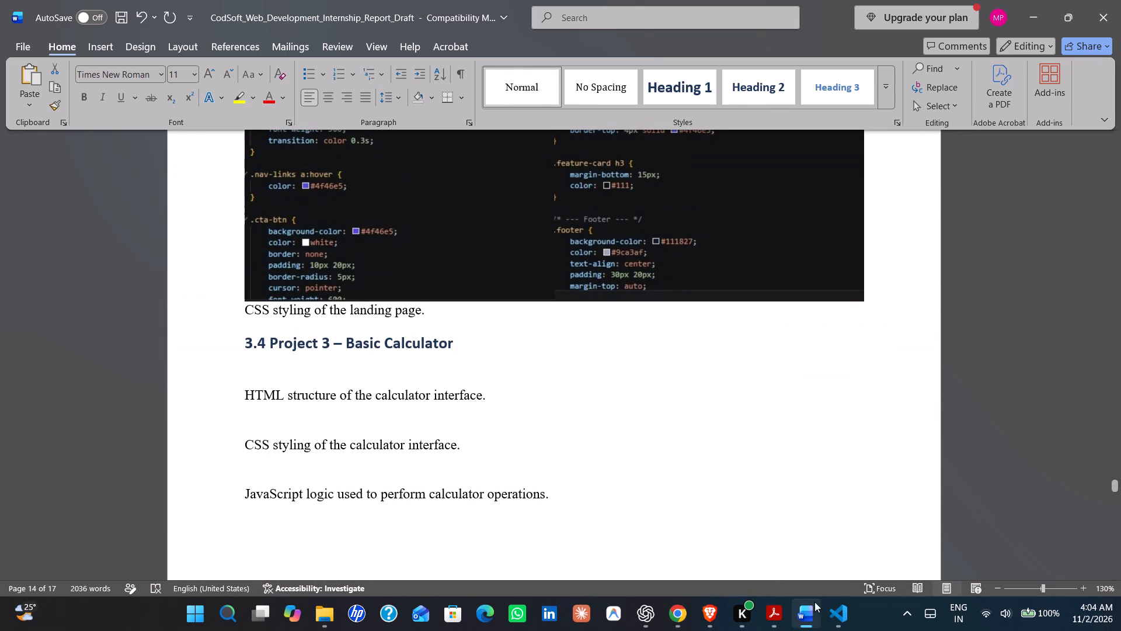
left_click(841, 627)
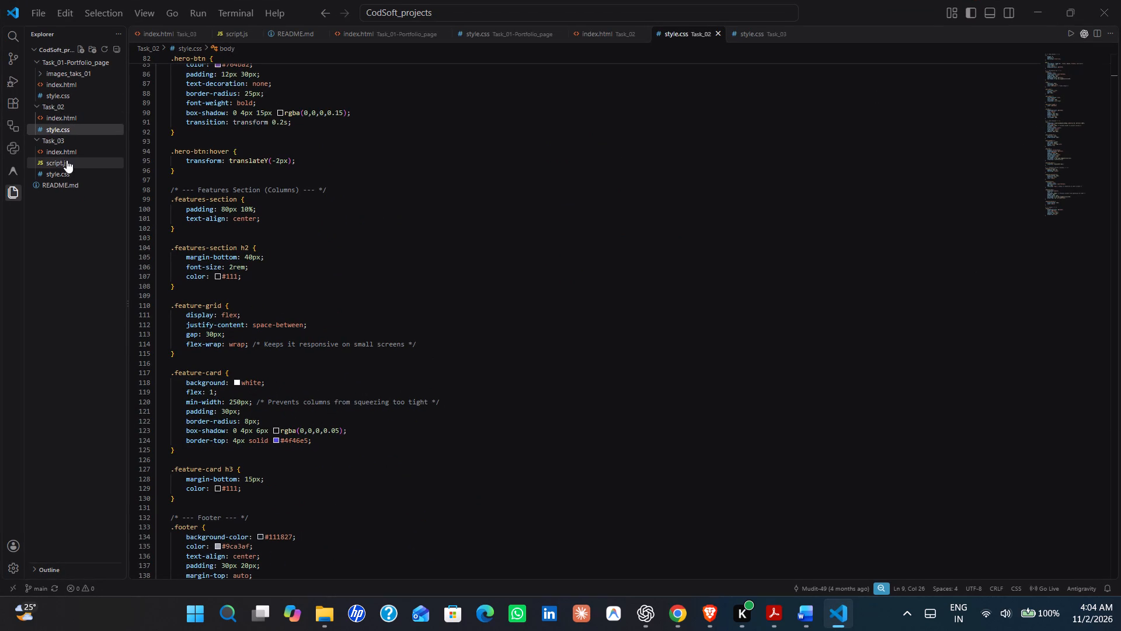
key("ctrl+equal")
key("ctrl+equal")
key("ctrl+equal")
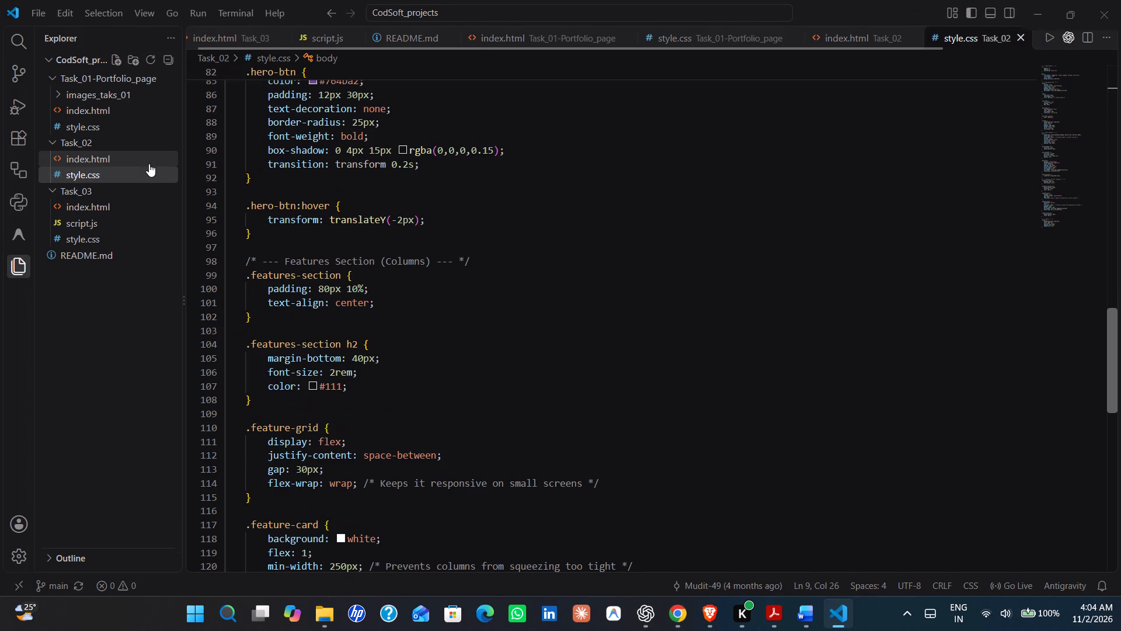
left_click(140, 252)
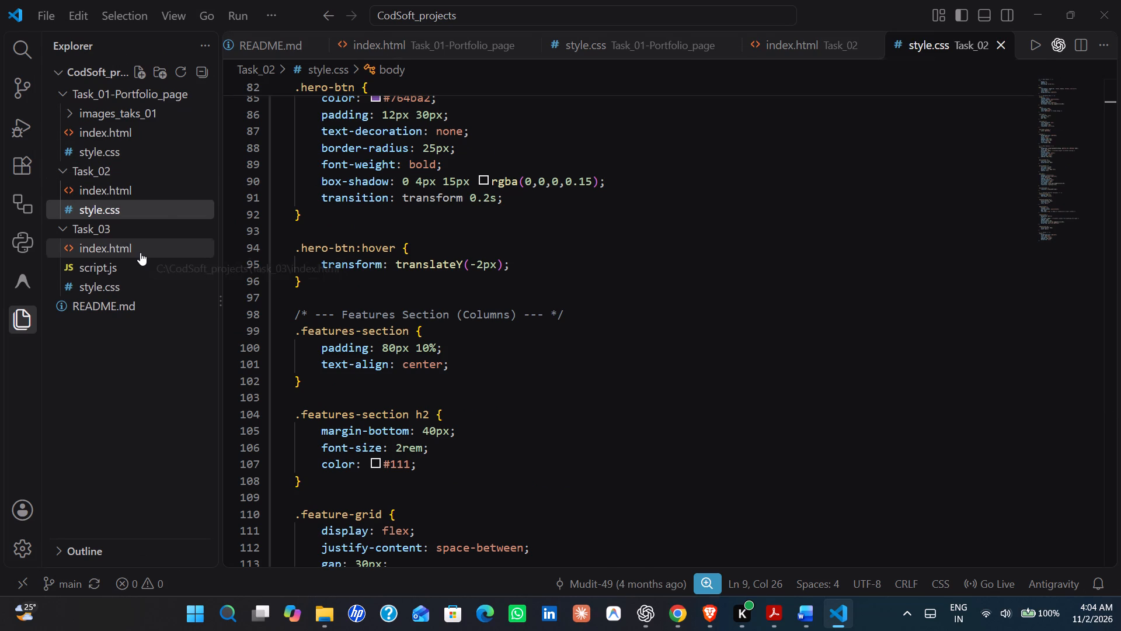
scroll(642, 292, "down", 13)
scroll(645, 295, "up", 4)
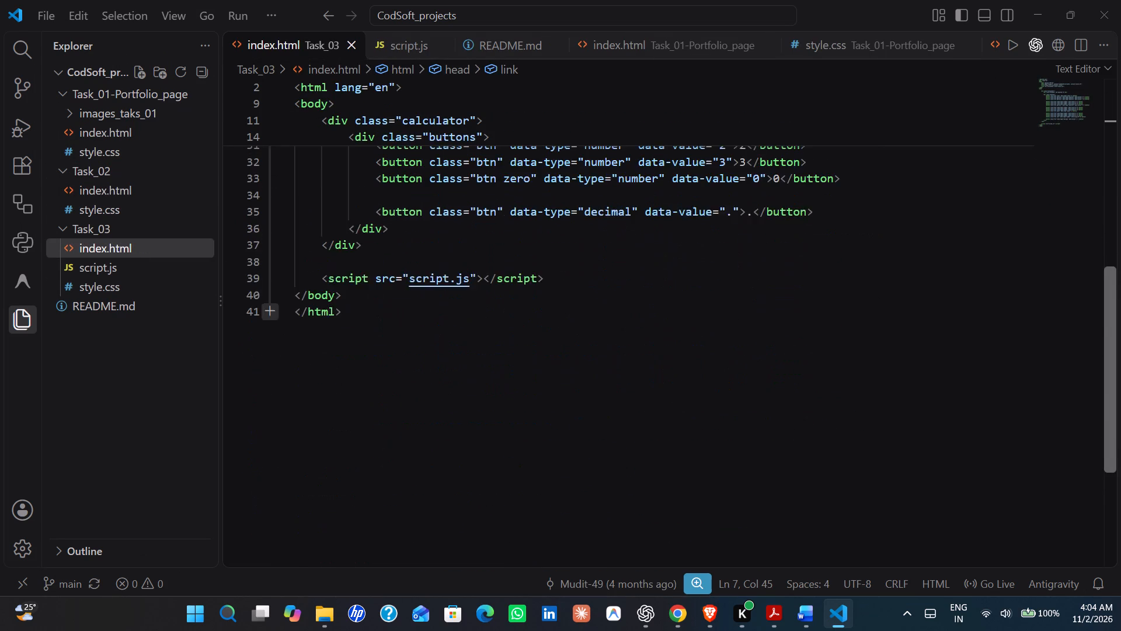
scroll(645, 294, "up", 9)
key("ctrl+minus")
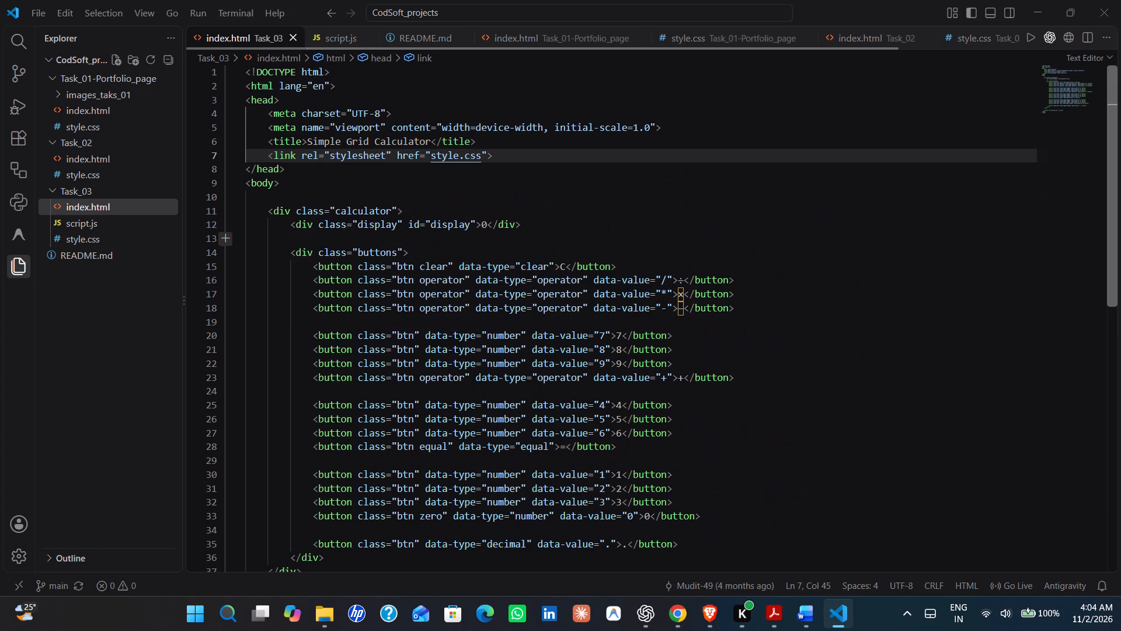
key("ctrl+minus")
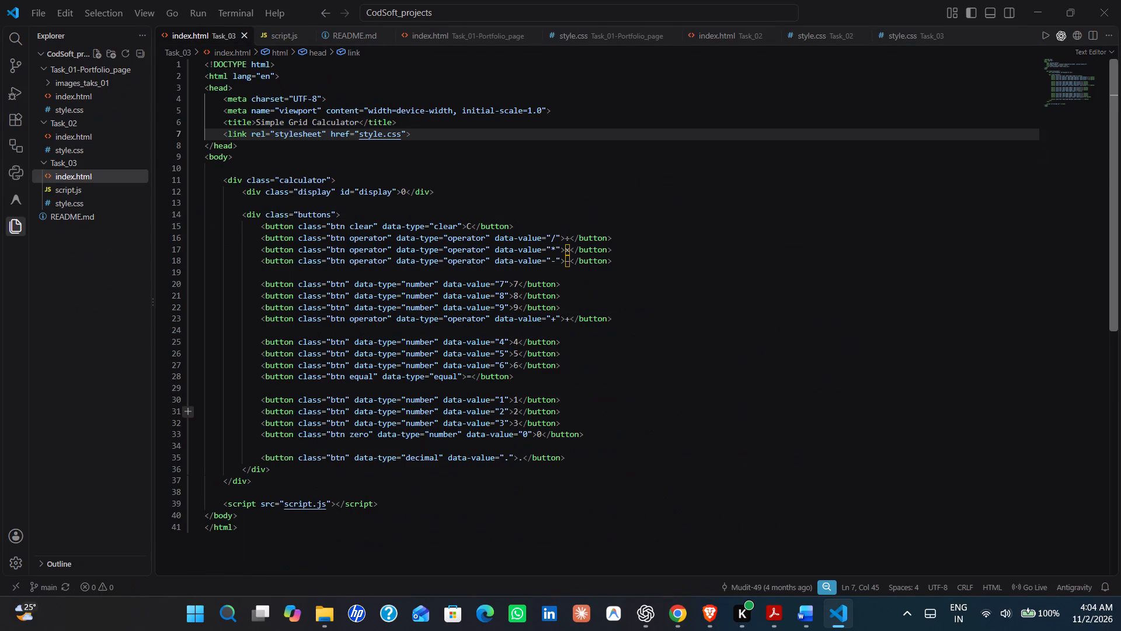
Capture a screenshot of the full calculator HTML code in Task_03's index.html, from the doctype to the closing html tag.
key("Print")
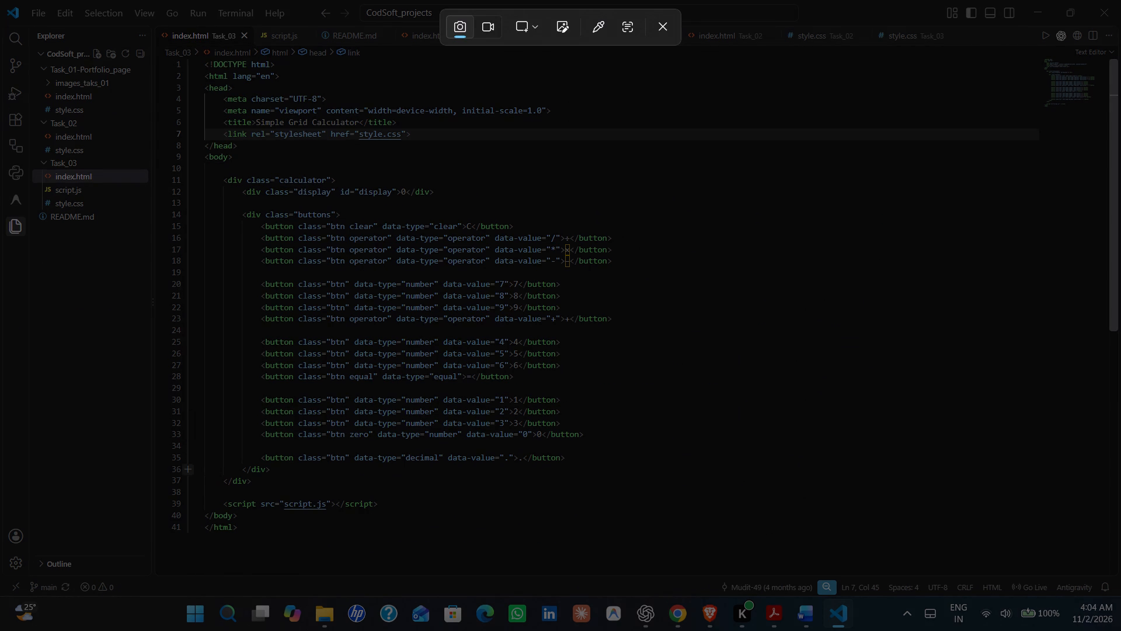
left_click_drag(191, 51, 647, 552)
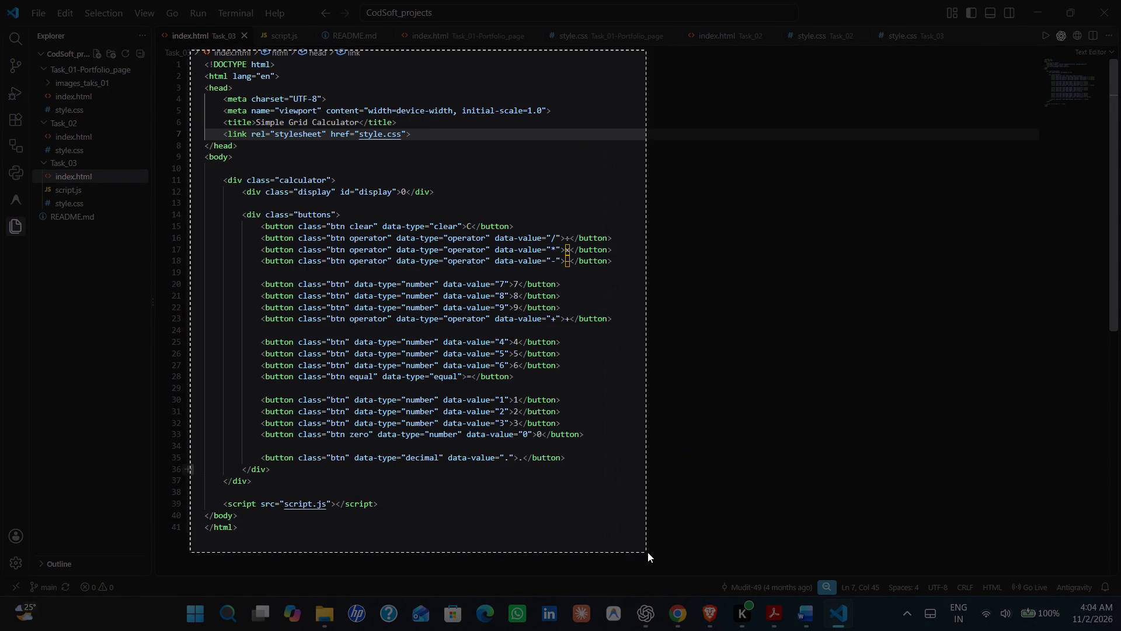
left_click_drag(647, 552, 652, 560)
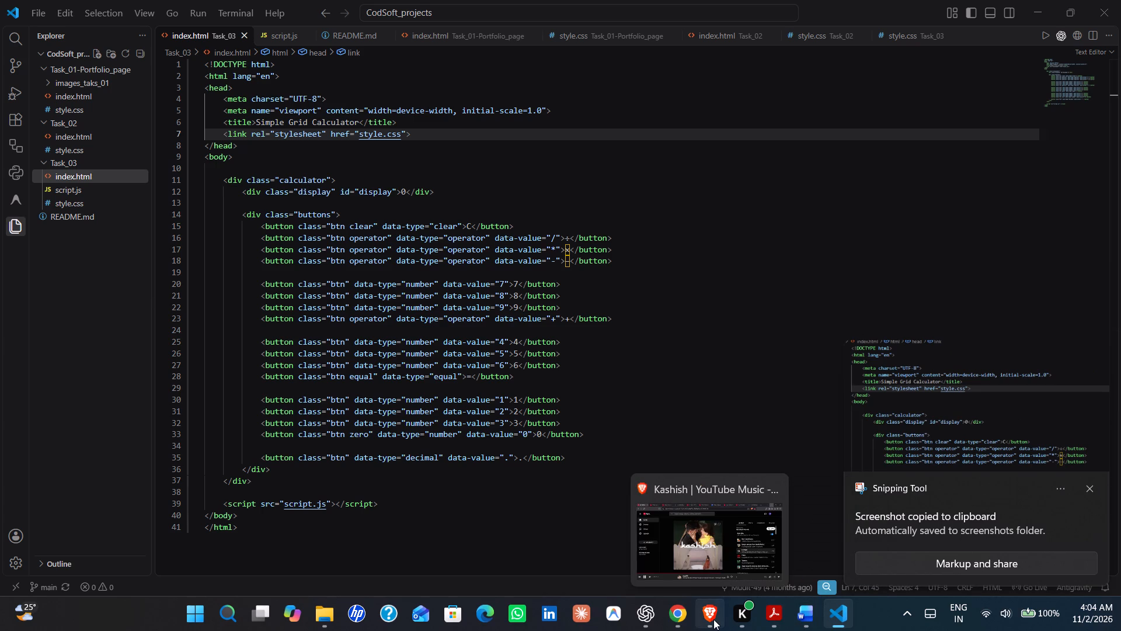
Switch to the Word report and place the cursor on the blank line under the heading "3.4 Project 3 – Basic Calculator".
left_click(810, 619)
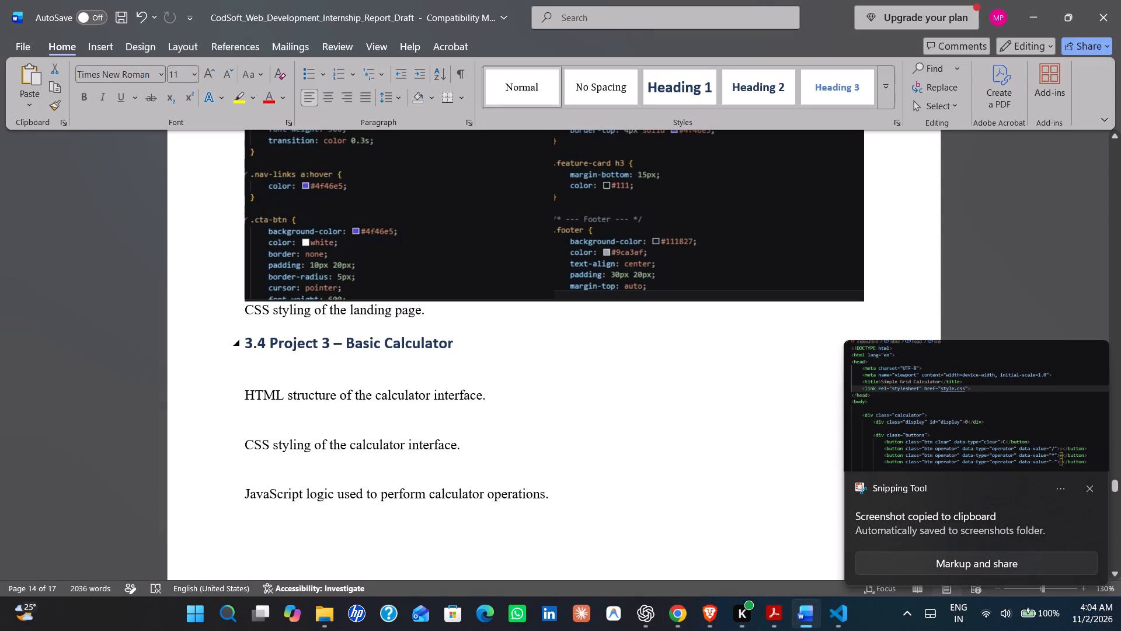
left_click(264, 382)
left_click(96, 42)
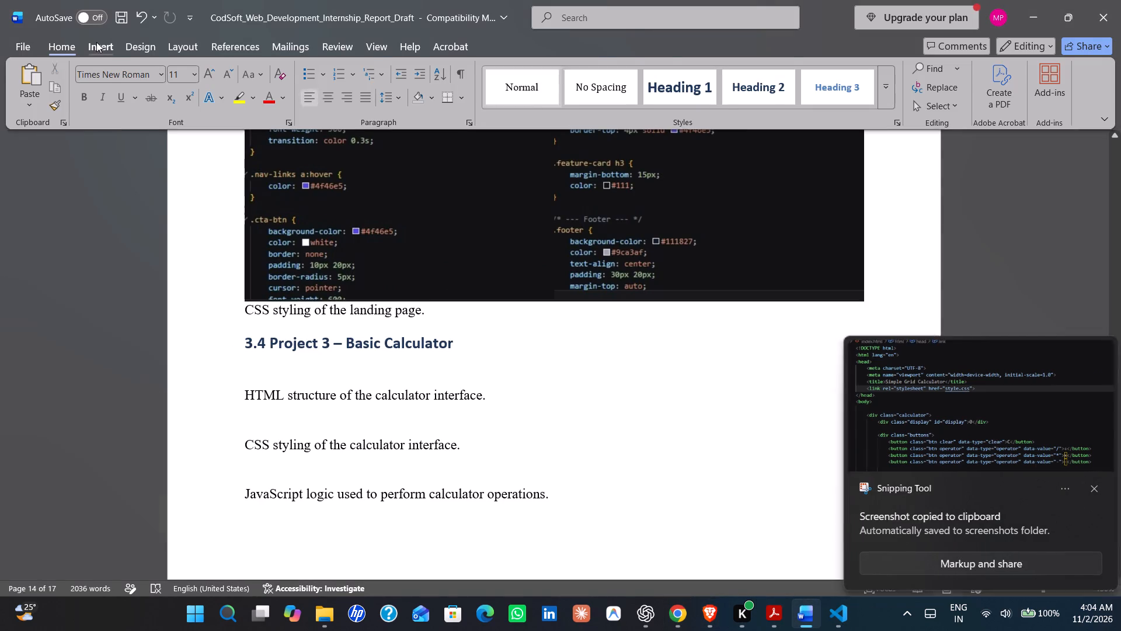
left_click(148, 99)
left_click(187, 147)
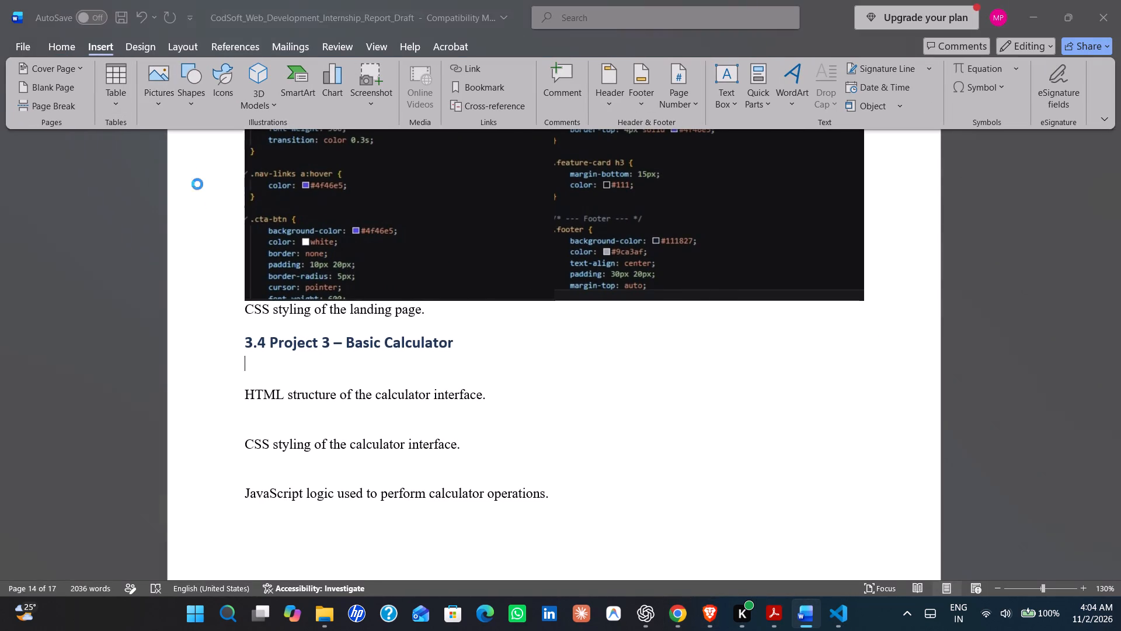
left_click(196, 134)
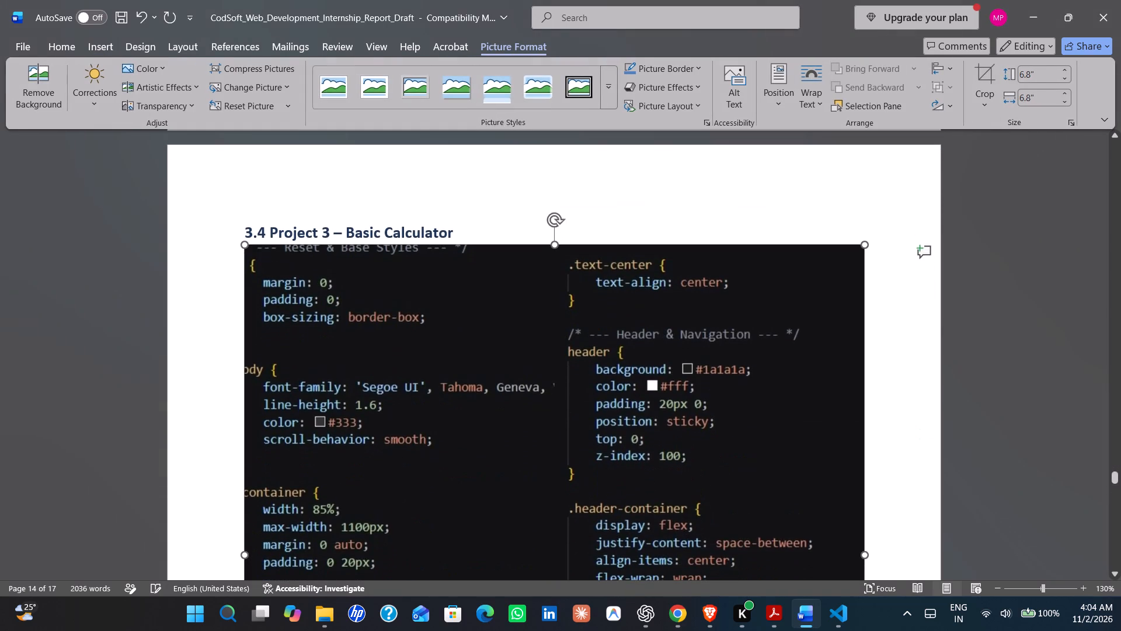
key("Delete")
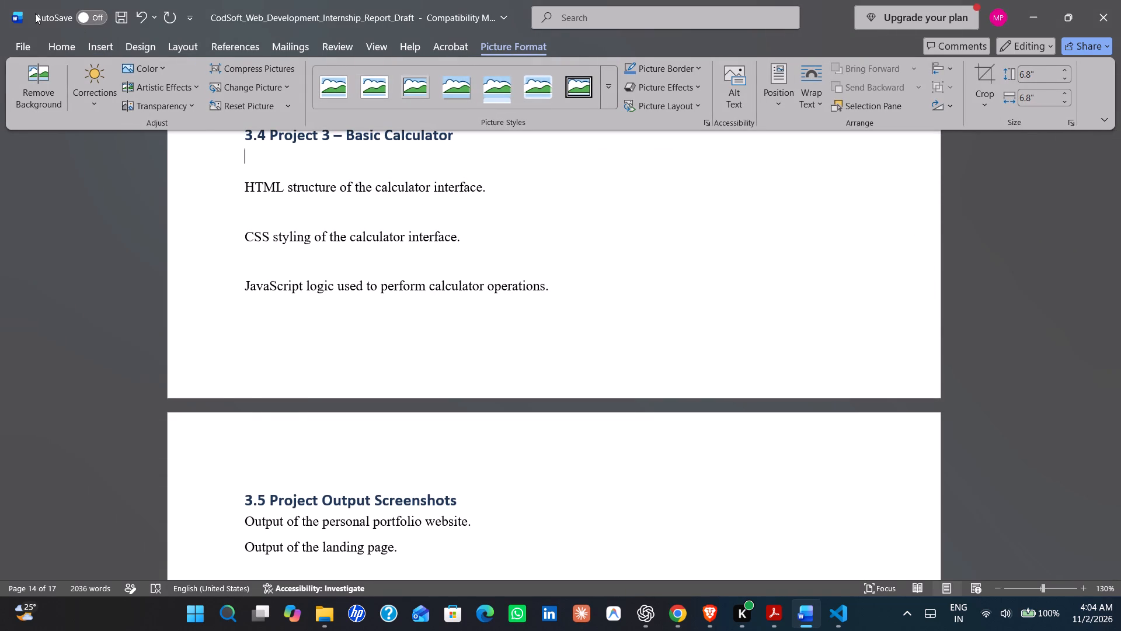
left_click(95, 44)
left_click(156, 80)
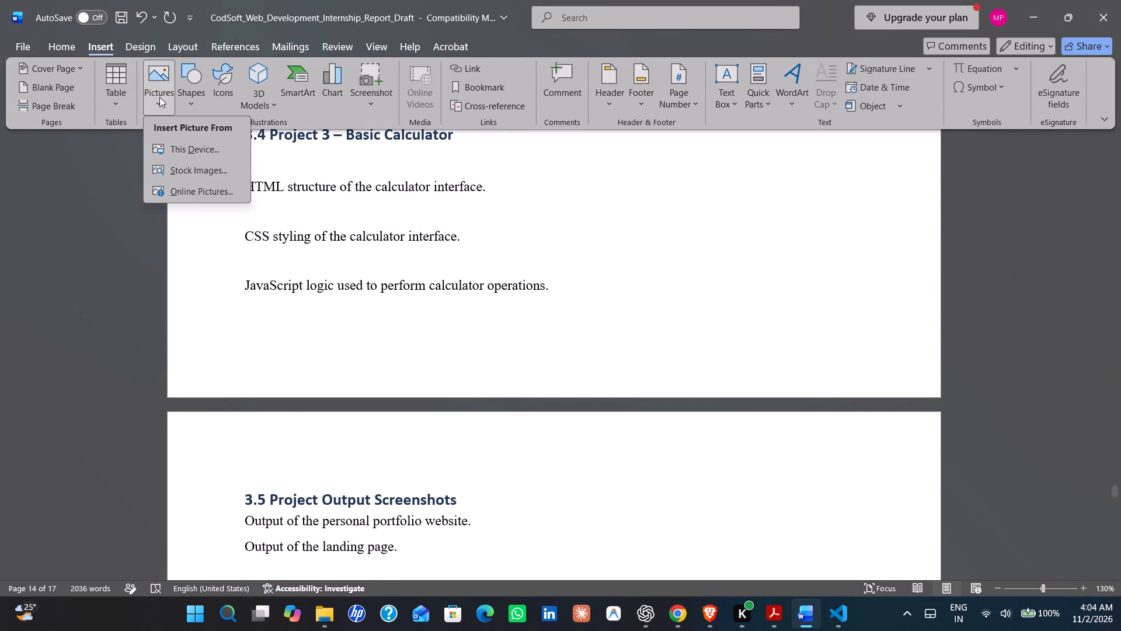
left_click(175, 147)
scroll(74, 271, "down", 4)
left_click(70, 118)
scroll(170, 146, "down", 2)
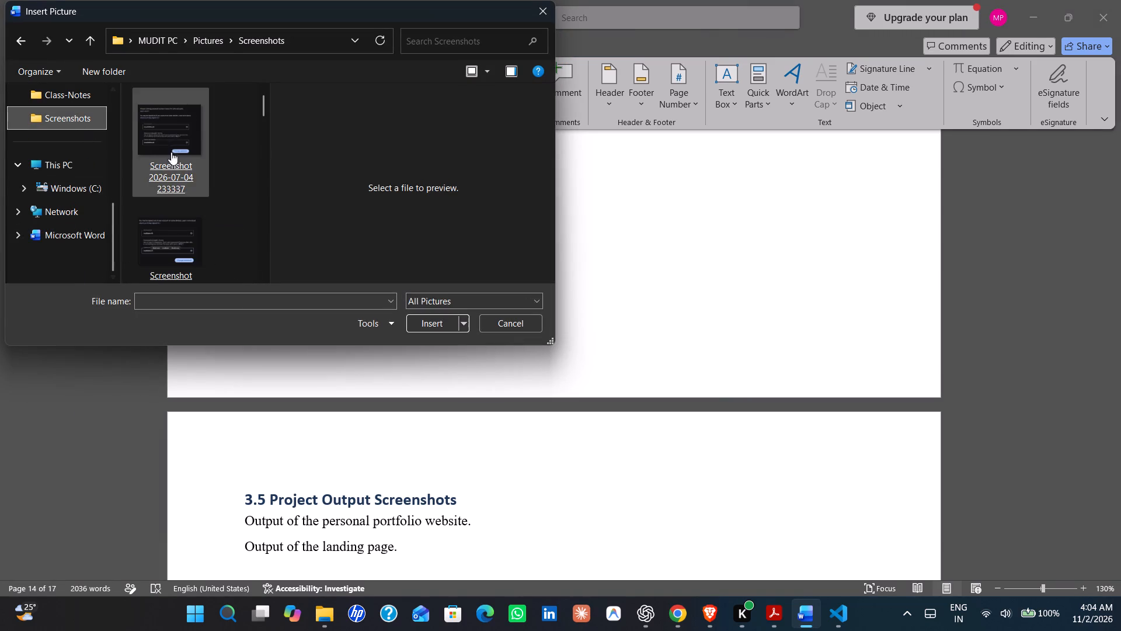
scroll(171, 152, "down", 12)
scroll(174, 224, "down", 1)
left_click(175, 226)
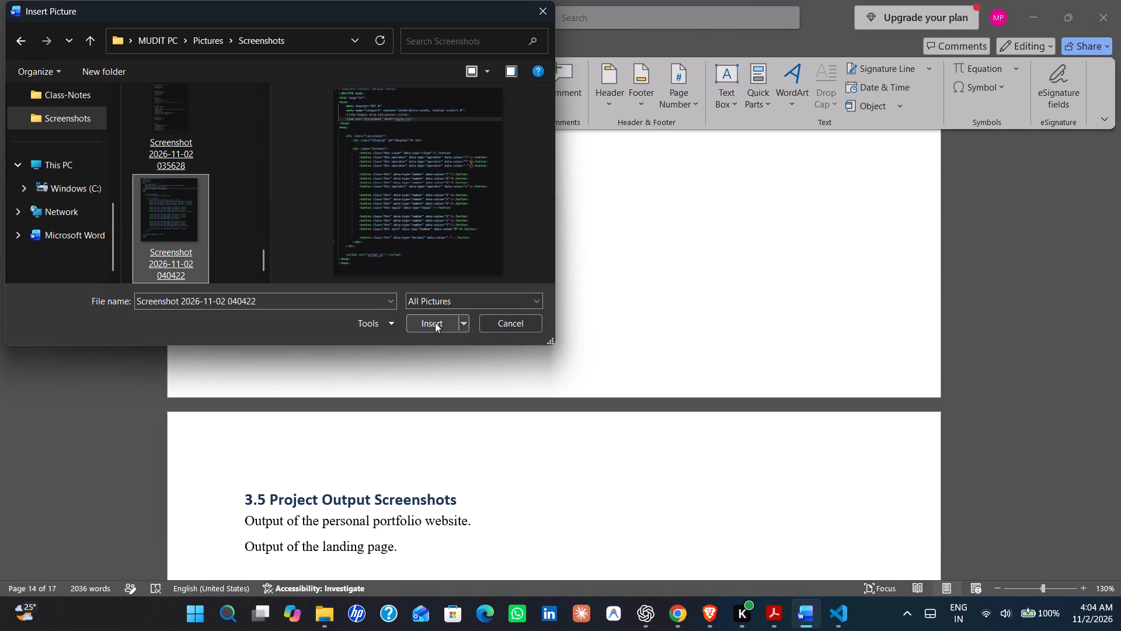
left_click(435, 323)
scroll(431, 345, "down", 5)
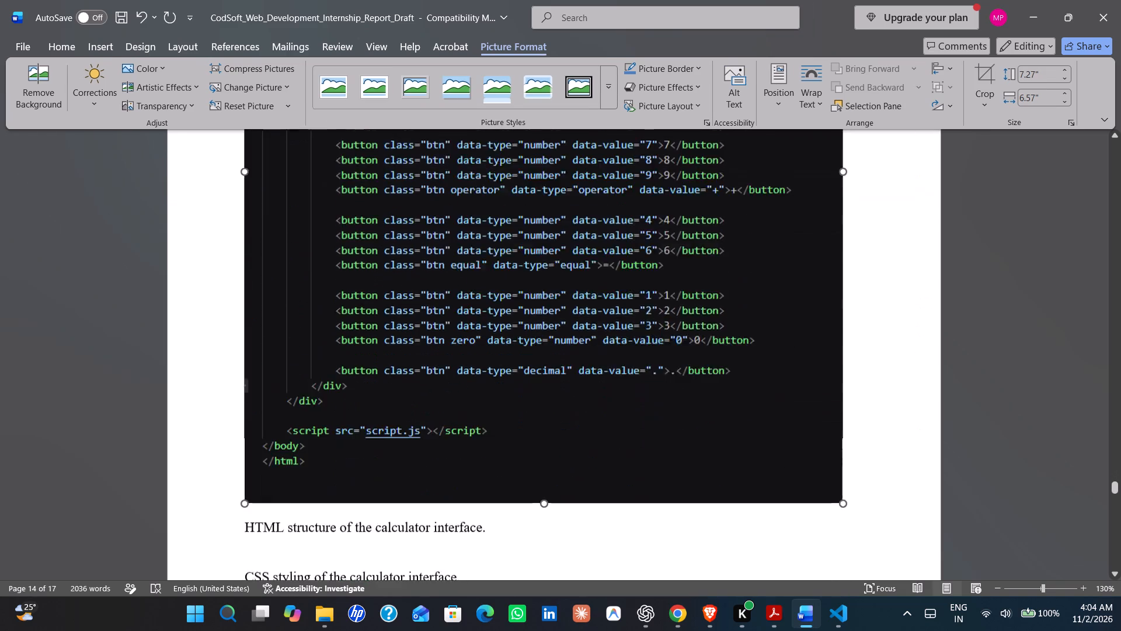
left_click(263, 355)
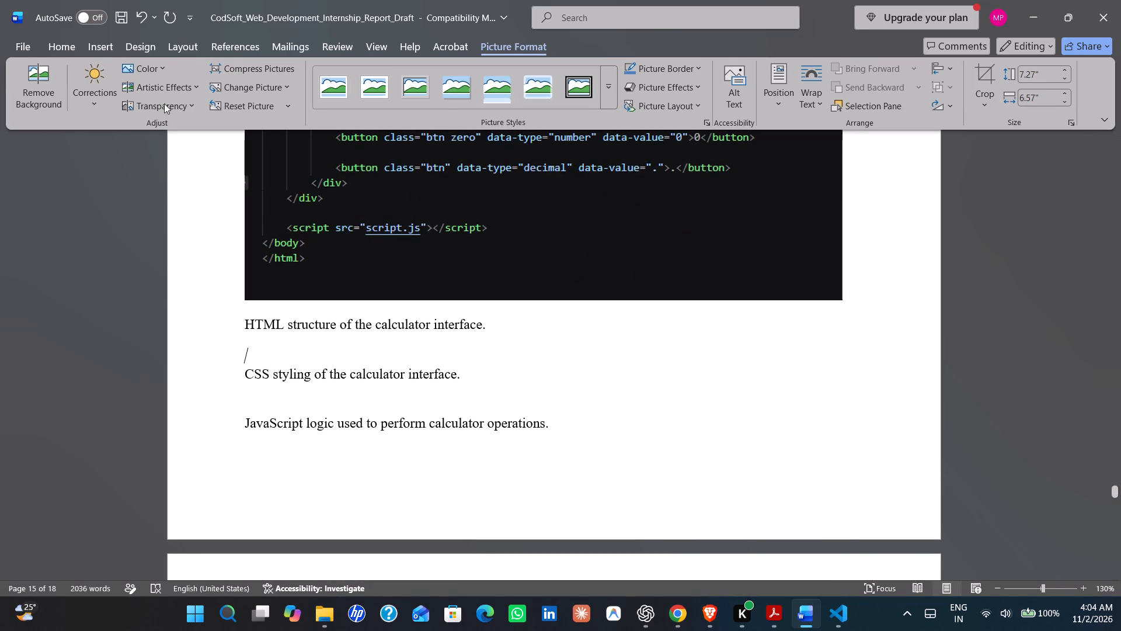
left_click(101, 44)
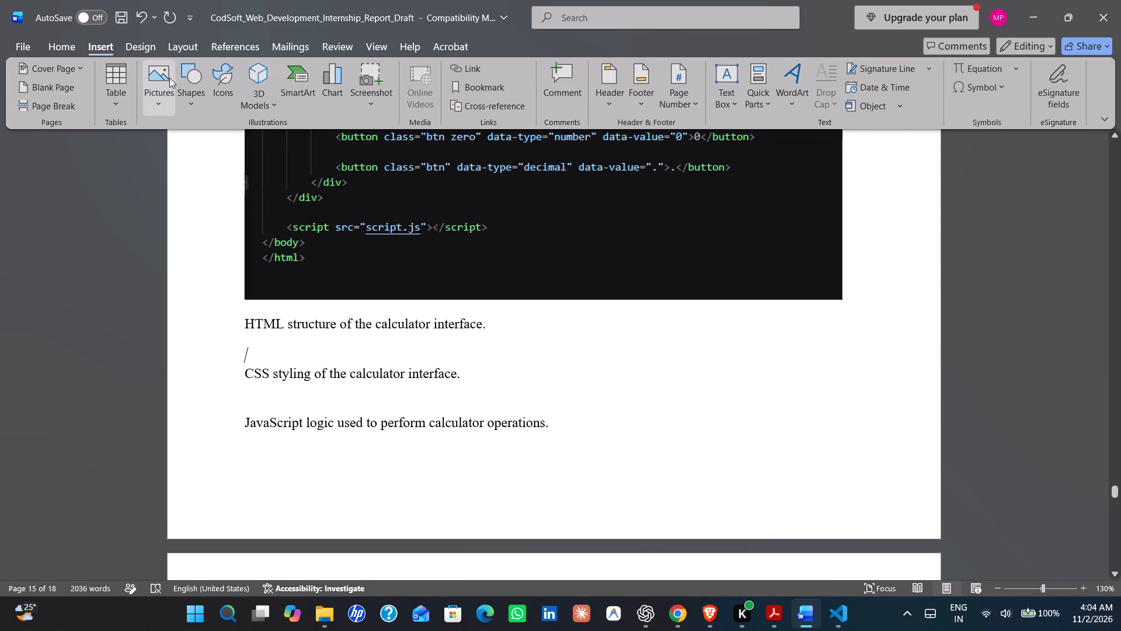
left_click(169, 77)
Switch to Visual Studio Code, open Task_03's style.css and capture its first part, from the top to the start of the .btn rule.
left_click(835, 629)
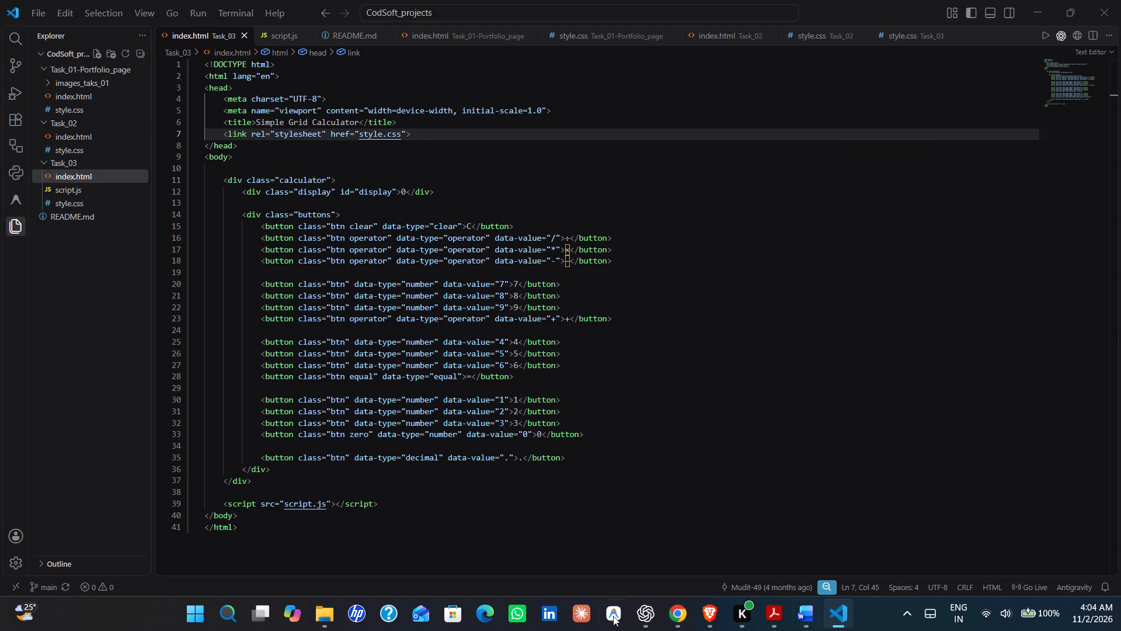
left_click(93, 185)
left_click(95, 202)
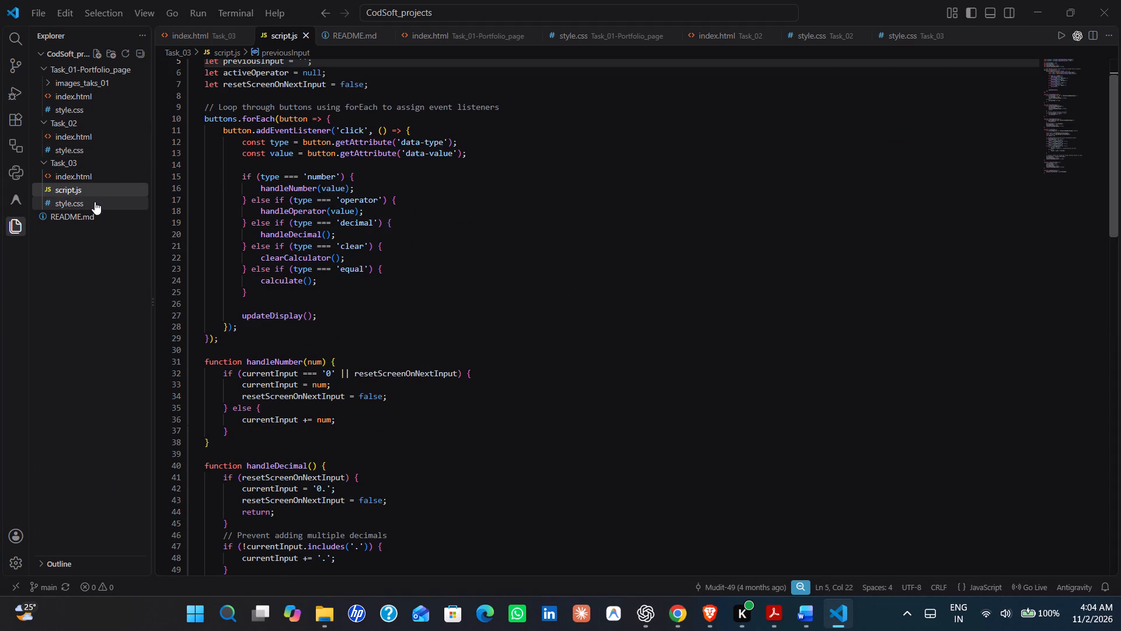
scroll(486, 182, "down", 15)
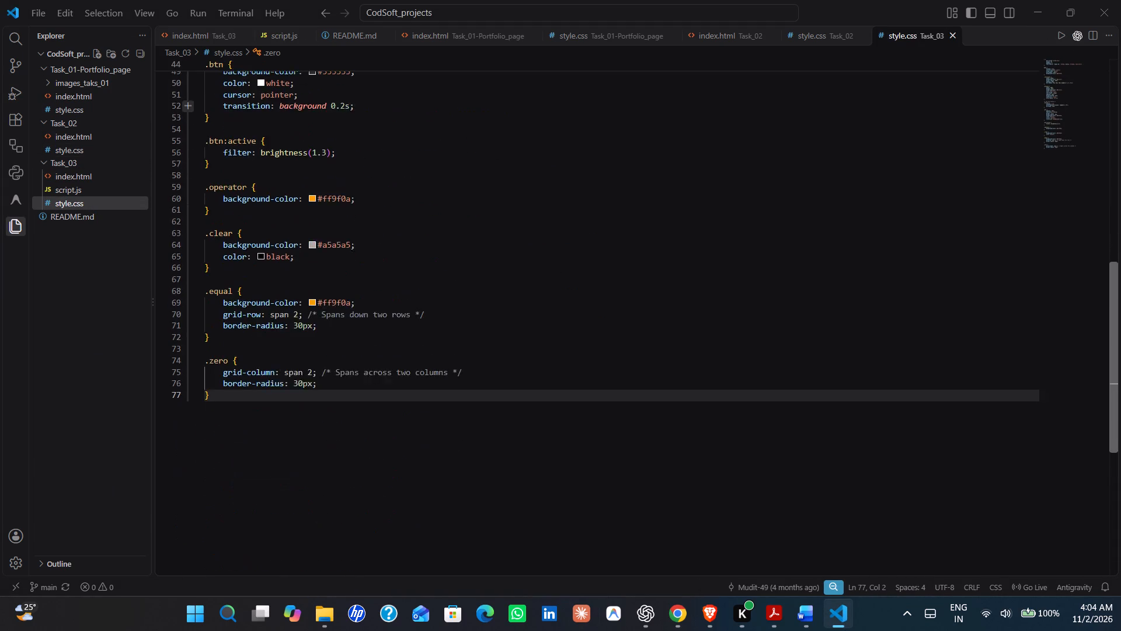
scroll(486, 171, "up", 20)
scroll(486, 171, "up", 3)
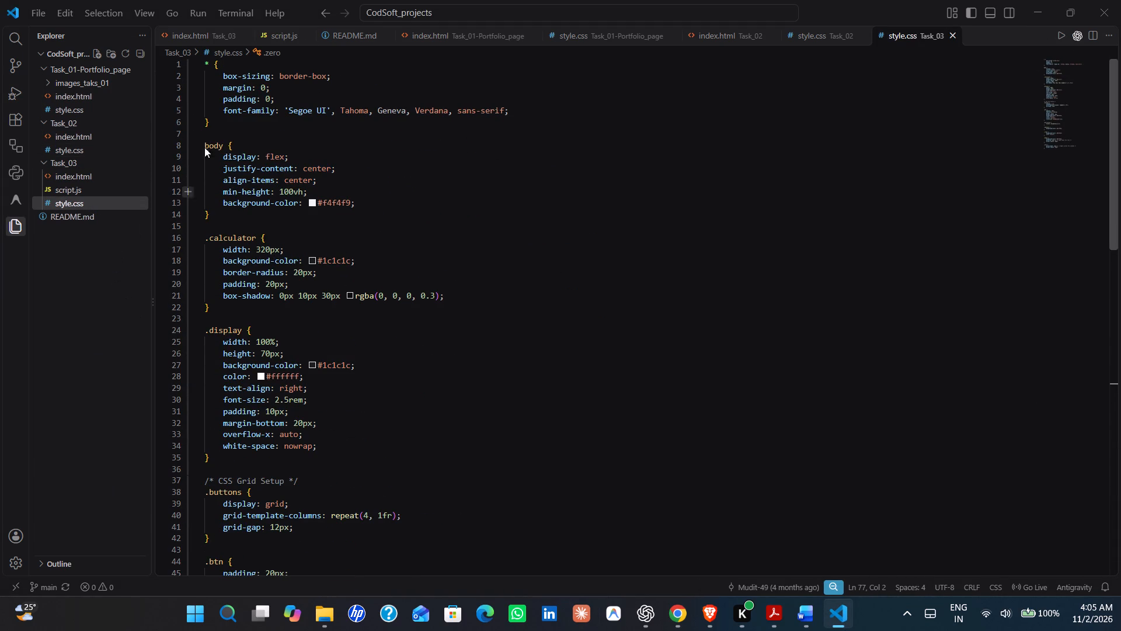
key("Print")
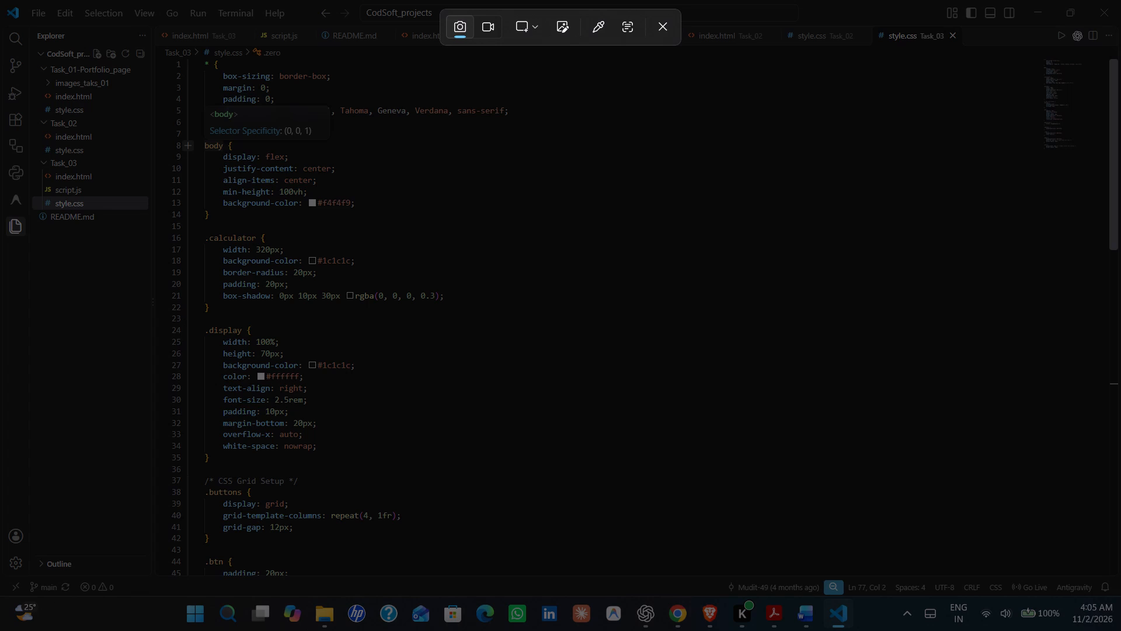
left_click_drag(182, 50, 570, 577)
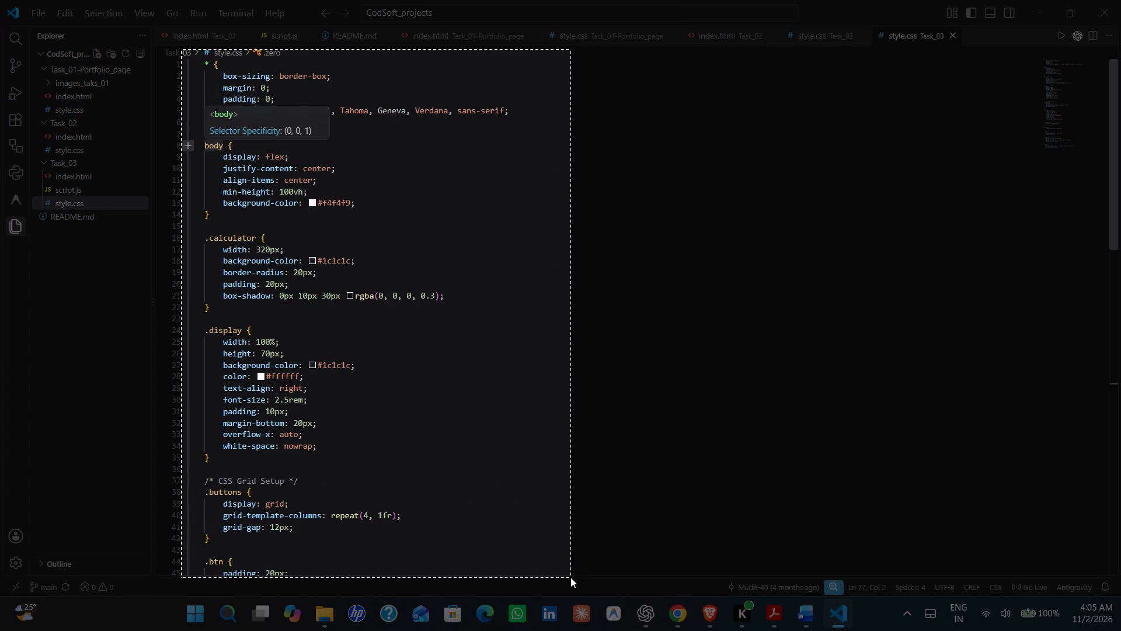
left_click_drag(570, 577, 580, 585)
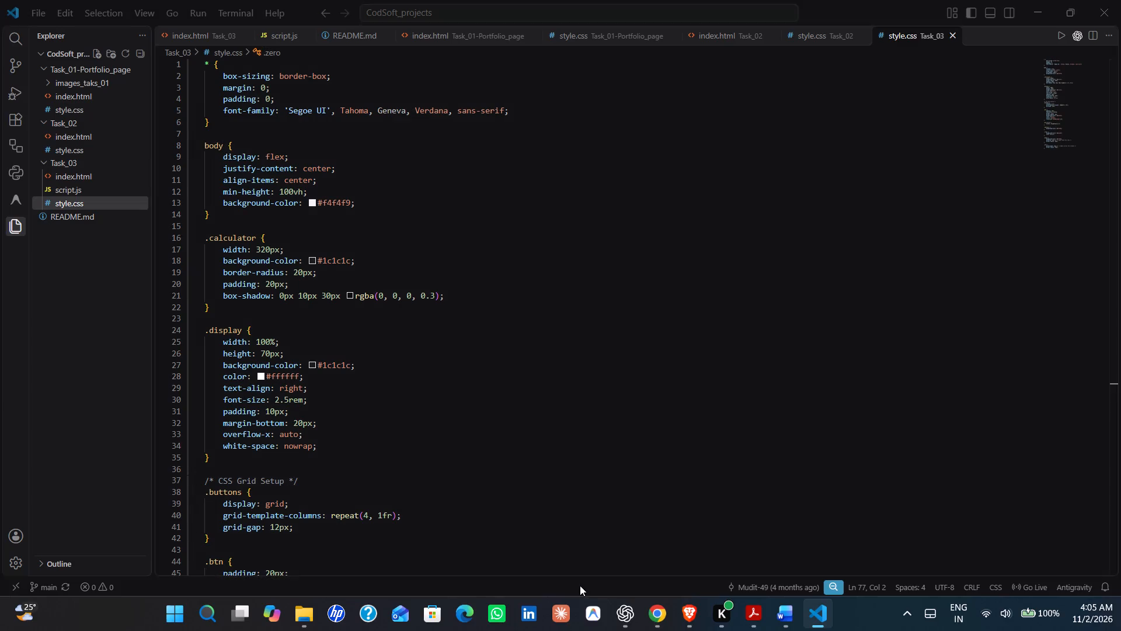
Capture a screenshot of the remaining style.css code, from the .buttons grid rule to the end of the .zero rule.
scroll(572, 477, "down", 11)
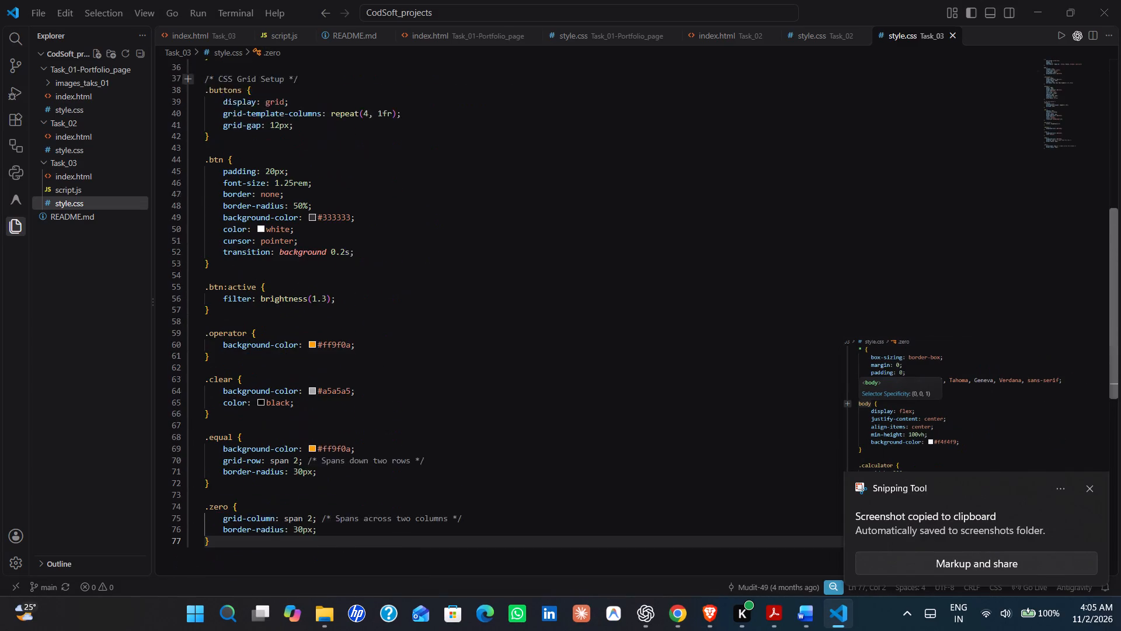
scroll(572, 477, "down", 2)
scroll(572, 477, "up", 2)
scroll(572, 477, "down", 1)
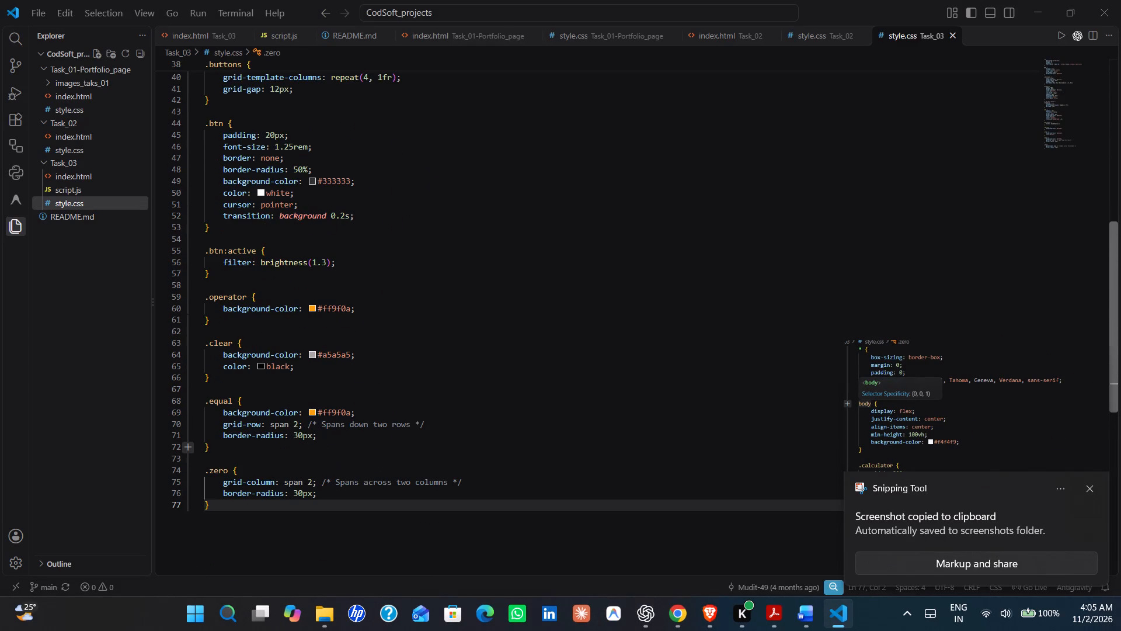
key("Print")
left_click_drag(179, 59, 500, 524)
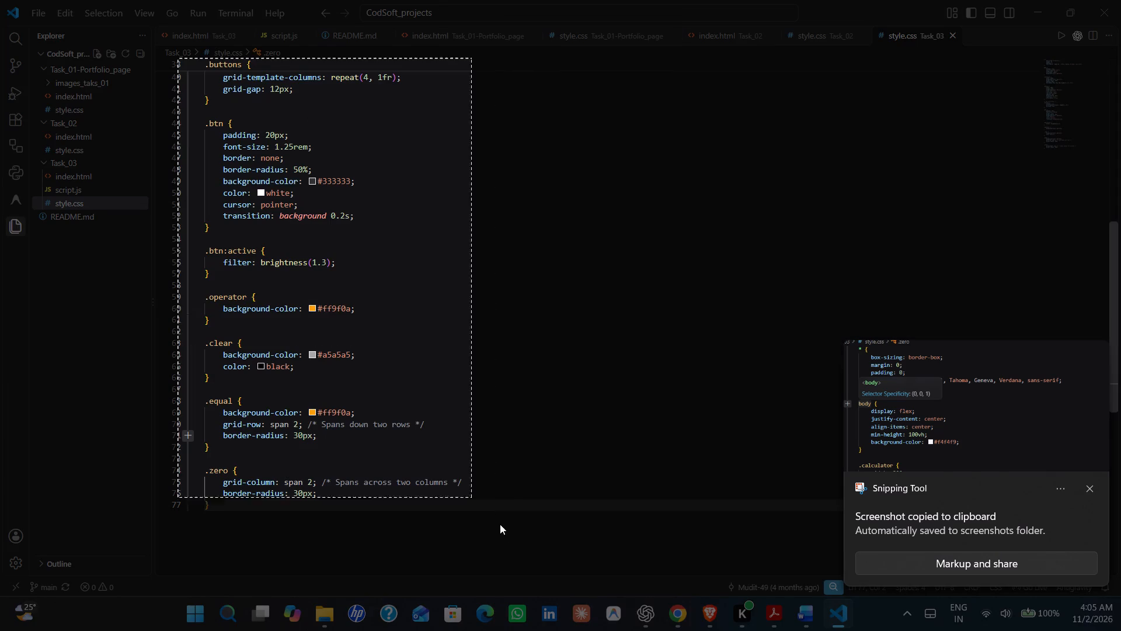
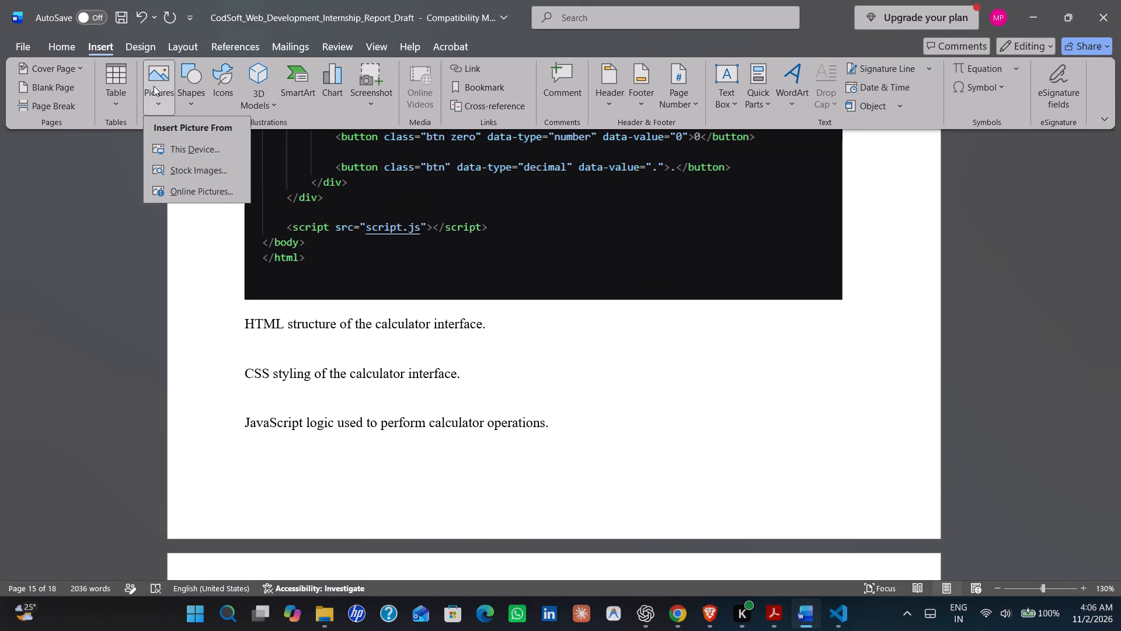
left_click(199, 150)
scroll(229, 174, "down", 5)
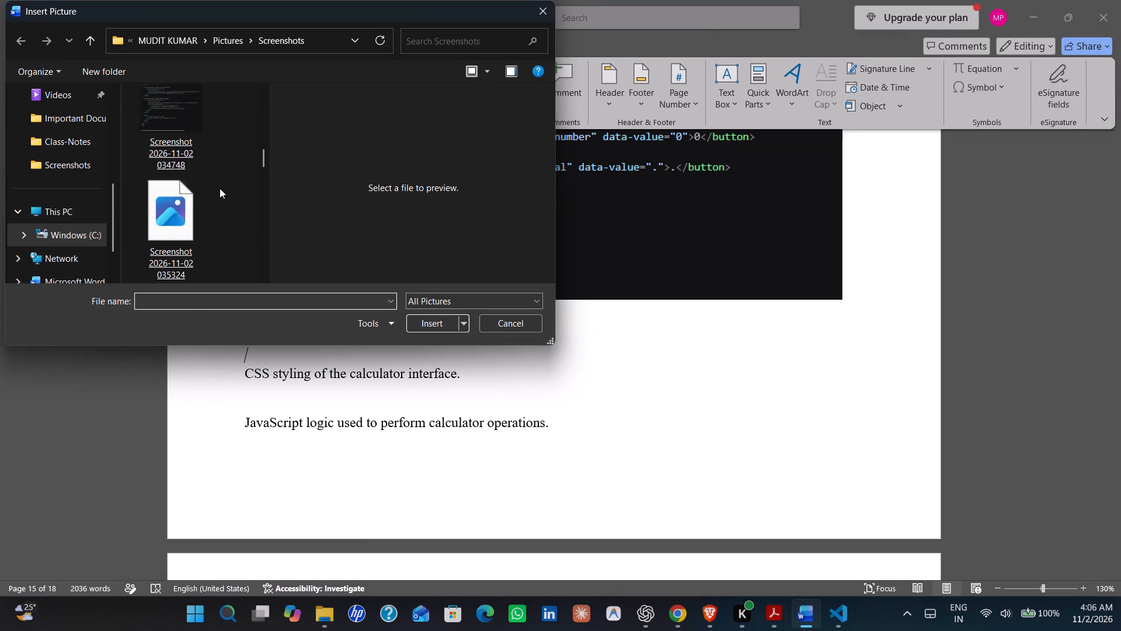
scroll(220, 188, "down", 18)
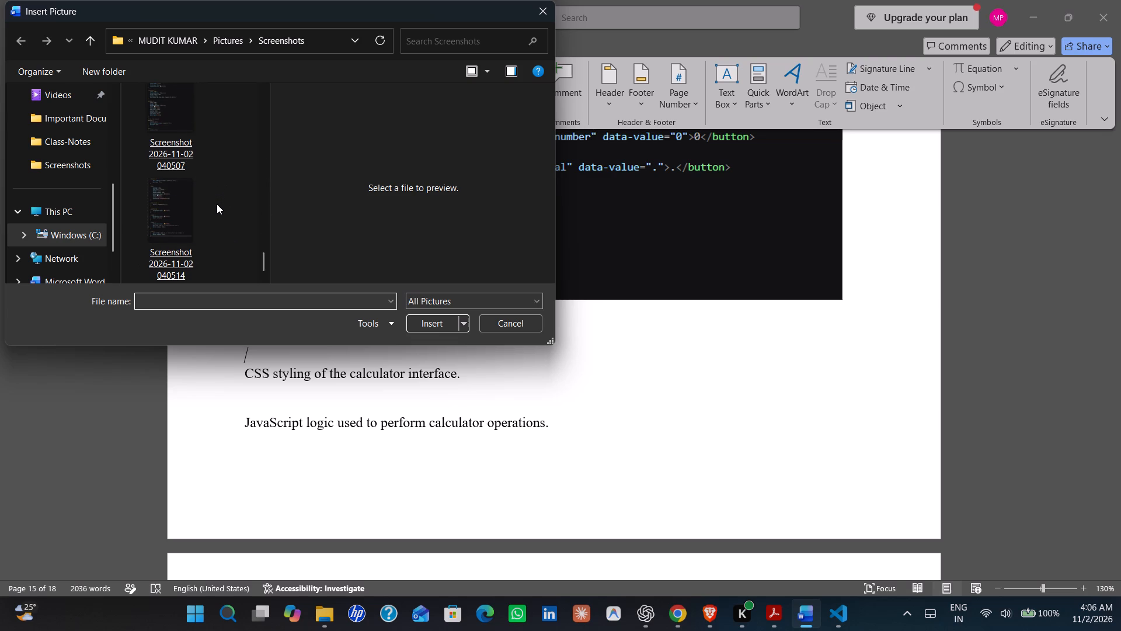
scroll(217, 209, "down", 5, "ctrl")
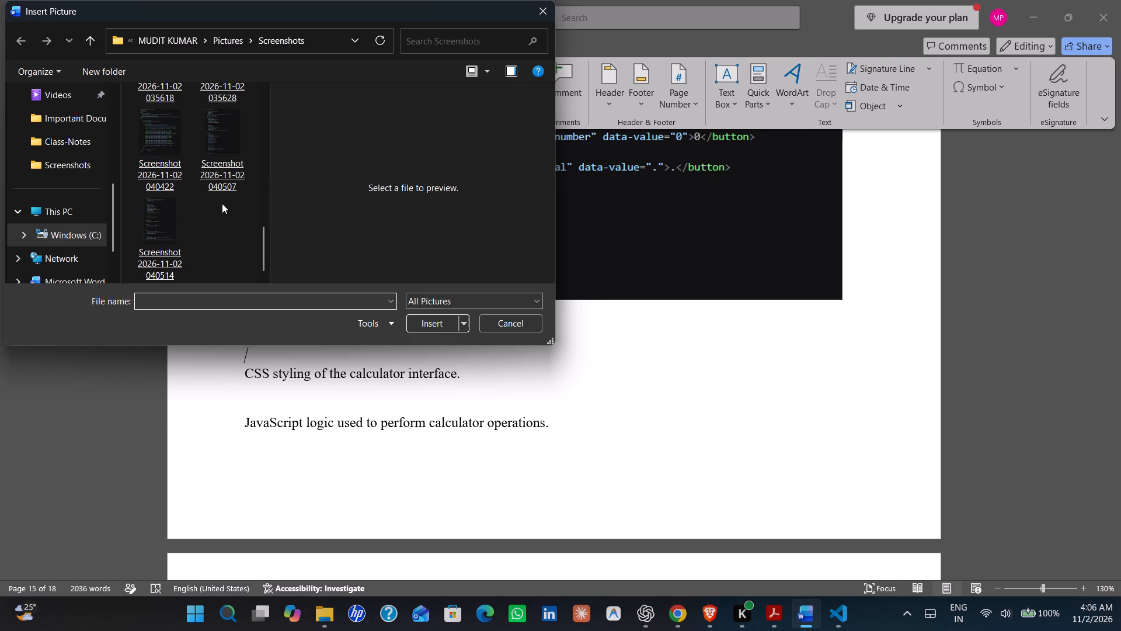
left_click(224, 130, "ctrl")
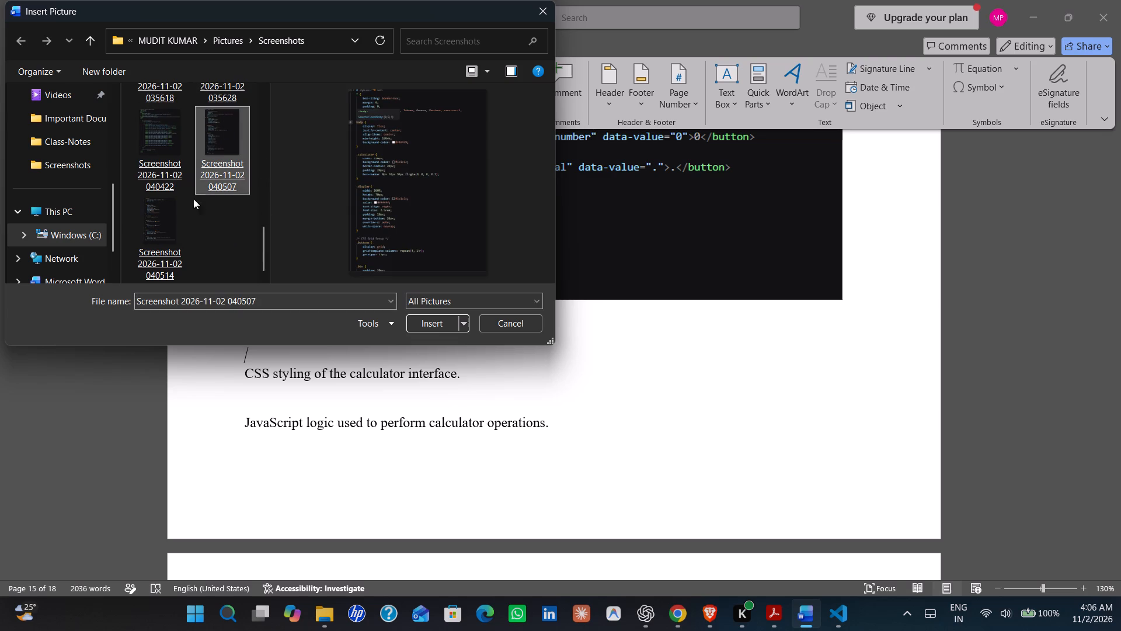
left_click(159, 228, "ctrl")
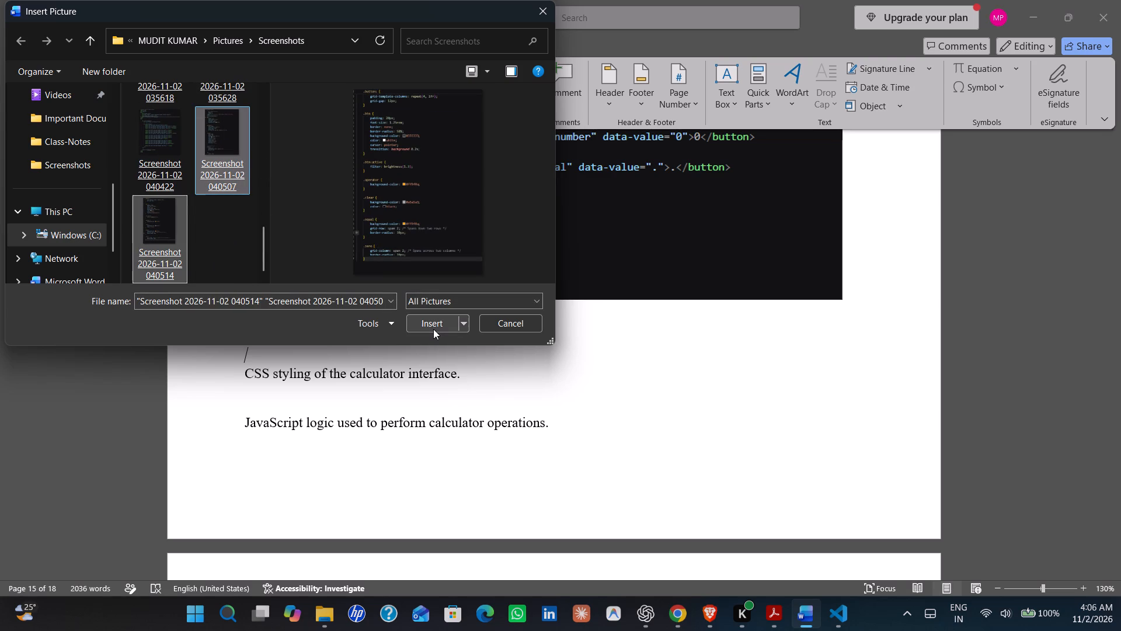
left_click(433, 329)
Check how the inserted CSS captures sit on the pages after the calculator's HTML screenshot.
scroll(784, 446, "up", 3)
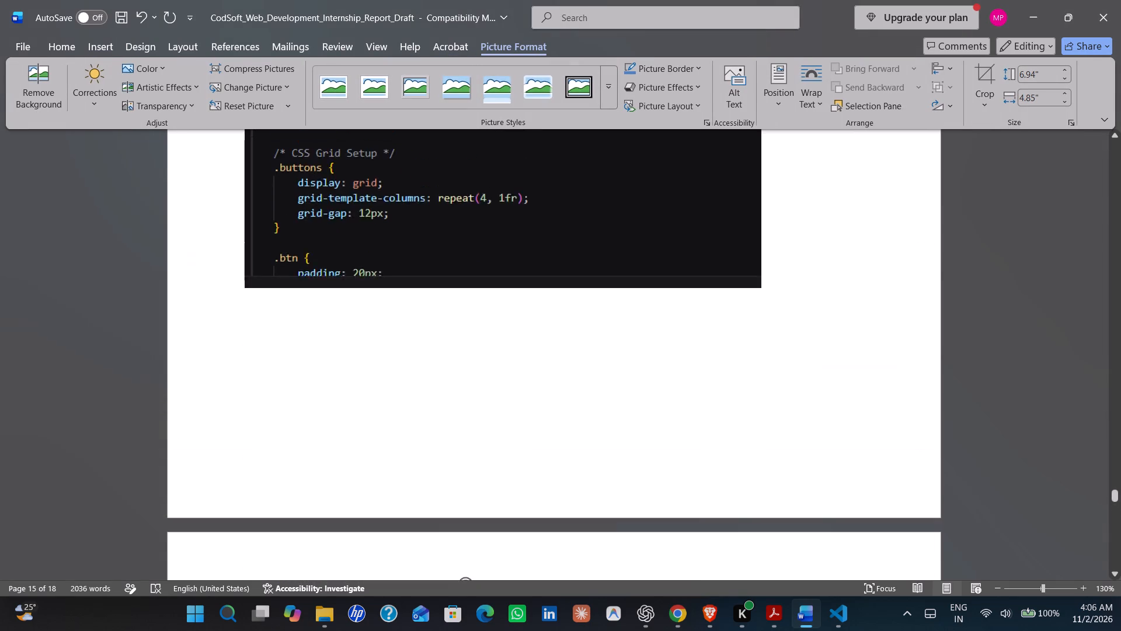
scroll(787, 424, "up", 11)
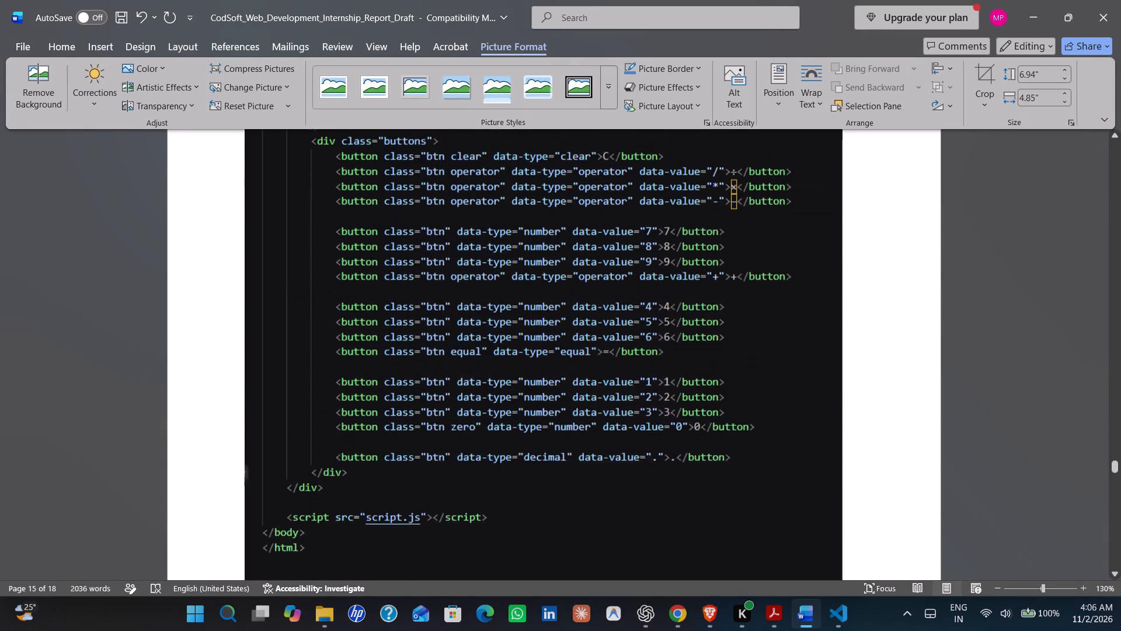
scroll(788, 407, "down", 14)
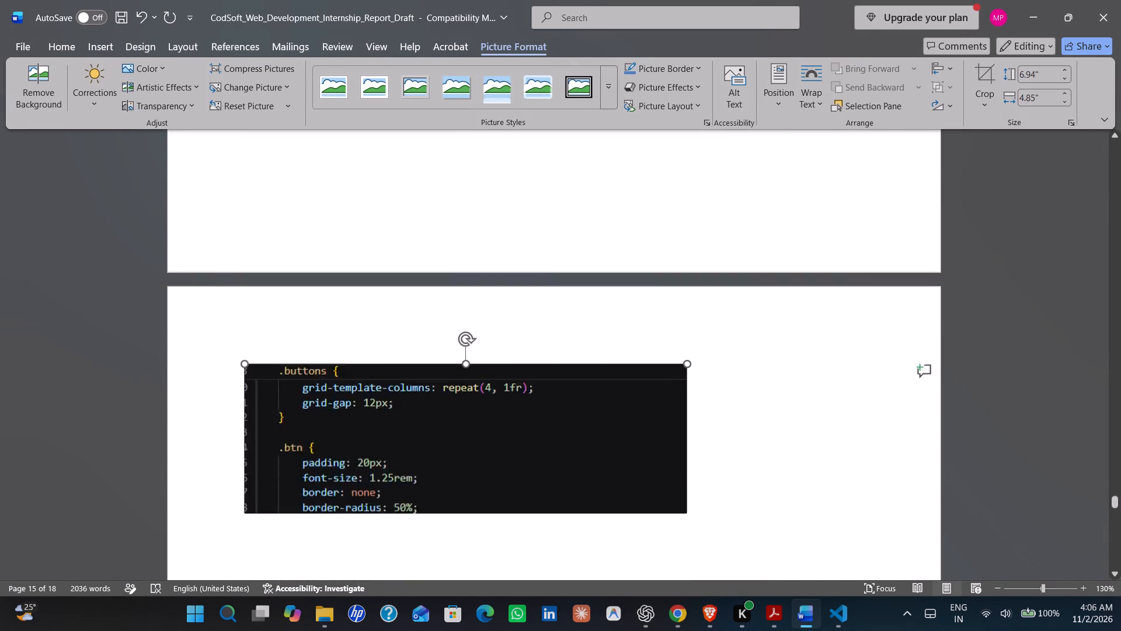
Place the text cursor on the empty line above the caption "JavaScript logic used to perform calculator operations.".
scroll(788, 407, "down", 6)
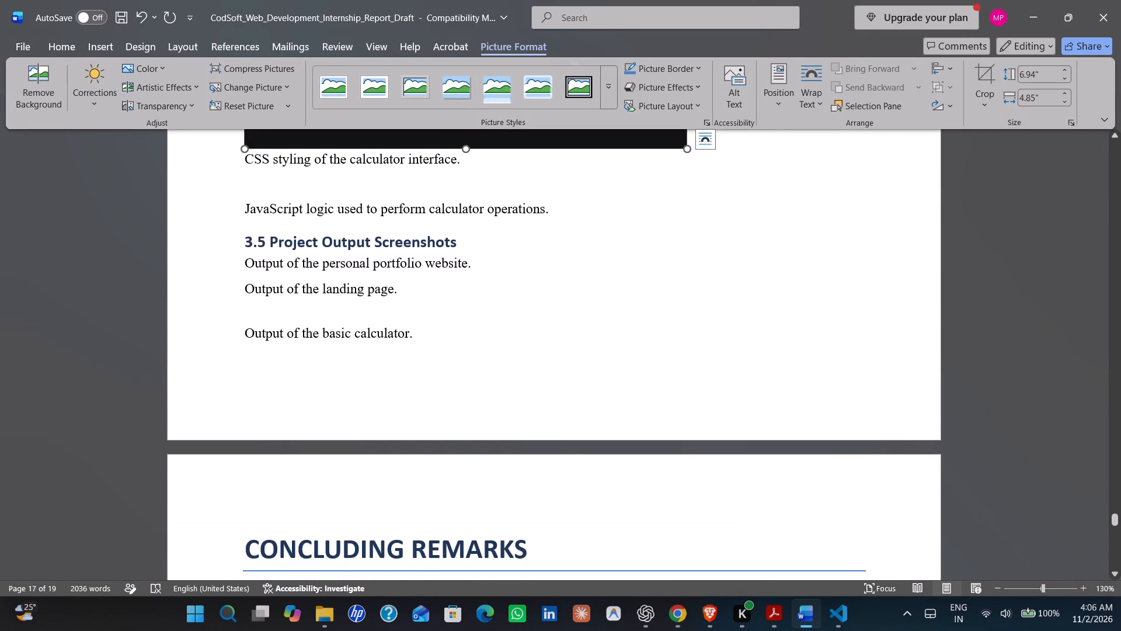
left_click(253, 188)
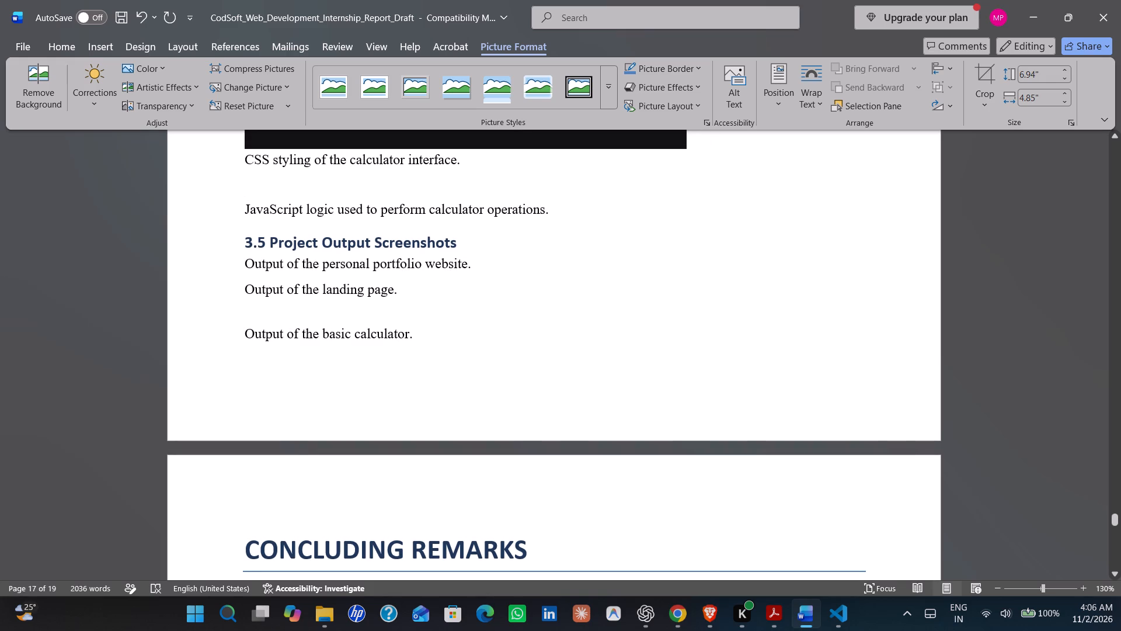
Switch to Visual Studio Code, open script.js from the Task_03 folder and examine how far its code extends.
left_click(833, 624)
left_click(82, 193)
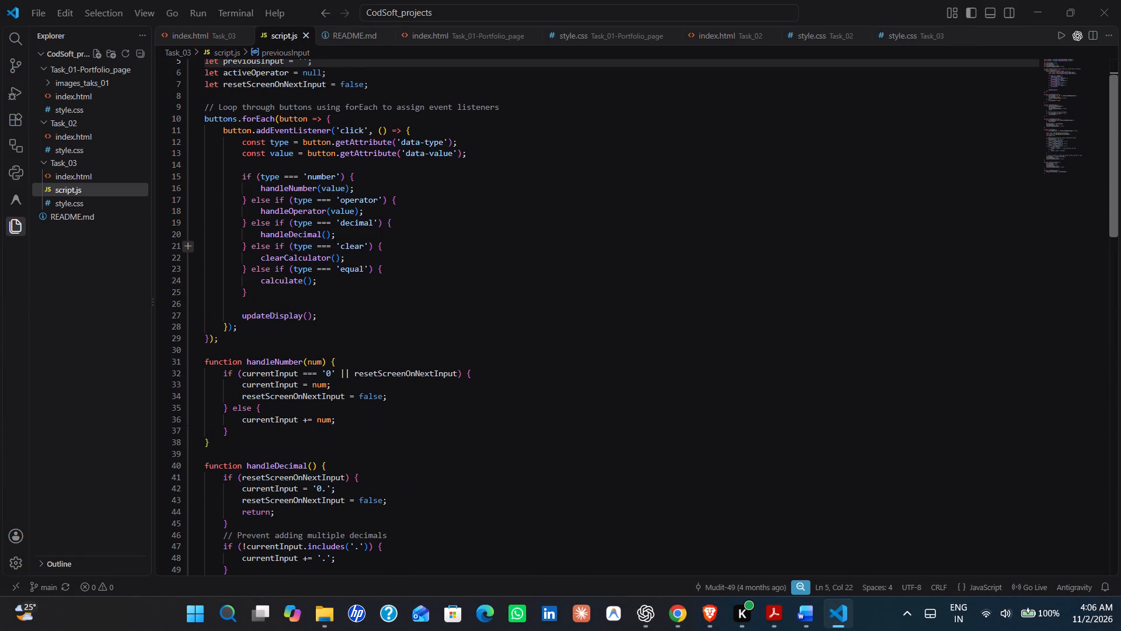
scroll(448, 254, "down", 14)
scroll(451, 258, "up", 19)
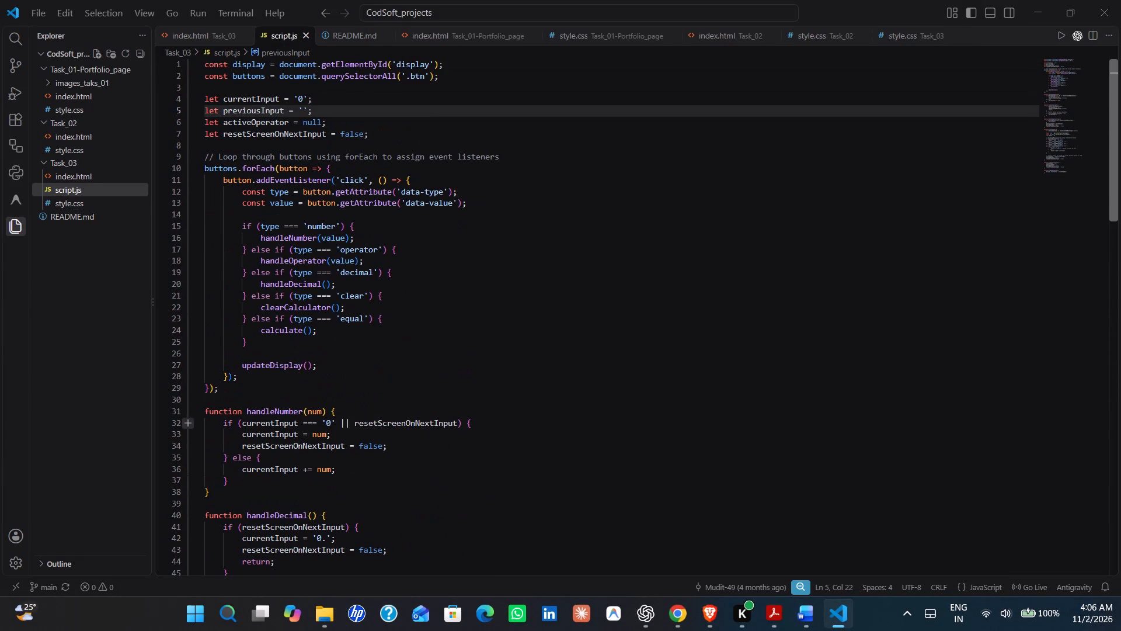
scroll(451, 256, "up", 5)
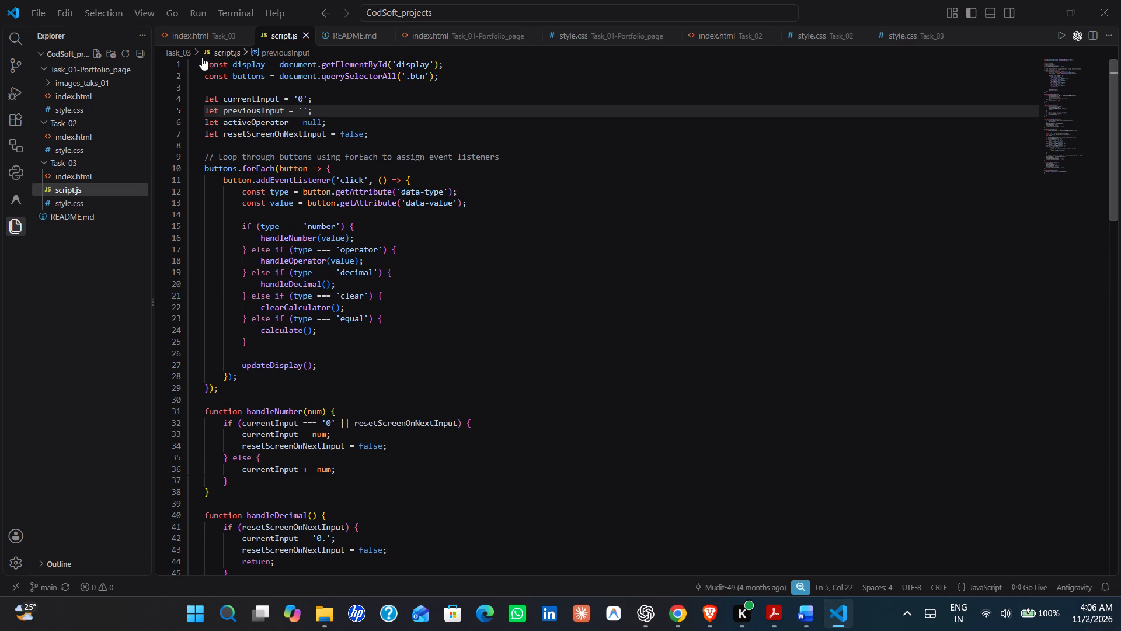
scroll(515, 275, "down", 14)
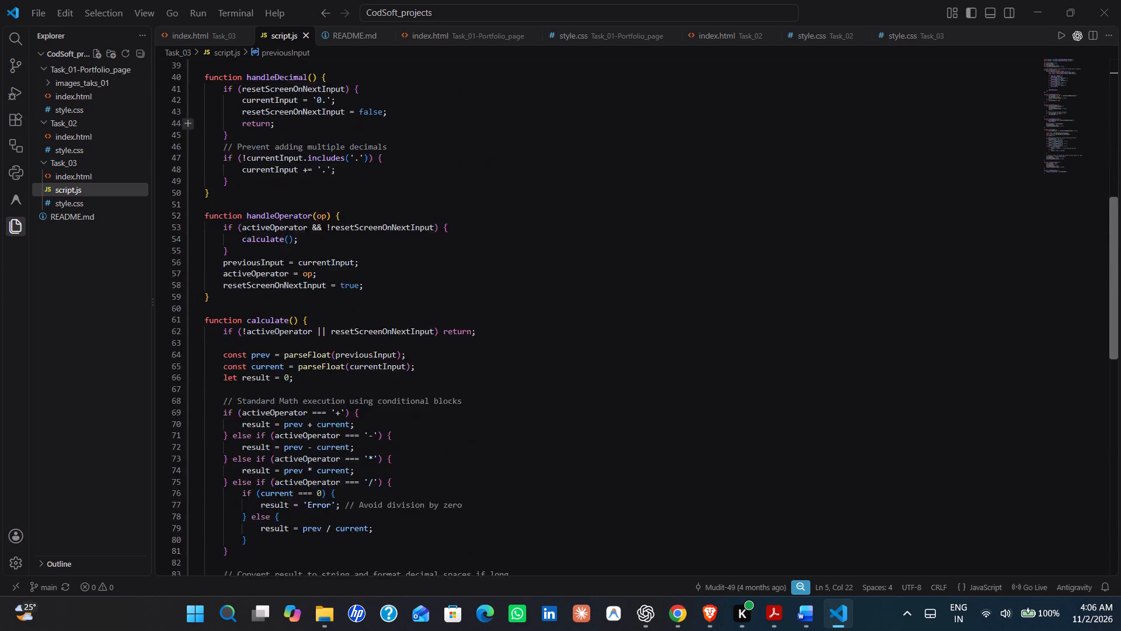
scroll(515, 271, "down", 11)
scroll(515, 271, "up", 20)
scroll(515, 271, "up", 7)
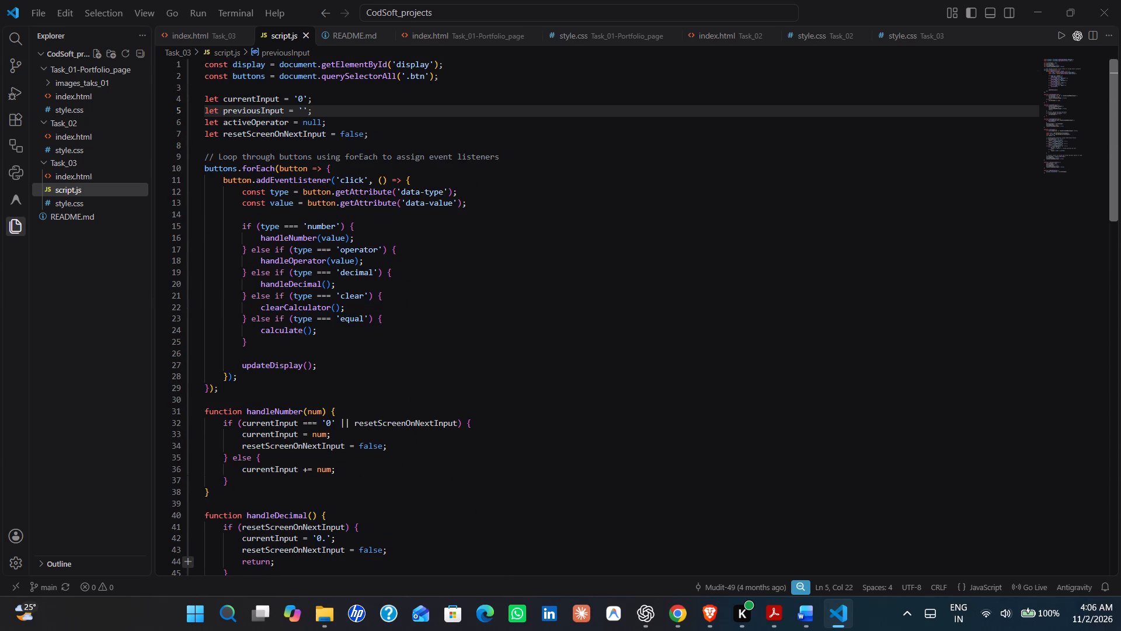
scroll(515, 271, "up", 8)
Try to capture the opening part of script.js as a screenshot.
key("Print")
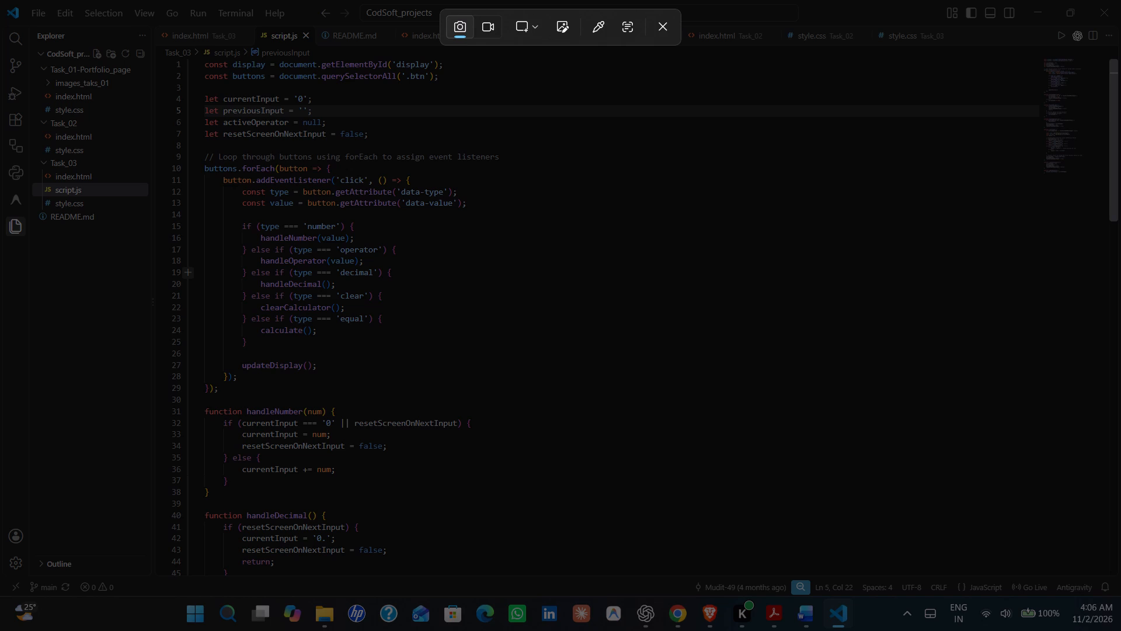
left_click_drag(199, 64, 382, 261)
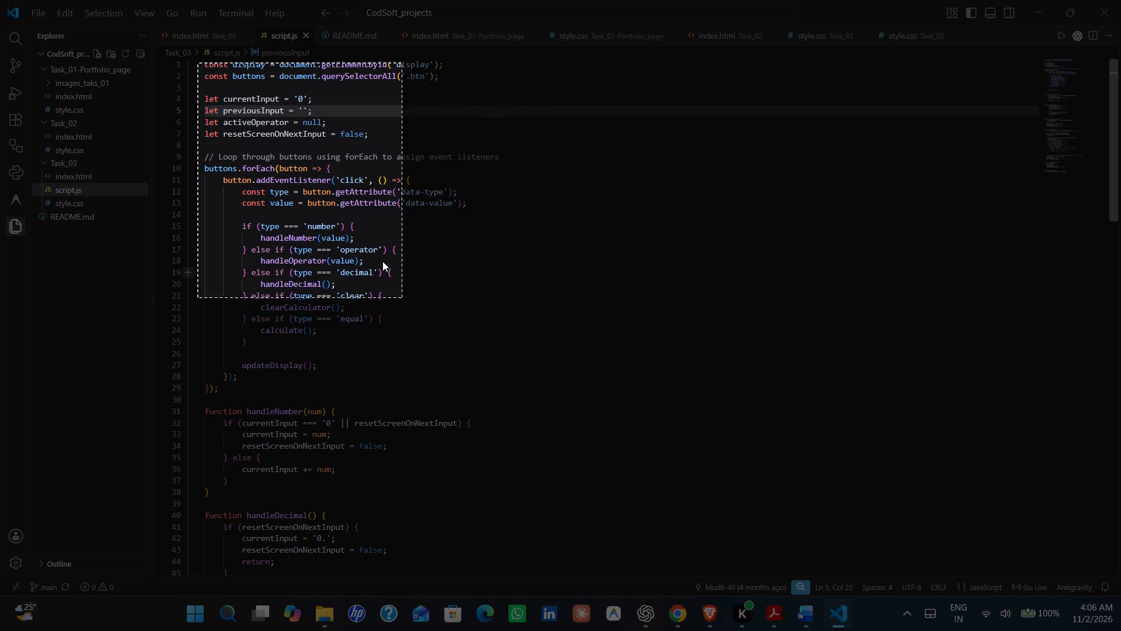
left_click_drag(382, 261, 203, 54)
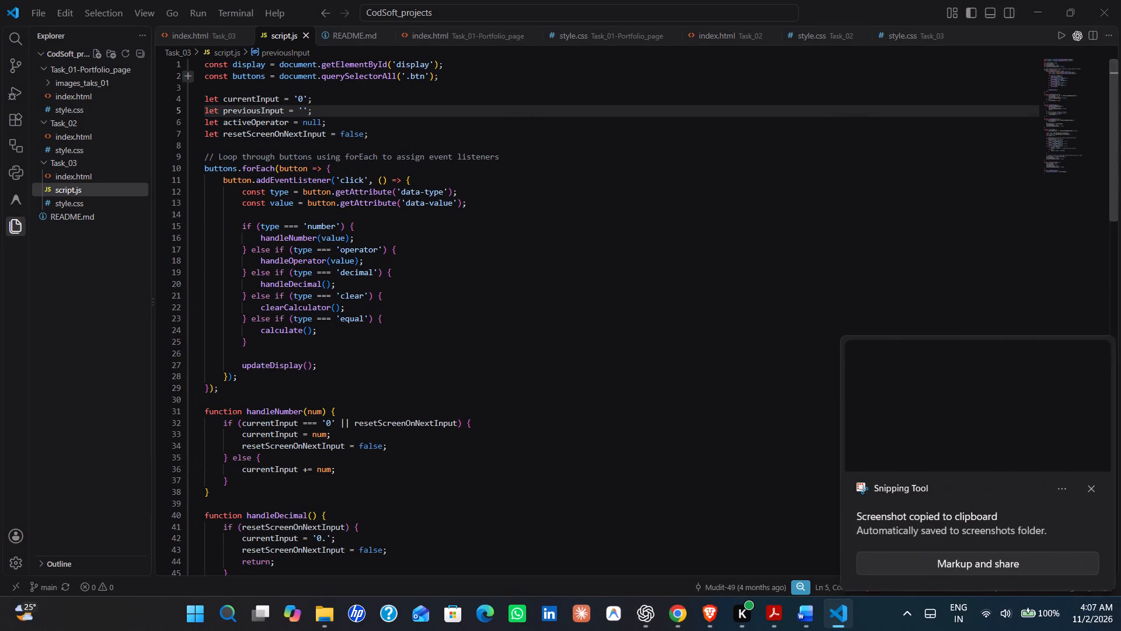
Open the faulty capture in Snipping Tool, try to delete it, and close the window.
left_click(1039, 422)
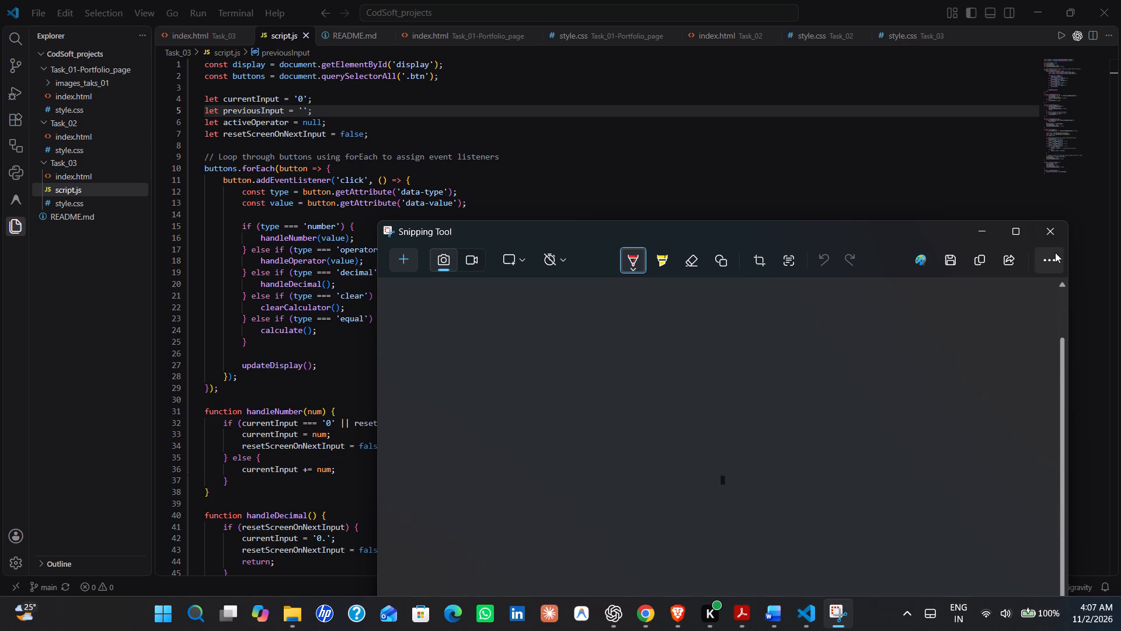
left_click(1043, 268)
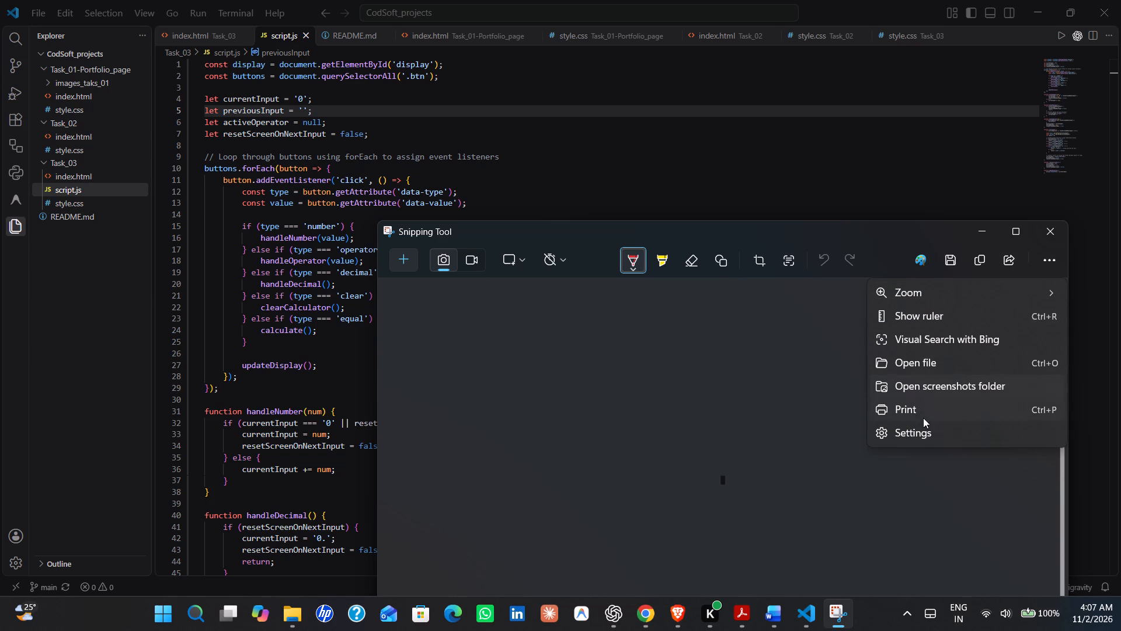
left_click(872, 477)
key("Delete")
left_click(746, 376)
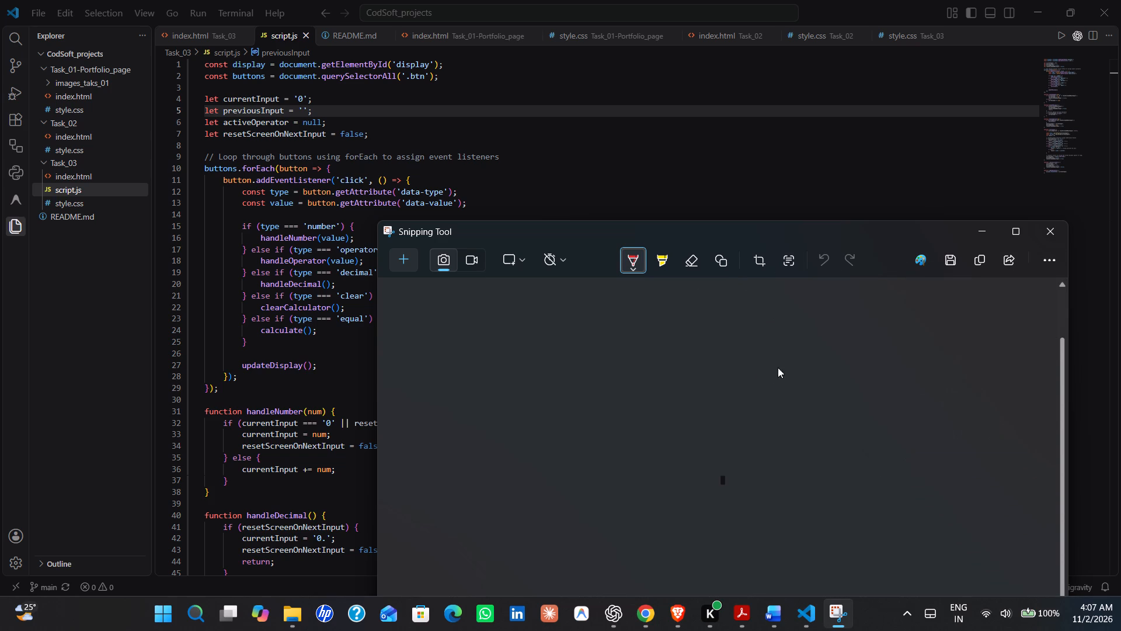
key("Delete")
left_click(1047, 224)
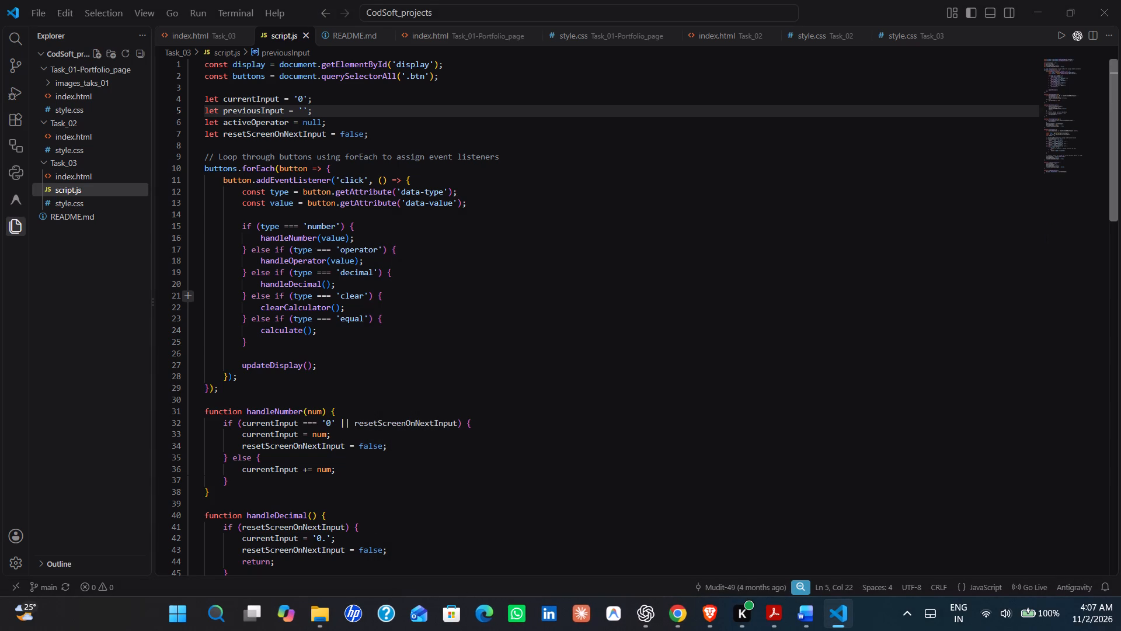
Capture a screenshot of script.js from line 1 down to about line 45, including the line numbers.
key("Print")
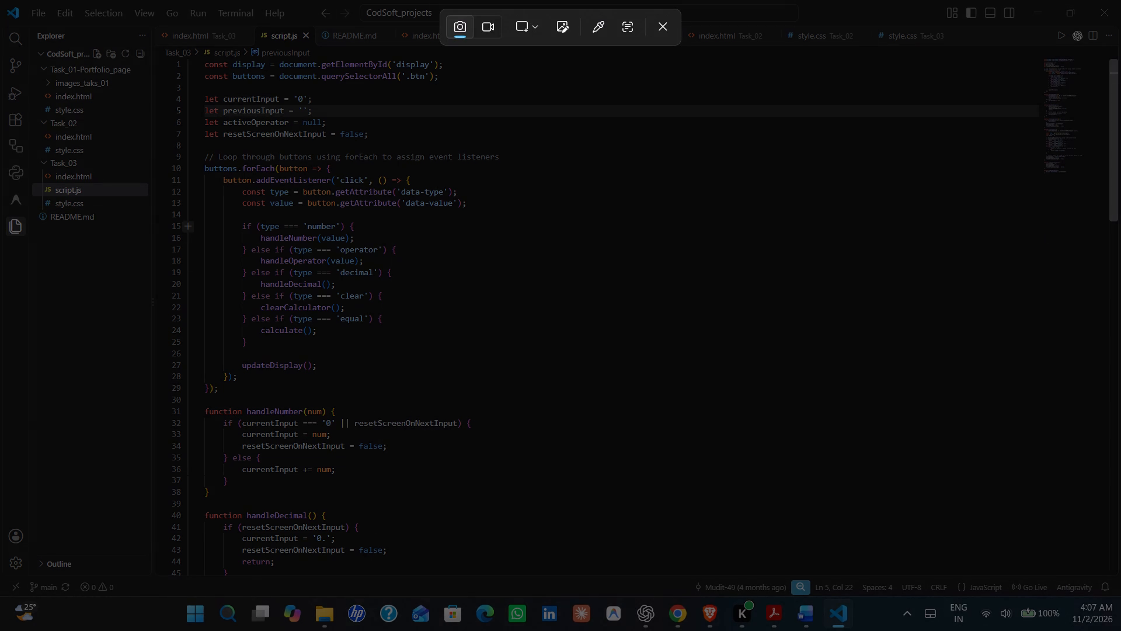
left_click_drag(174, 51, 575, 556)
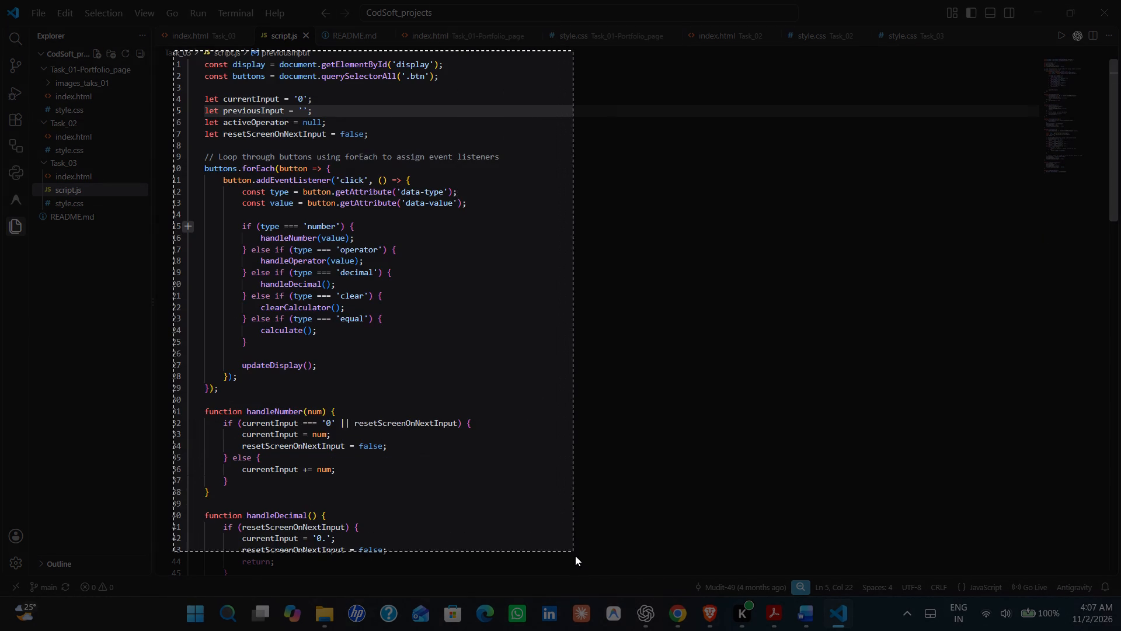
left_click_drag(575, 556, 579, 577)
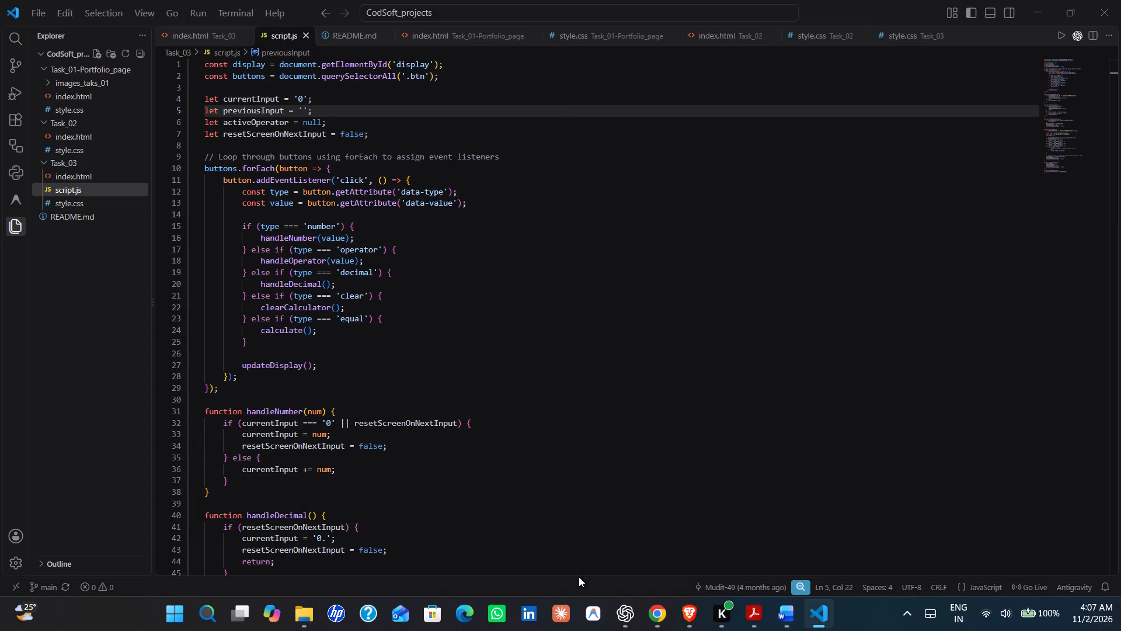
Capture a screenshot of script.js from about line 45 to line 87, including the line numbers.
left_click(178, 570)
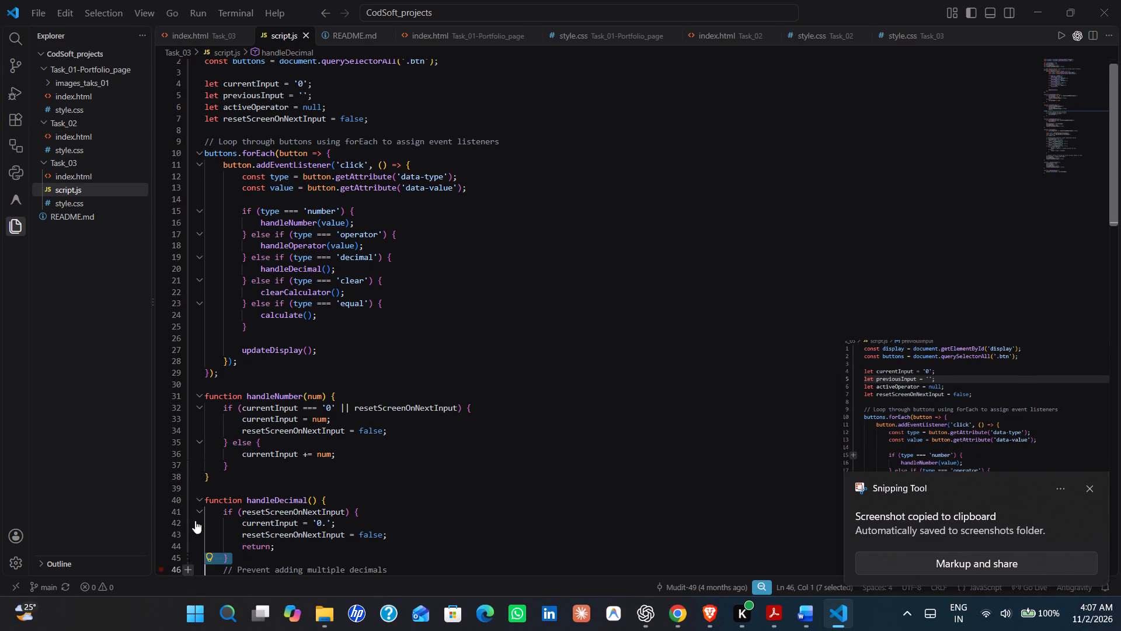
scroll(282, 285, "down", 14)
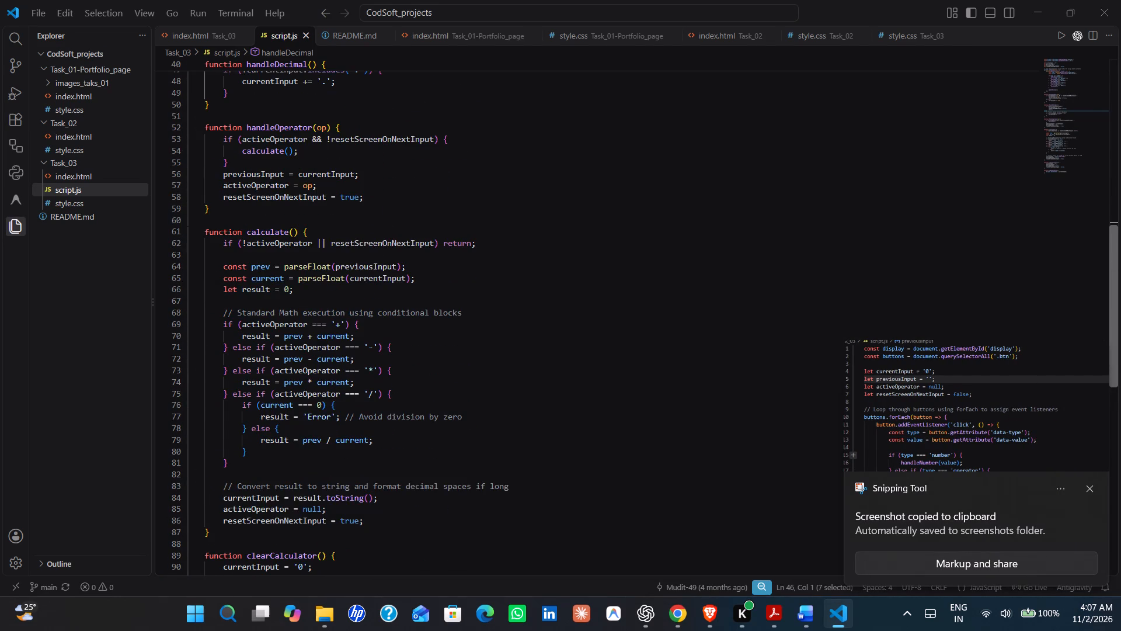
scroll(283, 285, "up", 1)
left_click(522, 271)
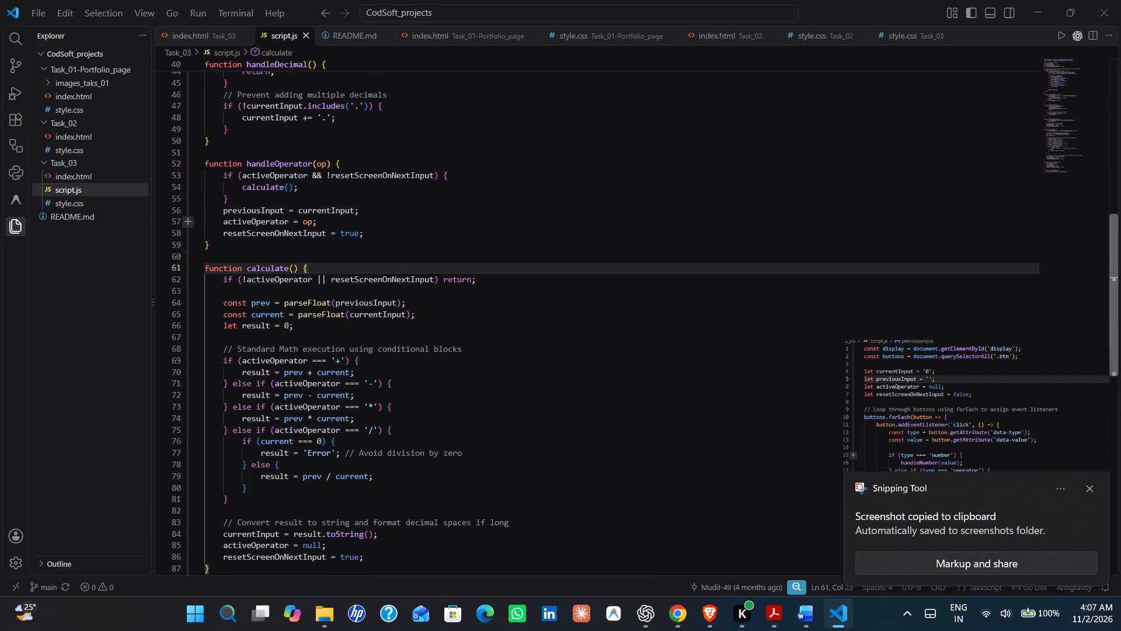
key("Print")
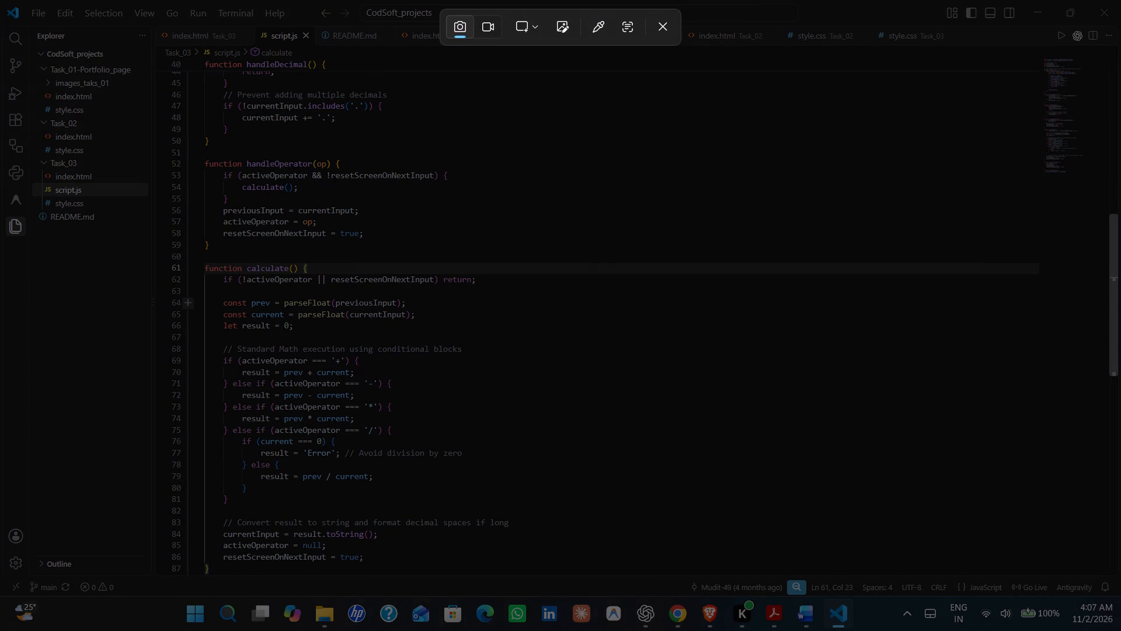
left_click_drag(170, 70, 582, 585)
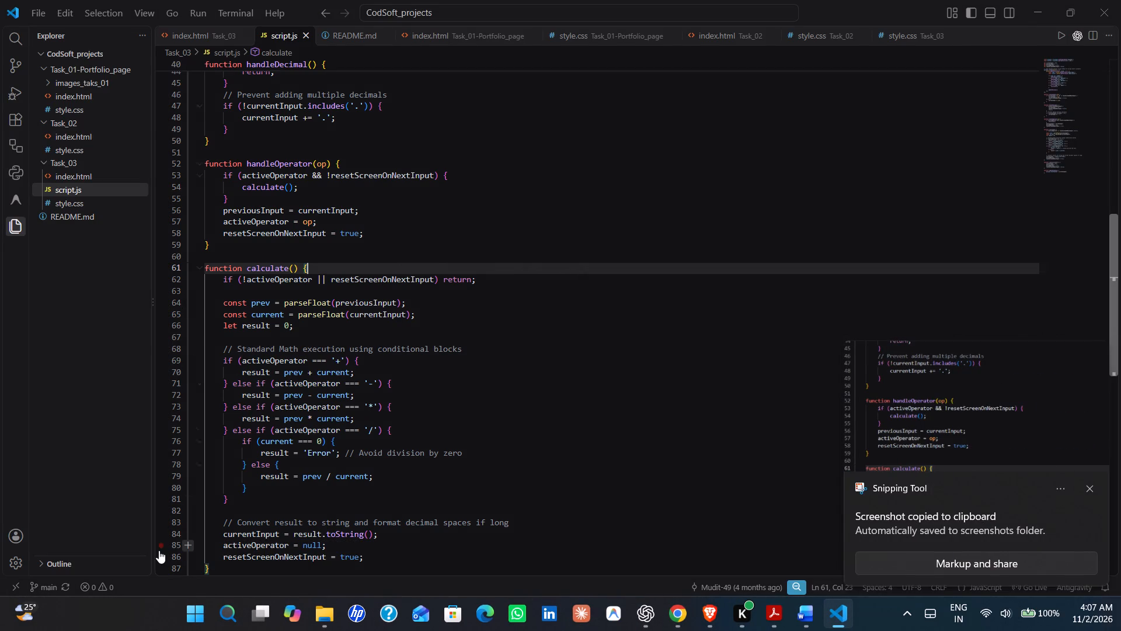
Capture a screenshot of the end of script.js, covering the clearCalculator and updateDisplay functions through line 98.
left_click(174, 566)
scroll(202, 468, "down", 11)
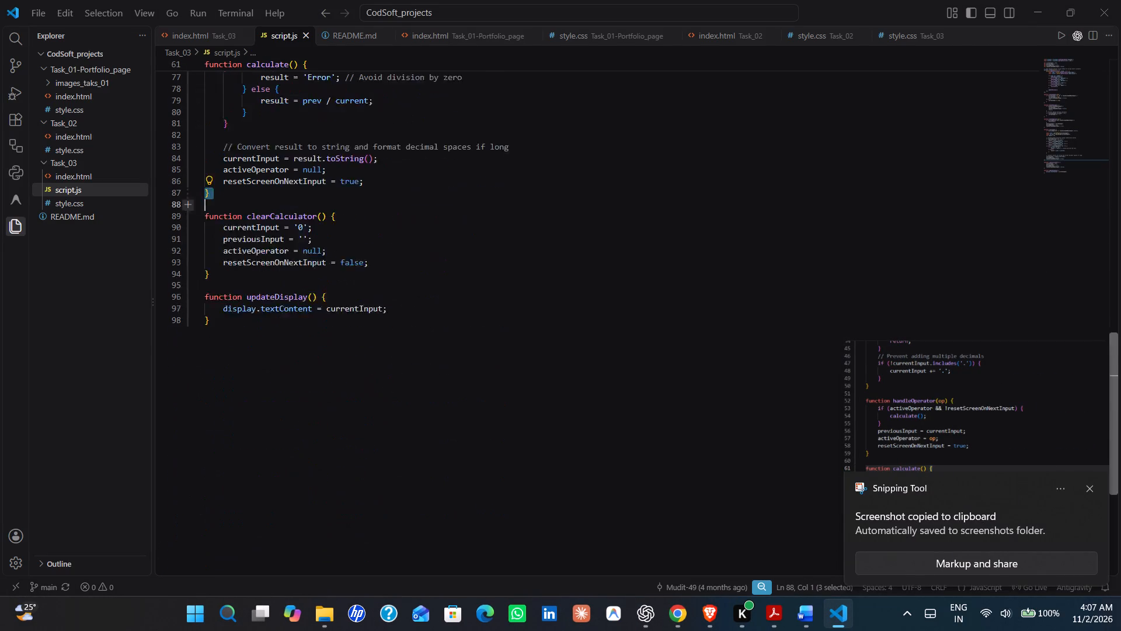
scroll(215, 456, "down", 1)
left_click(289, 401)
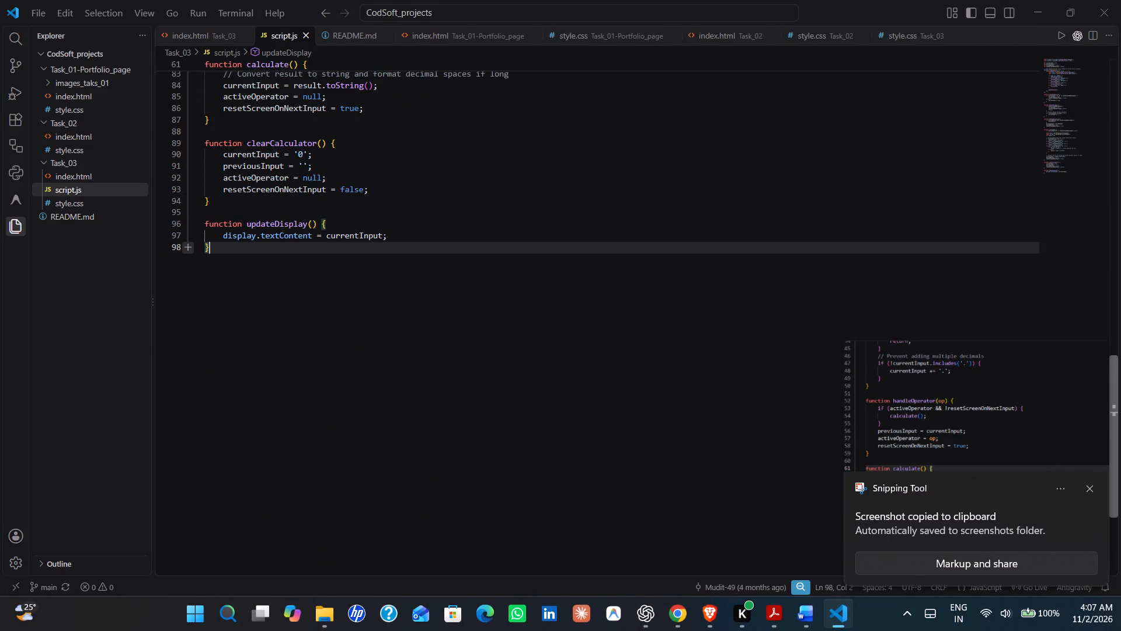
key("Print")
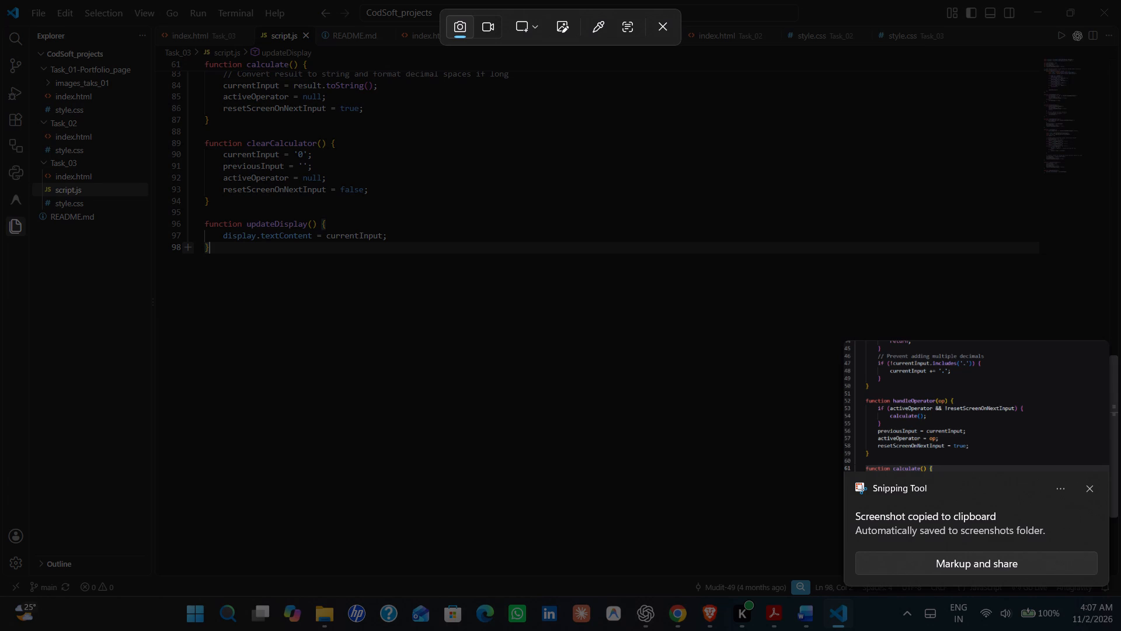
left_click_drag(187, 115, 417, 296)
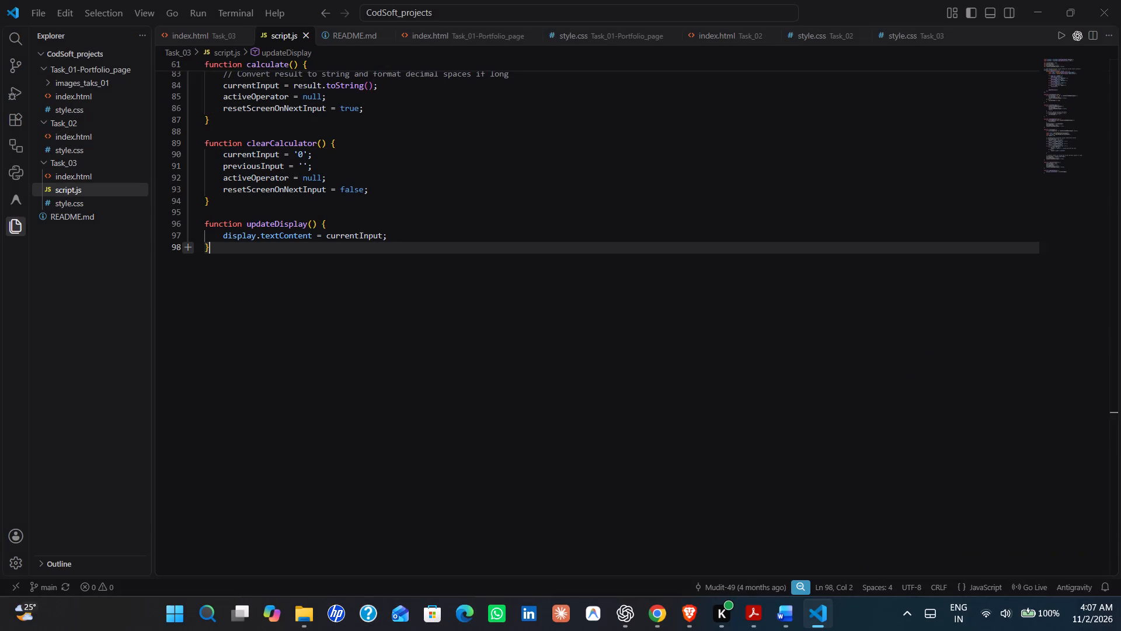
Switch back to the internship report in Word.
left_click(1035, 0)
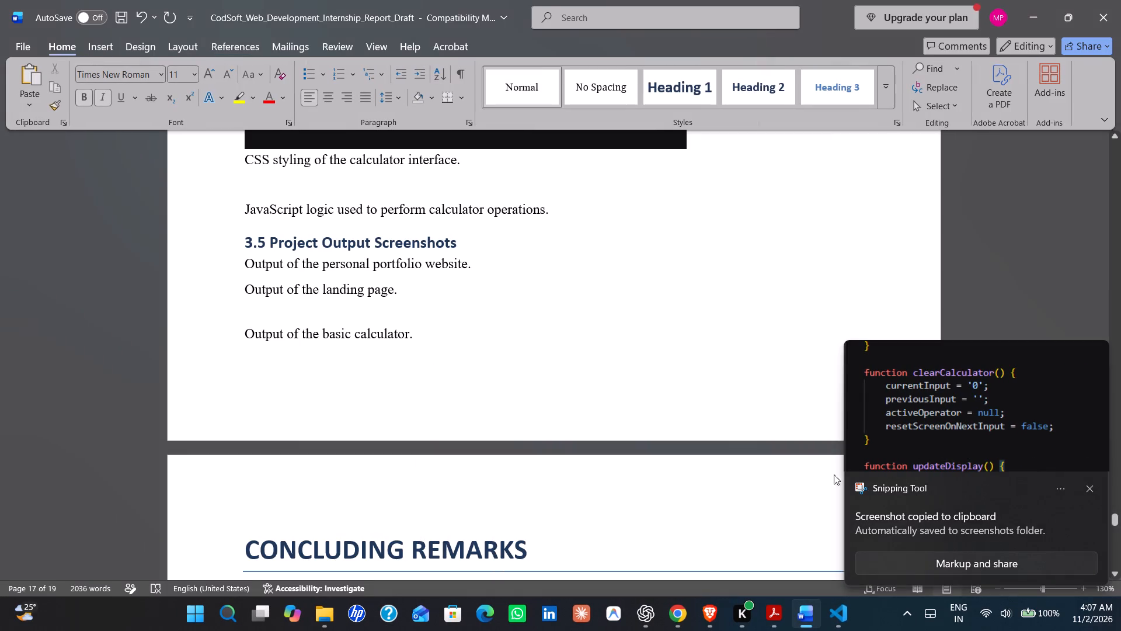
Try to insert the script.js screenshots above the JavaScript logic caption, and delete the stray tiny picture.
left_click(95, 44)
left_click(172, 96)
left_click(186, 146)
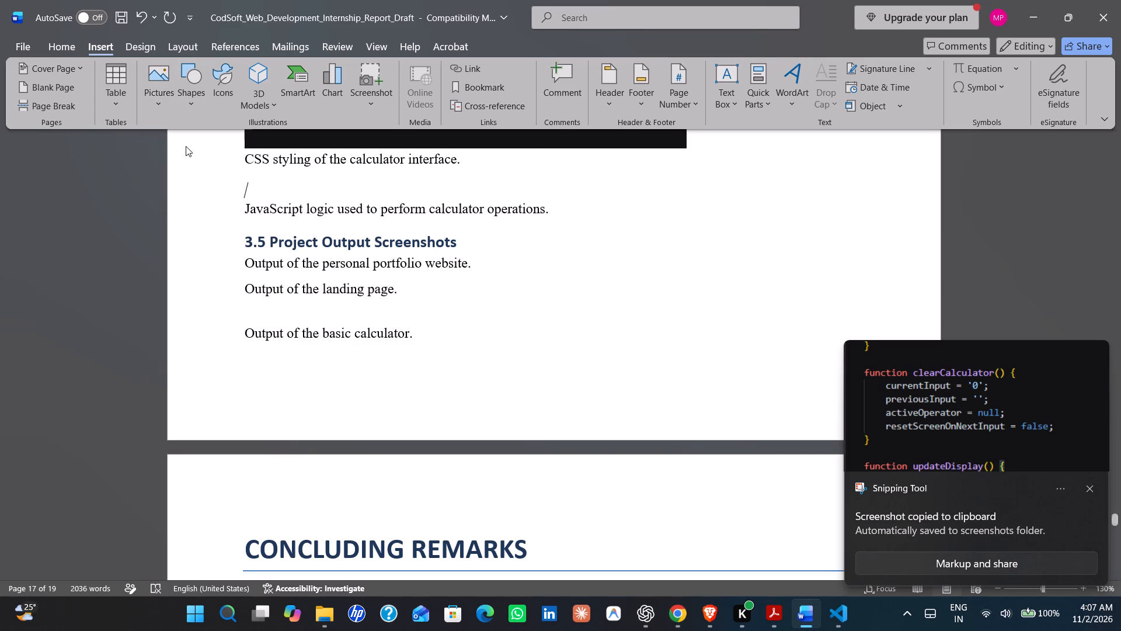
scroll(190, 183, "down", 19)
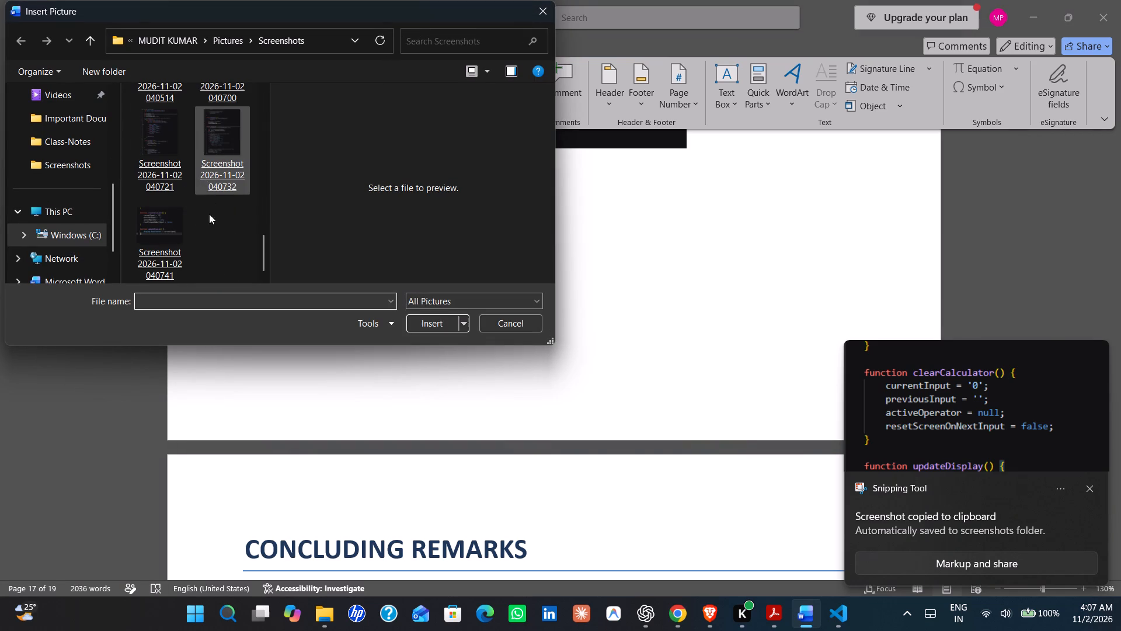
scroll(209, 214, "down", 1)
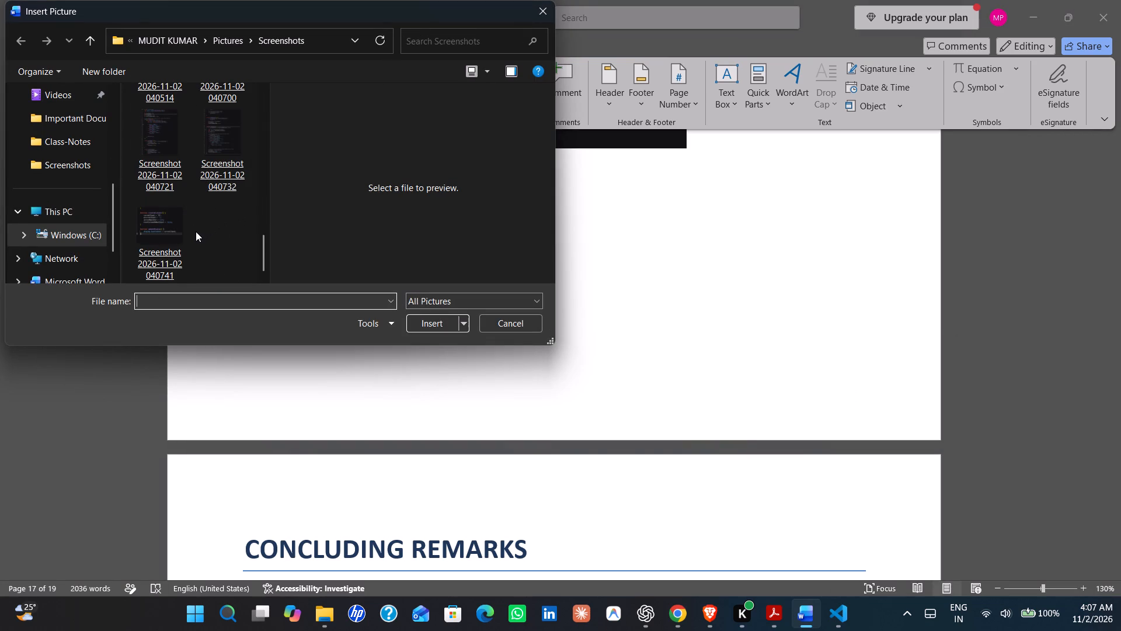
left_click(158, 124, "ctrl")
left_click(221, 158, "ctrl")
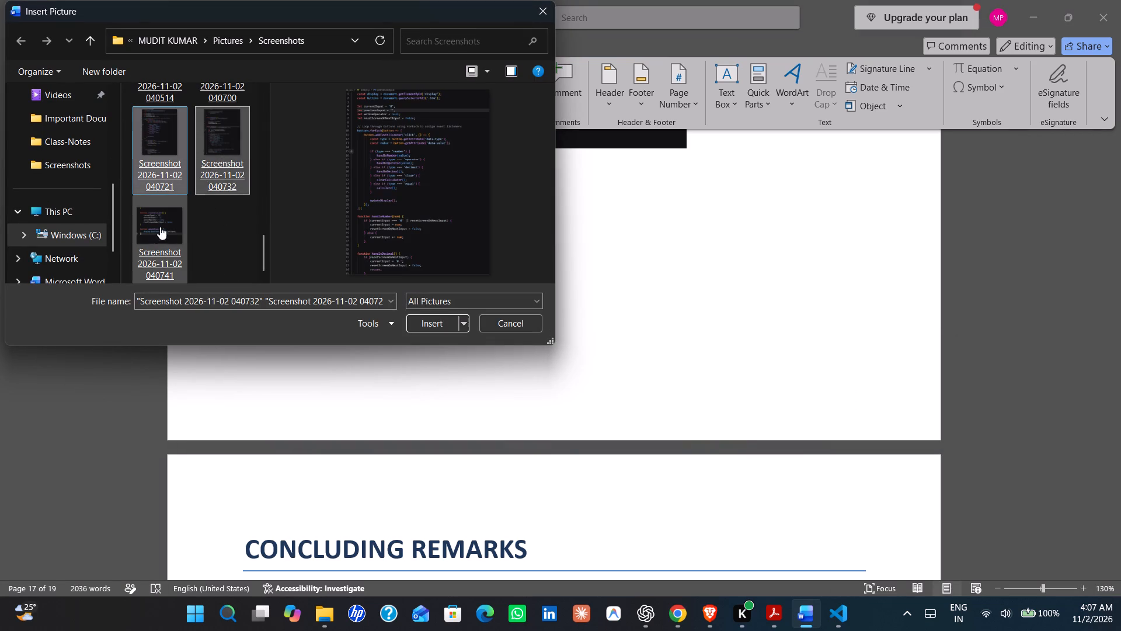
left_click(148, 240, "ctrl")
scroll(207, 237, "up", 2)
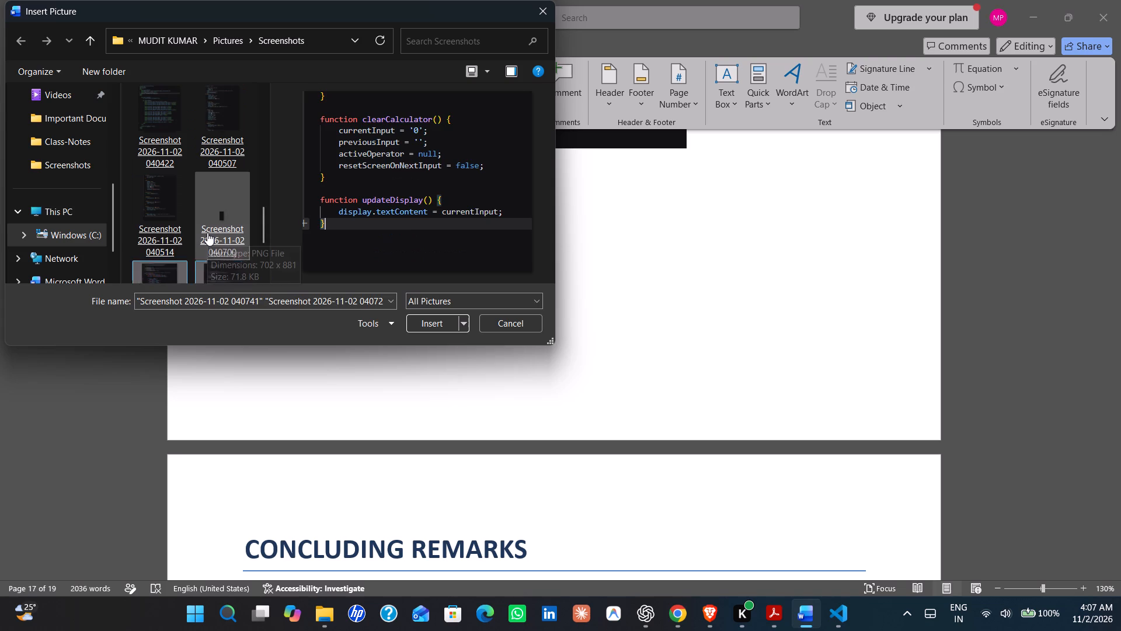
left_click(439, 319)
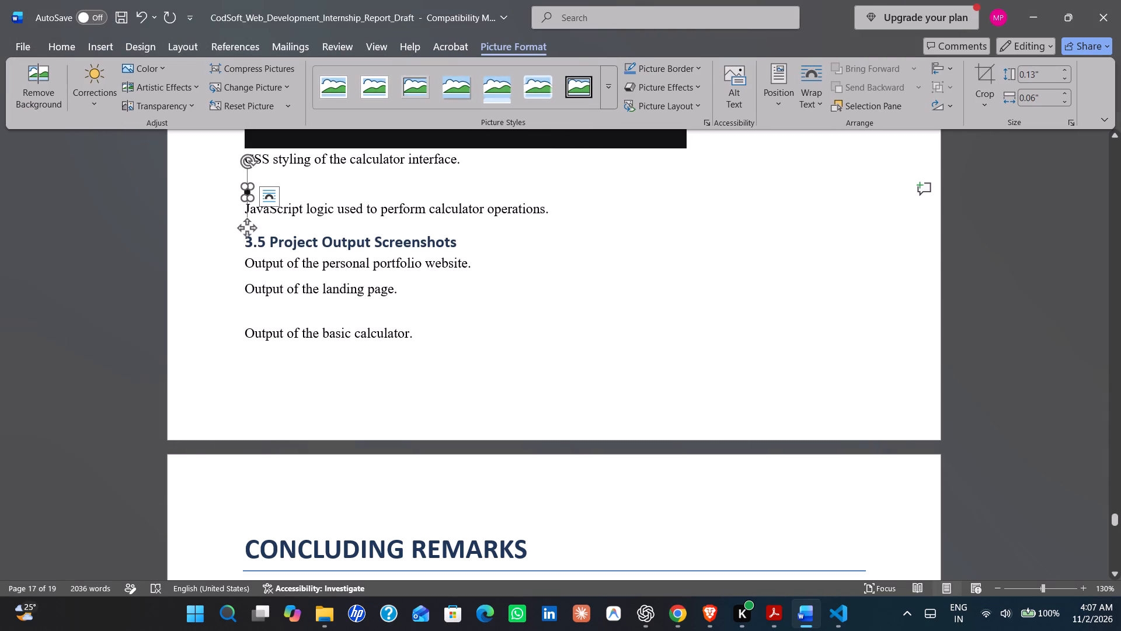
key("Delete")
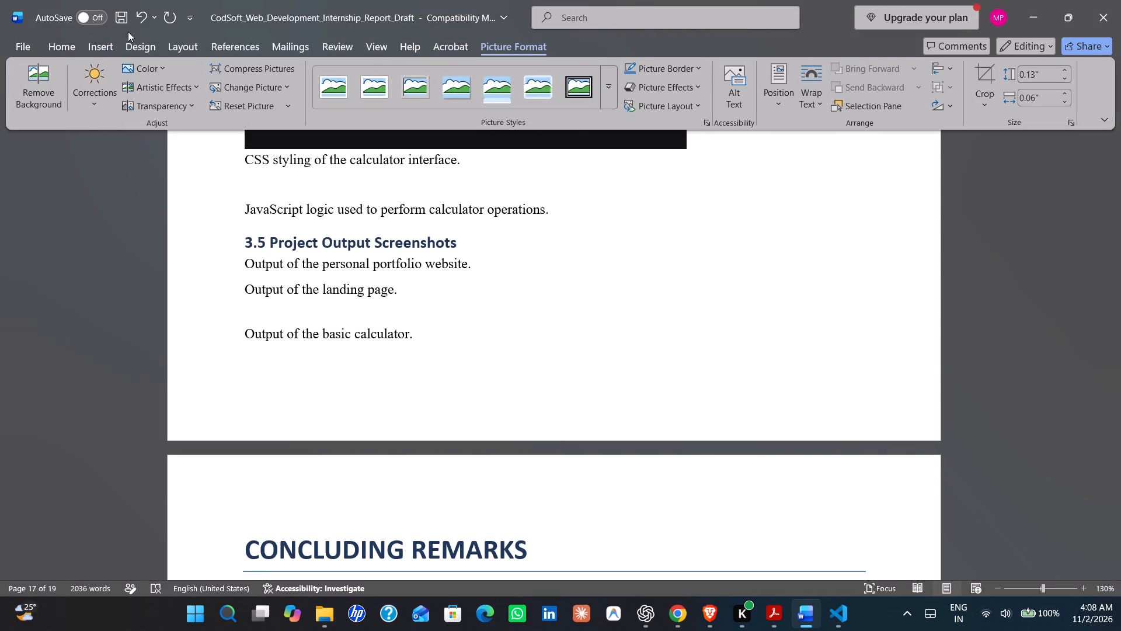
Insert the script.js screenshots 040721, 040732 and 040741 from the Screenshots folder above the JavaScript logic caption.
left_click(98, 57)
left_click(165, 89)
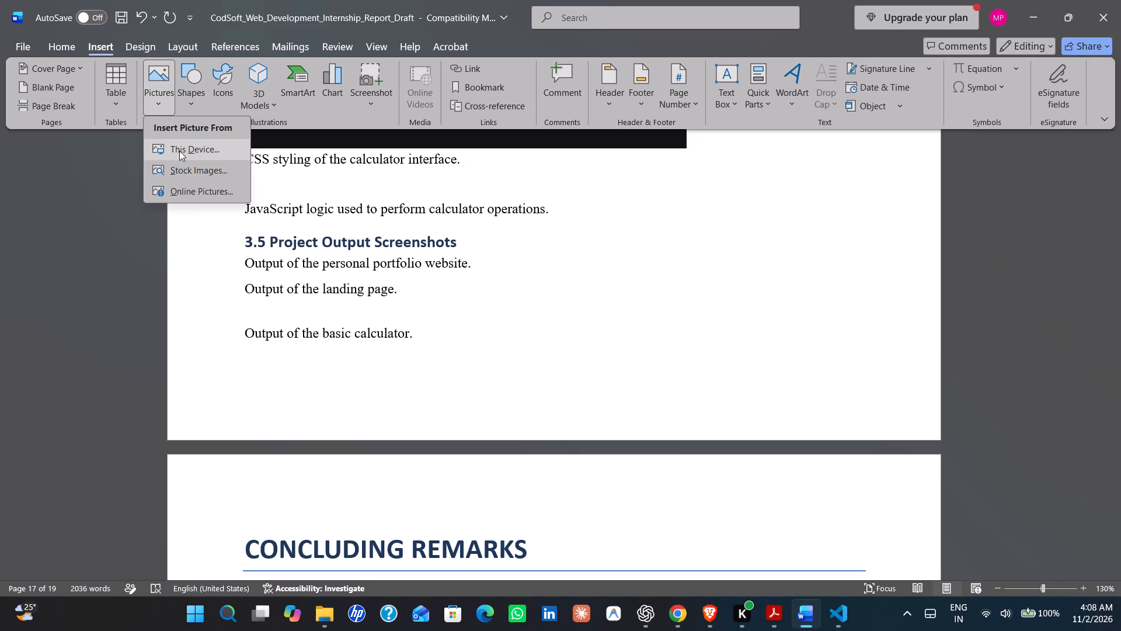
left_click(180, 151)
scroll(325, 210, "down", 2)
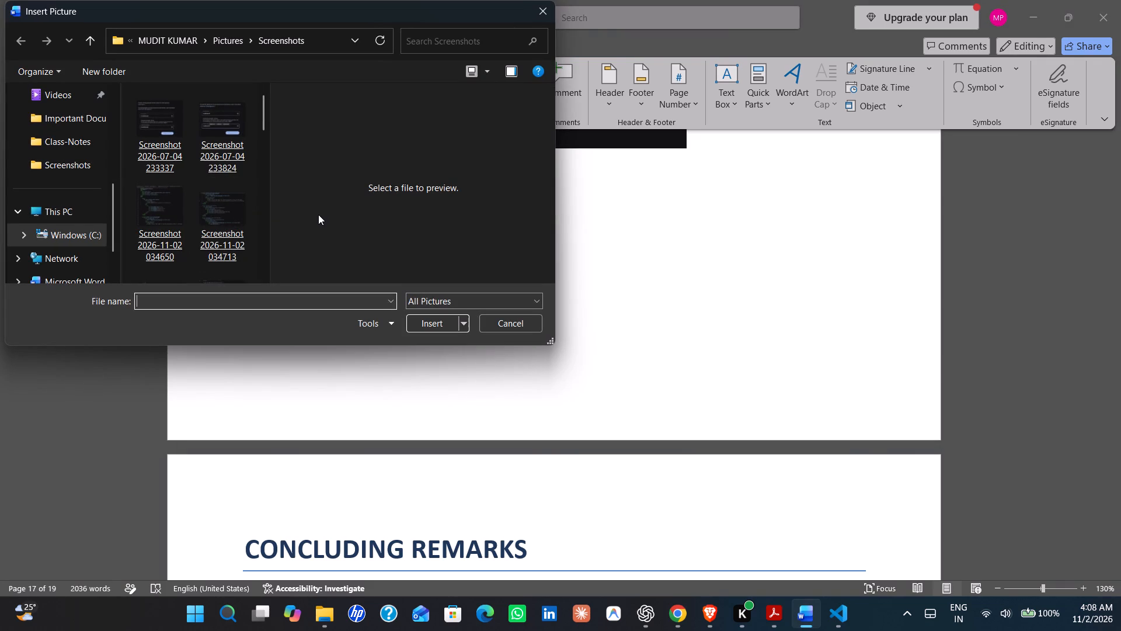
scroll(318, 214, "down", 1)
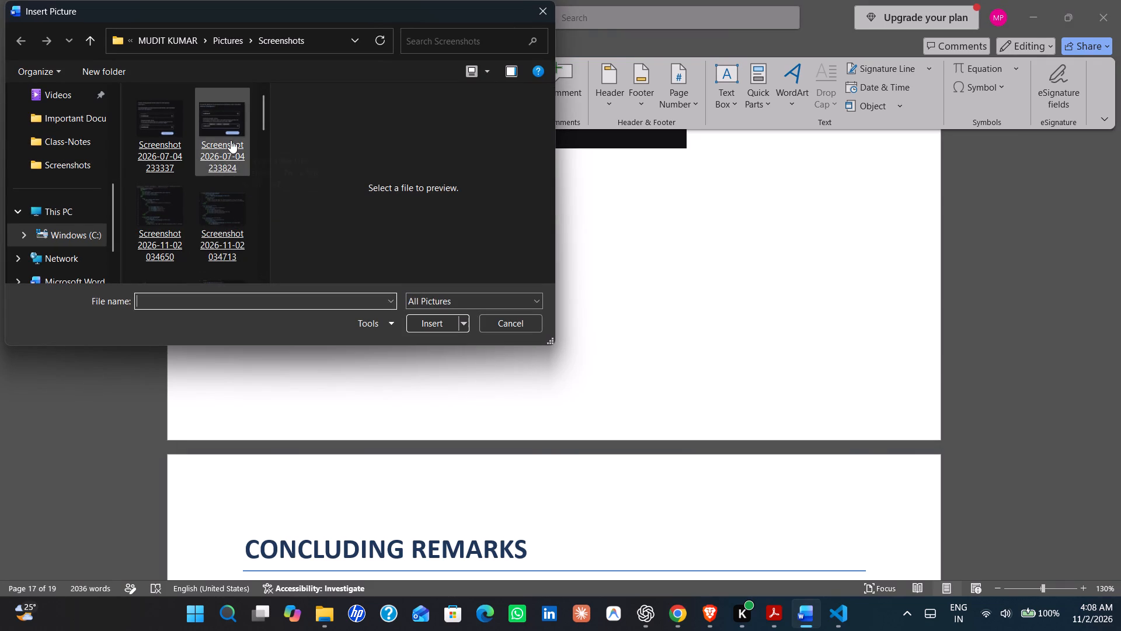
scroll(231, 140, "down", 16, "ctrl")
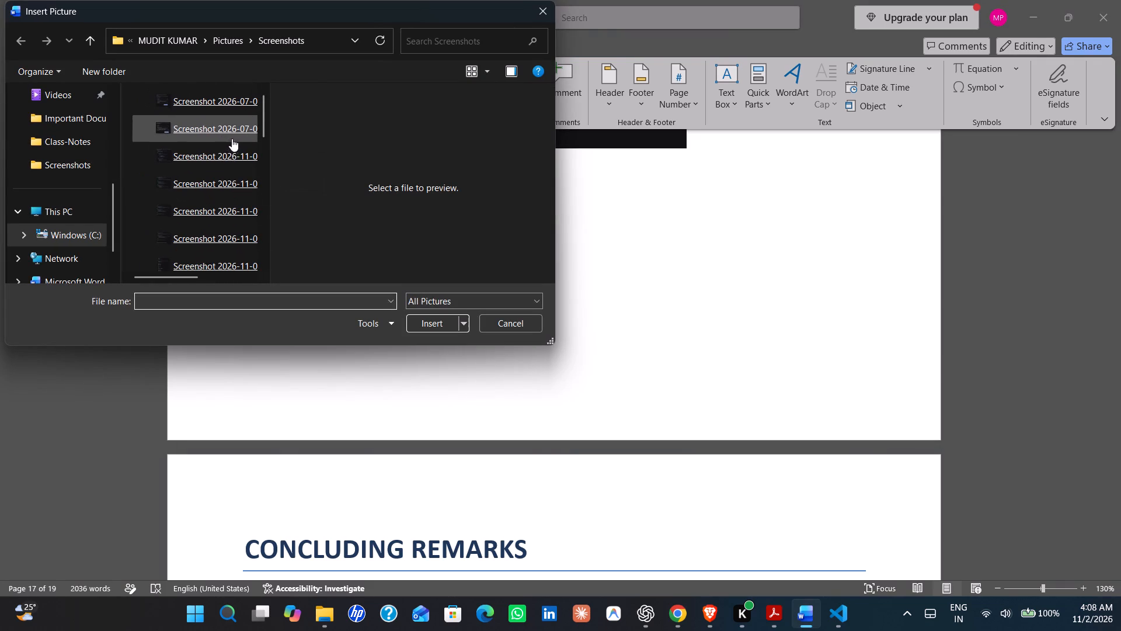
key("ctrl+minus")
key("ctrl+minus")
key("ctrl+minus")
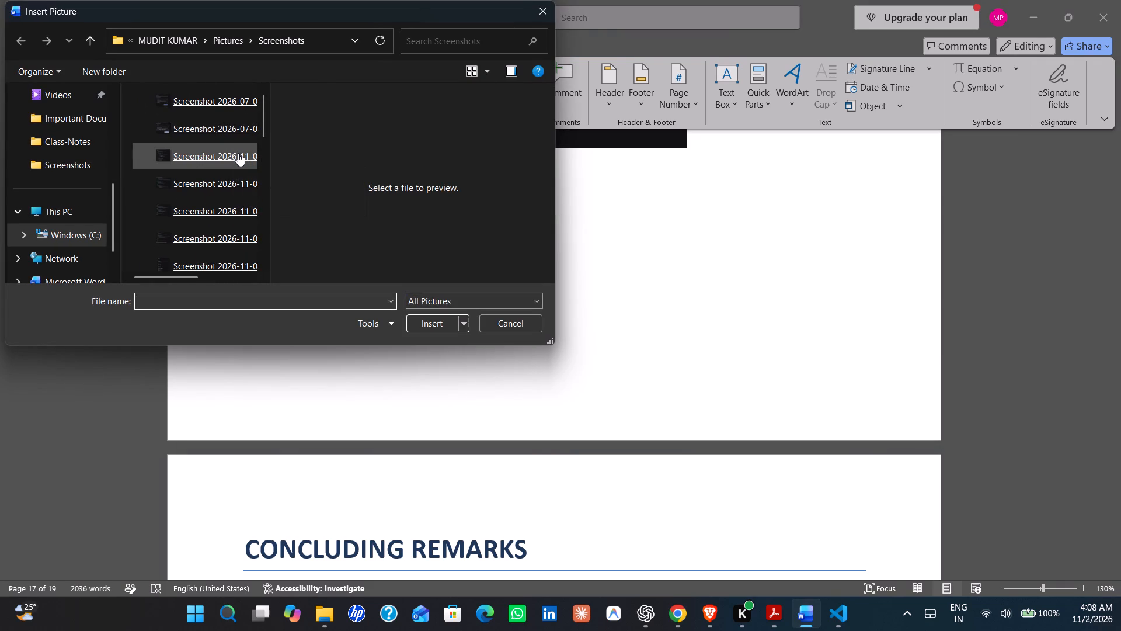
key("ctrl+minus")
key("ctrl+equal")
key("ctrl+equal")
scroll(325, 307, "down", 11)
scroll(236, 121, "down", 16)
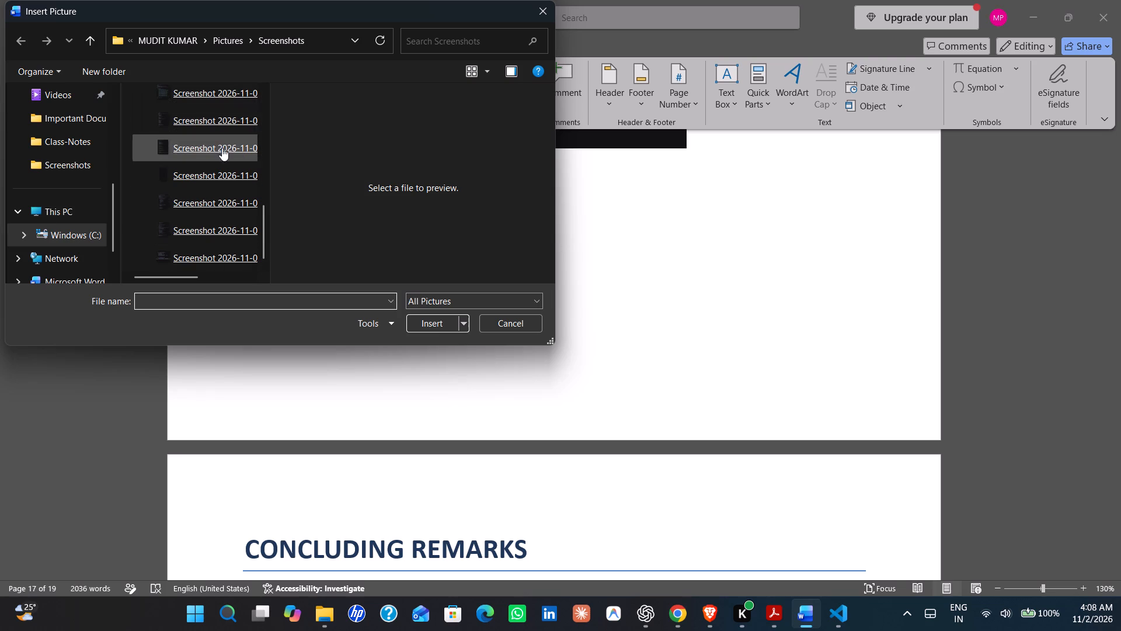
scroll(222, 148, "down", 2)
left_click(173, 203, "ctrl")
left_click(179, 227, "ctrl")
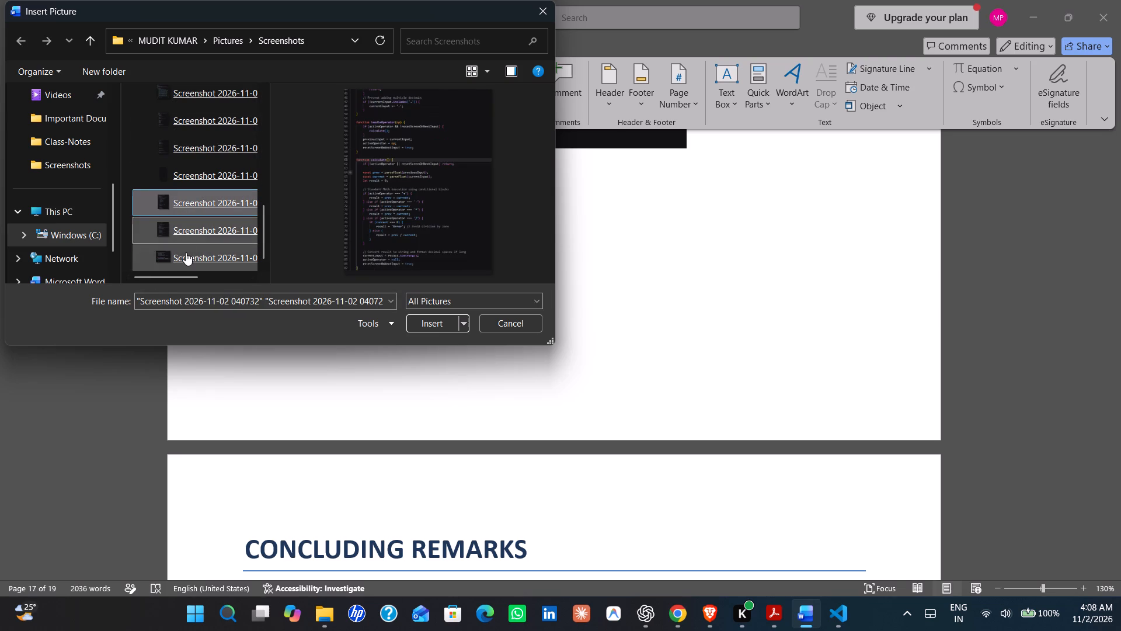
left_click(186, 252, "ctrl")
left_click(437, 323)
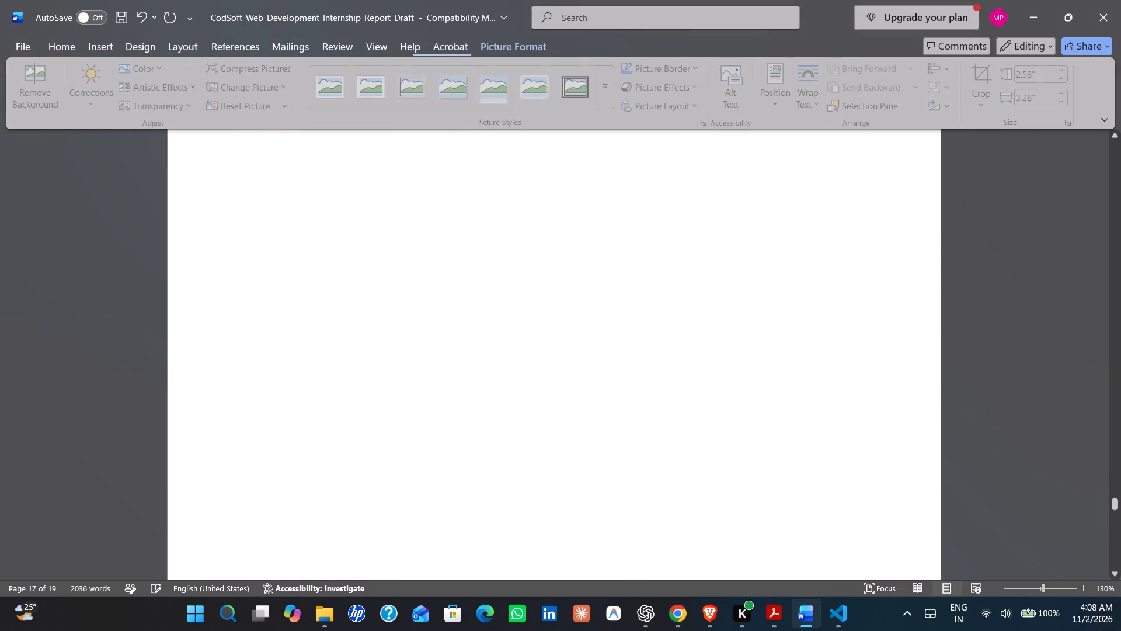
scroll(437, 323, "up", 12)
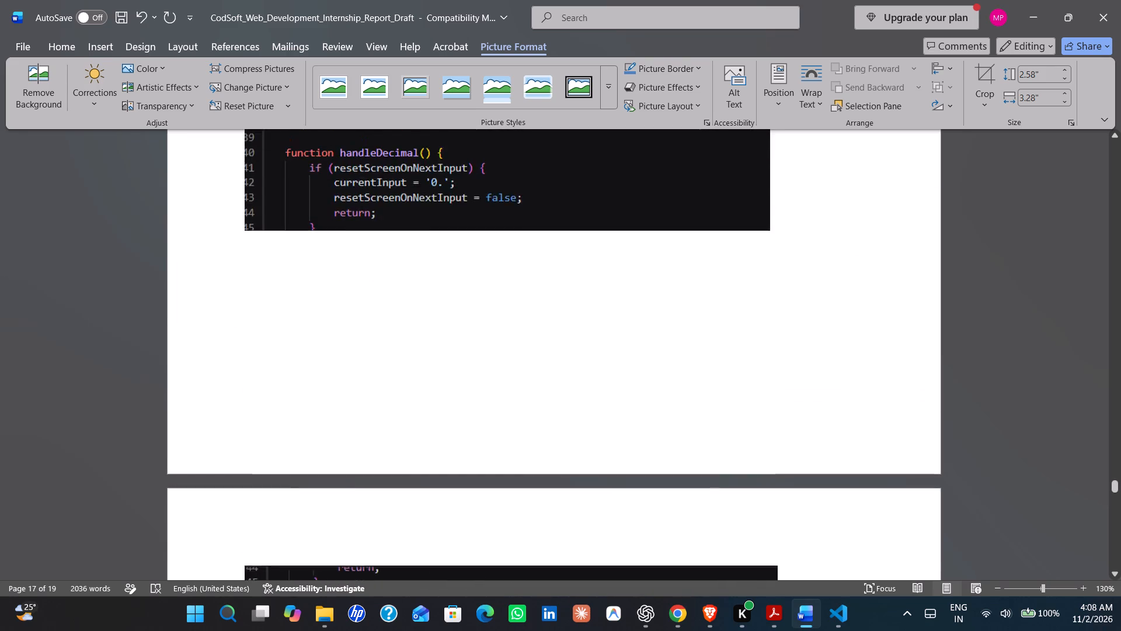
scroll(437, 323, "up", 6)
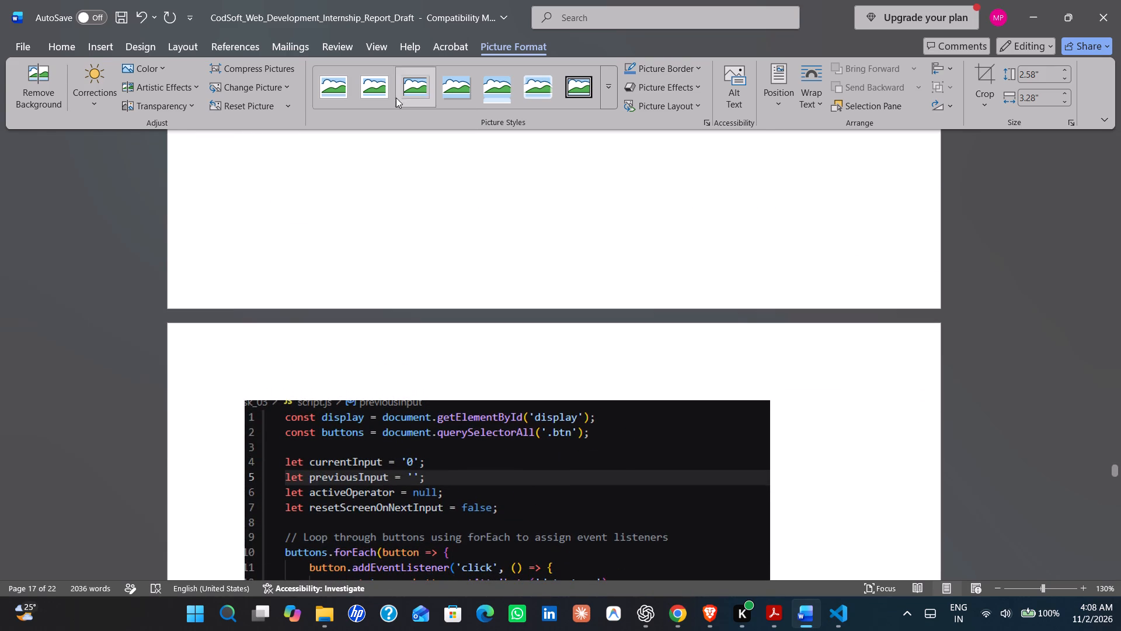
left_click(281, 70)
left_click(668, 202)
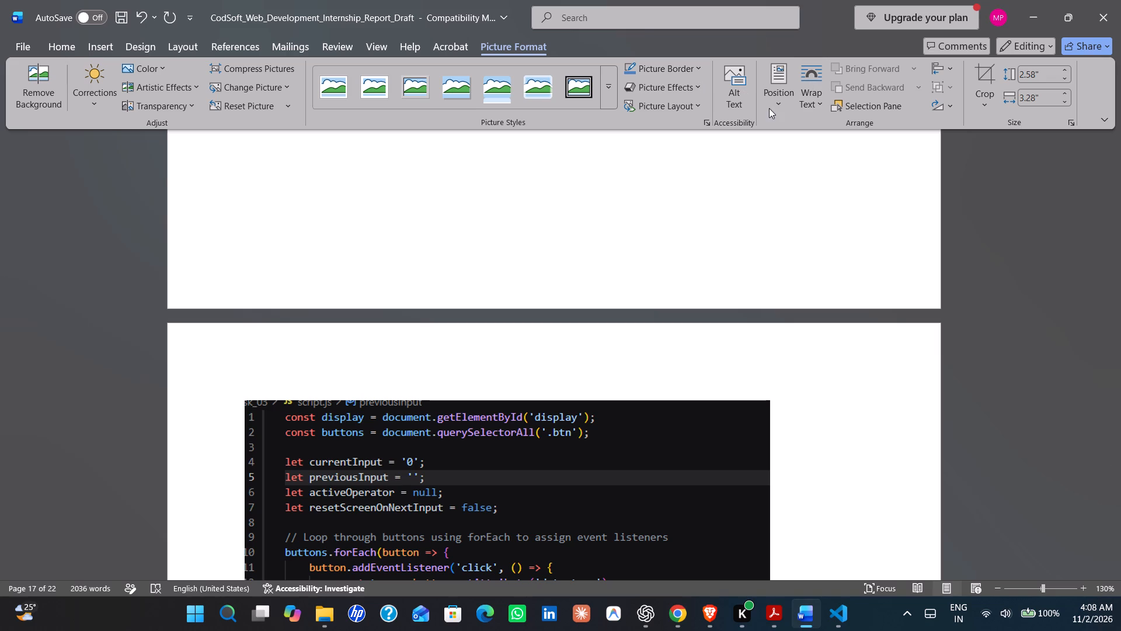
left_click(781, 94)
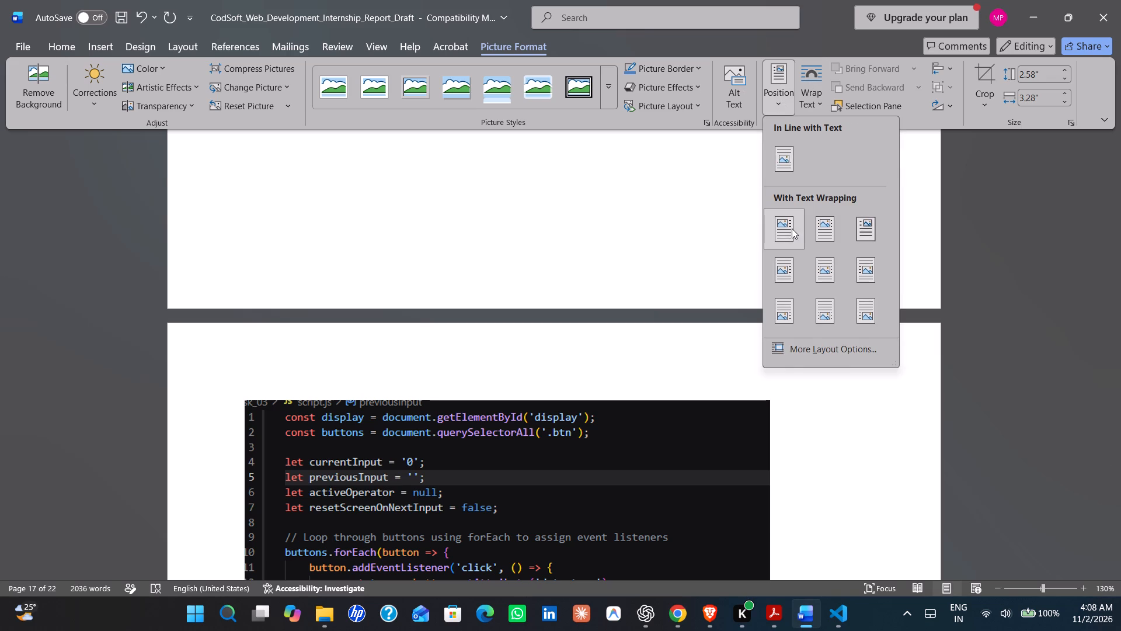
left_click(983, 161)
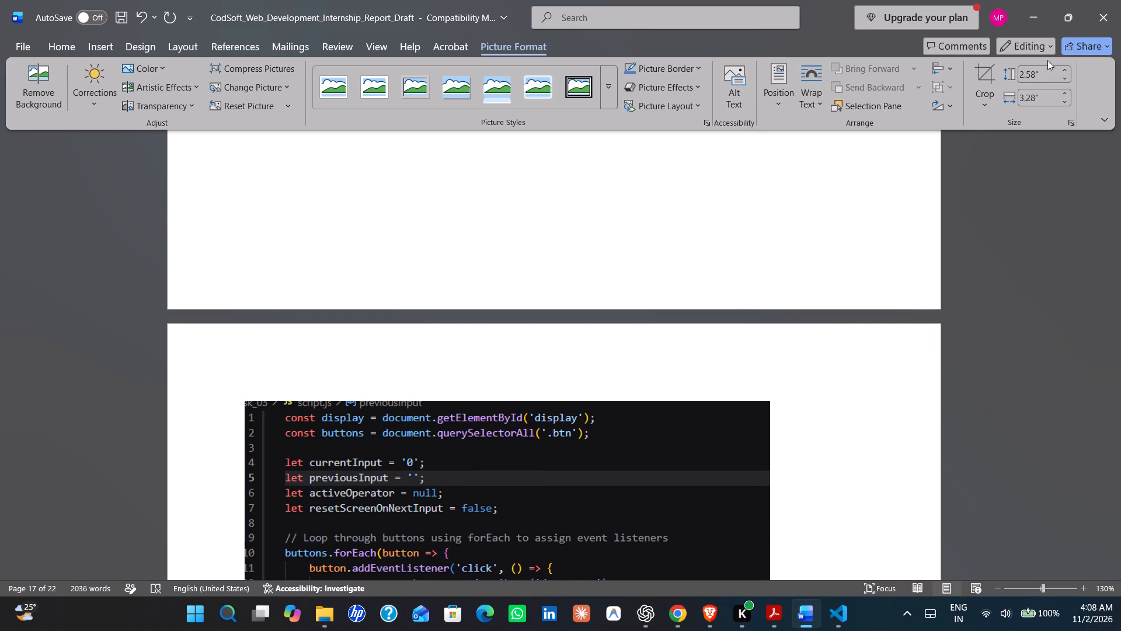
Reduce the height of the last inserted script.js picture to 2.5 inches.
left_click(1067, 79)
Shrink the first script.js picture, lines 1 to 45, proportionally to a height below 5.9 inches.
scroll(653, 424, "down", 2)
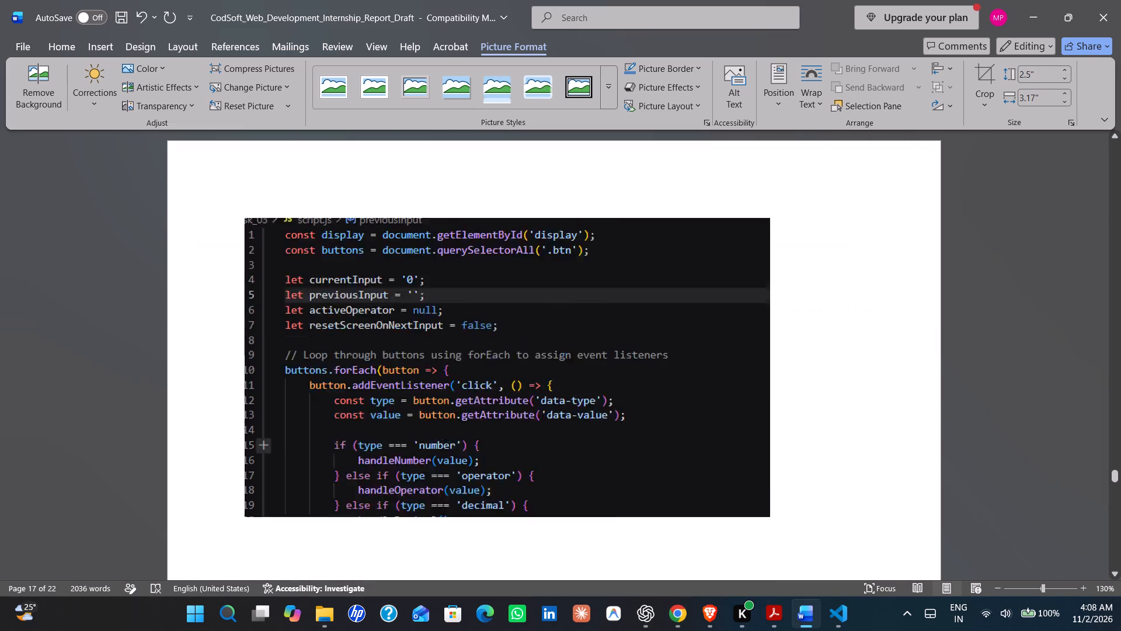
scroll(648, 421, "down", 3)
scroll(644, 420, "up", 2)
left_click(644, 420)
triple_click(1067, 78)
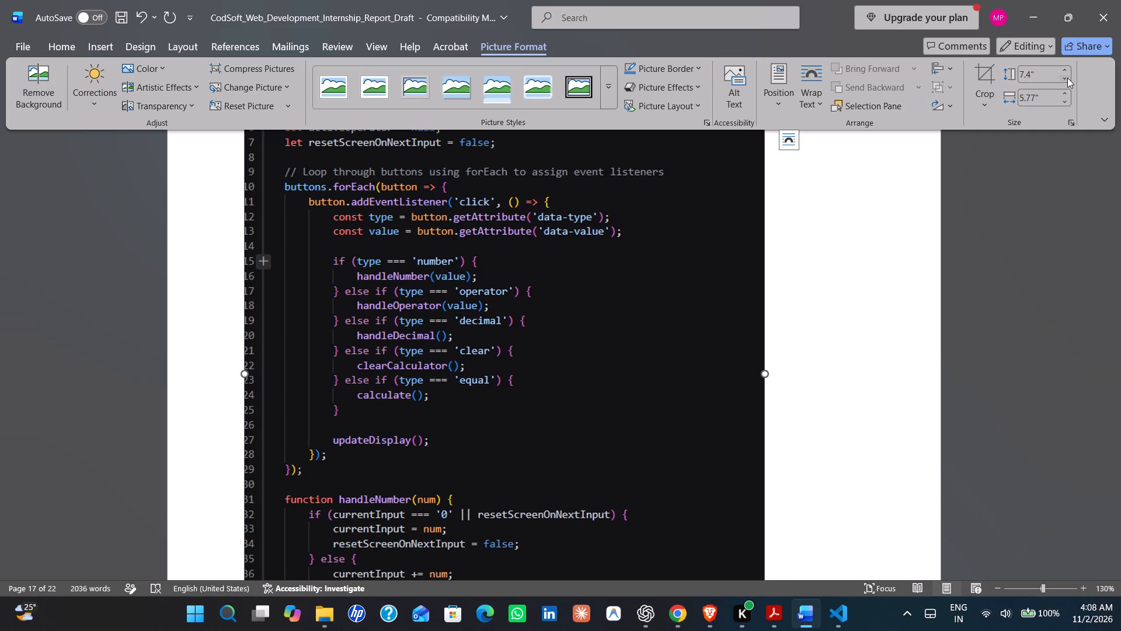
triple_click(1067, 78)
left_click(1067, 78)
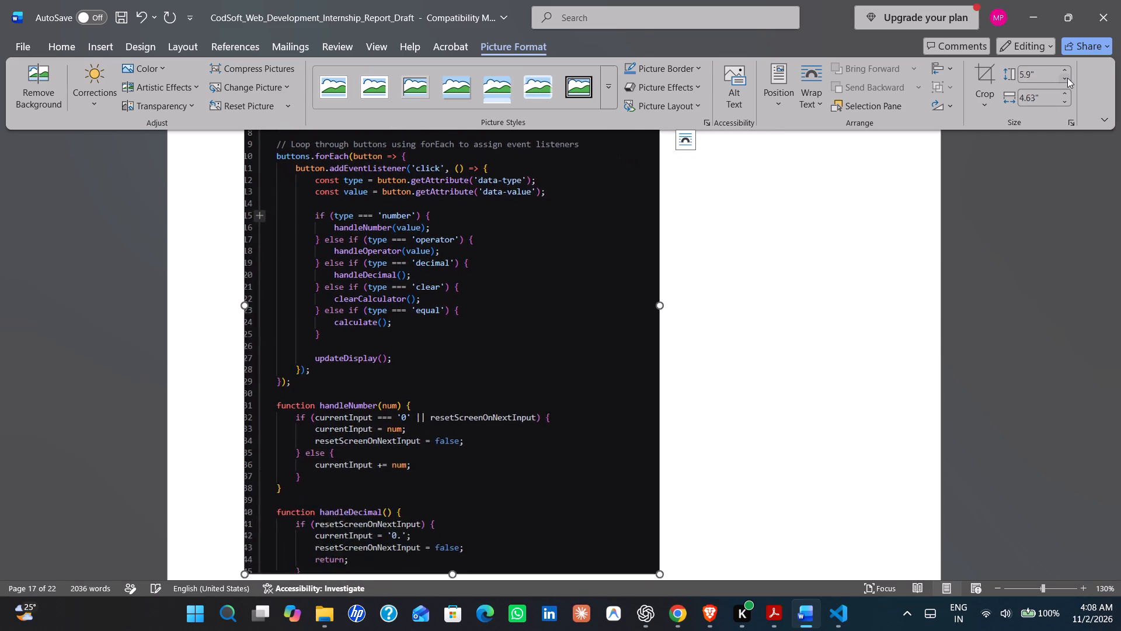
left_click(1067, 78)
left_click(853, 238)
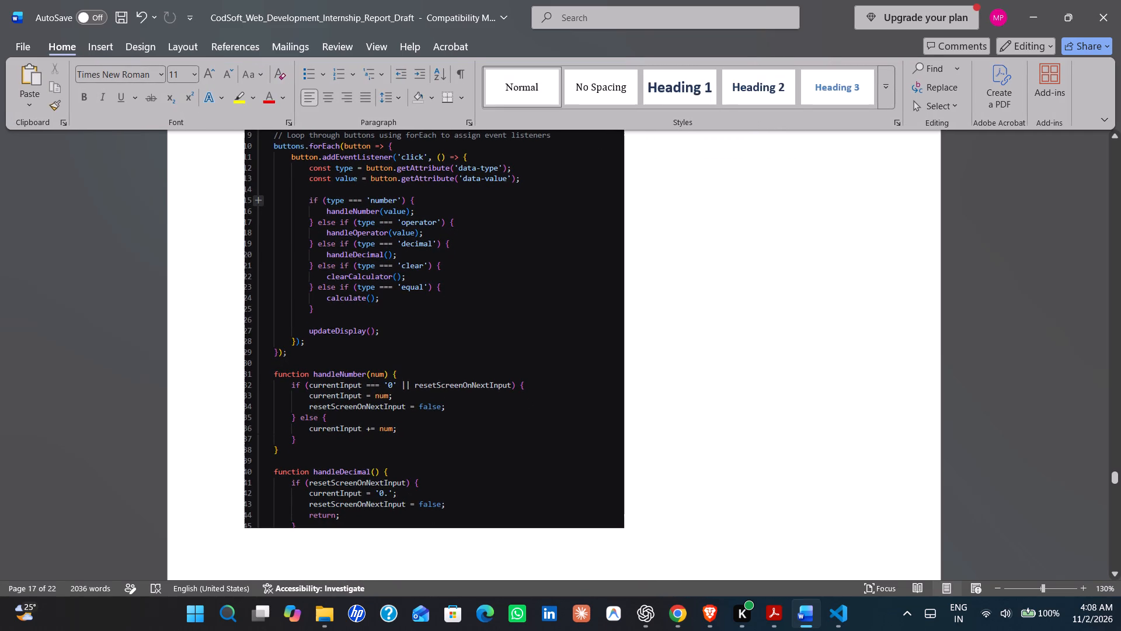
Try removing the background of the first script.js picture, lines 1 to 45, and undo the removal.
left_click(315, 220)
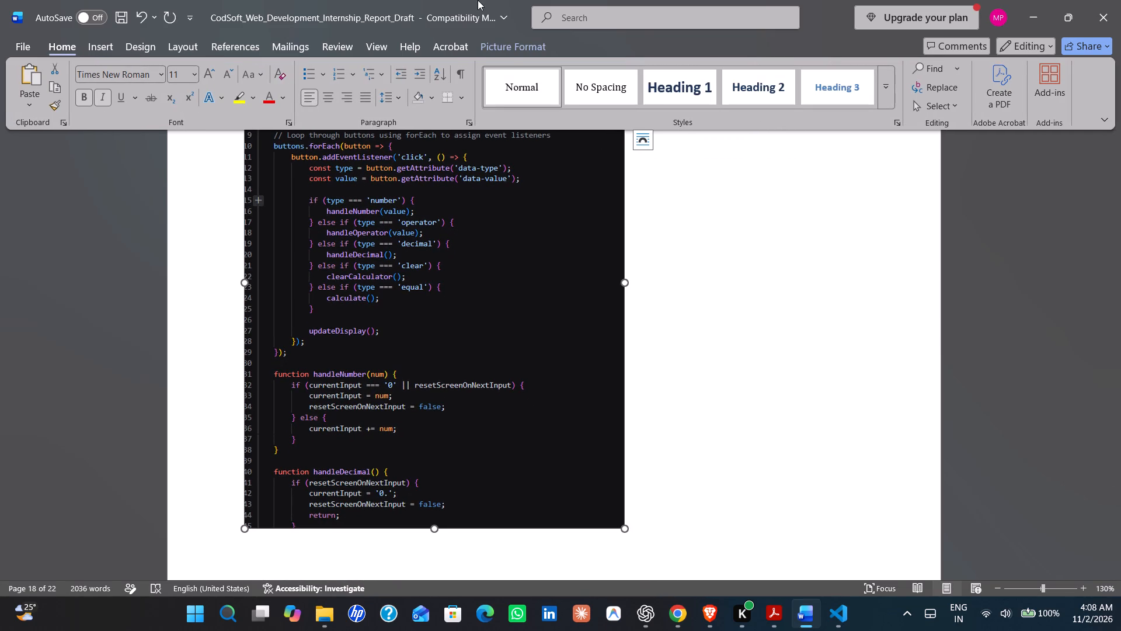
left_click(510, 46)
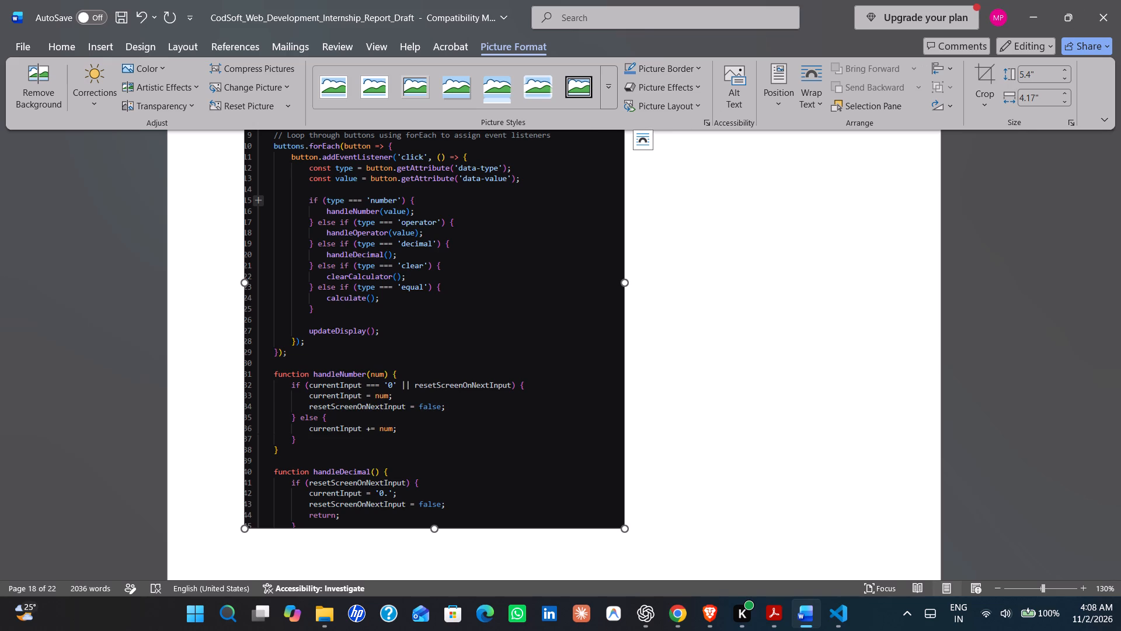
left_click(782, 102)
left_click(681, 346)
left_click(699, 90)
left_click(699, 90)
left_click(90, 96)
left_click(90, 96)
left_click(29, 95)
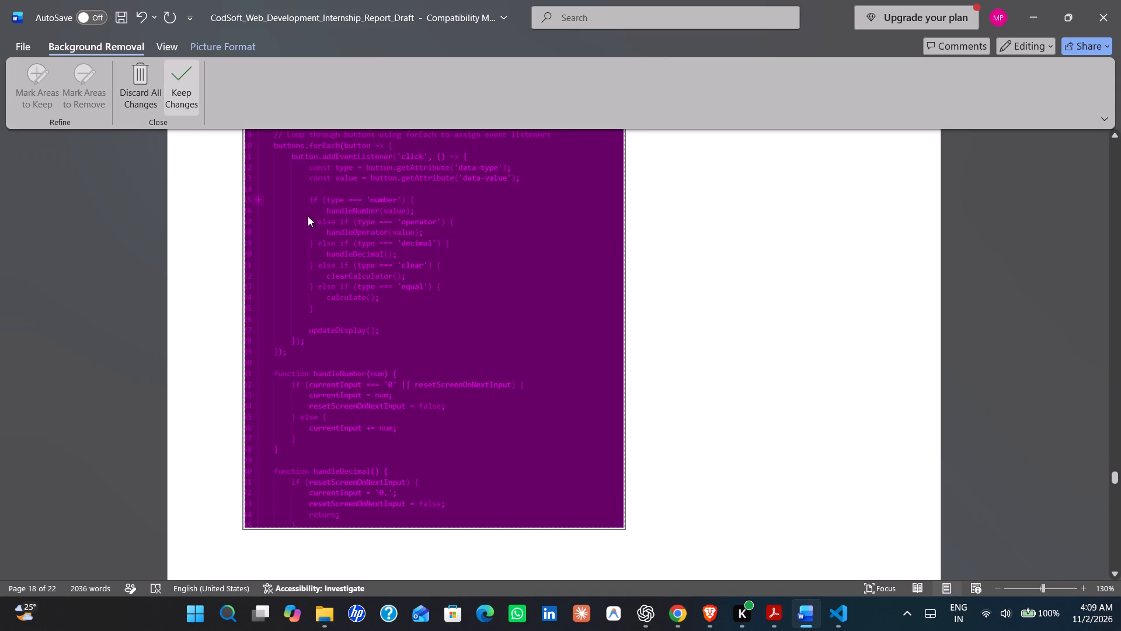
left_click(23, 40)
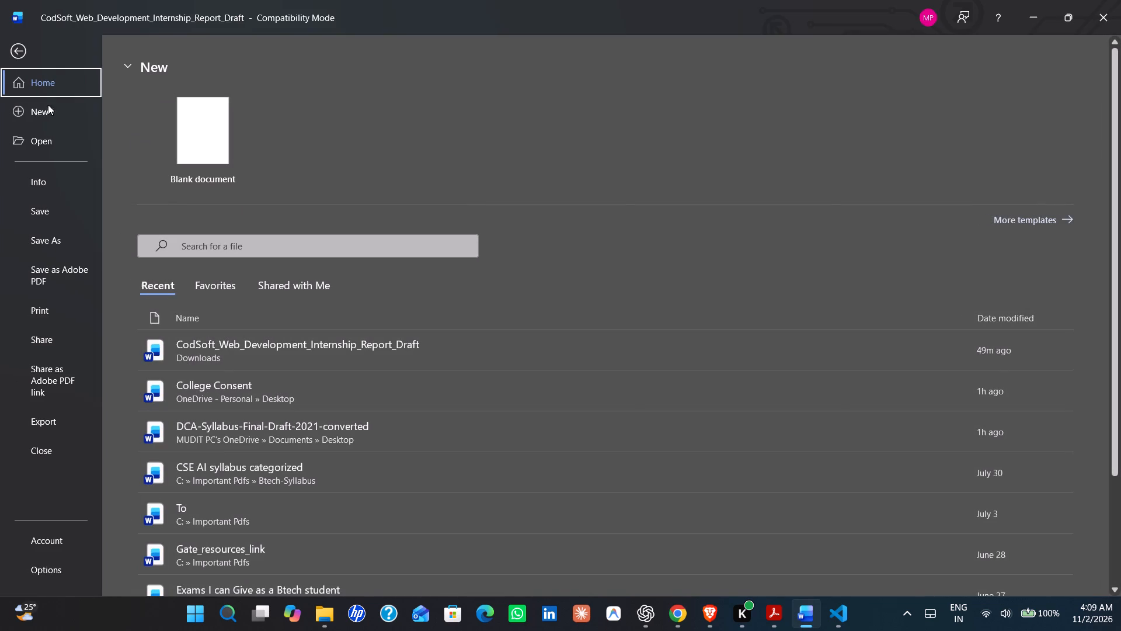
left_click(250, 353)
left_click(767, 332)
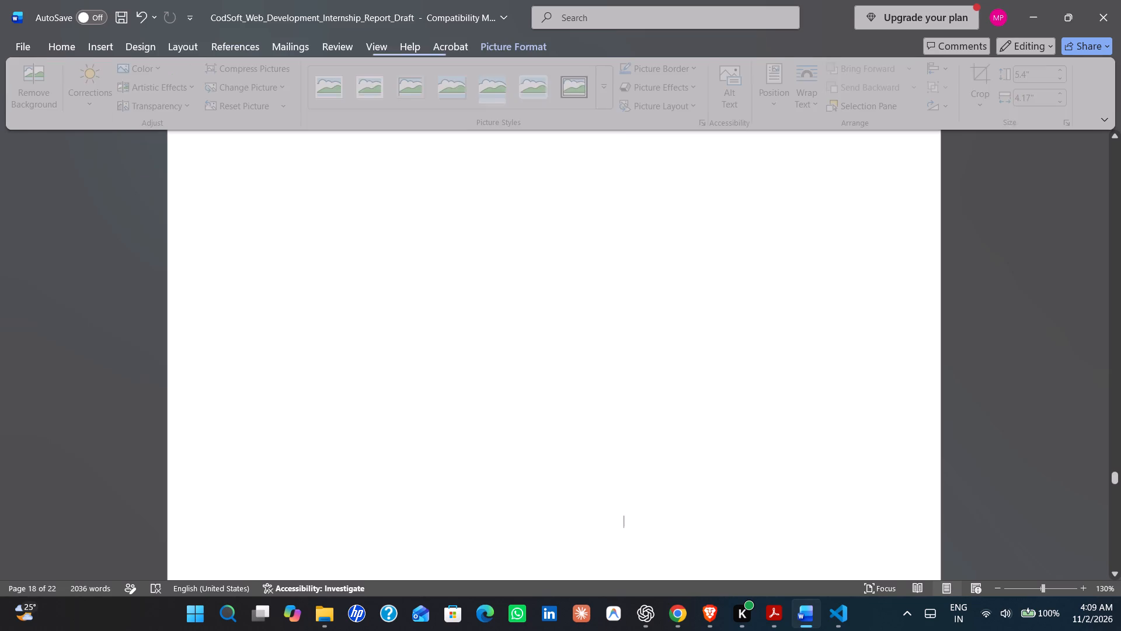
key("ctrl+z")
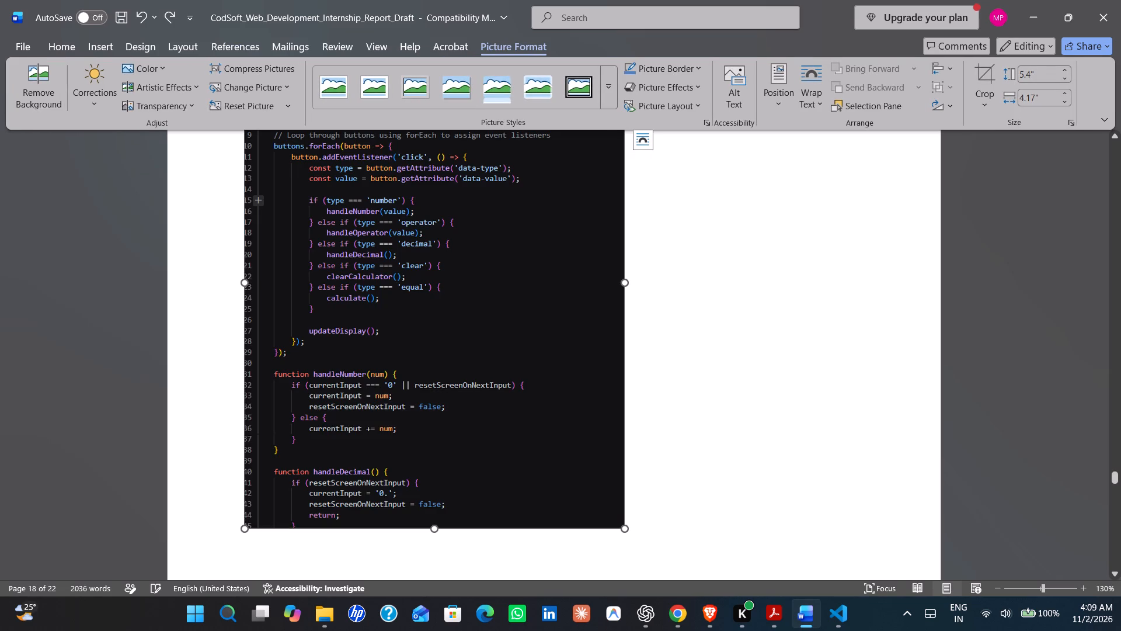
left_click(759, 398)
Enlarge the first script.js picture, lines 1 to 45, proportionally to a height of 7.5 inches.
scroll(761, 398, "down", 8)
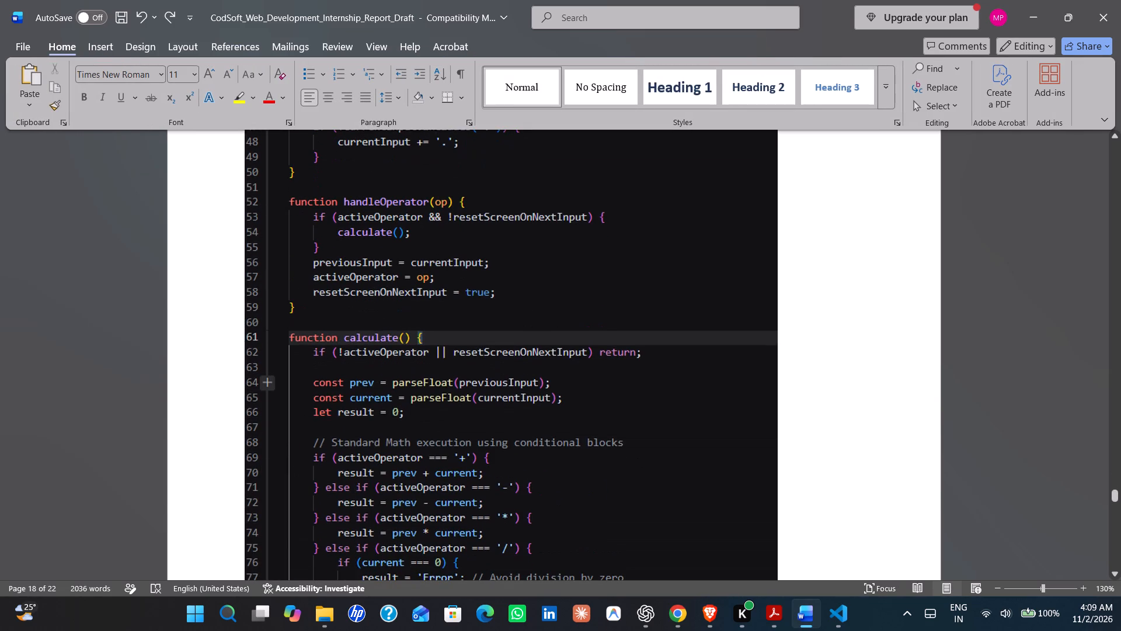
scroll(646, 369, "up", 12)
scroll(645, 369, "down", 3)
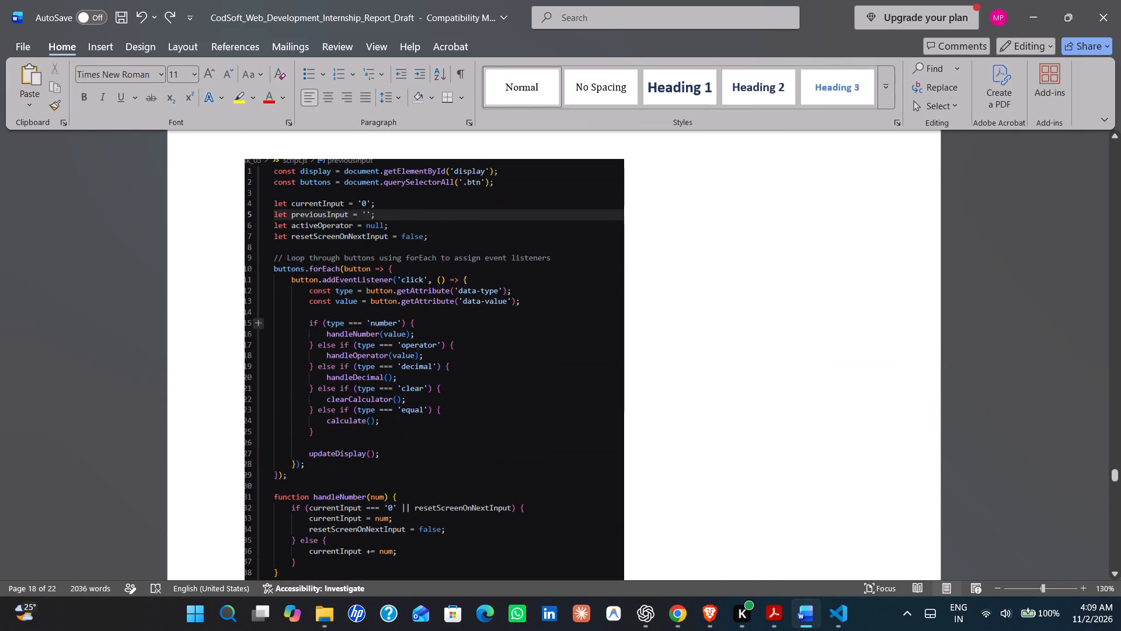
left_click(505, 394)
left_click(511, 46)
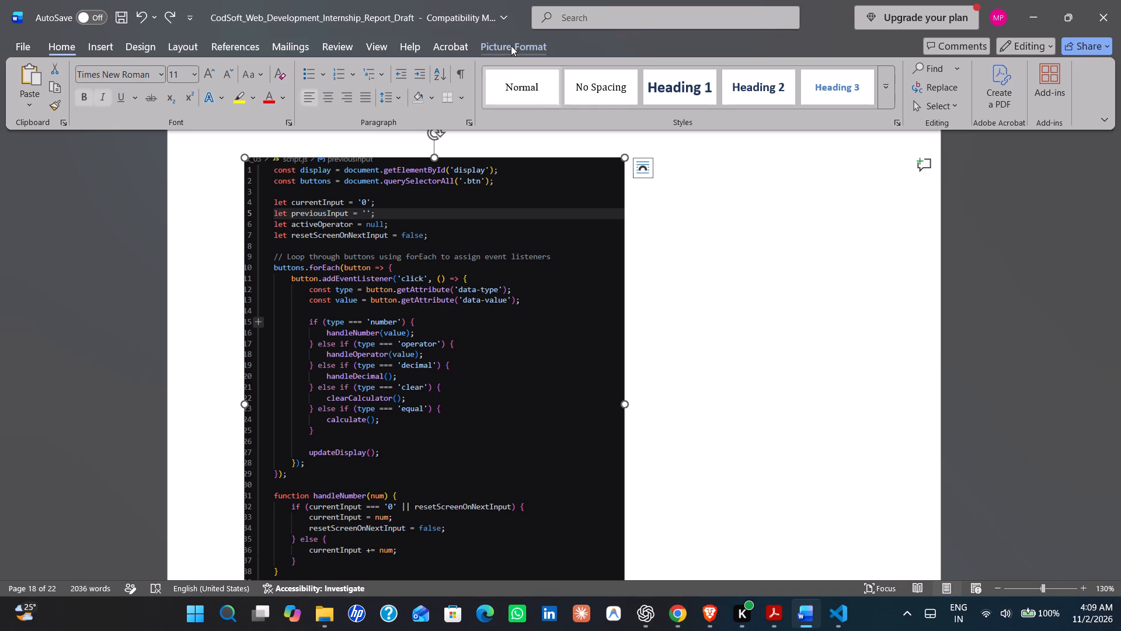
triple_click(1070, 67)
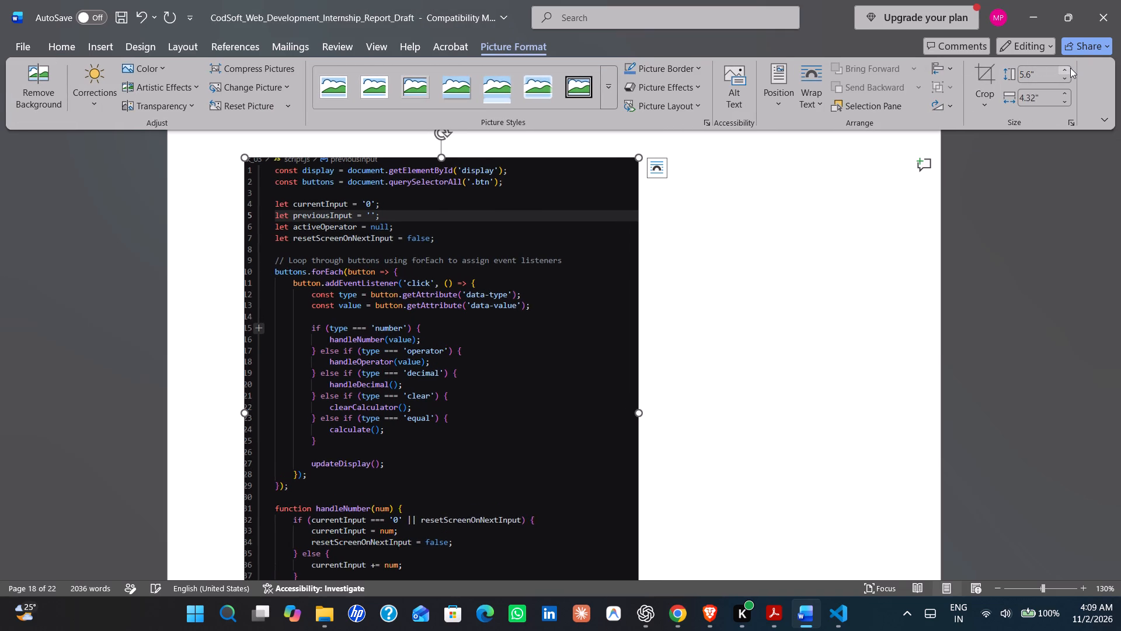
triple_click(1070, 68)
triple_click(1070, 68)
triple_click(1070, 68)
triple_click(1070, 68)
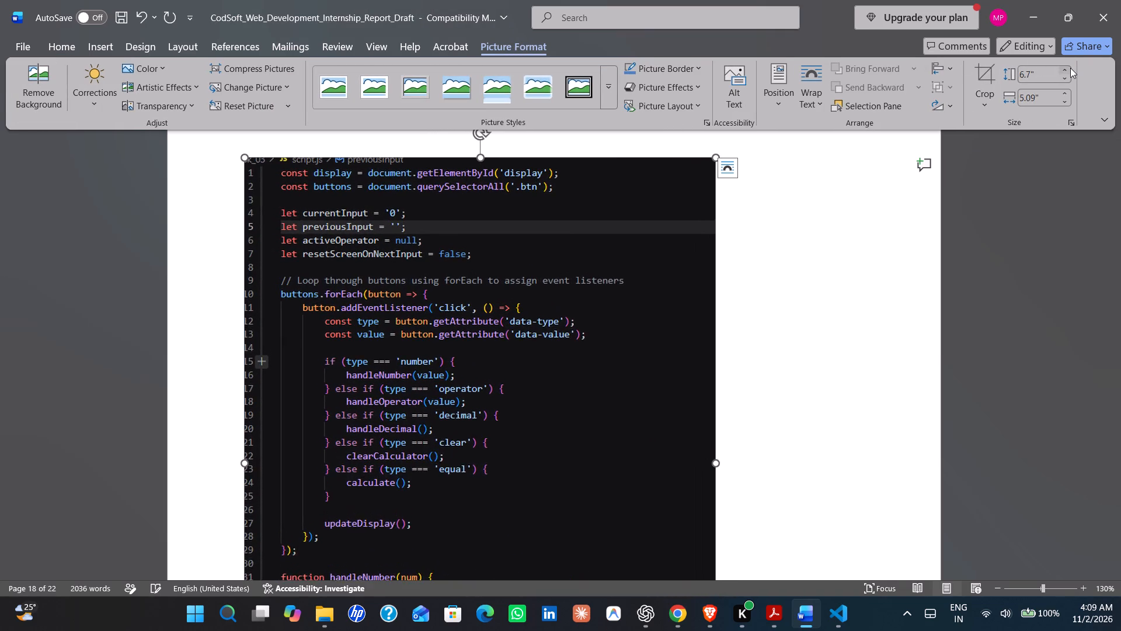
triple_click(1070, 68)
triple_click(1070, 68)
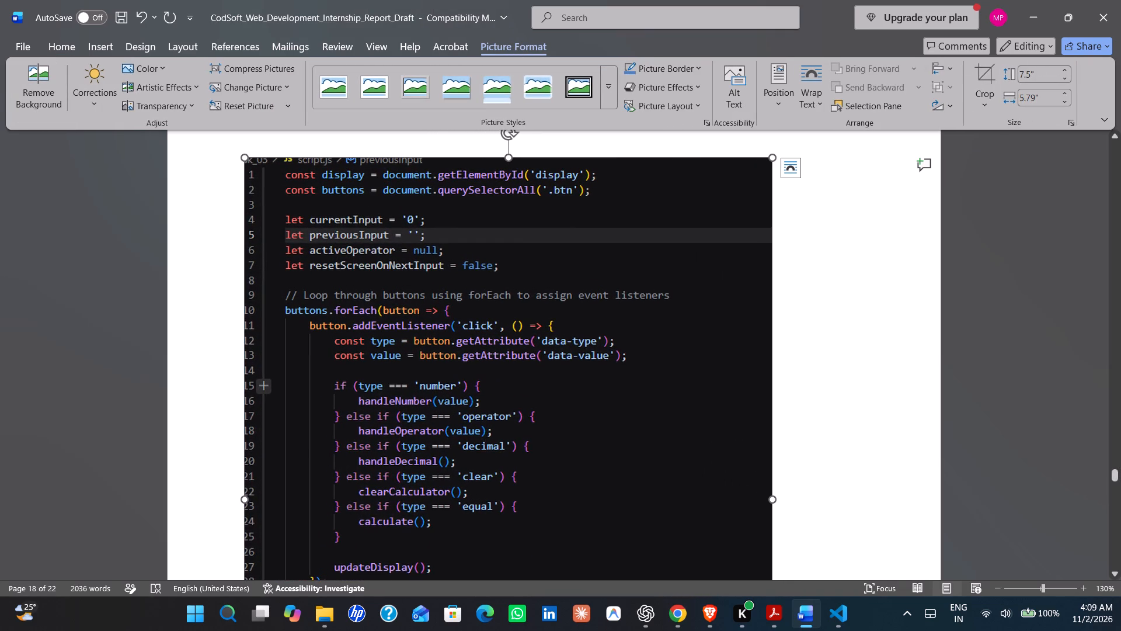
Review how the code screenshots and captions are laid out across the pages, up to an overview of the whole report.
scroll(734, 341, "down", 18)
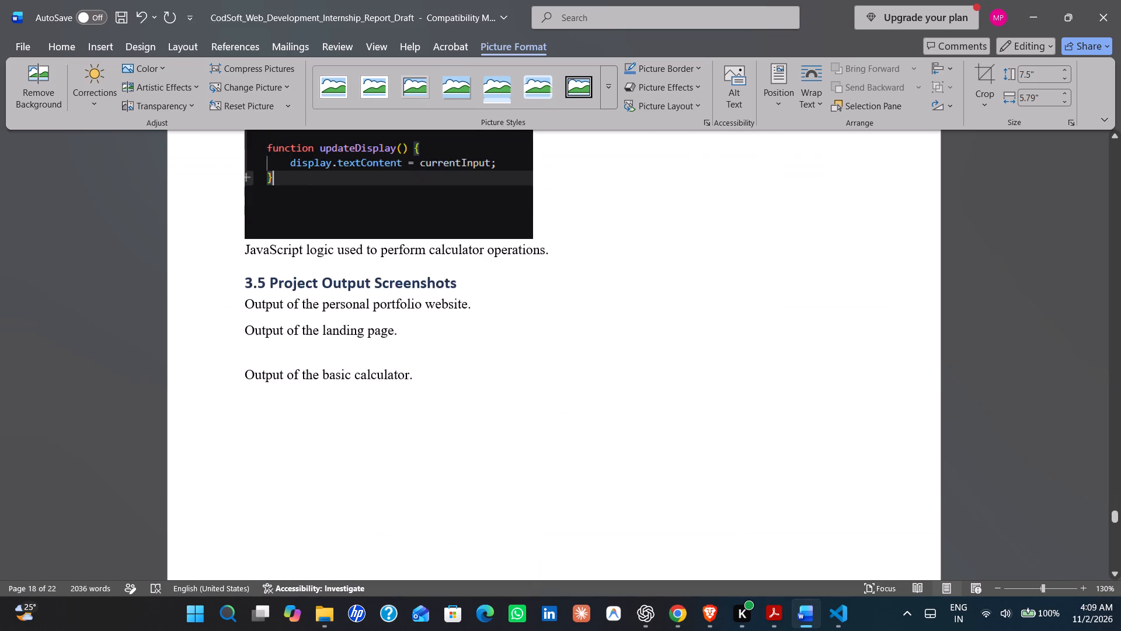
scroll(743, 329, "up", 2)
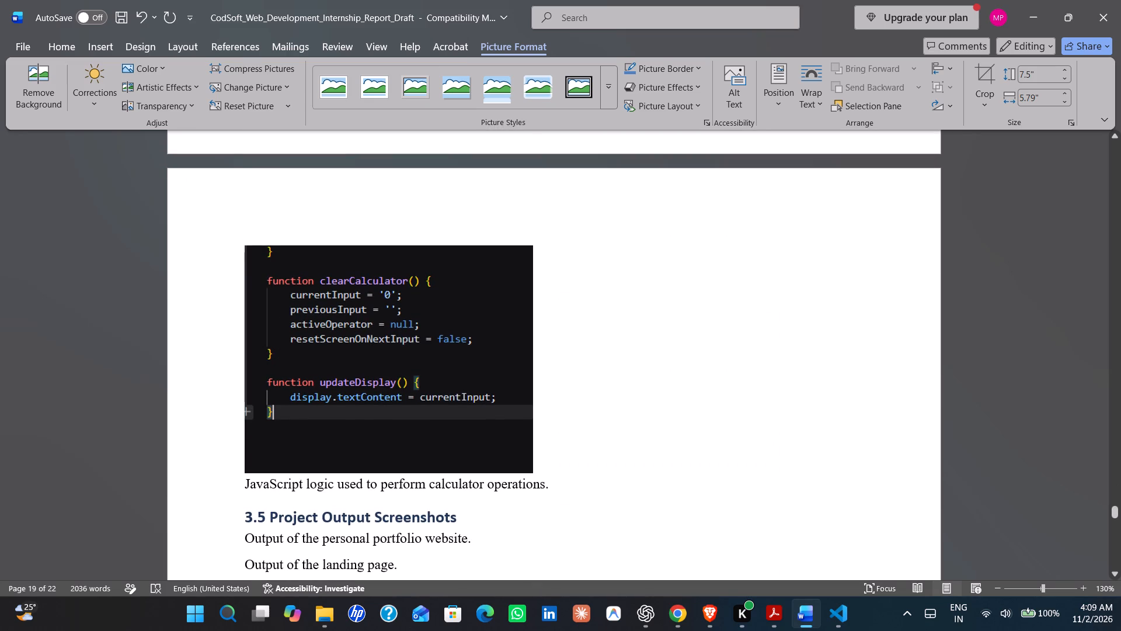
scroll(614, 377, "down", 3)
scroll(435, 245, "up", 6)
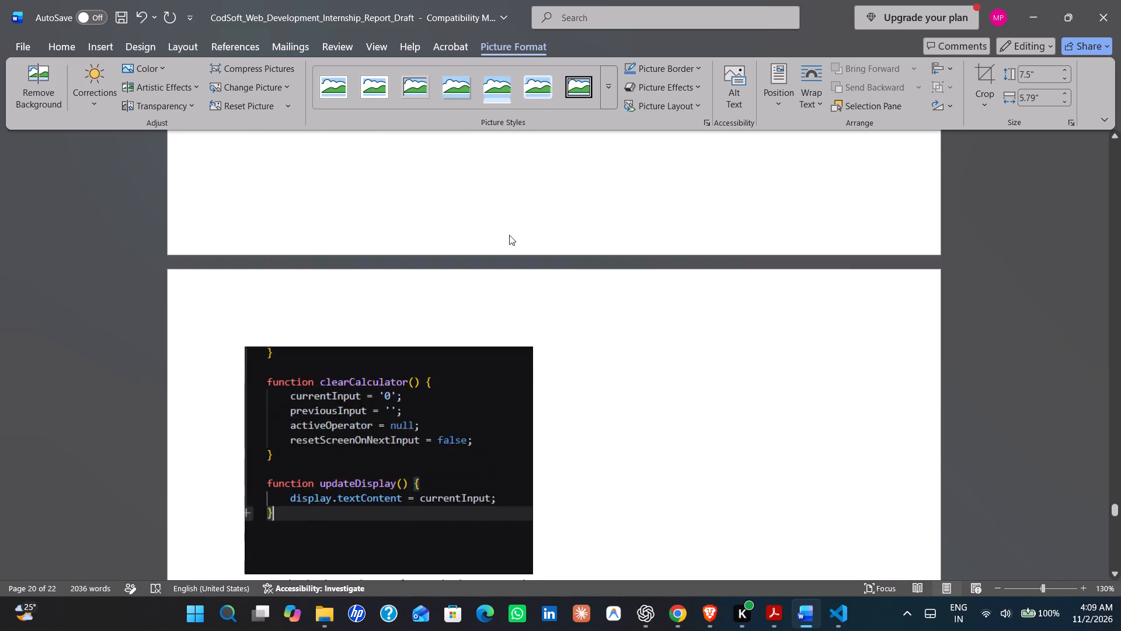
scroll(509, 235, "up", 20)
scroll(509, 235, "up", 9)
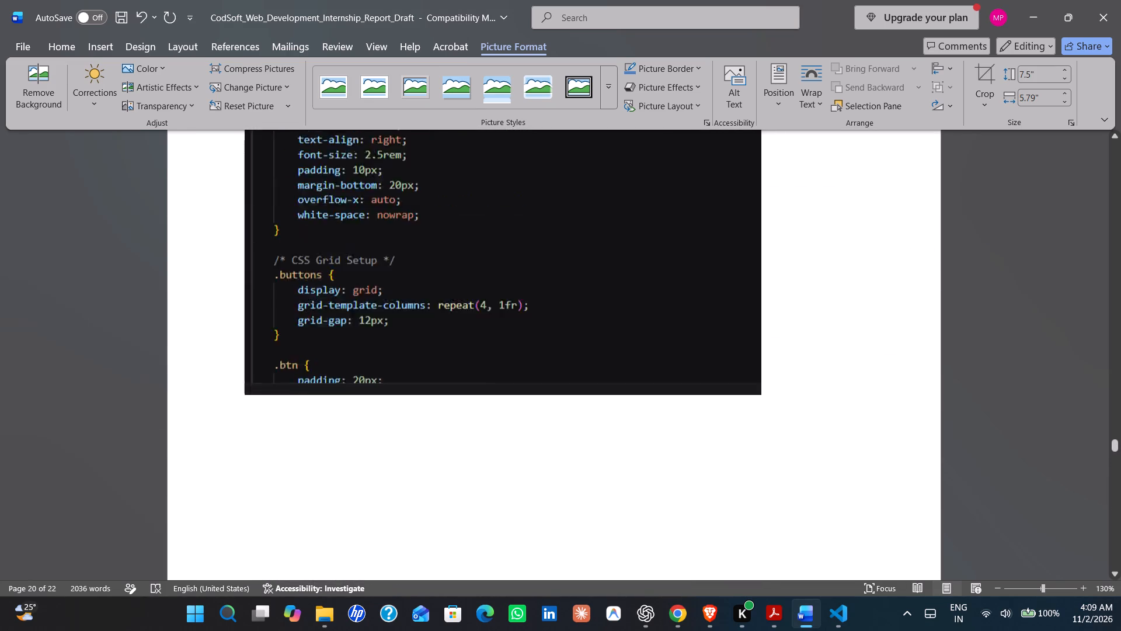
scroll(541, 277, "up", 20)
scroll(541, 277, "up", 7)
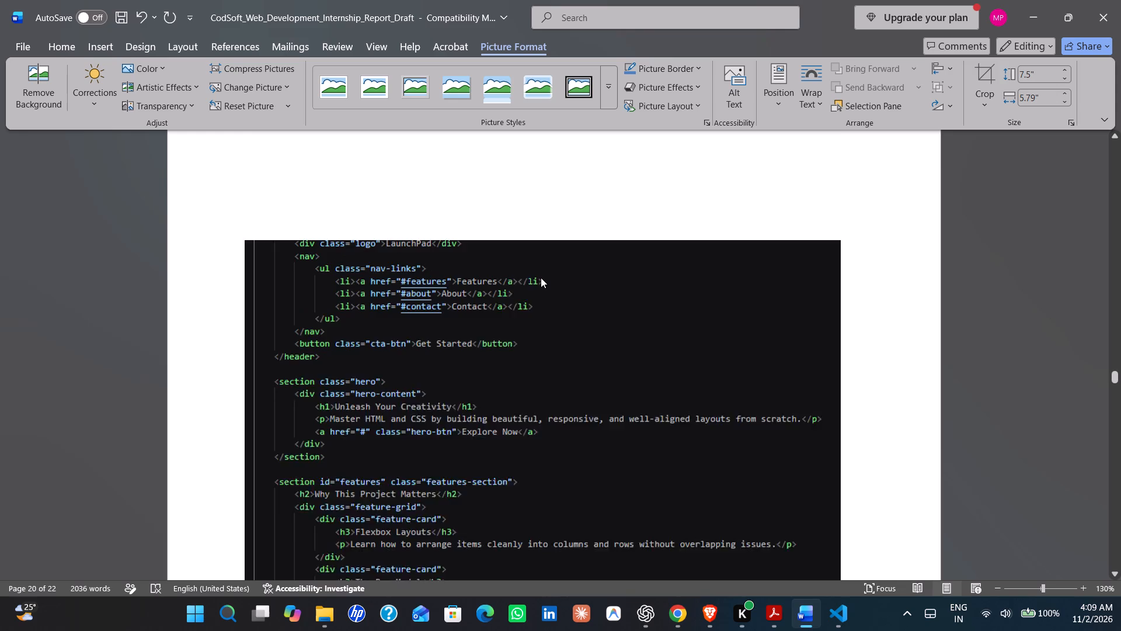
key("ctrl+minus")
key("ctrl+minus")
key("ctrl+minus")
key("ctrl+minus")
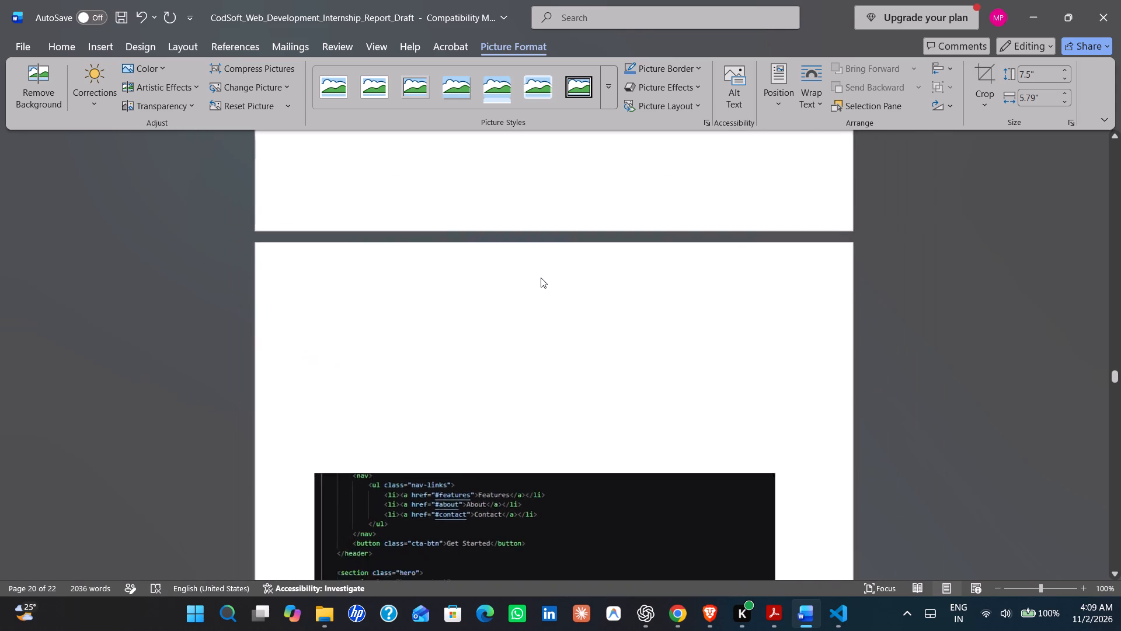
key("ctrl+minus")
key("ctrl+minus")
key("ctrl+minus")
key("ctrl+minus")
key("ctrl+minus")
key("ctrl+minus")
key("ctrl+minus")
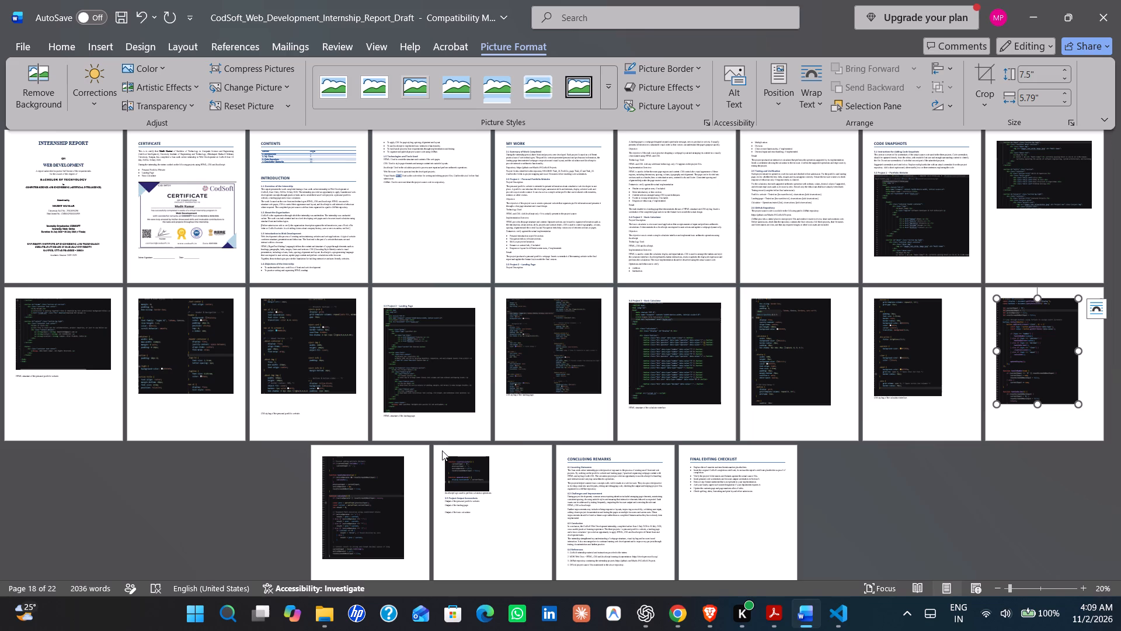
Add an empty line between the heading 3.5 Project Output Screenshots and the personal portfolio website caption.
left_click(420, 546)
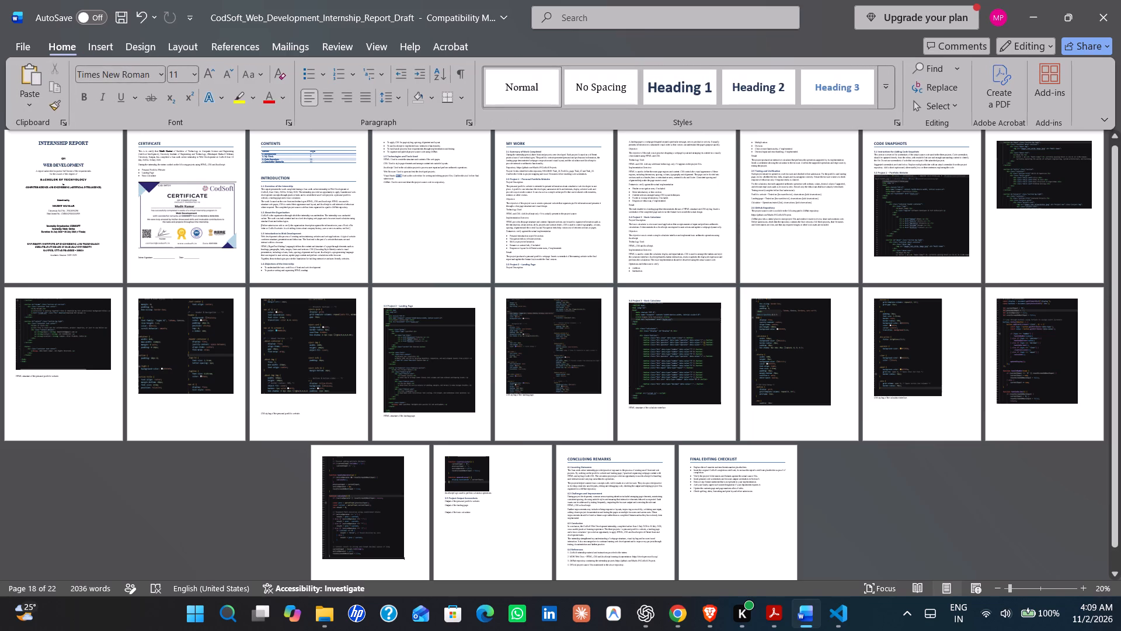
left_click(474, 563)
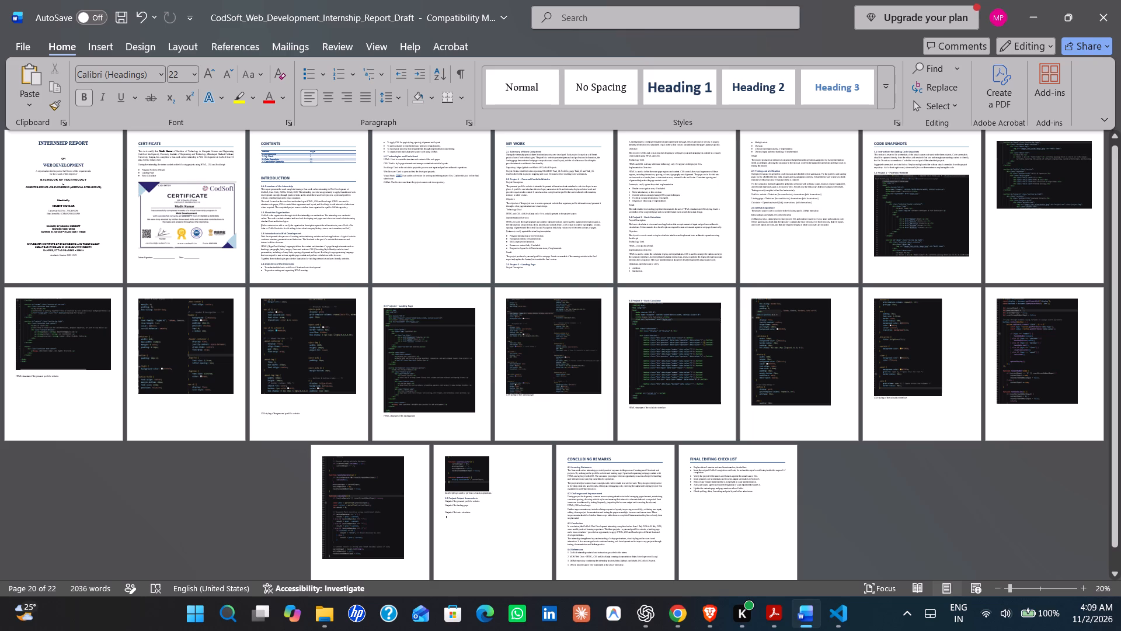
key("ctrl+equal")
key("ctrl+equal")
key("ctrl+equal")
key("ctrl+equal")
key("ctrl+equal")
key("ctrl+equal")
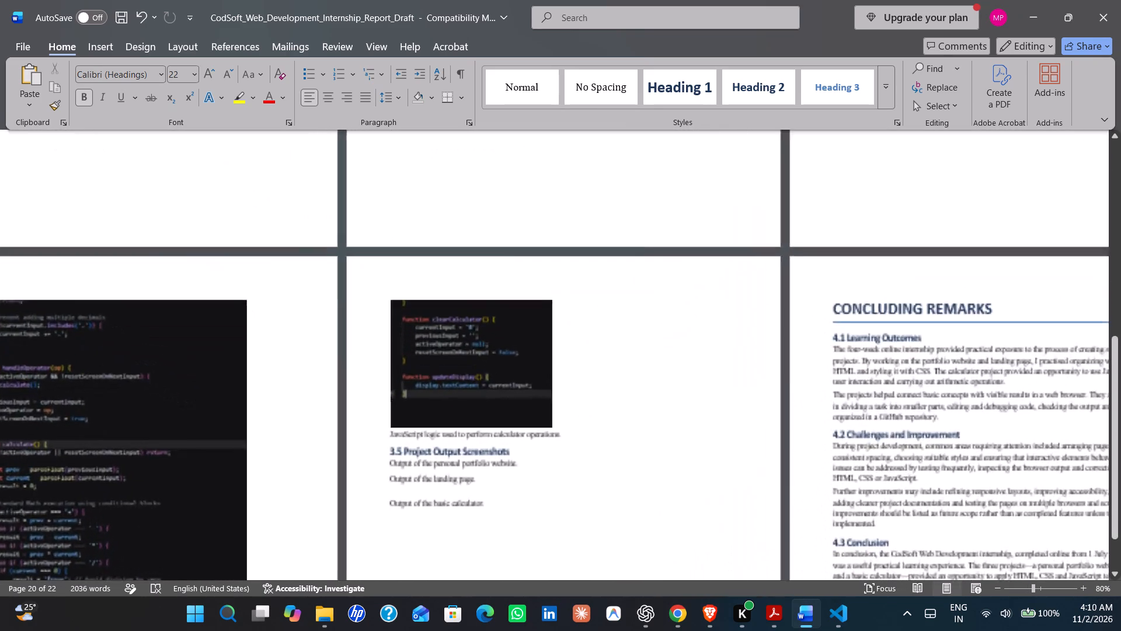
key("ctrl+equal")
key("ctrl+equal")
key("ctrl+equal")
key("ctrl+equal")
key("ctrl+equal")
key("ctrl+equal")
key("ctrl+equal")
key("ctrl+equal")
key("ctrl+equal")
key("ctrl+equal")
key("ctrl+equal")
key("ctrl+equal")
key("ctrl+equal")
key("ctrl+equal")
key("ctrl+equal")
key("ctrl+equal")
key("ctrl+equal")
key("ctrl+equal")
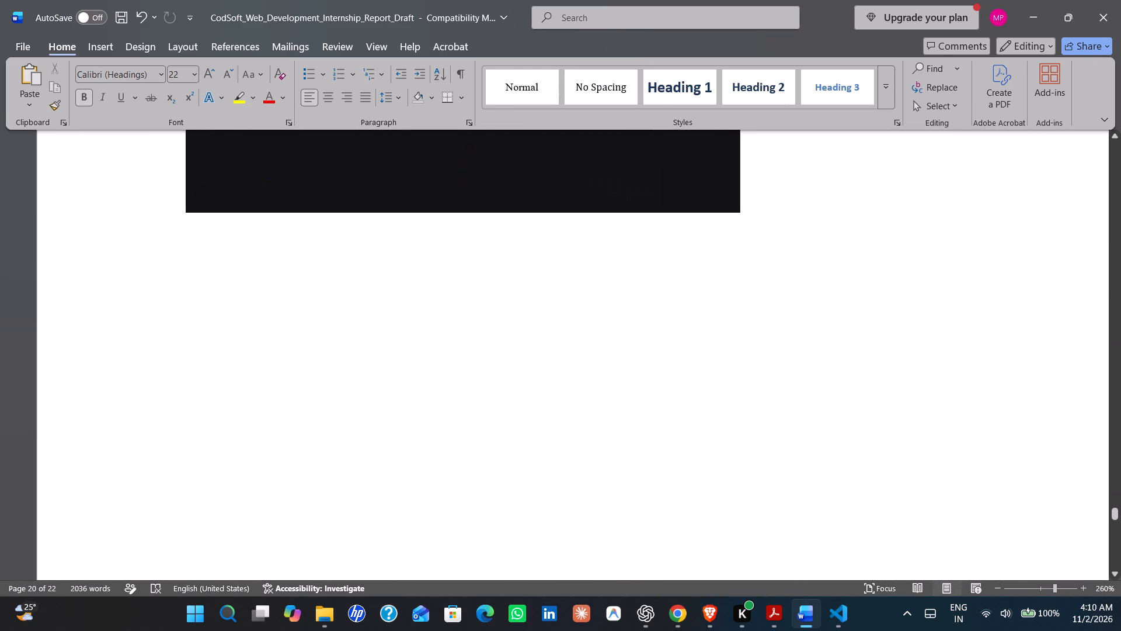
scroll(475, 561, "down", 13)
scroll(475, 561, "up", 9)
scroll(475, 561, "right", 1)
scroll(475, 561, "up", 1)
scroll(475, 561, "right", 1)
scroll(475, 561, "up", 1)
scroll(475, 561, "right", 1)
scroll(475, 561, "up", 1)
scroll(475, 561, "right", 1)
scroll(475, 561, "up", 1)
scroll(475, 561, "right", 1)
scroll(475, 561, "up", 1)
scroll(475, 561, "right", 1)
scroll(475, 561, "up", 1)
scroll(475, 561, "right", 1)
scroll(475, 561, "up", 1)
scroll(475, 561, "right", 1)
scroll(475, 561, "up", 1)
scroll(475, 561, "right", 1)
scroll(475, 561, "up", 1)
scroll(475, 561, "right", 1)
scroll(475, 561, "up", 1)
scroll(475, 561, "right", 1)
scroll(475, 561, "up", 1)
scroll(475, 561, "right", 1)
scroll(475, 561, "up", 1)
right_click(475, 561)
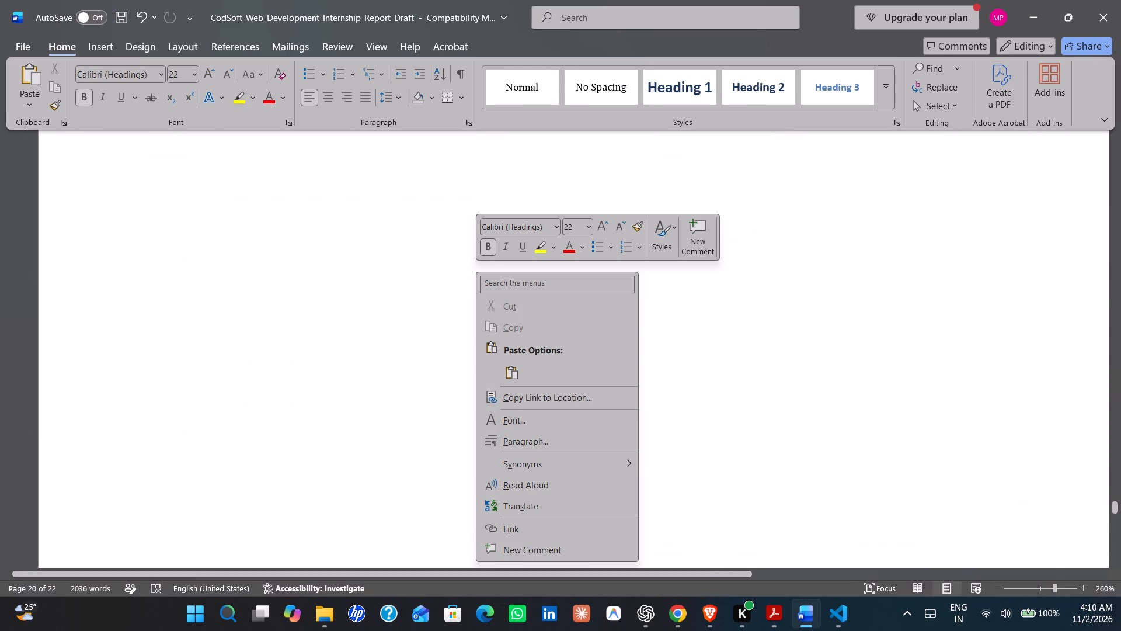
key("ctrl+minus")
left_click(762, 497)
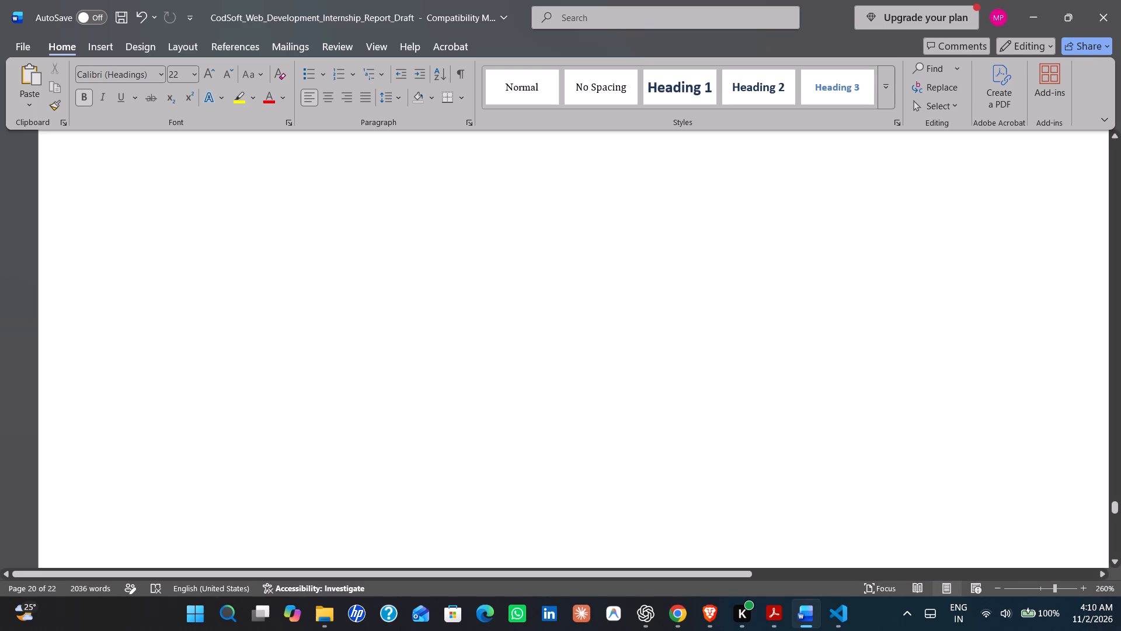
key("ctrl+minus")
key("ctrl+minus")
key("ctrl+minus")
key("ctrl+minus")
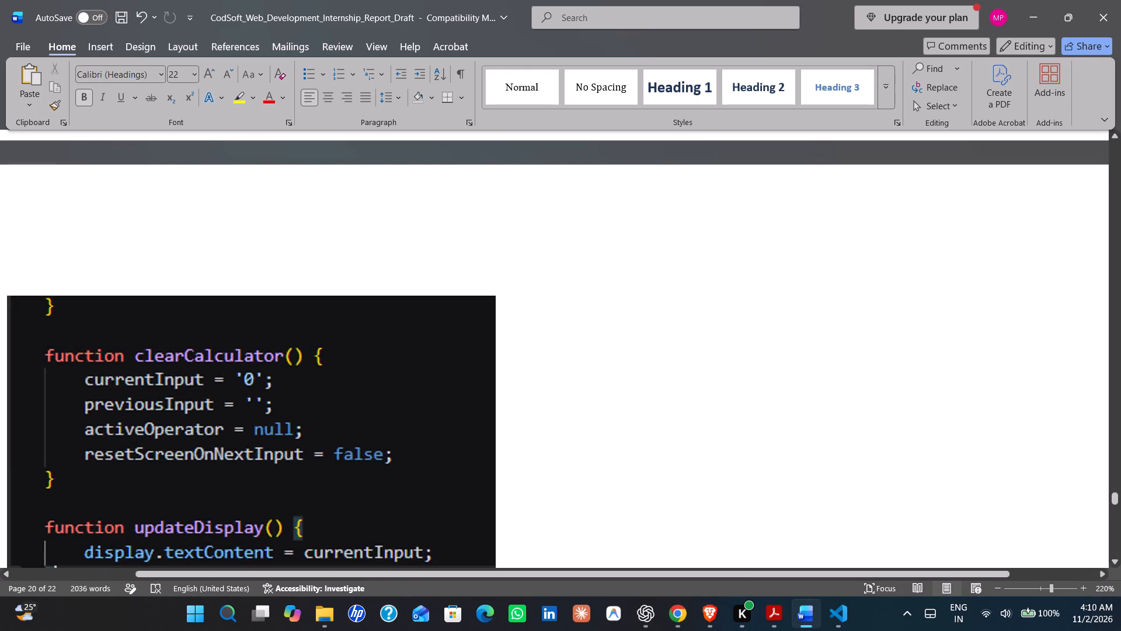
scroll(762, 497, "down", 4)
key("ctrl+minus")
key("ctrl+minus")
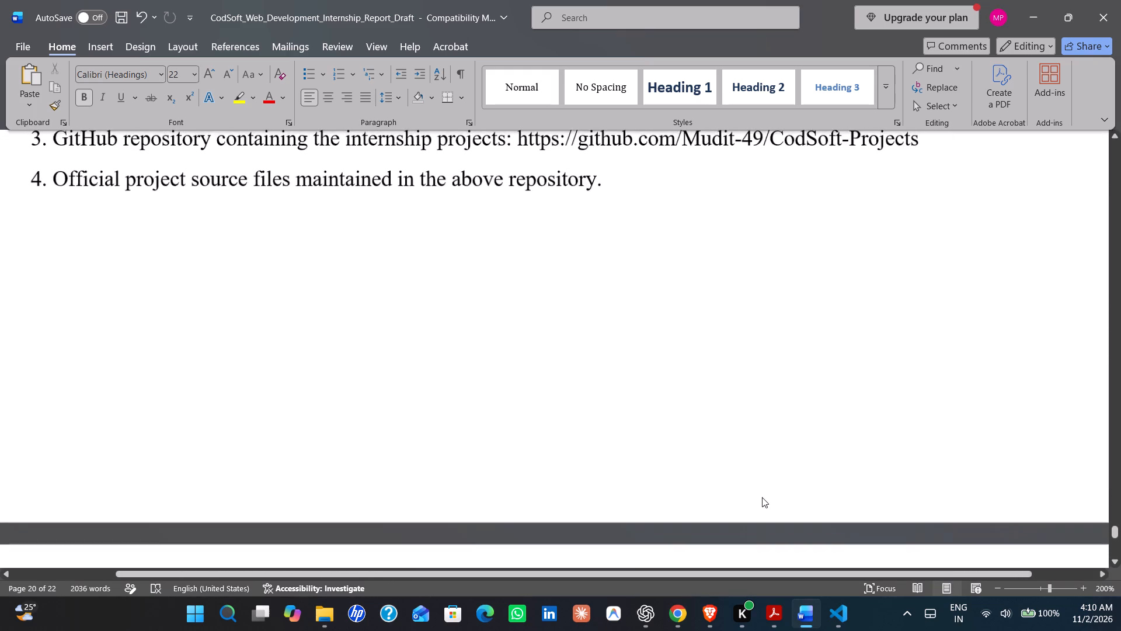
key("ctrl+minus")
key("ctrl+minus")
key("ctrl+minus")
key("ctrl+minus")
key("ctrl+minus")
key("ctrl+minus")
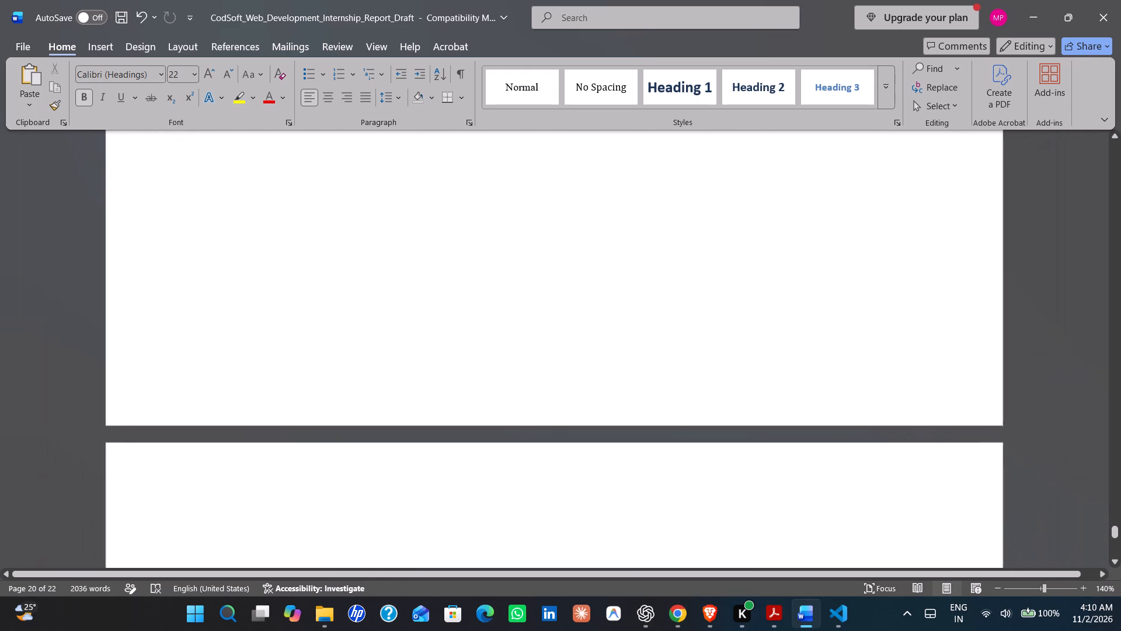
key("ctrl+minus")
key("ctrl+minus")
scroll(762, 497, "up", 2)
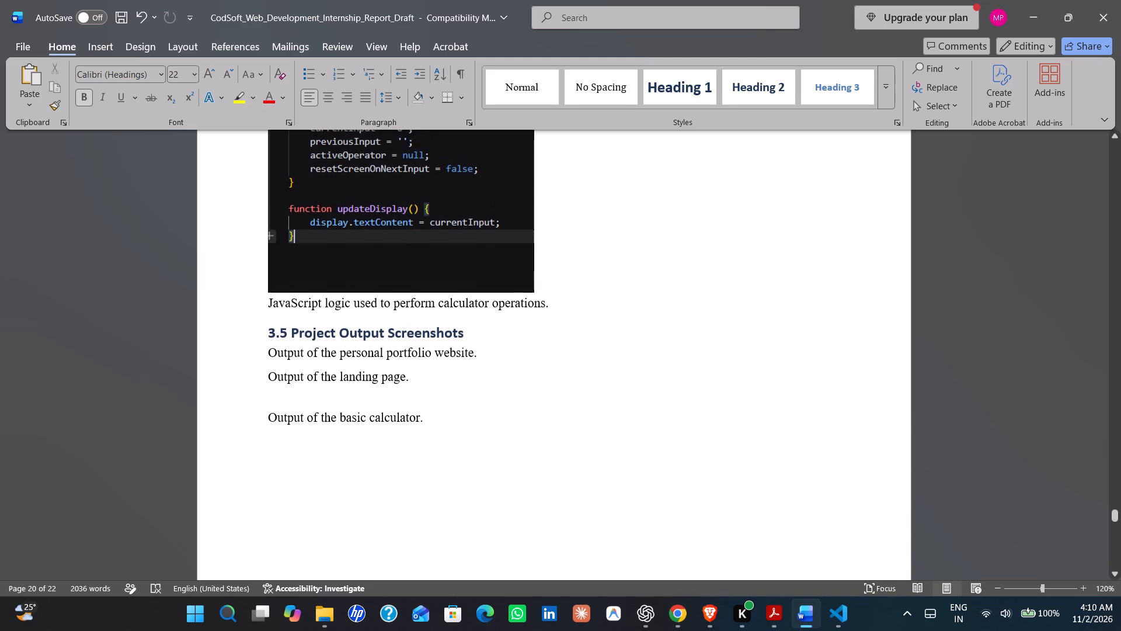
left_click(482, 328)
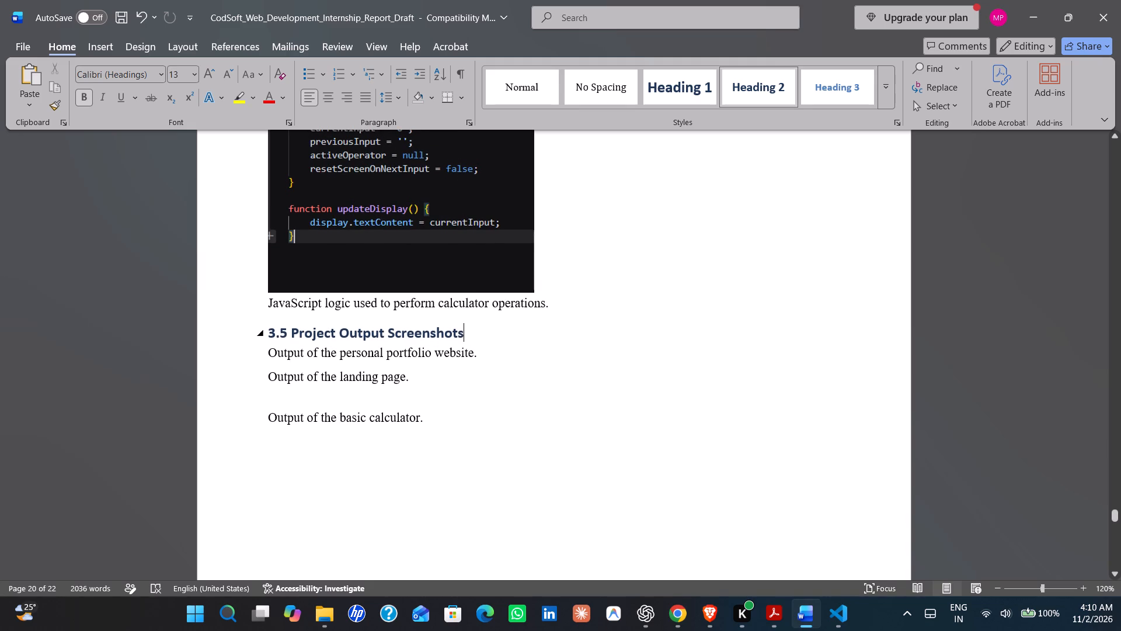
key("Return")
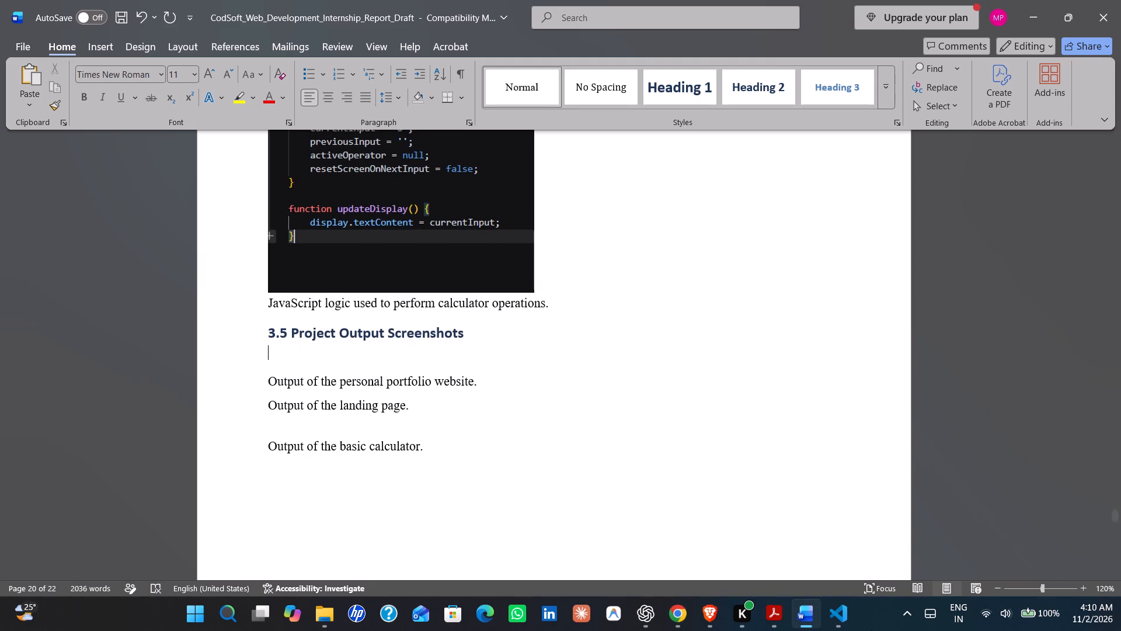
Switch to Visual Studio Code and launch the Task_01-Portfolio_page index.html in the browser with Live Server.
left_click(834, 613)
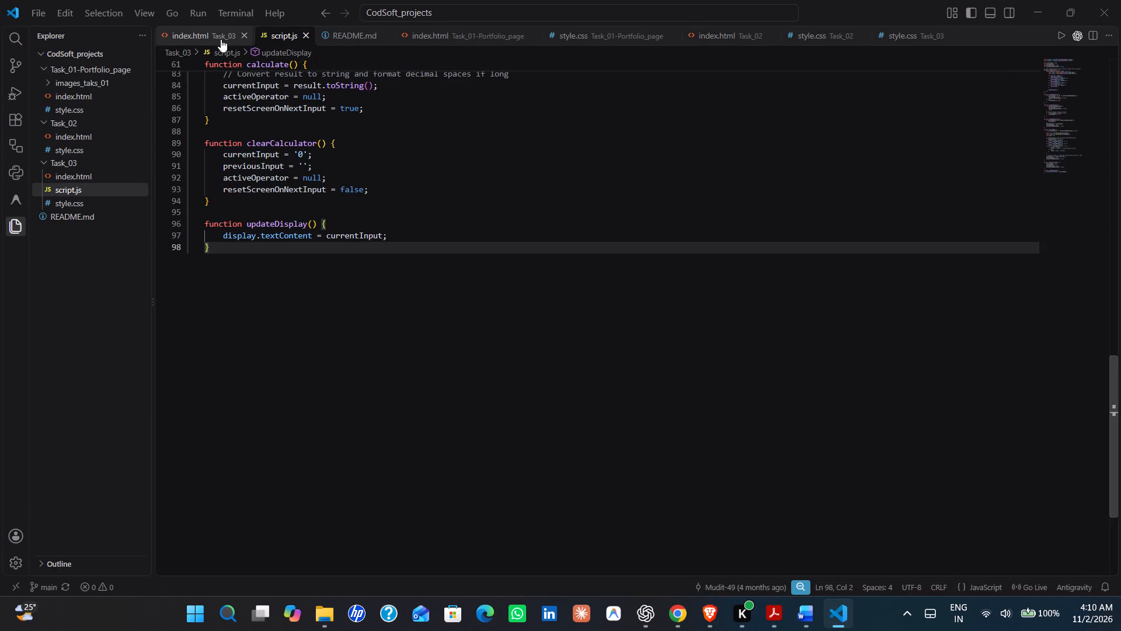
left_click(215, 38)
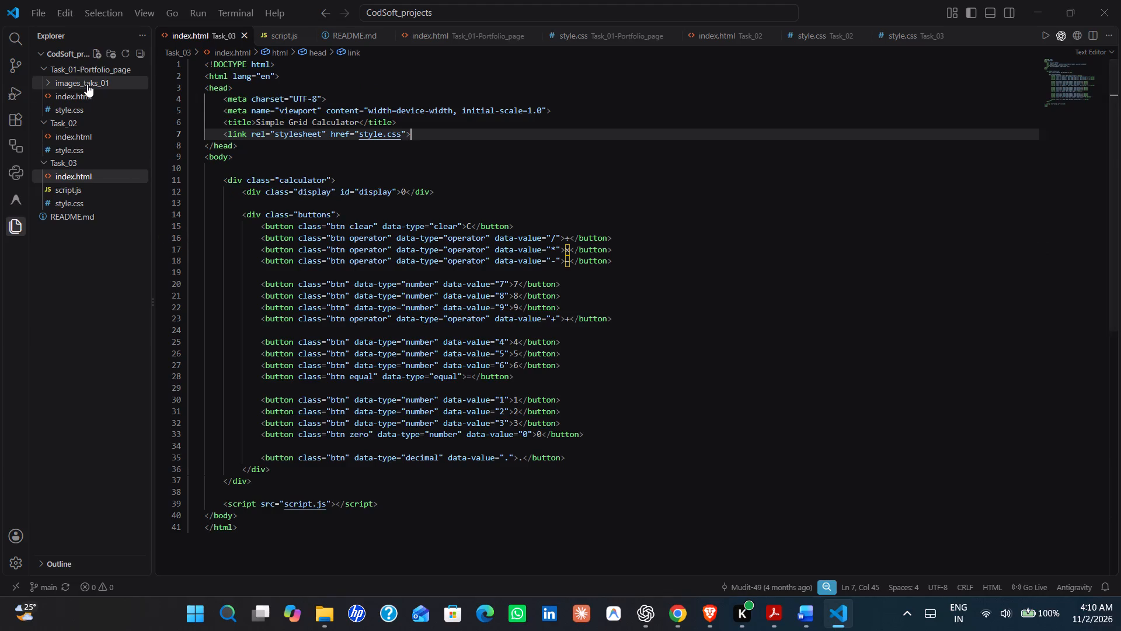
left_click(90, 92)
right_click(525, 352)
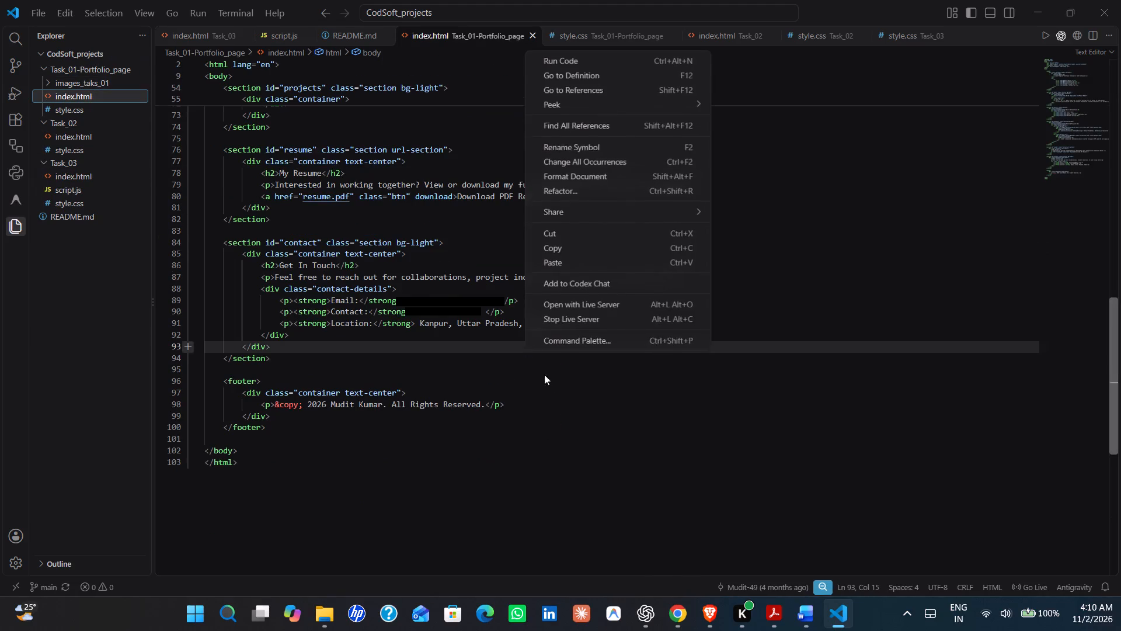
left_click(589, 310)
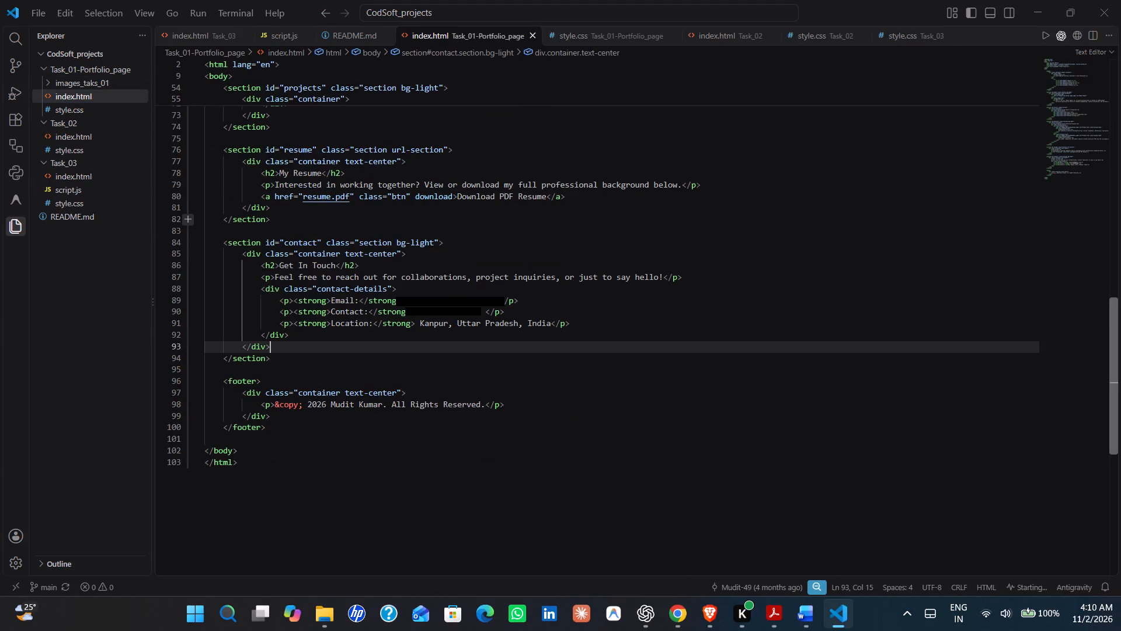
right_click(517, 441)
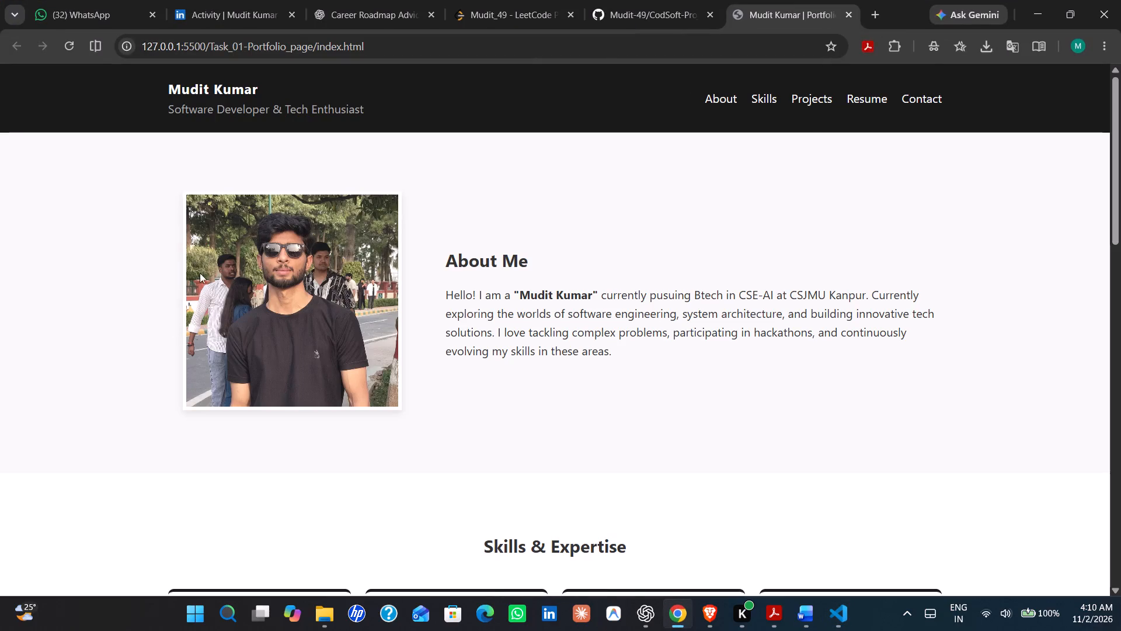
Capture a full-screen screenshot of the portfolio website's top part with the header and About Me section.
scroll(201, 273, "down", 9)
scroll(207, 265, "up", 3)
scroll(207, 265, "down", 4)
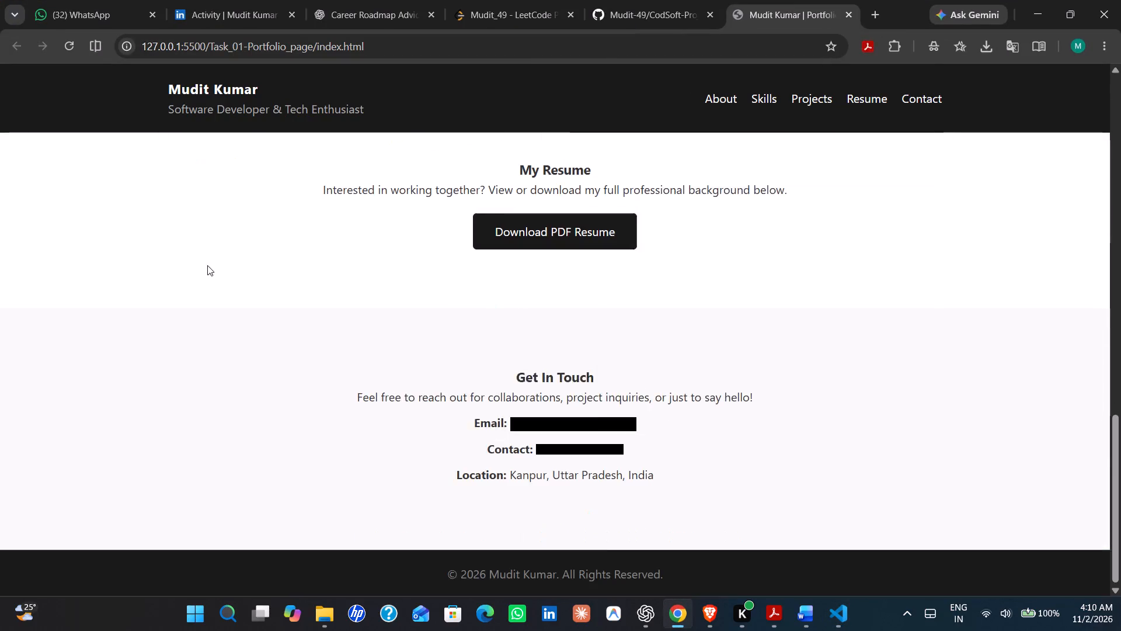
scroll(207, 265, "up", 12)
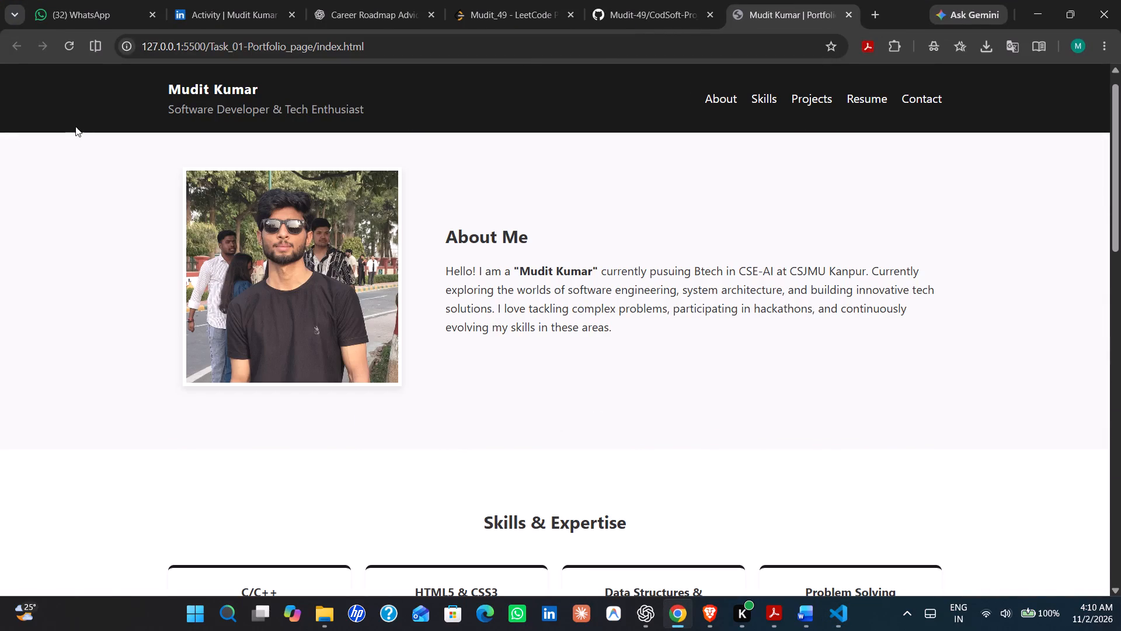
key("Print")
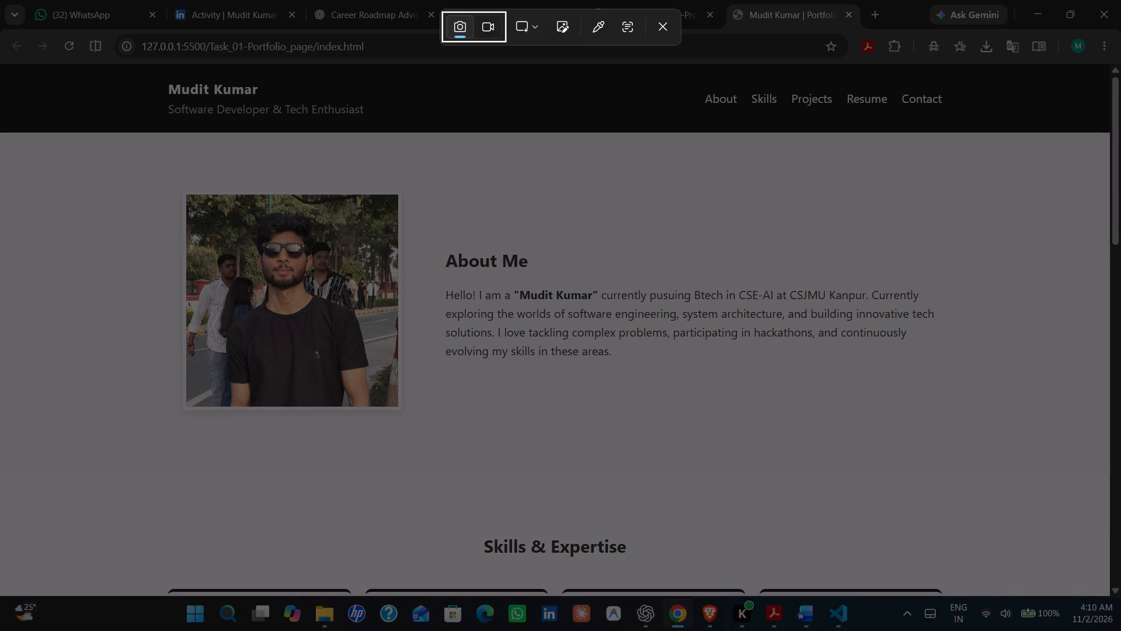
left_click(535, 30)
left_click(538, 56)
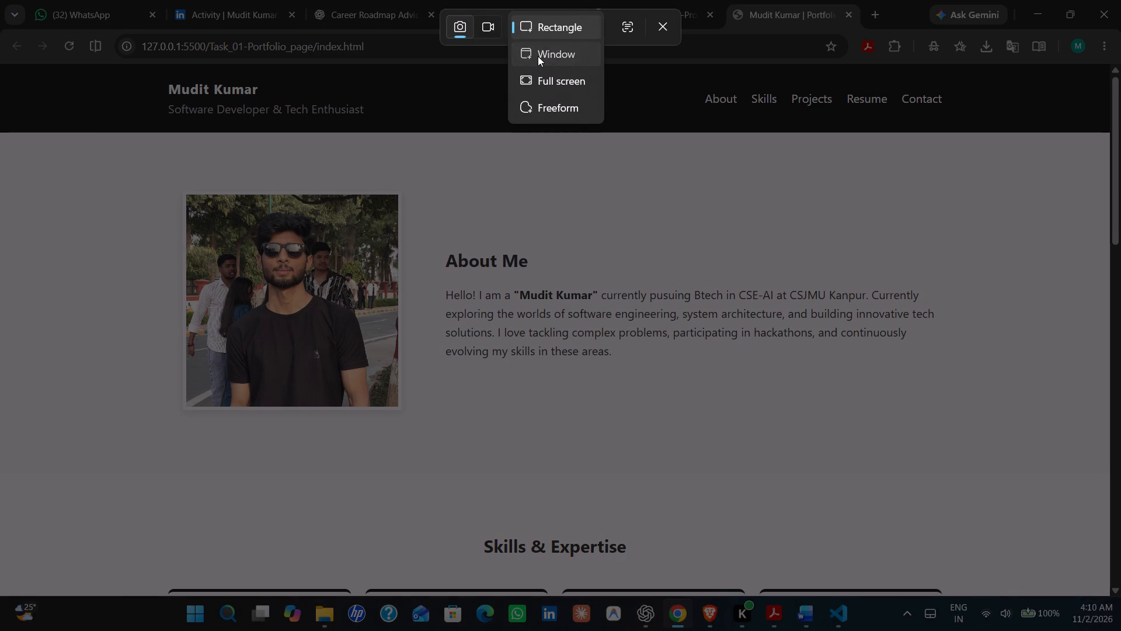
left_click(536, 23)
left_click(558, 82)
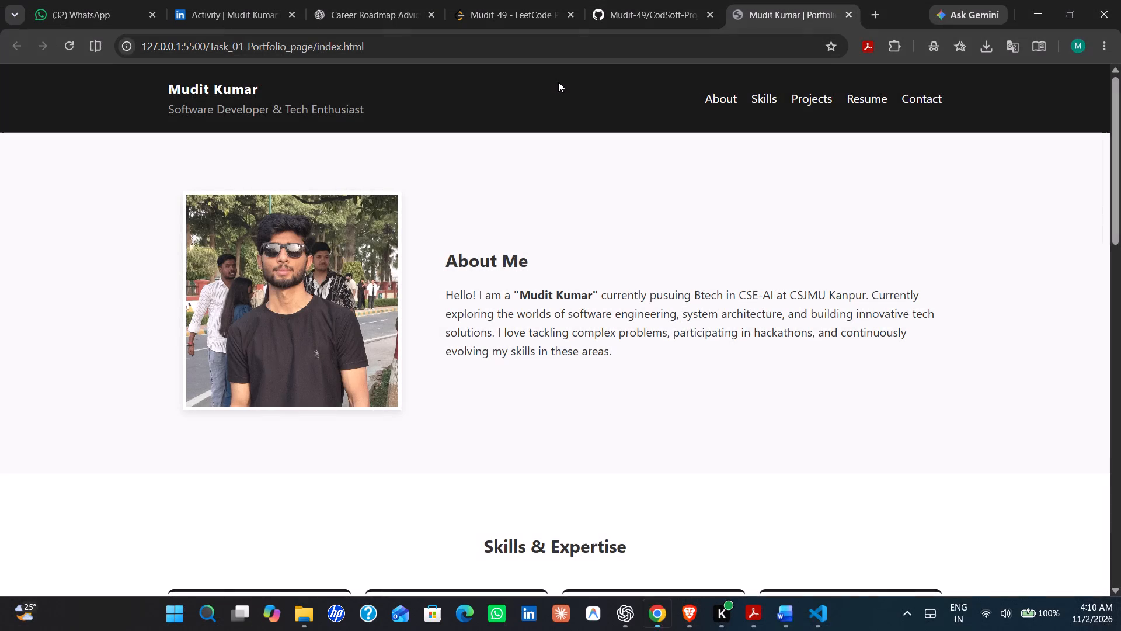
Examine the portfolio website's lower sections around Featured Projects and My Resume.
scroll(516, 247, "down", 4)
scroll(516, 247, "up", 1)
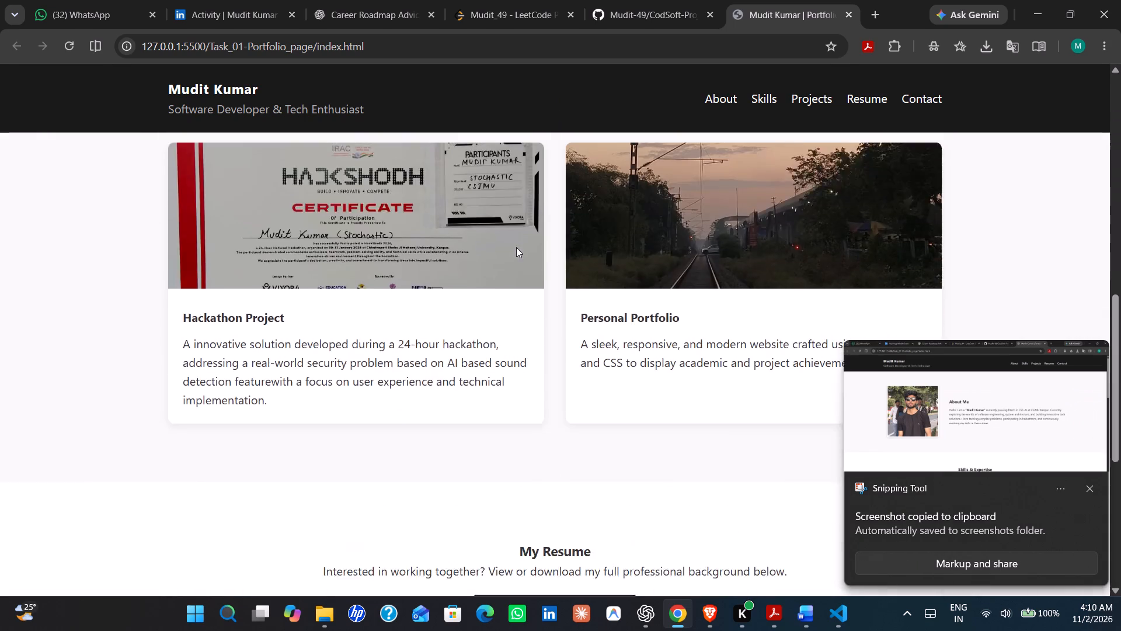
scroll(516, 247, "up", 1)
scroll(514, 247, "down", 1)
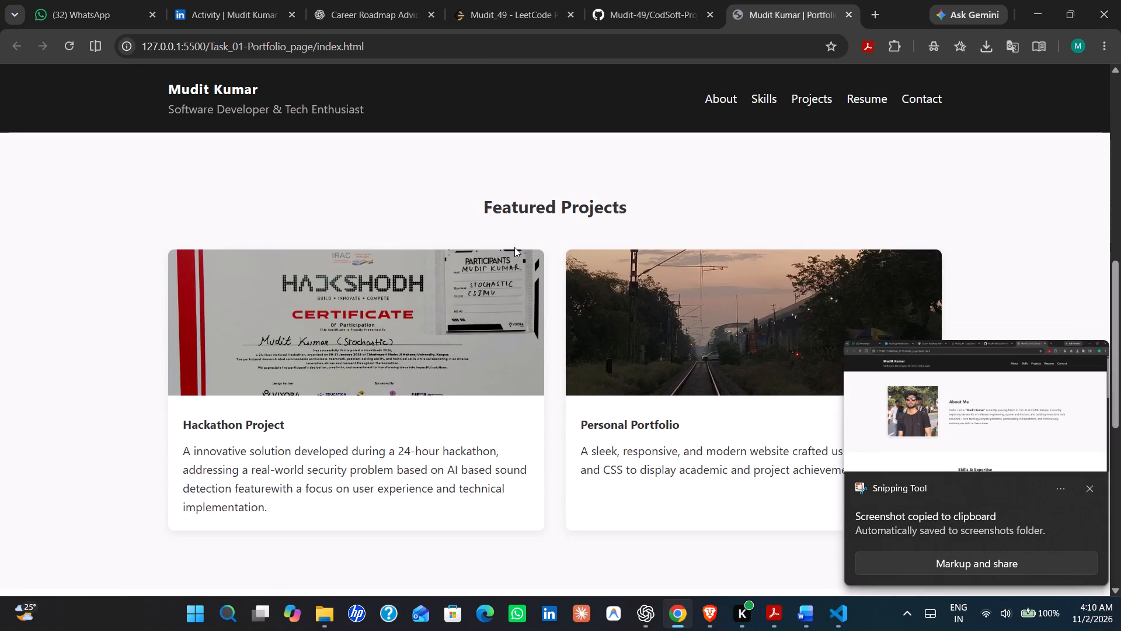
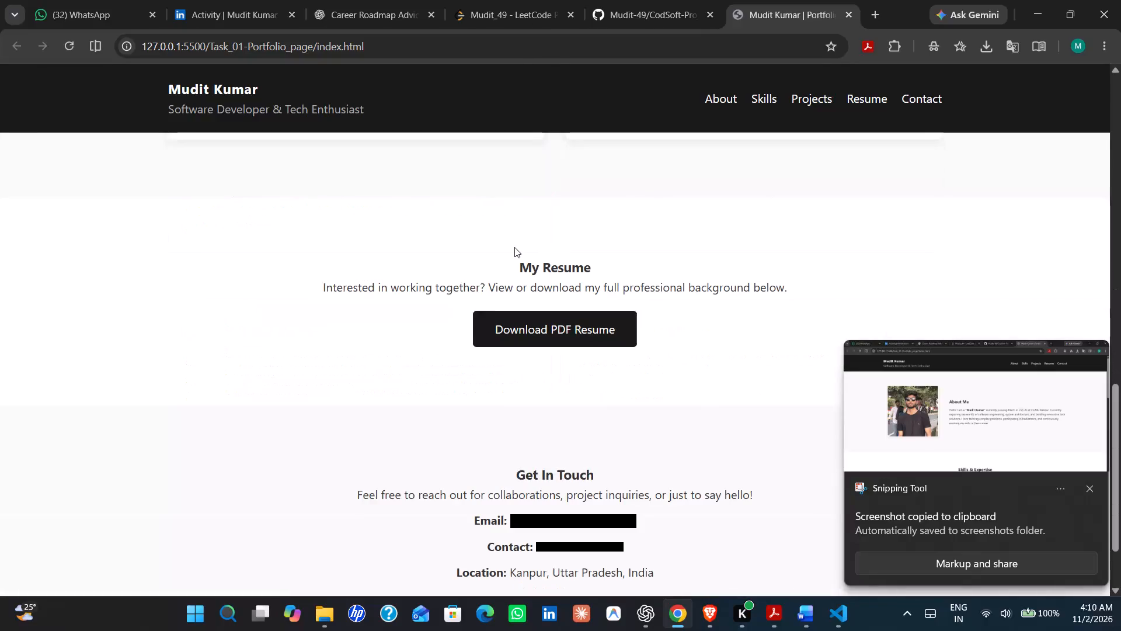
Capture a full-screen screenshot of the portfolio website showing Skills & Expertise and the start of Featured Projects.
scroll(514, 247, "up", 2)
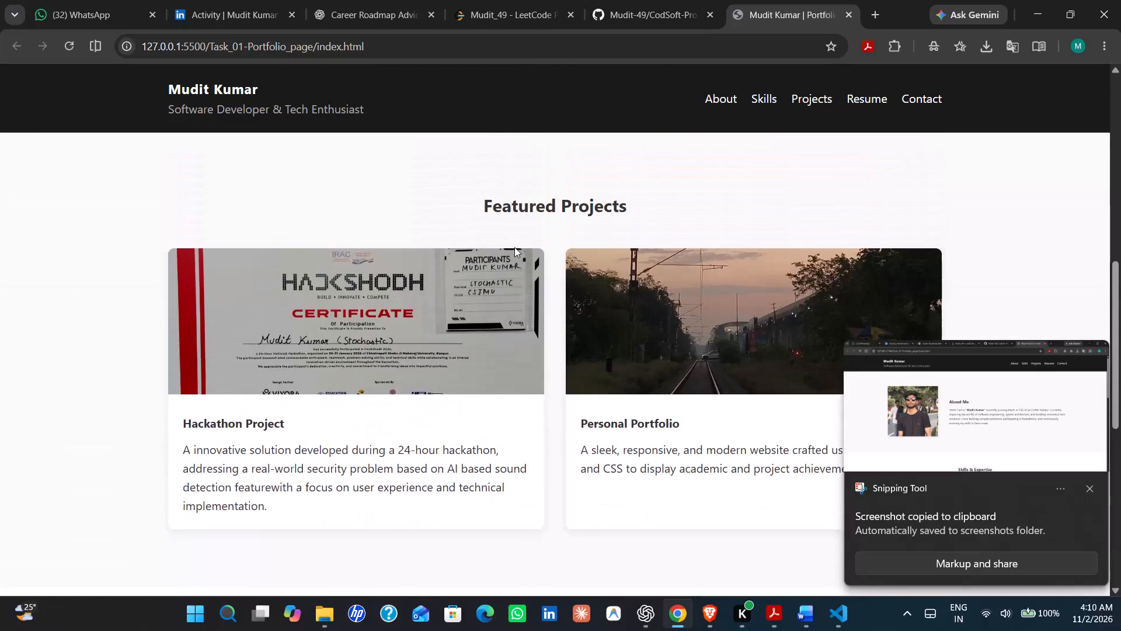
scroll(514, 247, "down", 1)
scroll(514, 247, "up", 3)
scroll(514, 247, "down", 1)
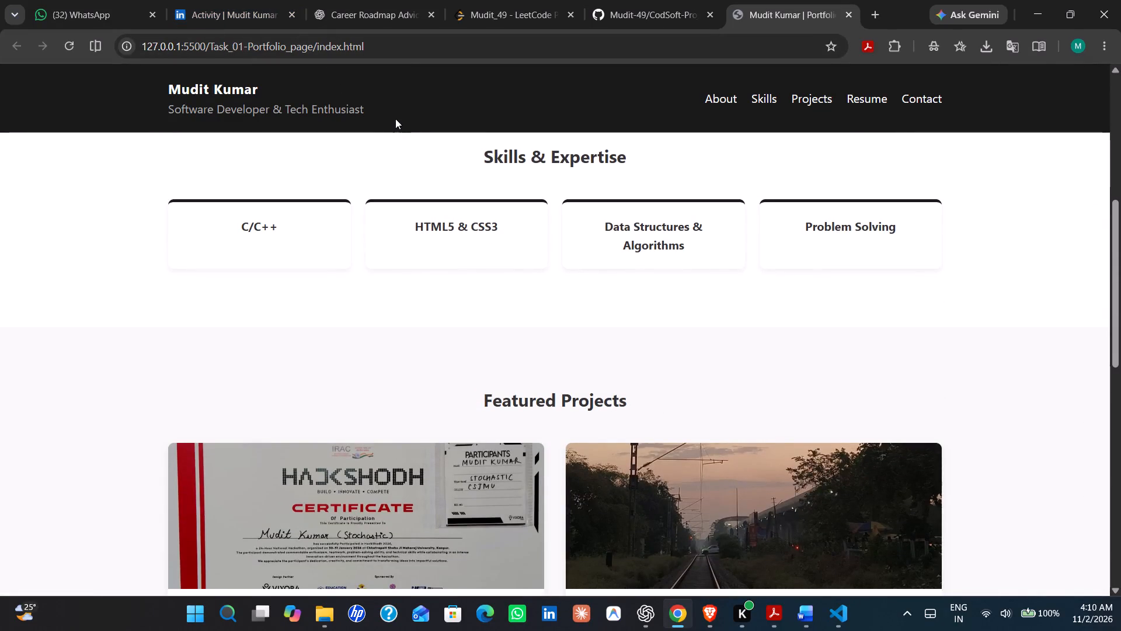
key("Print")
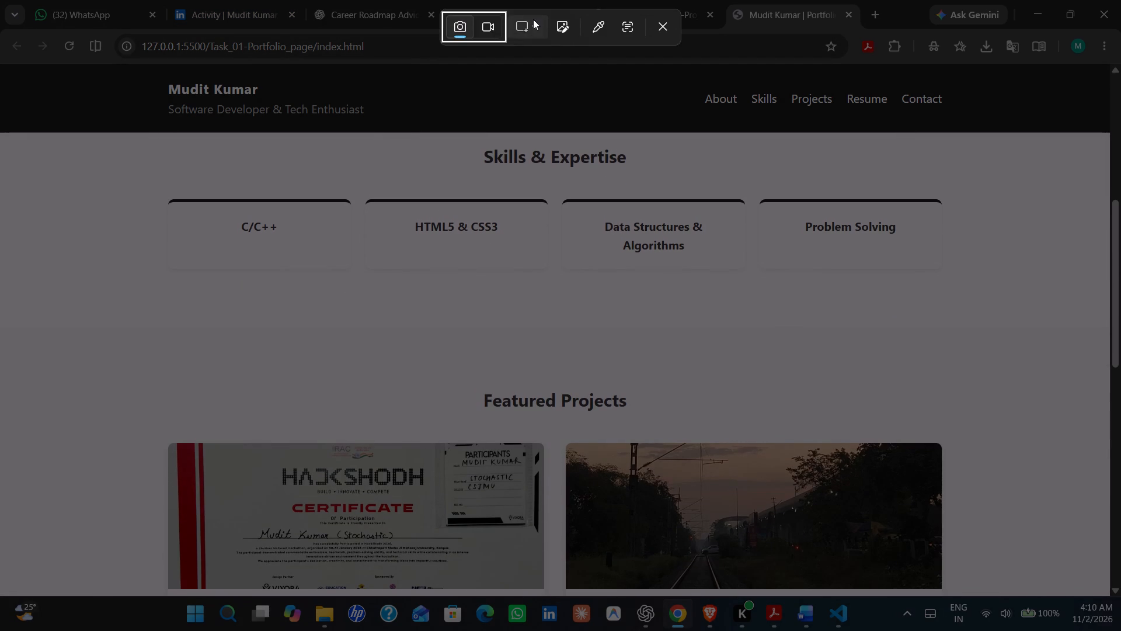
left_click(533, 19)
left_click(531, 78)
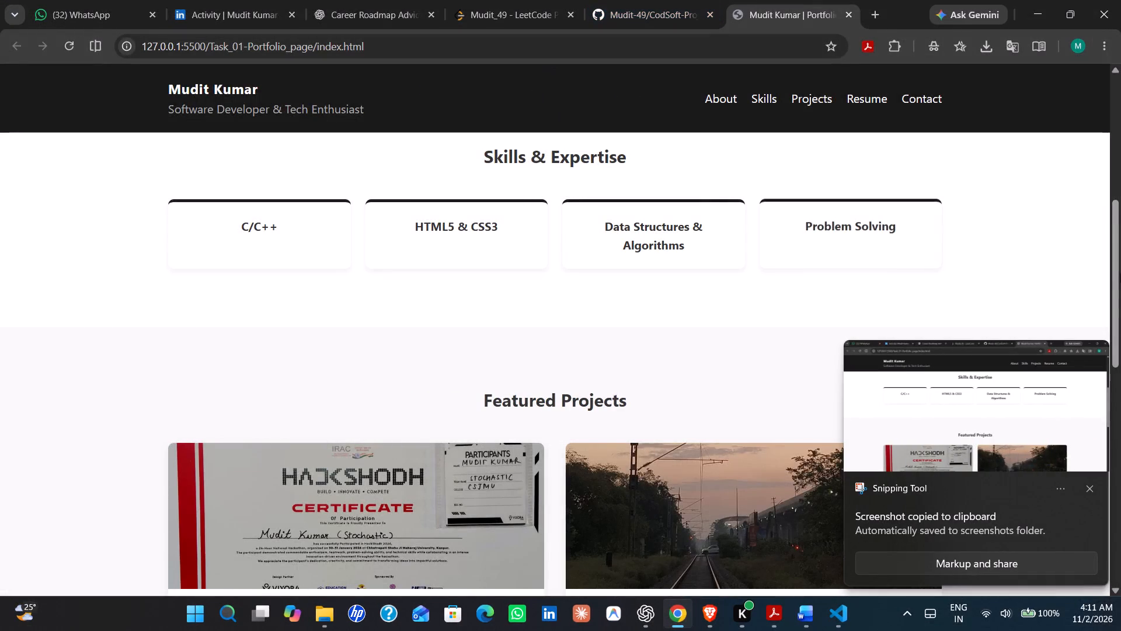
Capture a full-screen screenshot of the portfolio website's bottom part with My Resume, Get In Touch and the footer.
left_click(965, 245)
scroll(966, 245, "down", 4)
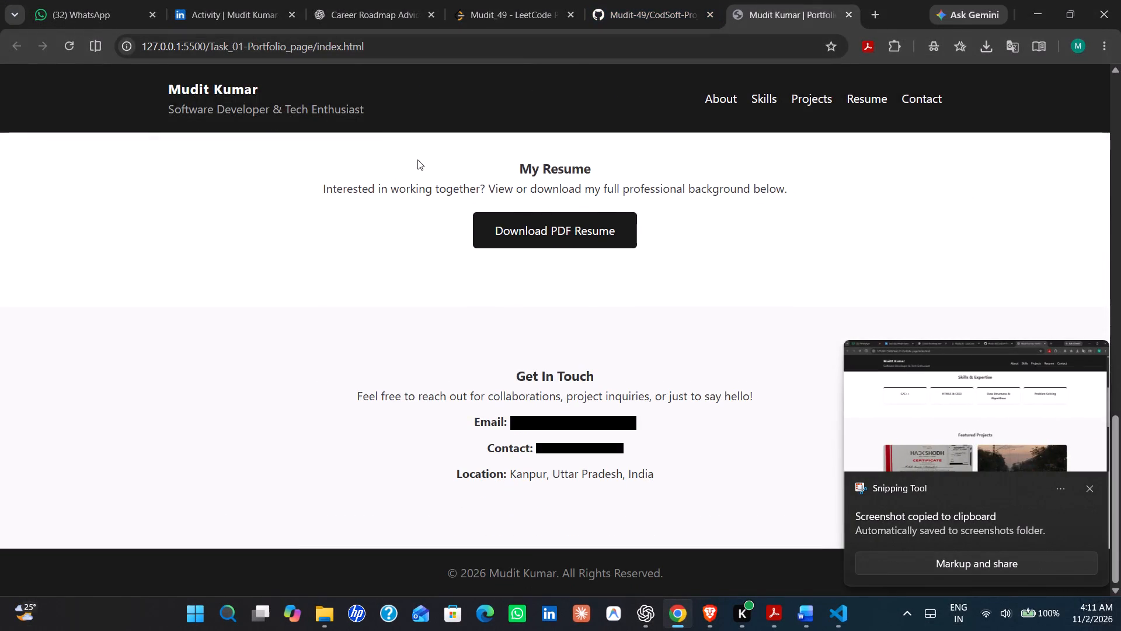
key("Print")
left_click(544, 27)
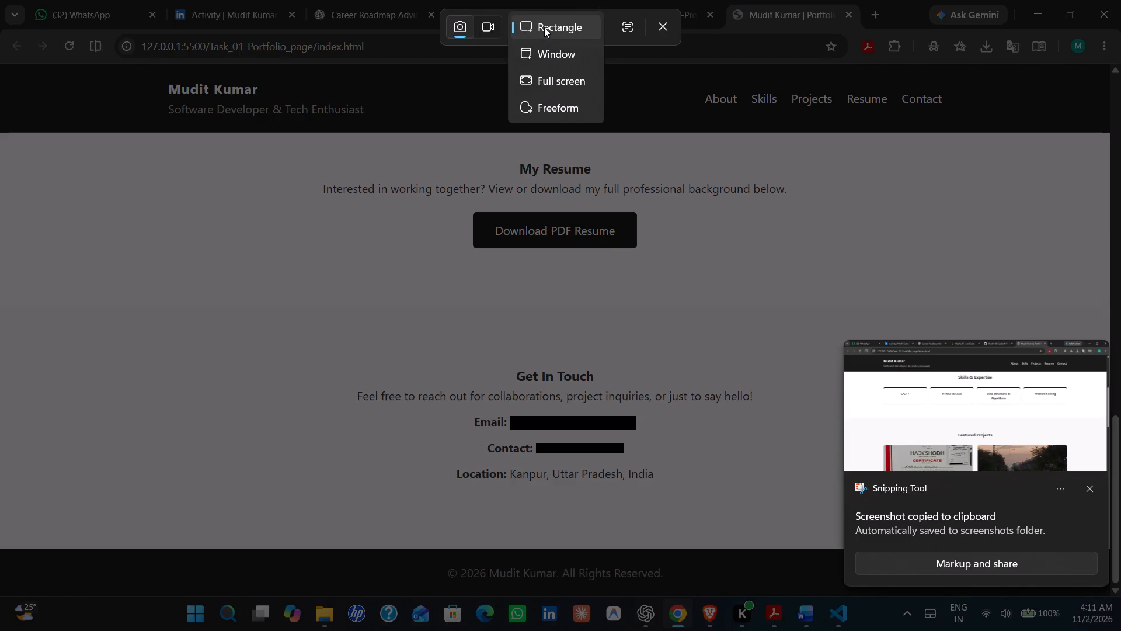
left_click(542, 79)
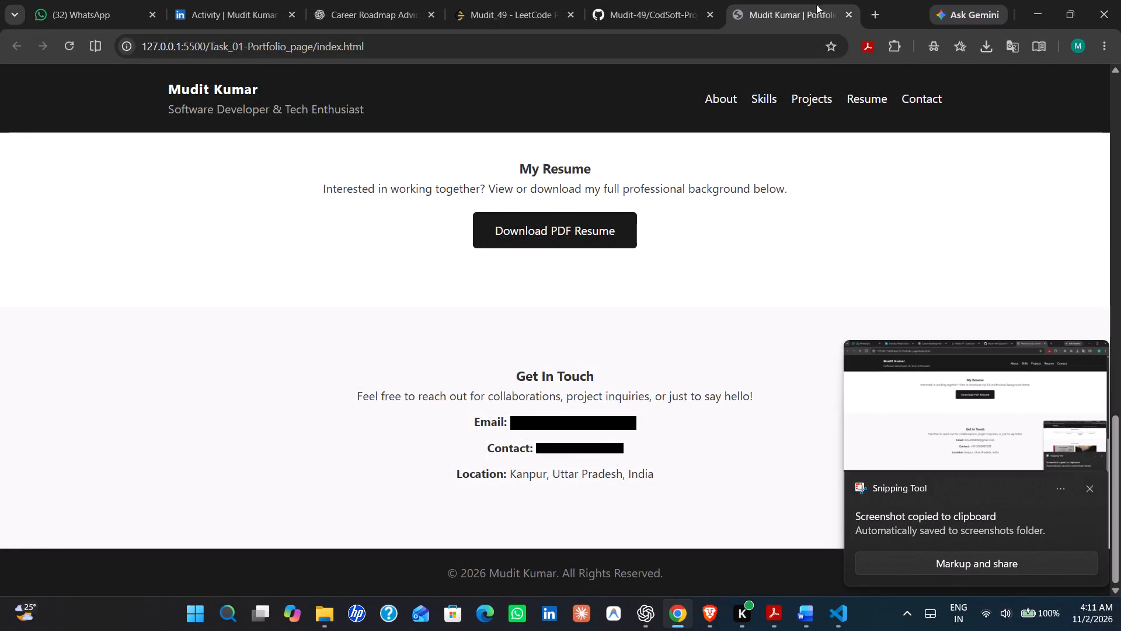
Switch to Visual Studio Code and launch the Task_02 index.html in the browser with Live Server.
left_click(1033, 0)
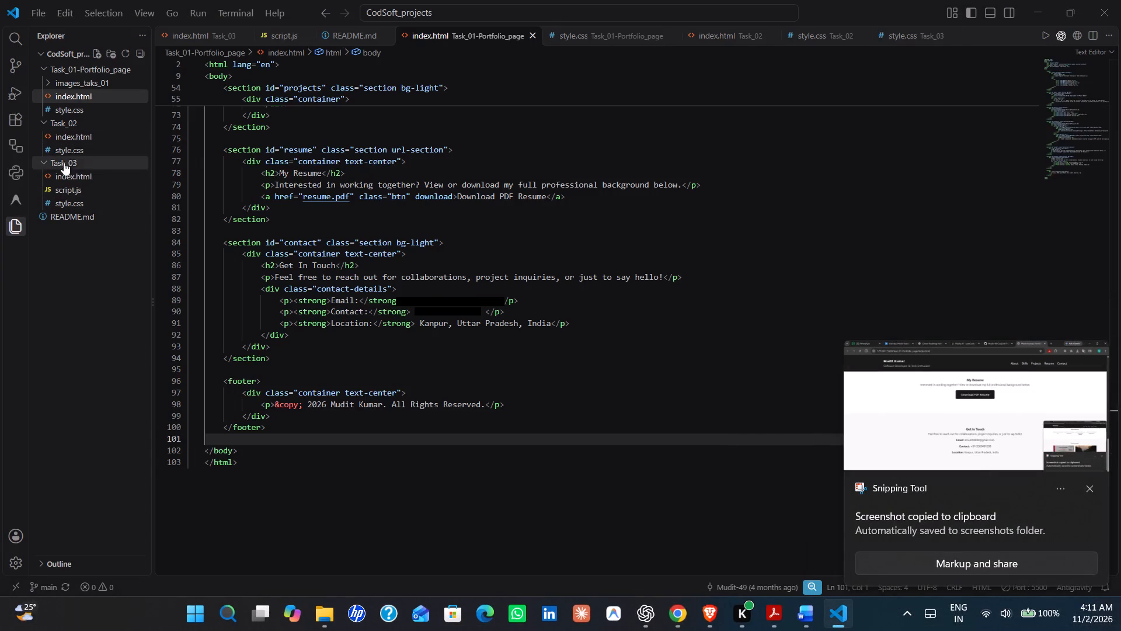
left_click(101, 136)
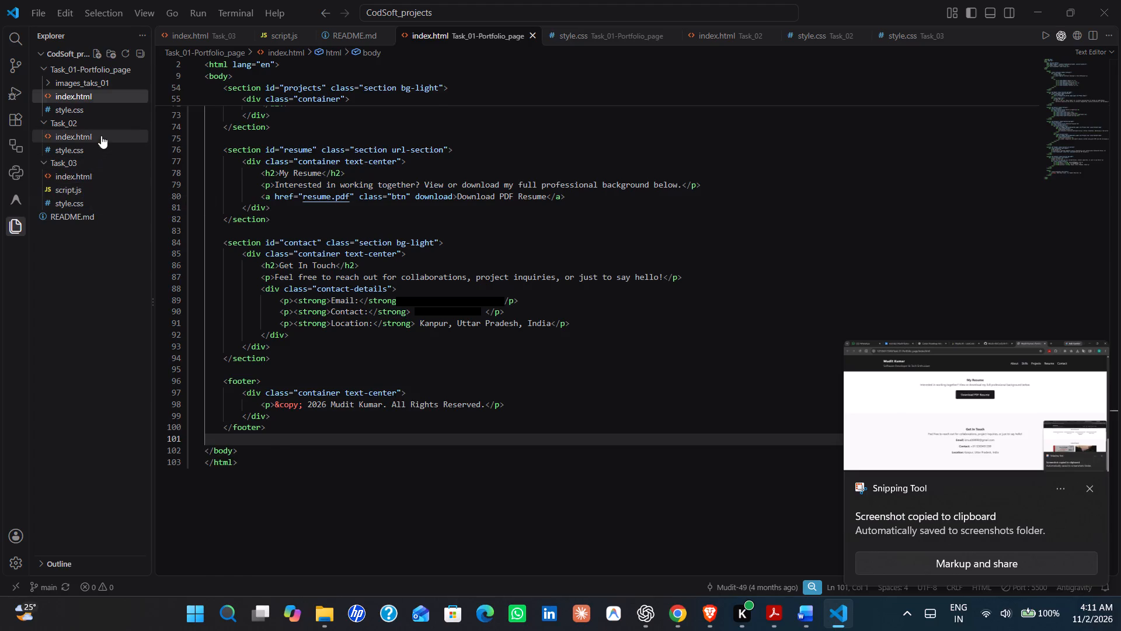
right_click(506, 252)
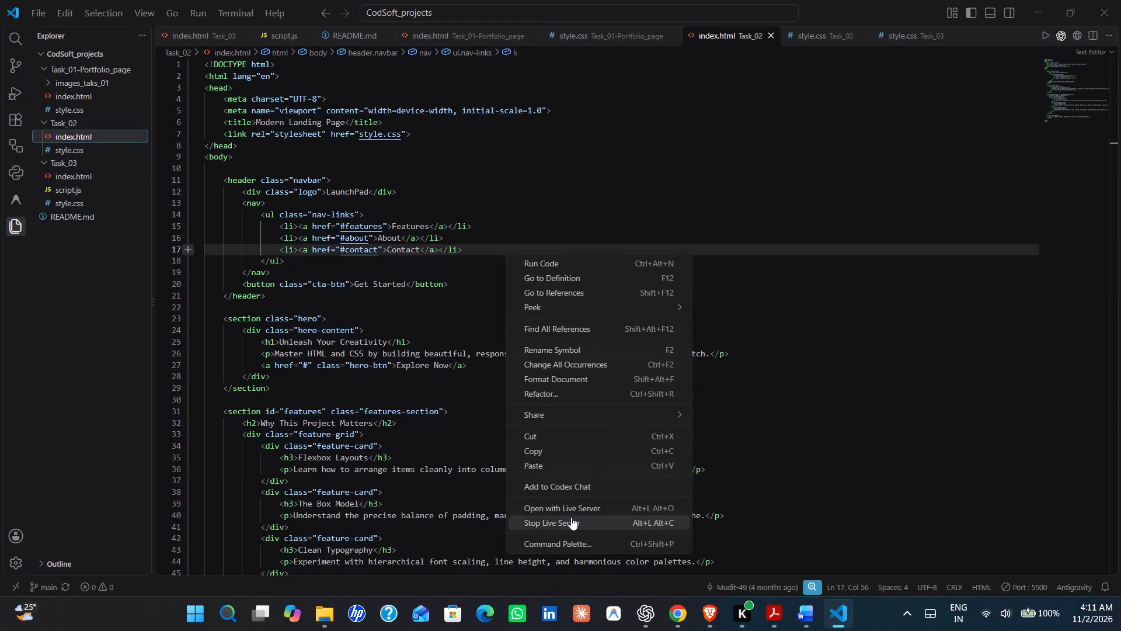
left_click(569, 504)
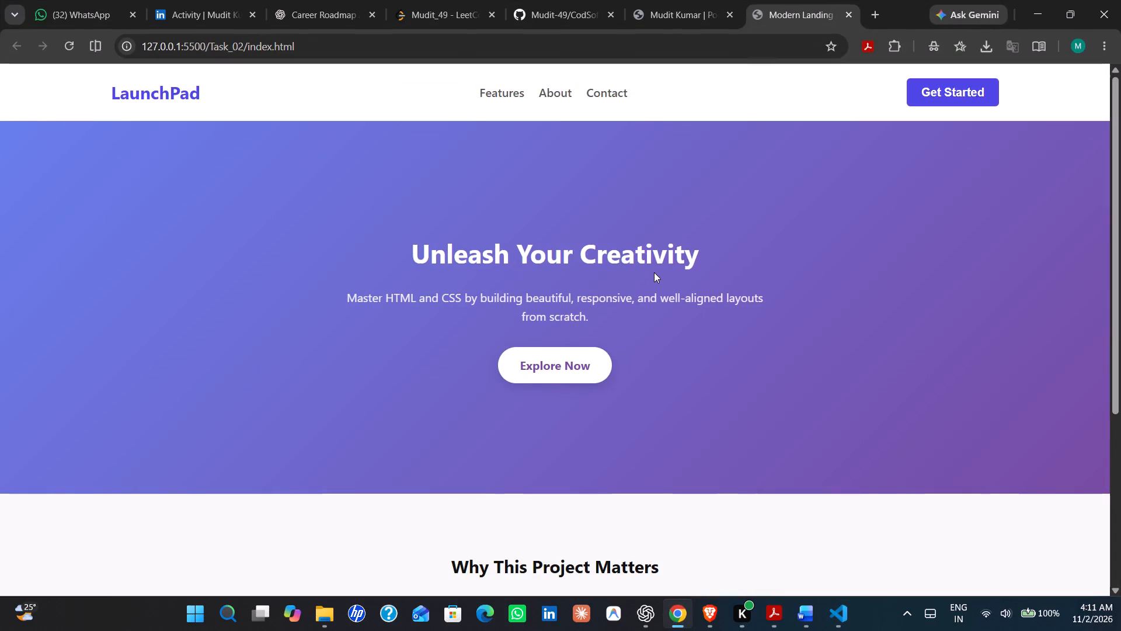
Capture a full-screen screenshot of the LaunchPad landing page's top part with the header and Unleash Your Creativity section.
key("Print")
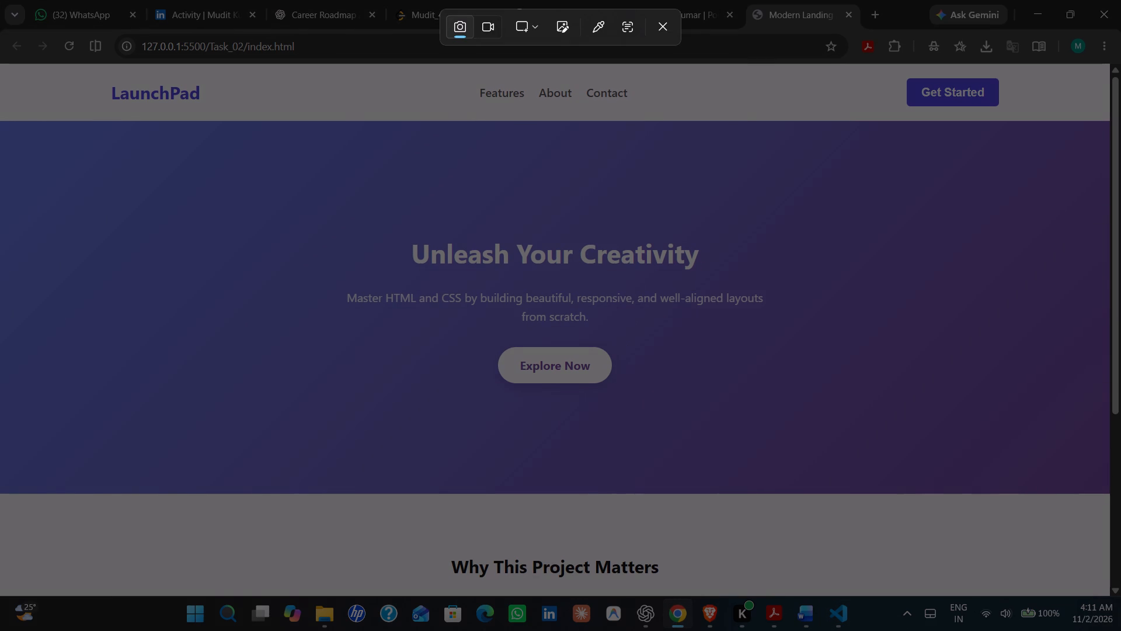
left_click(538, 23)
left_click(559, 86)
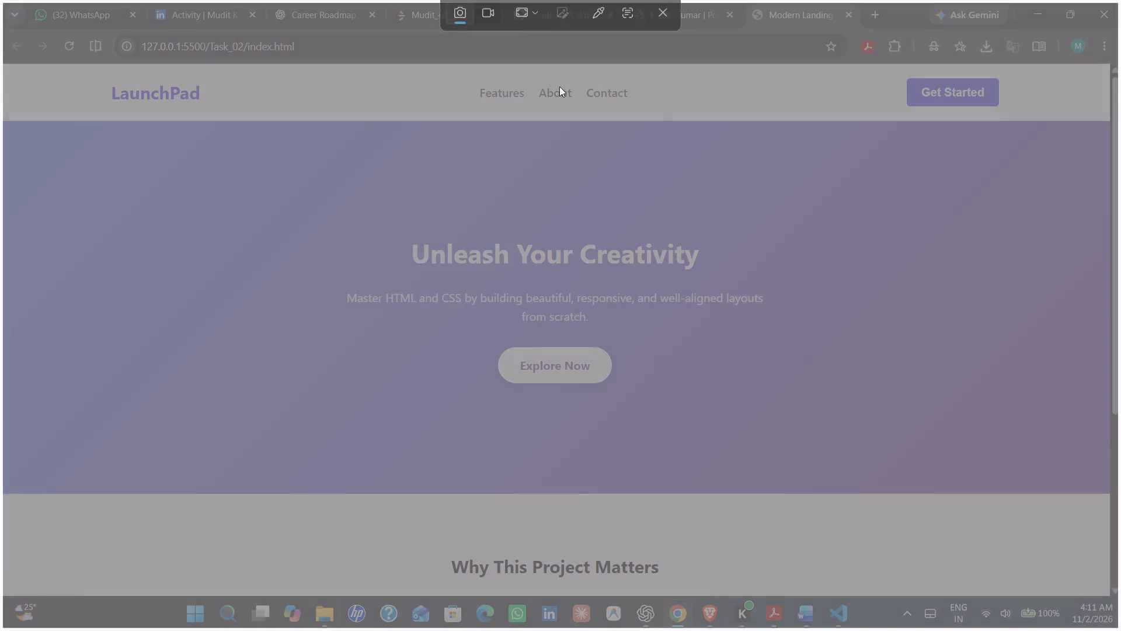
Capture a full-screen screenshot of the landing page's bottom part with Why This Project Matters and the footer.
scroll(597, 150, "down", 7)
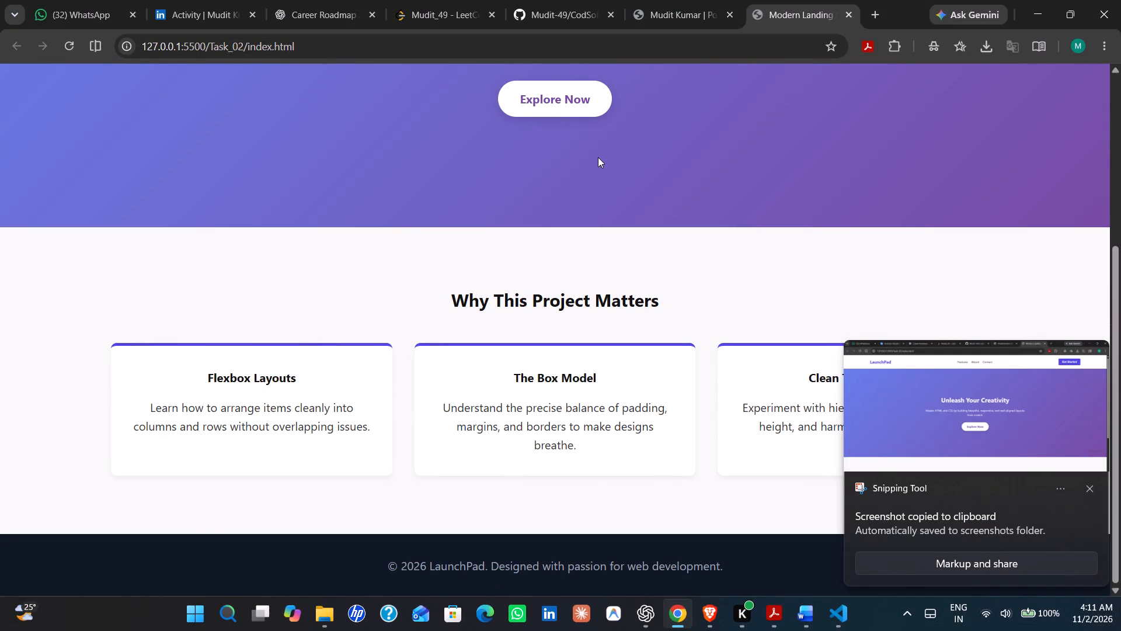
key("Print")
left_click(541, 29)
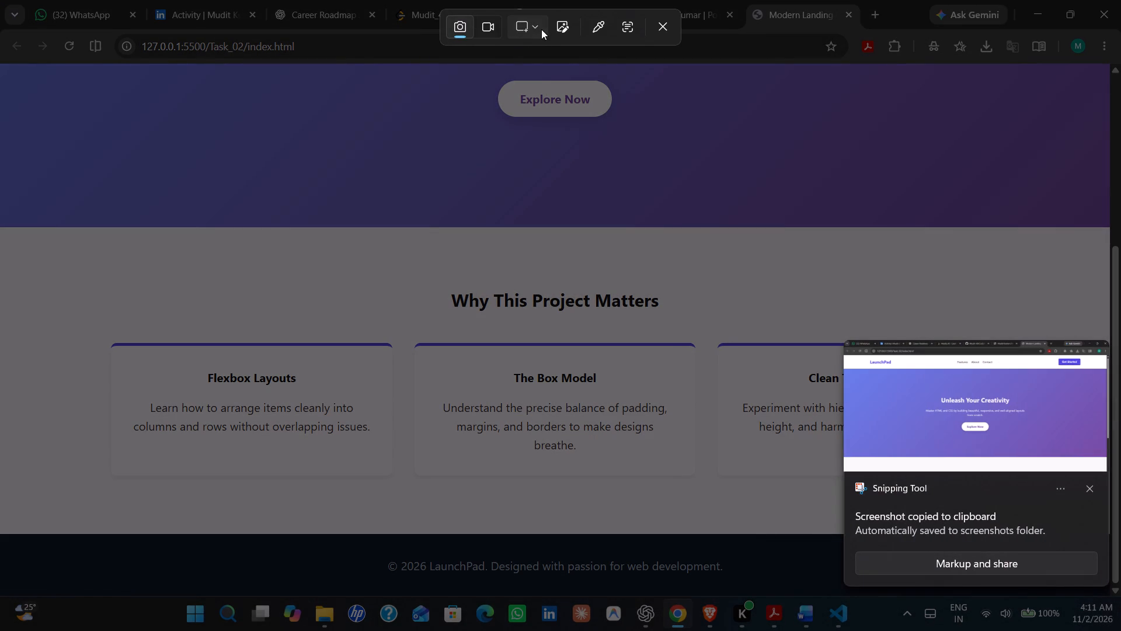
left_click(541, 62)
left_click(536, 29)
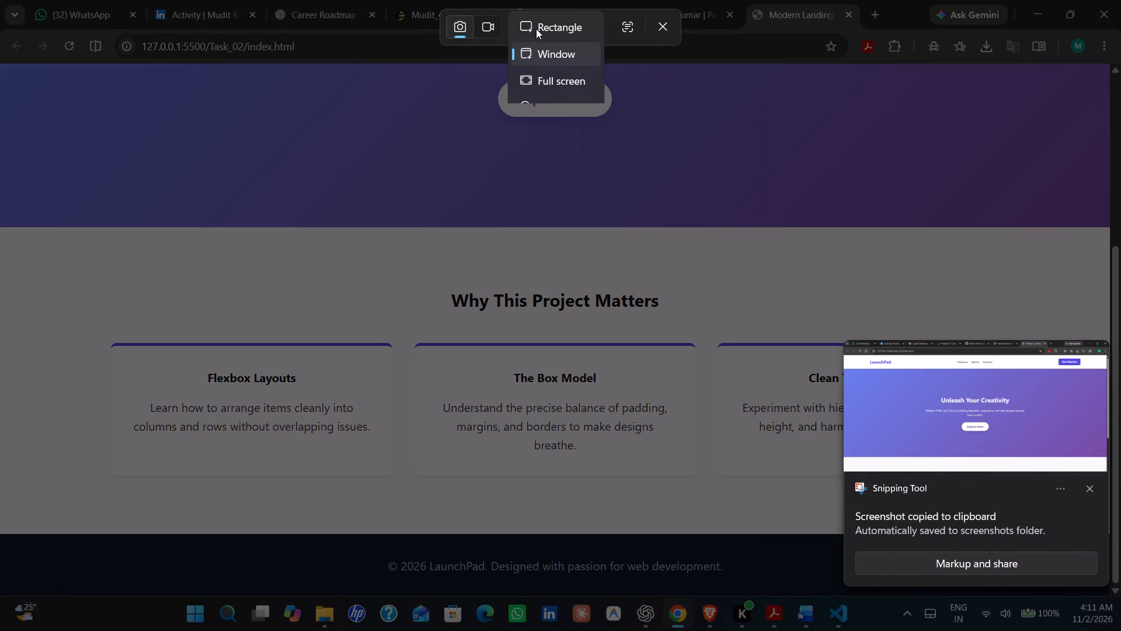
left_click(568, 88)
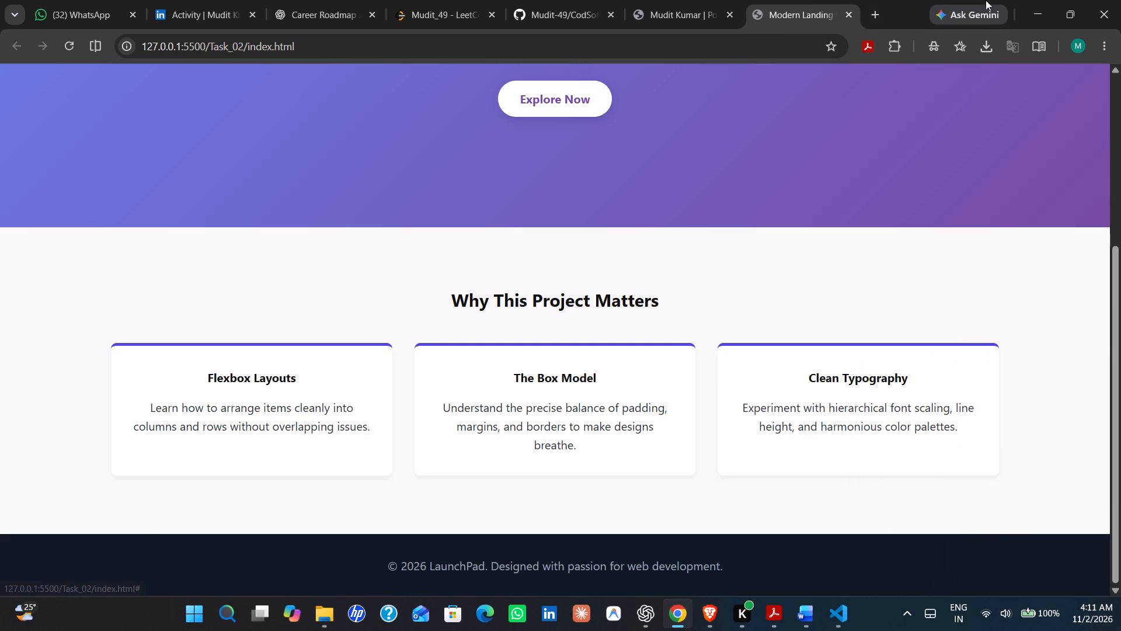
Switch to the Word report and insert the three portfolio website screenshots on the empty line under 3.5 Project Output Screenshots.
left_click(1037, 1)
left_click(809, 616)
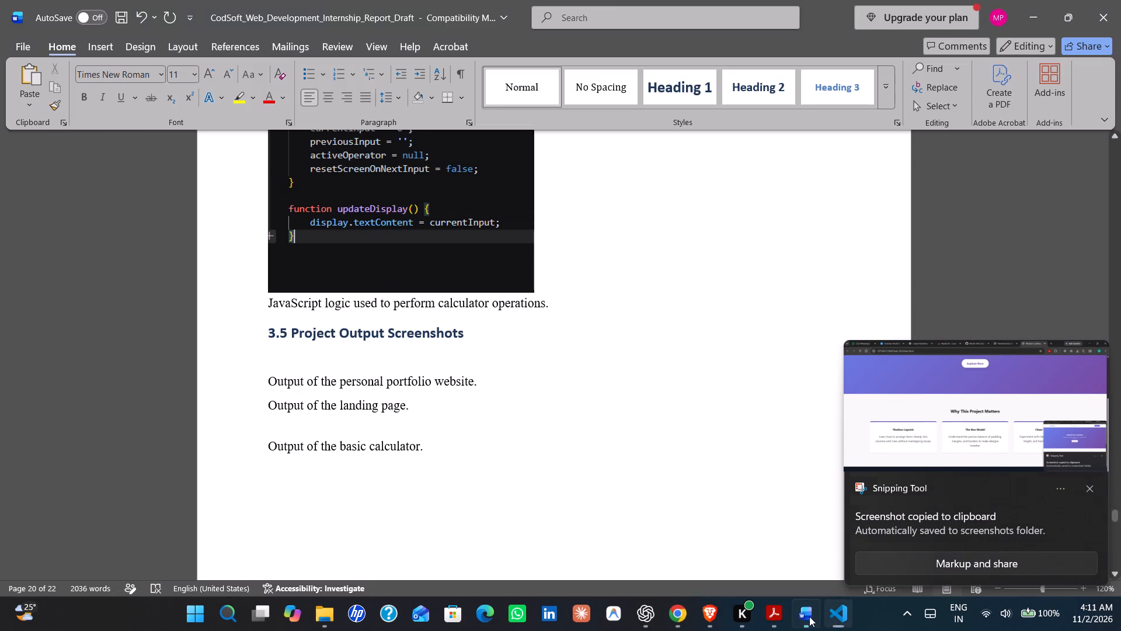
left_click(91, 45)
left_click(174, 84)
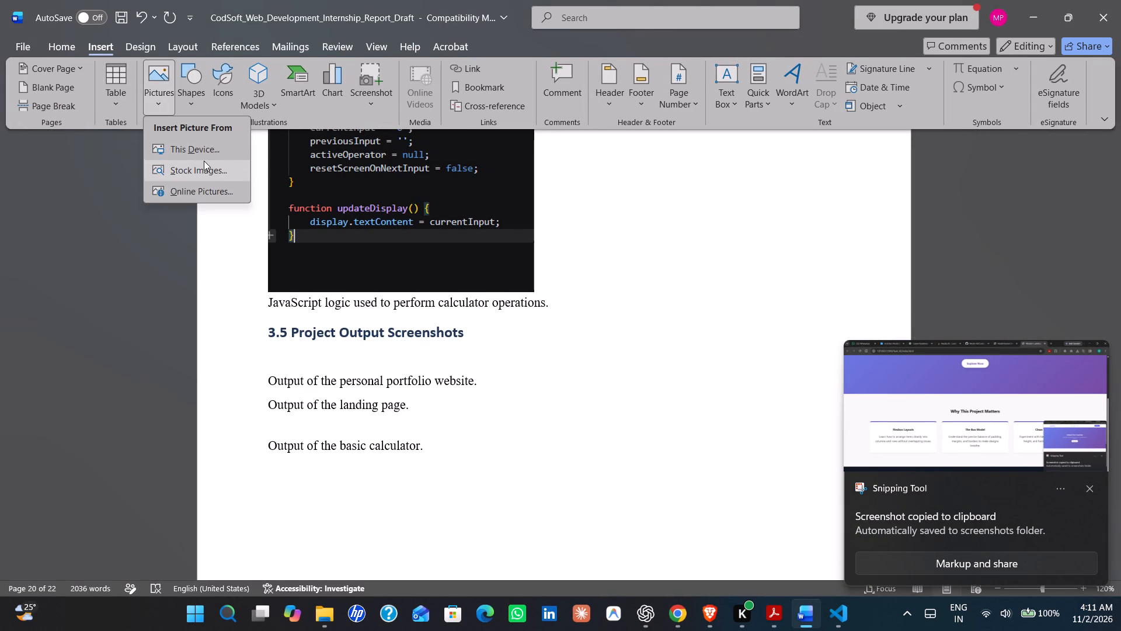
left_click(207, 143)
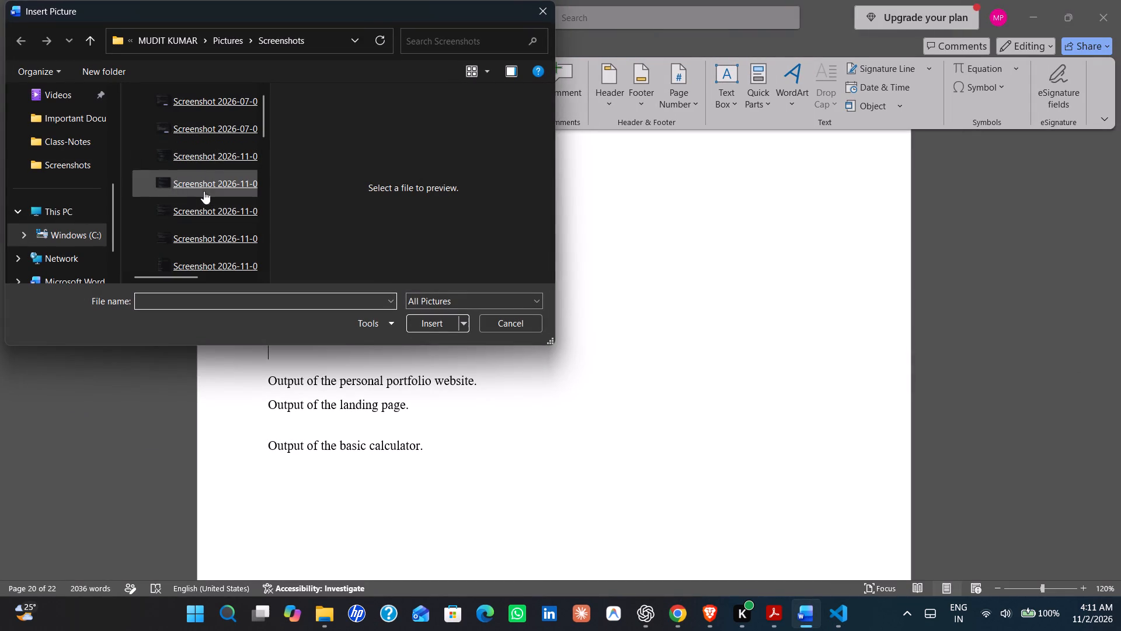
scroll(212, 210, "down", 7)
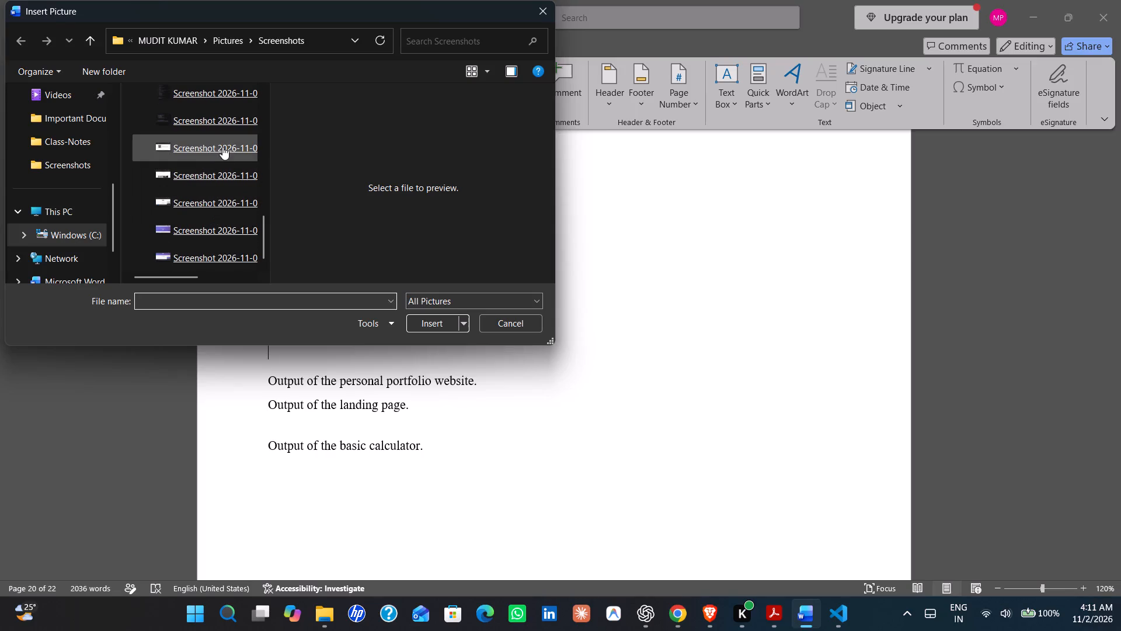
left_click(222, 141, "ctrl")
left_click(211, 164, "ctrl")
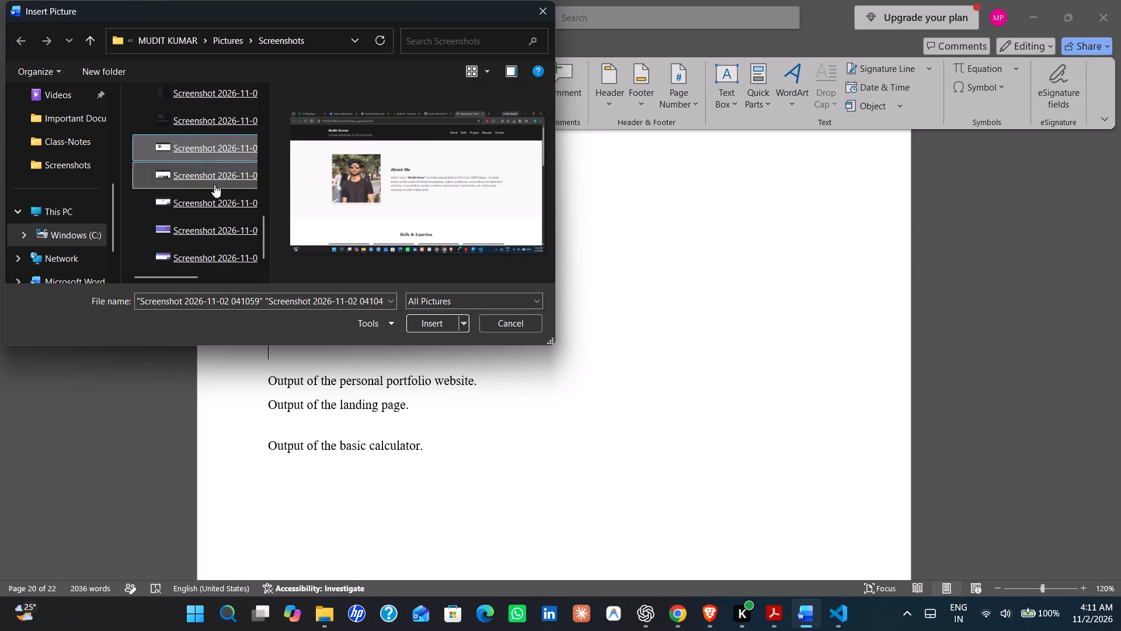
left_click(216, 205, "ctrl")
left_click(430, 317)
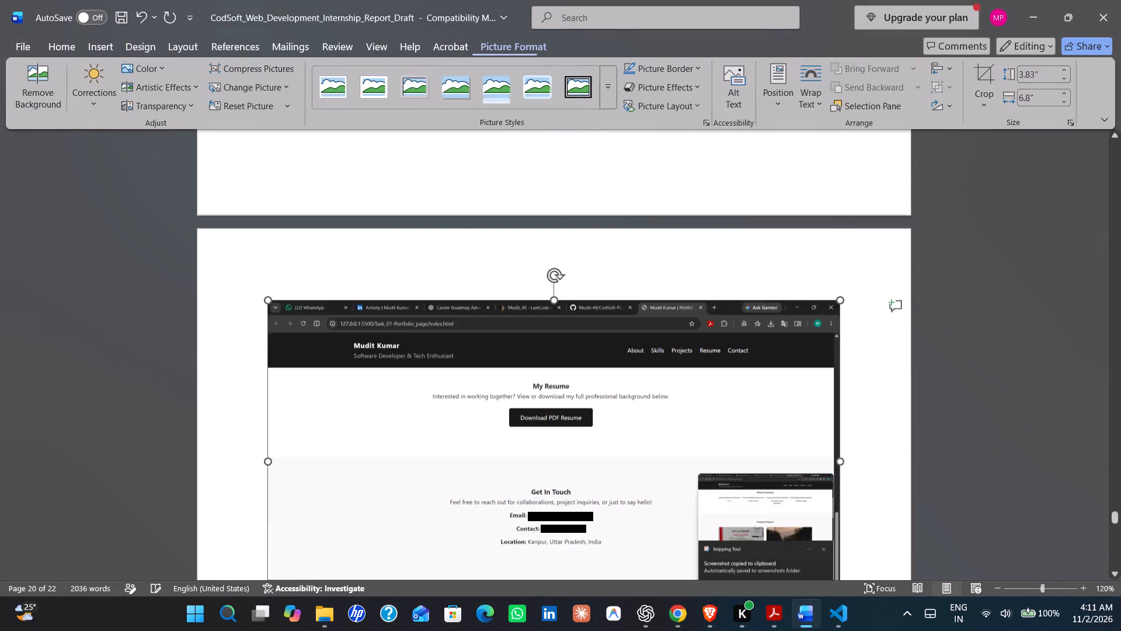
Examine the order and page layout of the inserted portfolio website screenshots in section 3.5.
scroll(504, 388, "down", 5)
scroll(504, 389, "up", 9)
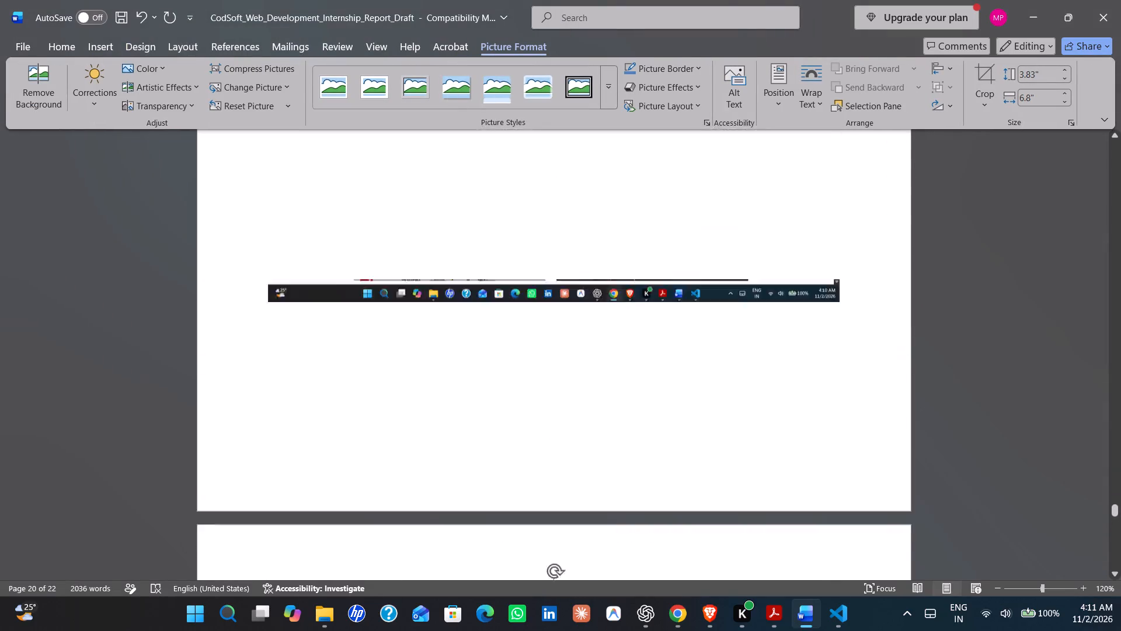
scroll(504, 389, "up", 4)
scroll(504, 384, "down", 3)
scroll(504, 384, "up", 2)
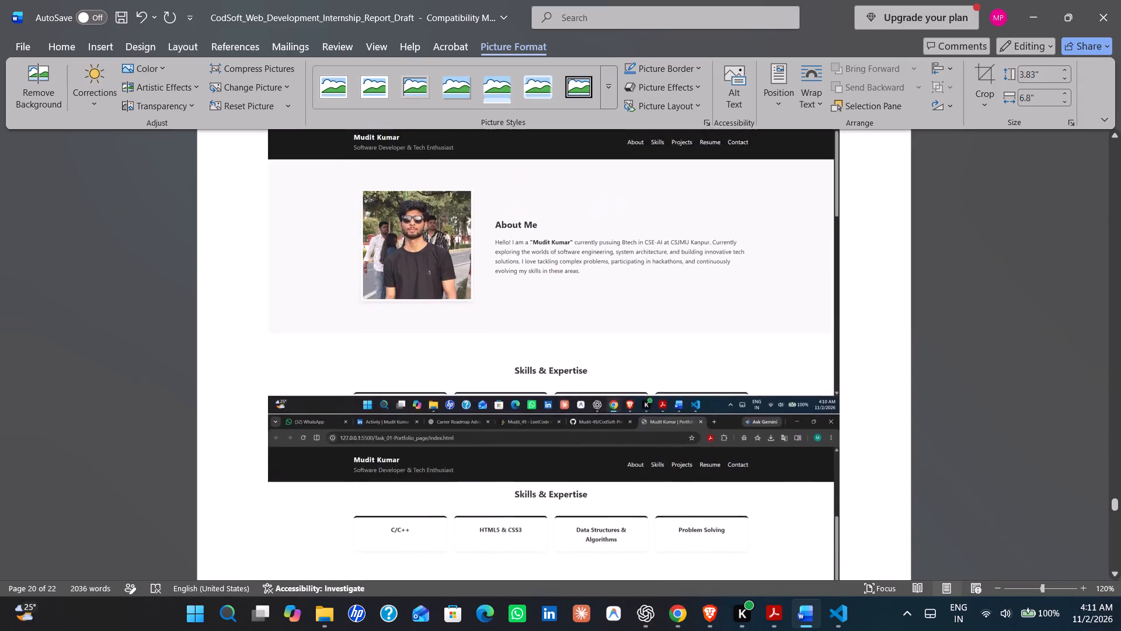
scroll(504, 384, "up", 2)
scroll(501, 406, "down", 6)
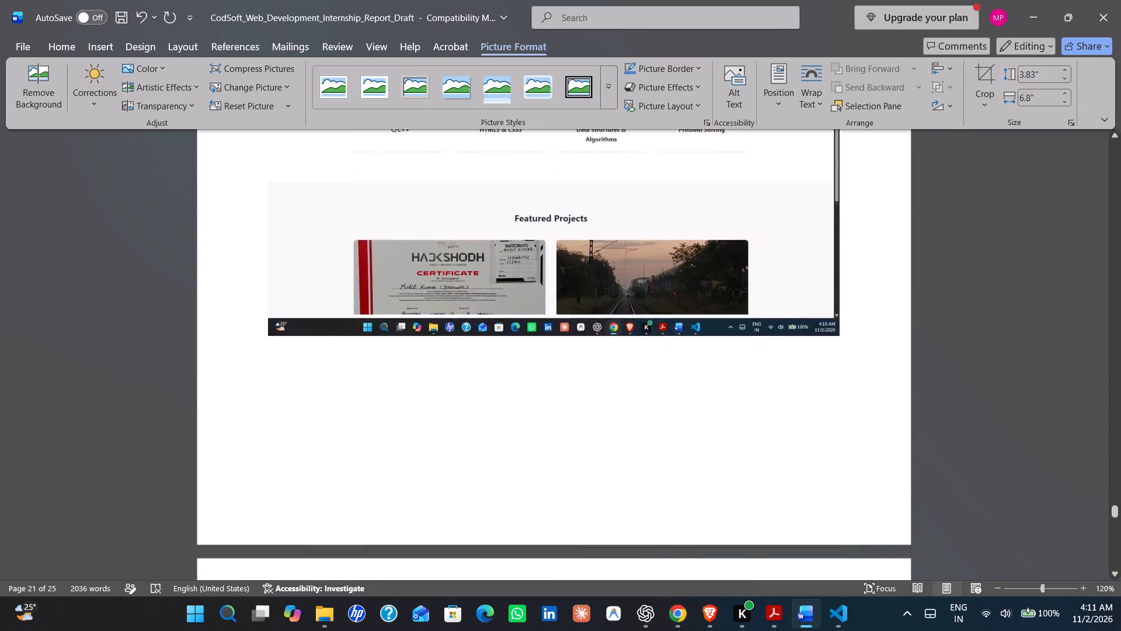
Add a line below the personal portfolio website caption and insert the two landing page screenshots there.
scroll(501, 406, "down", 6)
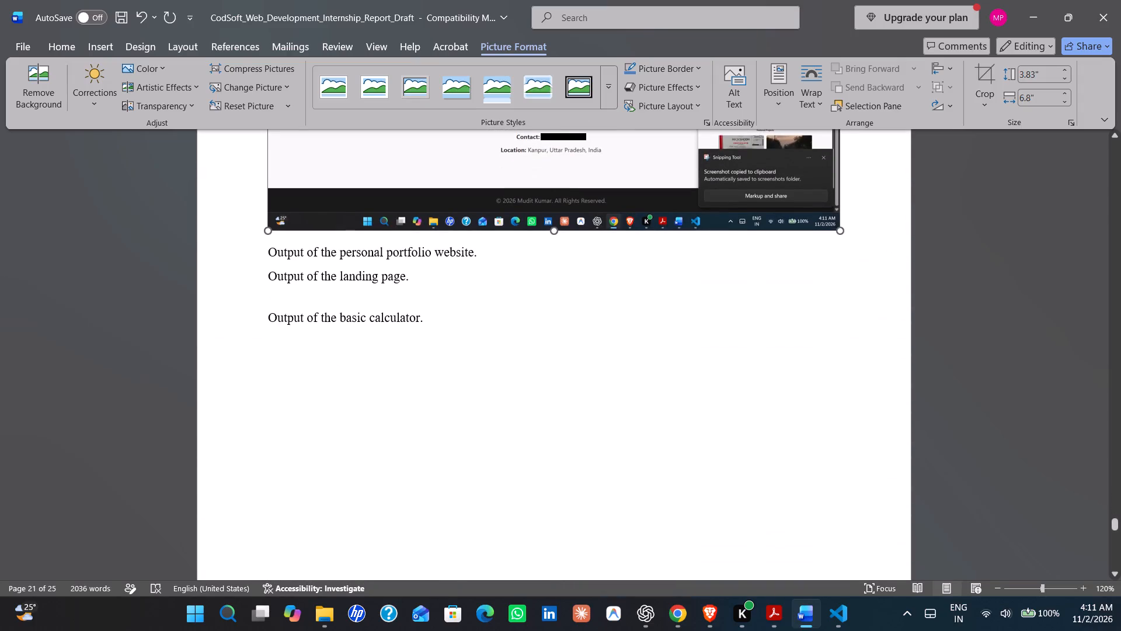
left_click(481, 256)
key("Return")
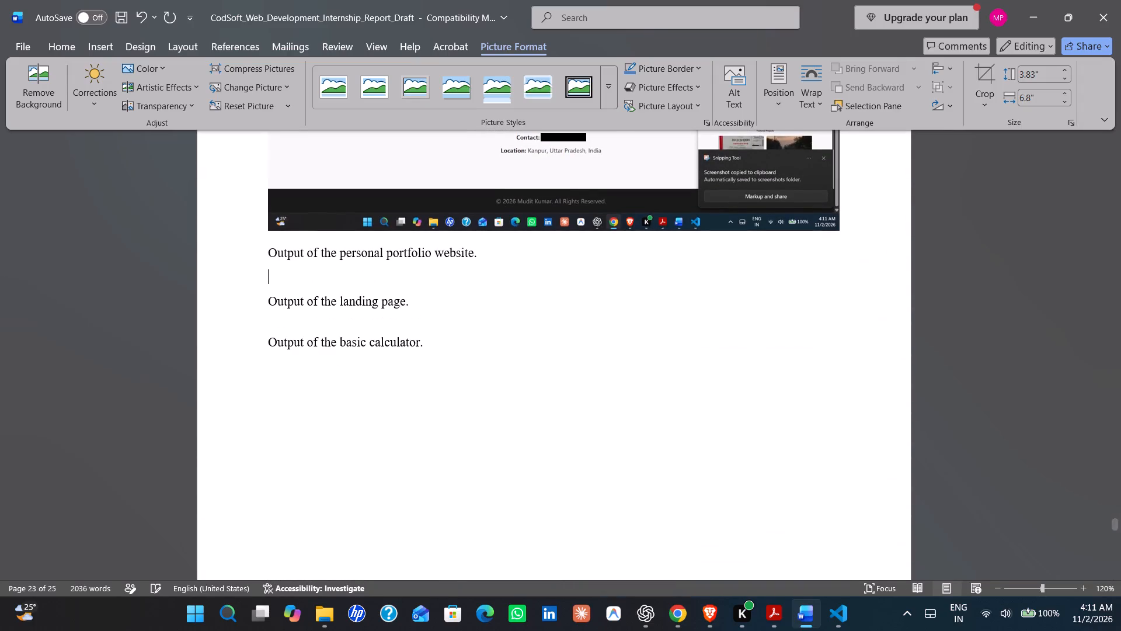
left_click(116, 44)
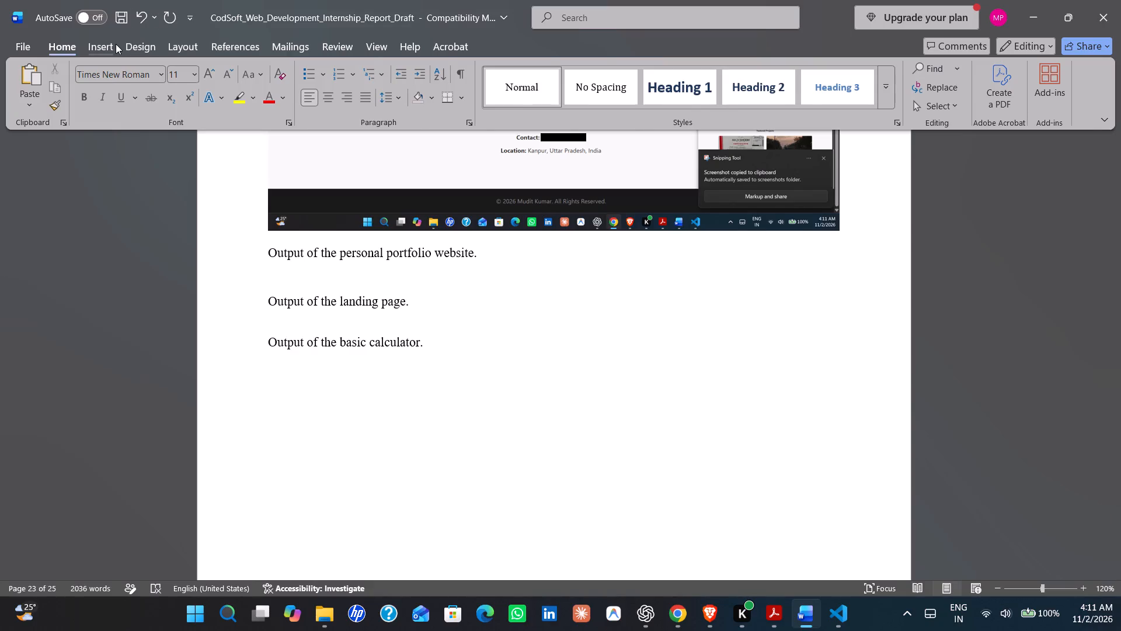
left_click(169, 86)
left_click(193, 148)
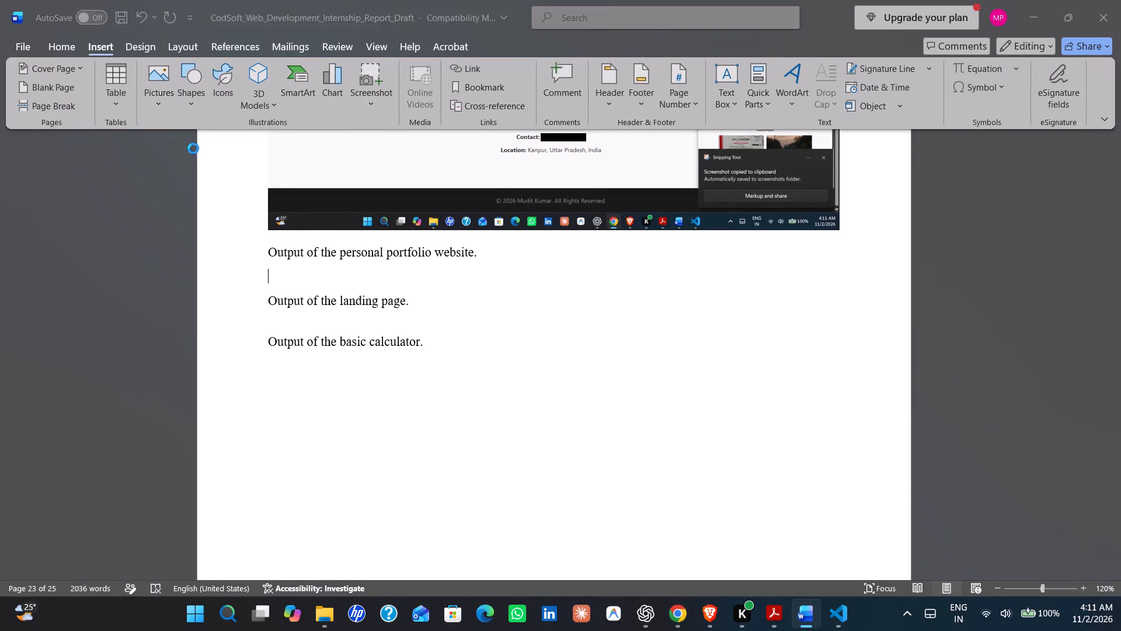
scroll(196, 216, "down", 13, "ctrl")
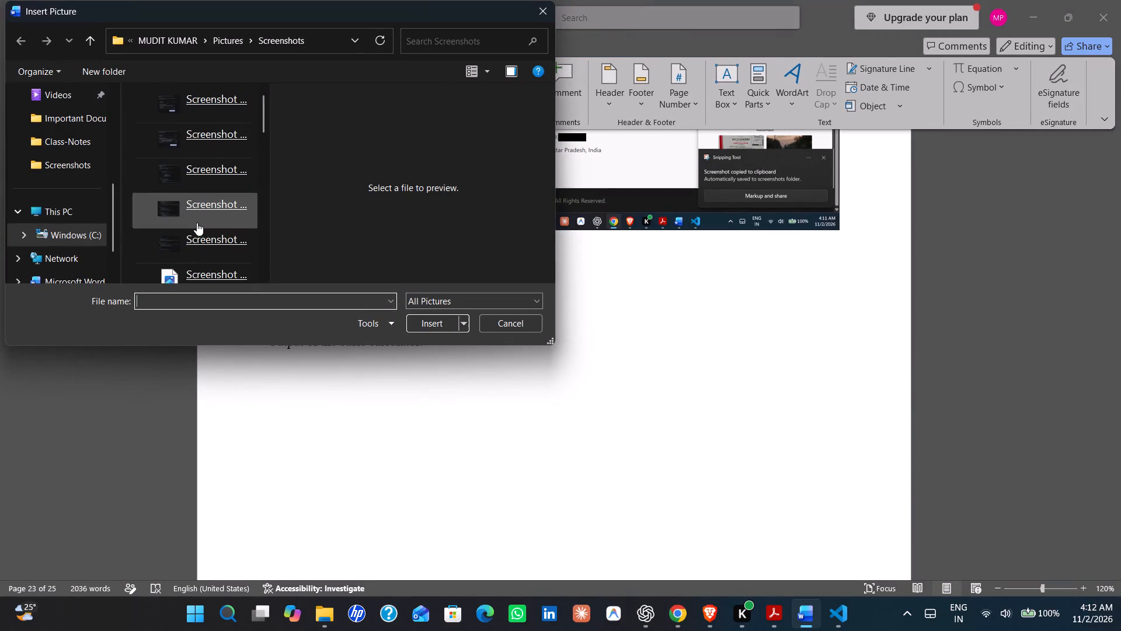
scroll(197, 223, "down", 7)
left_click(197, 223, "ctrl")
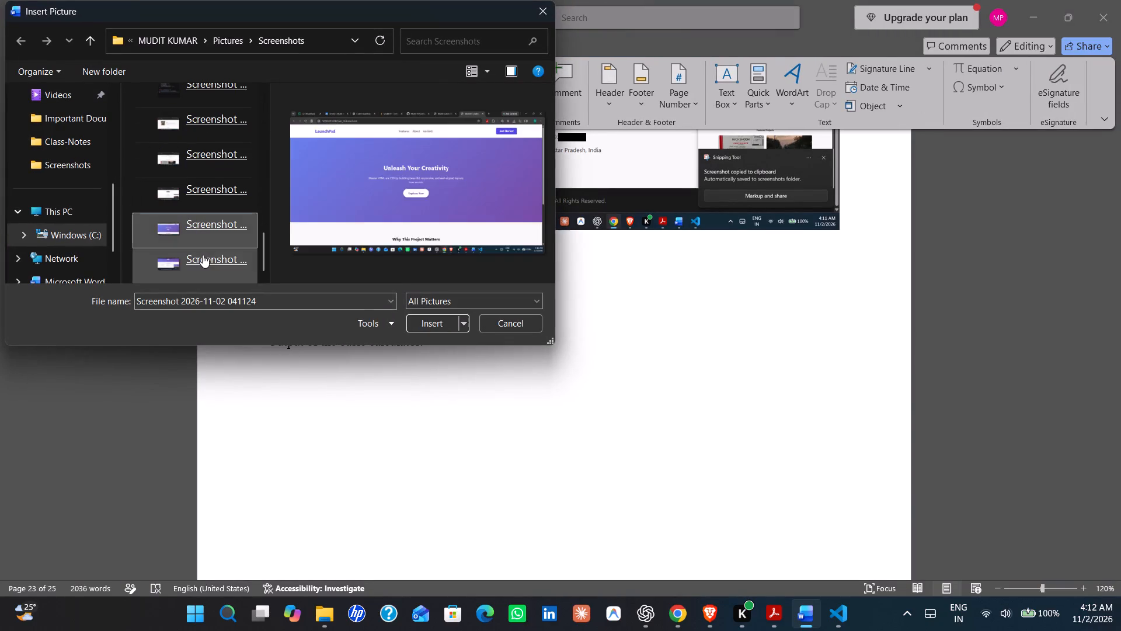
left_click(203, 255, "ctrl")
left_click(427, 325)
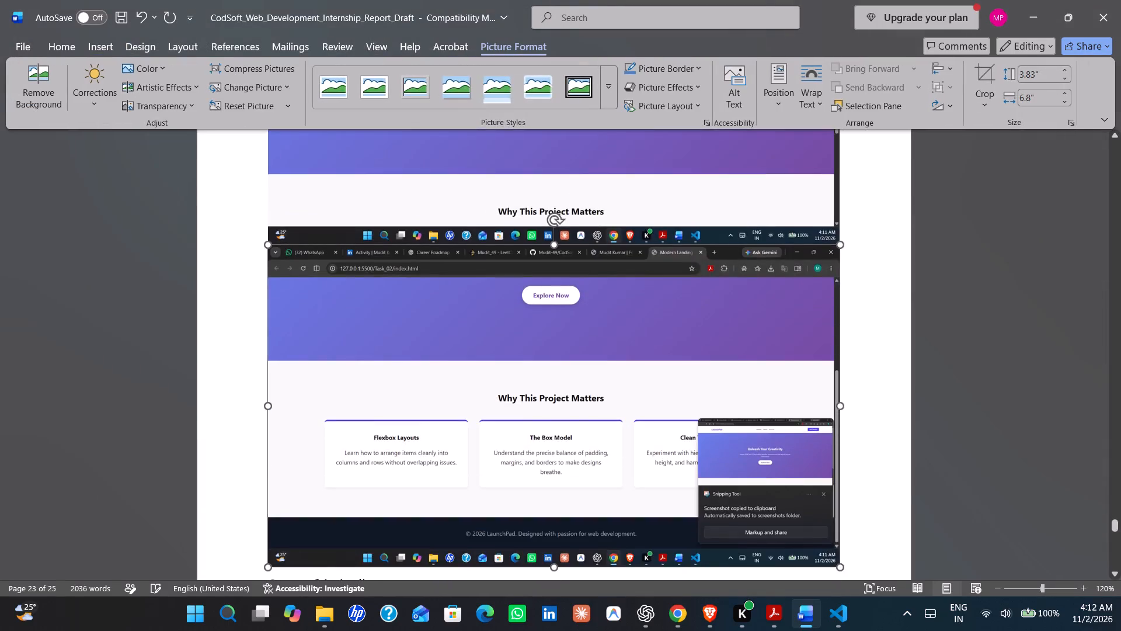
Place the insertion point on the empty line between the landing page caption and the basic calculator caption.
scroll(486, 313, "up", 3)
scroll(486, 313, "down", 5)
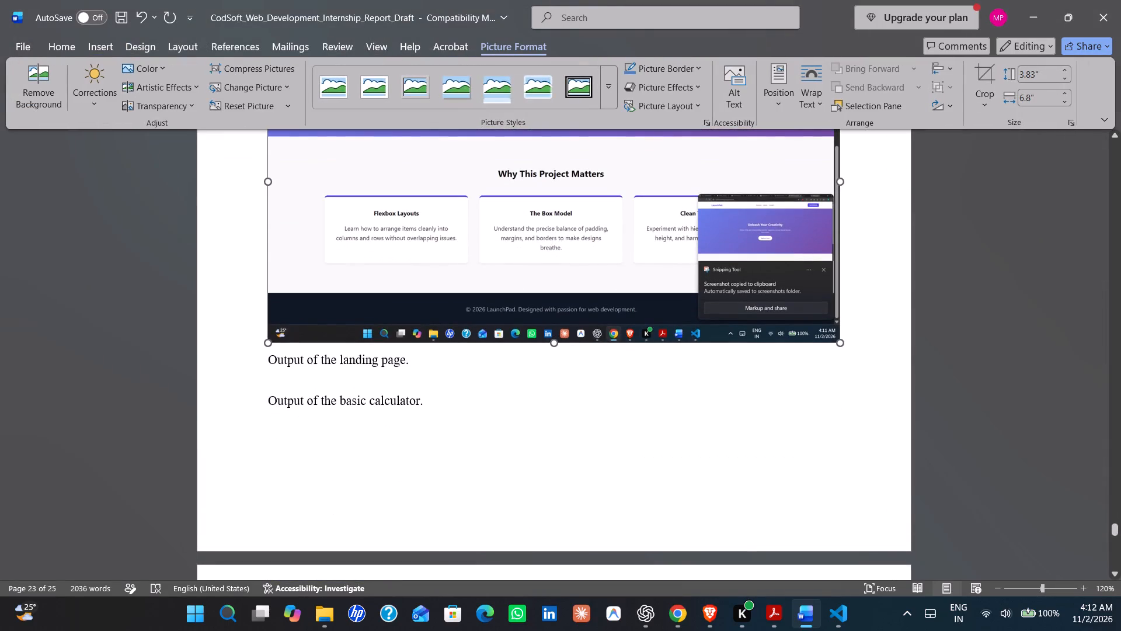
left_click(328, 376)
Open Task_03's index.html in VS Code, launch it with the live server and capture a full-screen screenshot of the calculator.
left_click(833, 623)
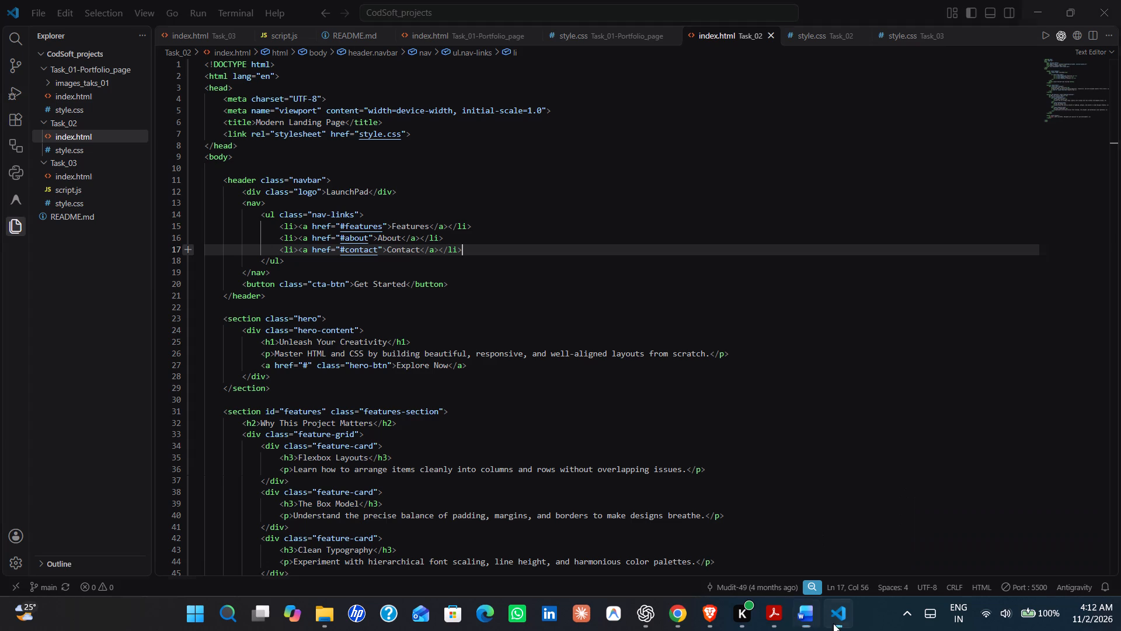
left_click(86, 181)
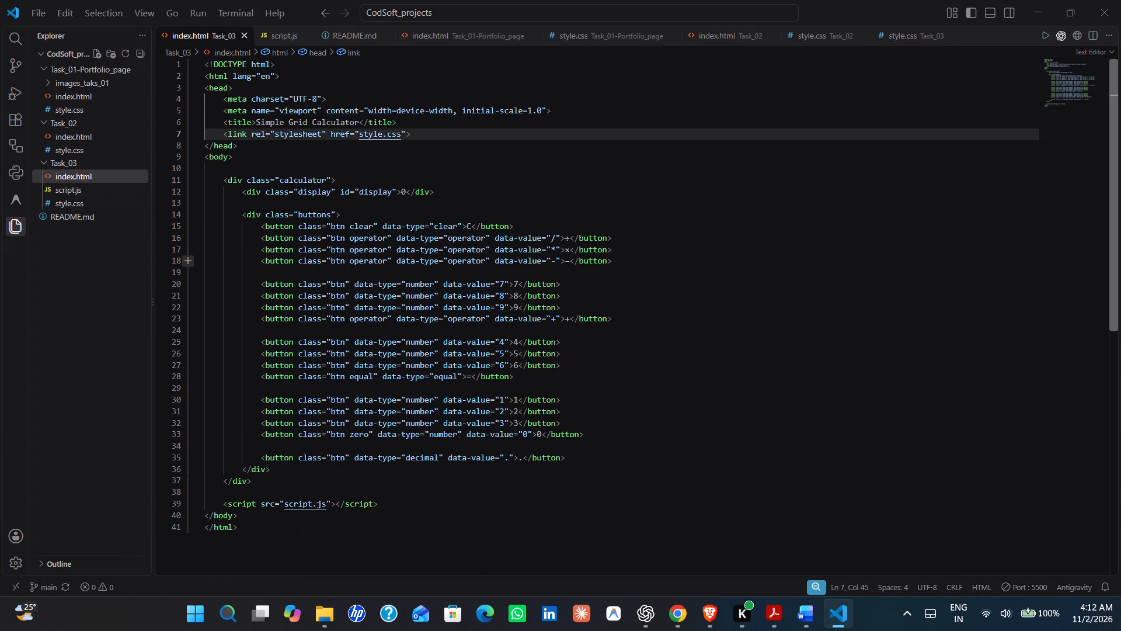
right_click(423, 258)
left_click(497, 518)
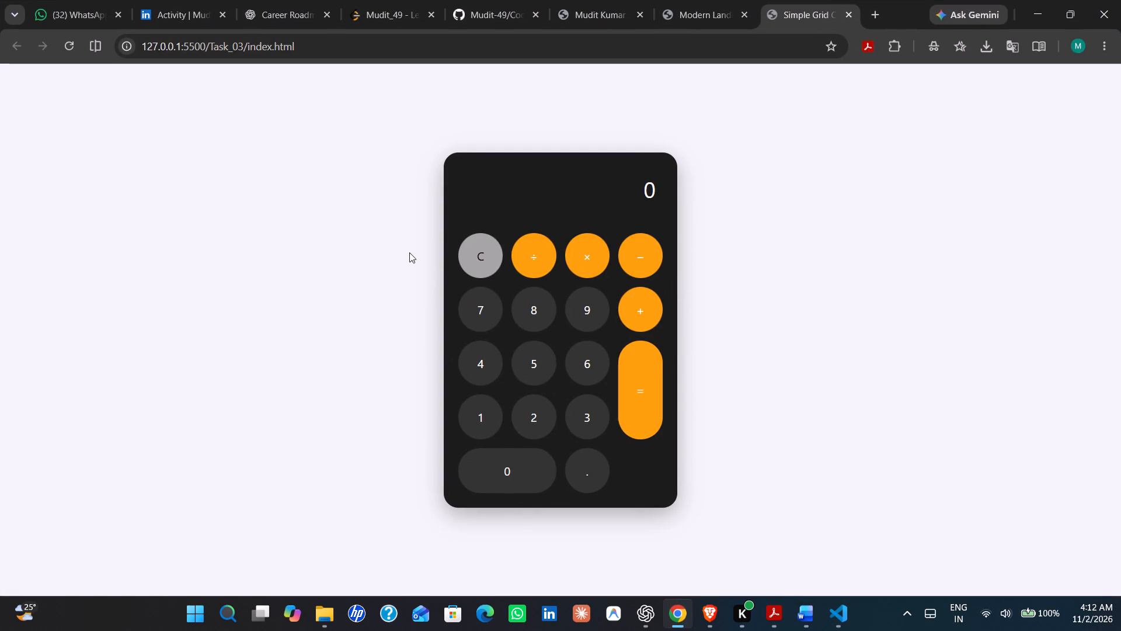
key("Print")
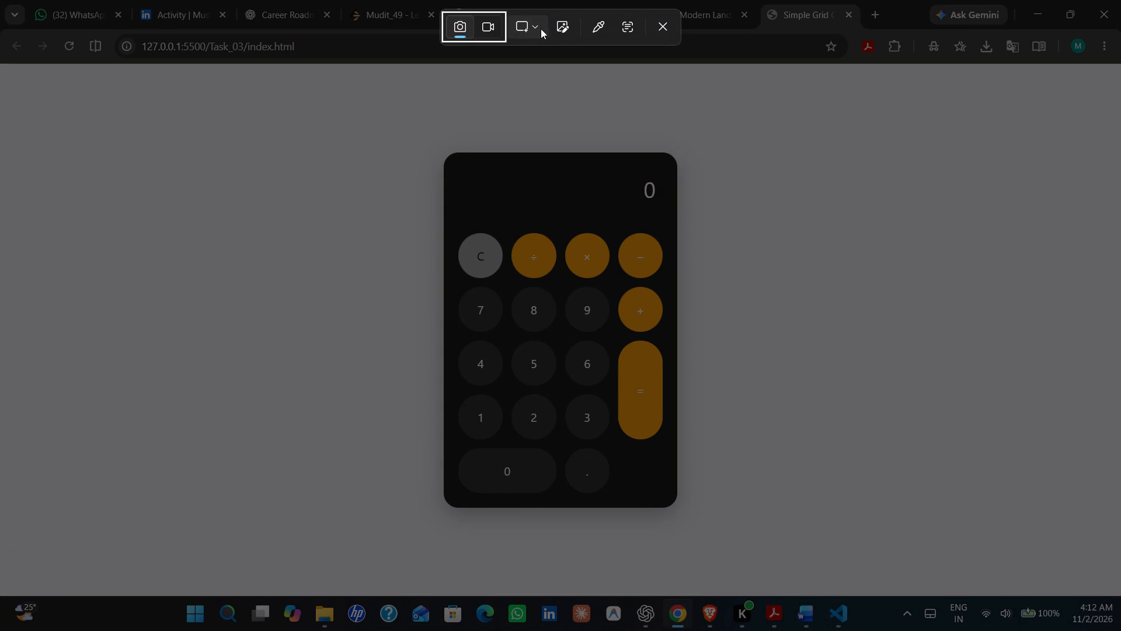
left_click(541, 29)
left_click(548, 92)
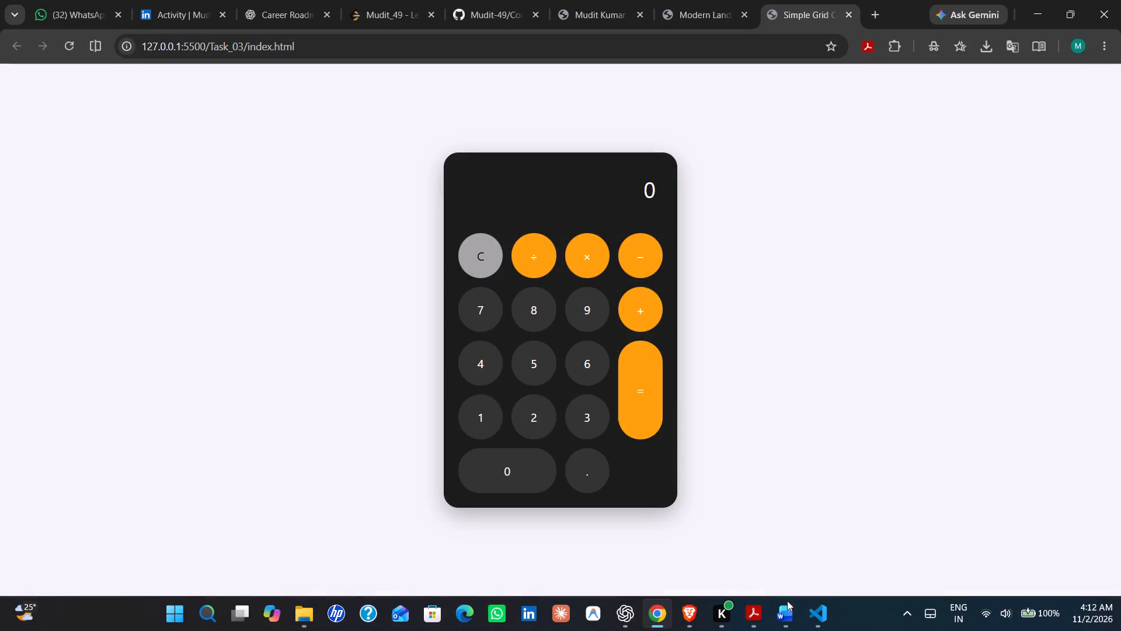
Switch to the Word report and insert the new calculator screenshot above the basic calculator caption.
left_click(812, 618)
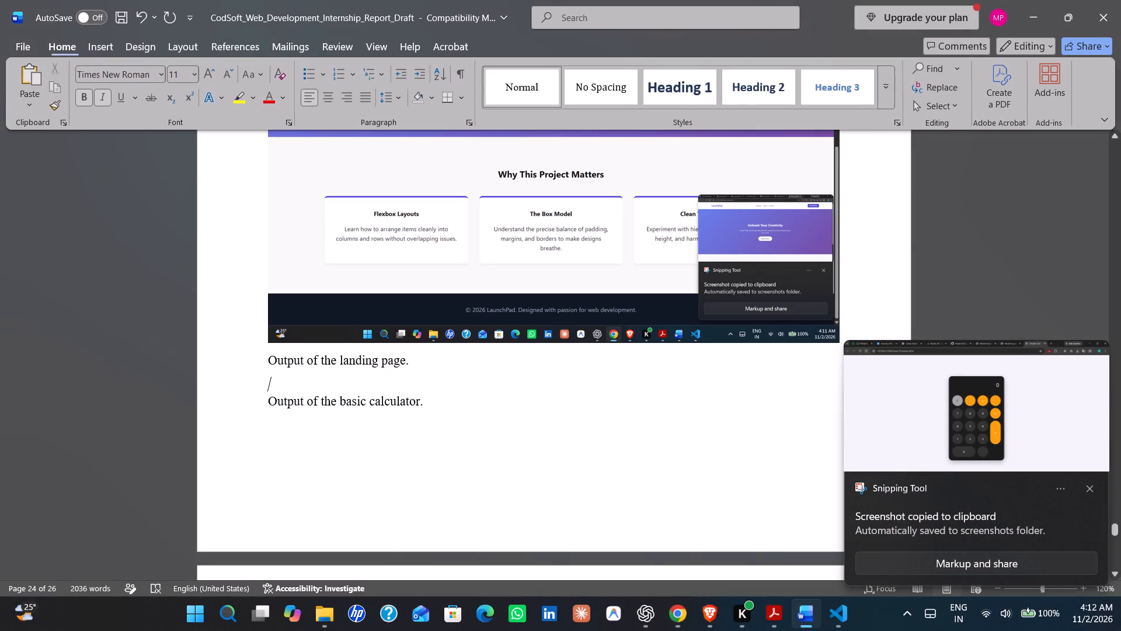
left_click(101, 50)
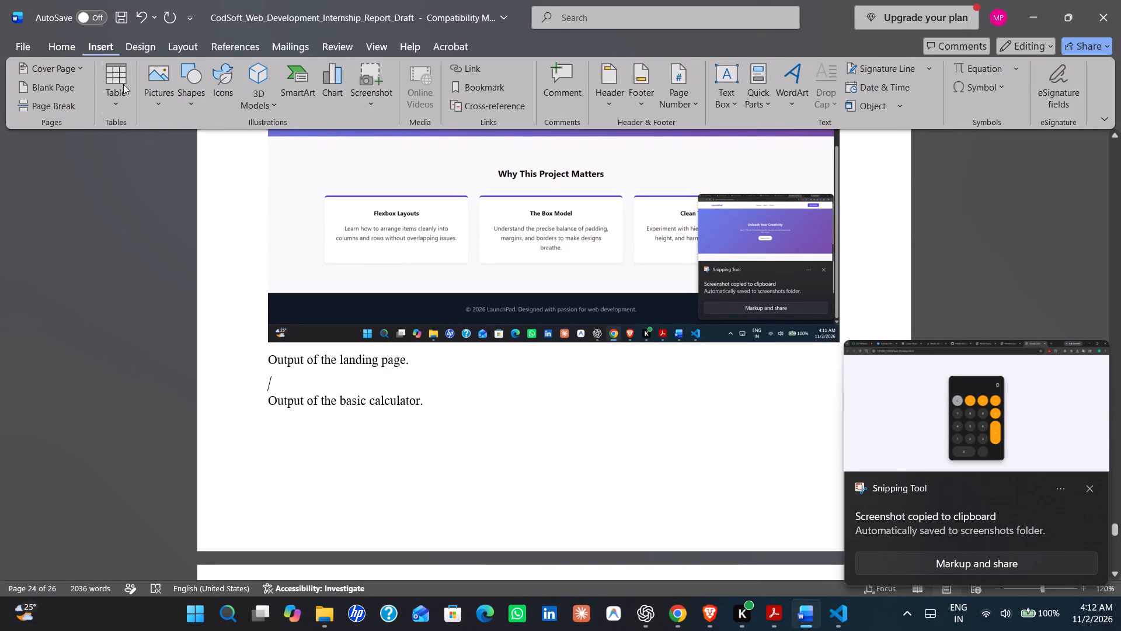
left_click(141, 104)
left_click(161, 90)
left_click(224, 148)
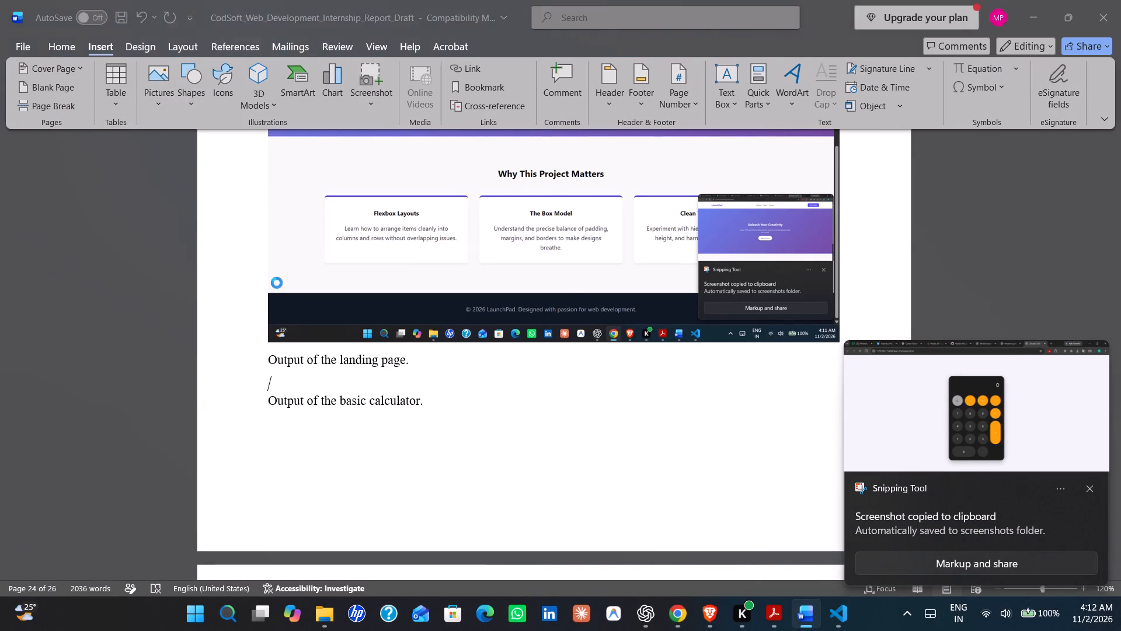
scroll(209, 177, "down", 7)
scroll(210, 244, "down", 3)
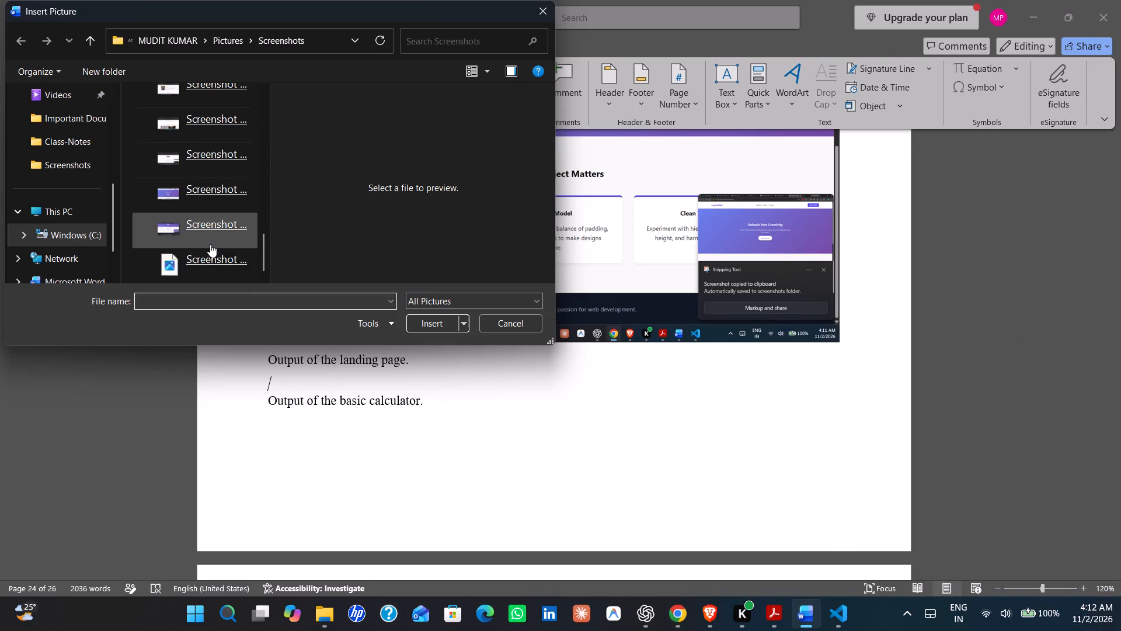
scroll(210, 244, "down", 2)
left_click(215, 266)
Examine the page layout from the calculator screenshot through chapter 4 and back to the 3.5 heading.
scroll(505, 287, "down", 4)
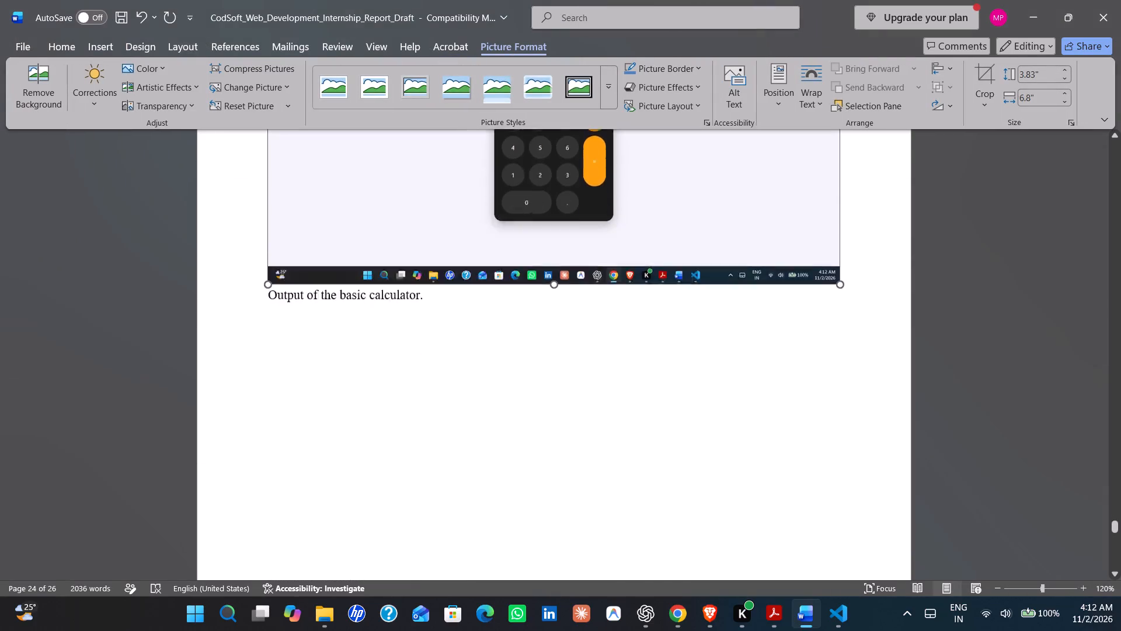
scroll(505, 287, "up", 4)
scroll(505, 287, "down", 11)
scroll(505, 287, "up", 3)
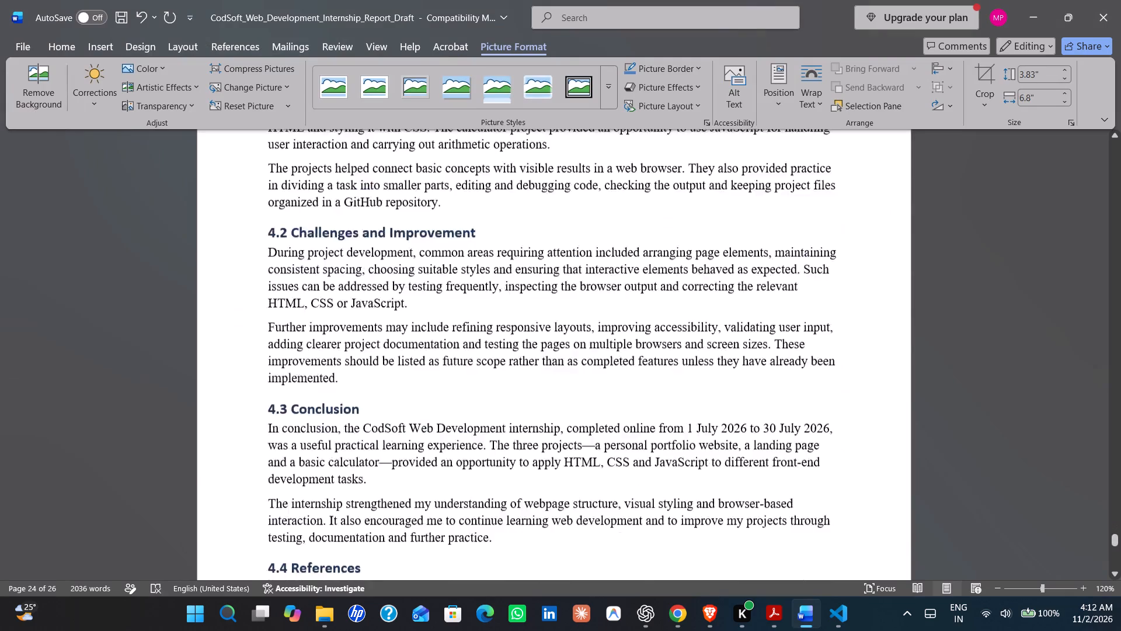
scroll(505, 287, "up", 13)
left_click(965, 496)
scroll(891, 364, "up", 18)
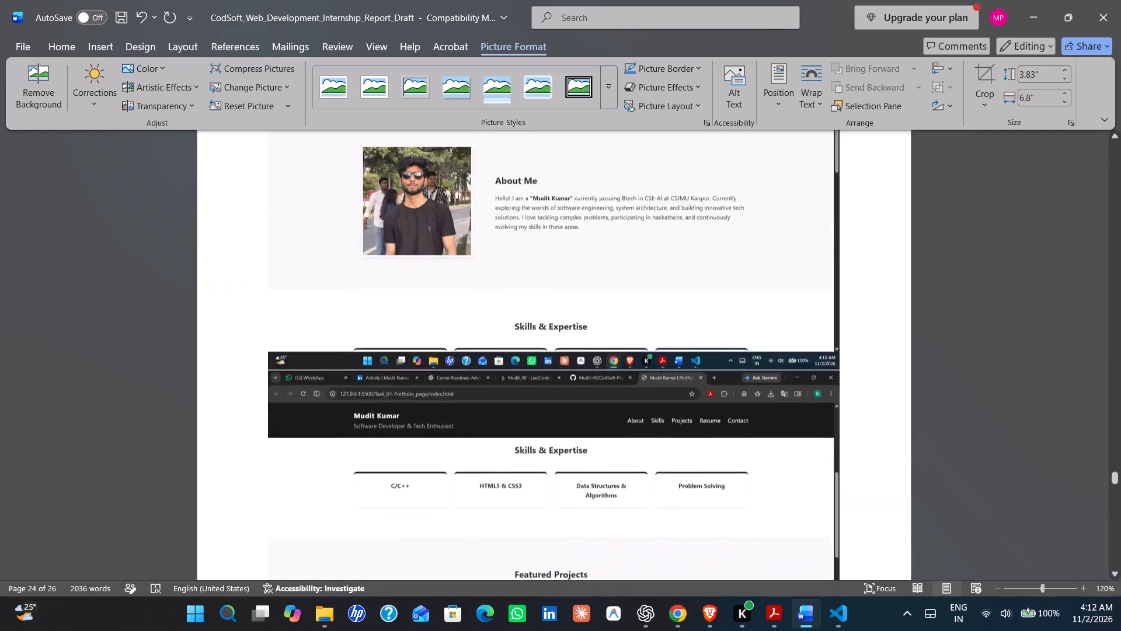
scroll(866, 344, "up", 11)
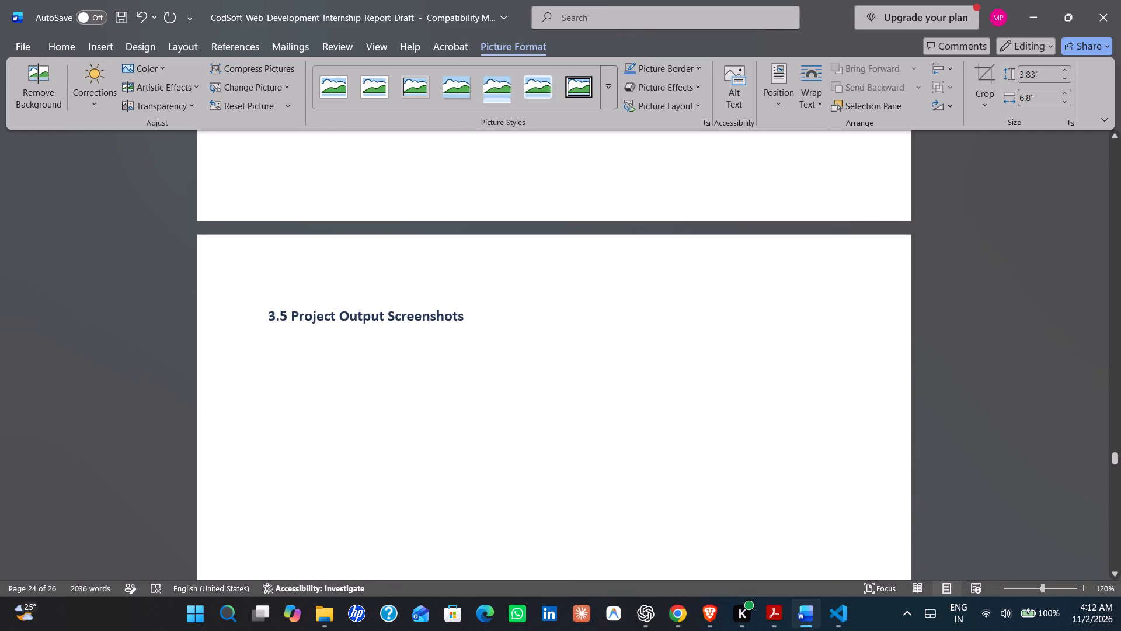
scroll(531, 372, "down", 5)
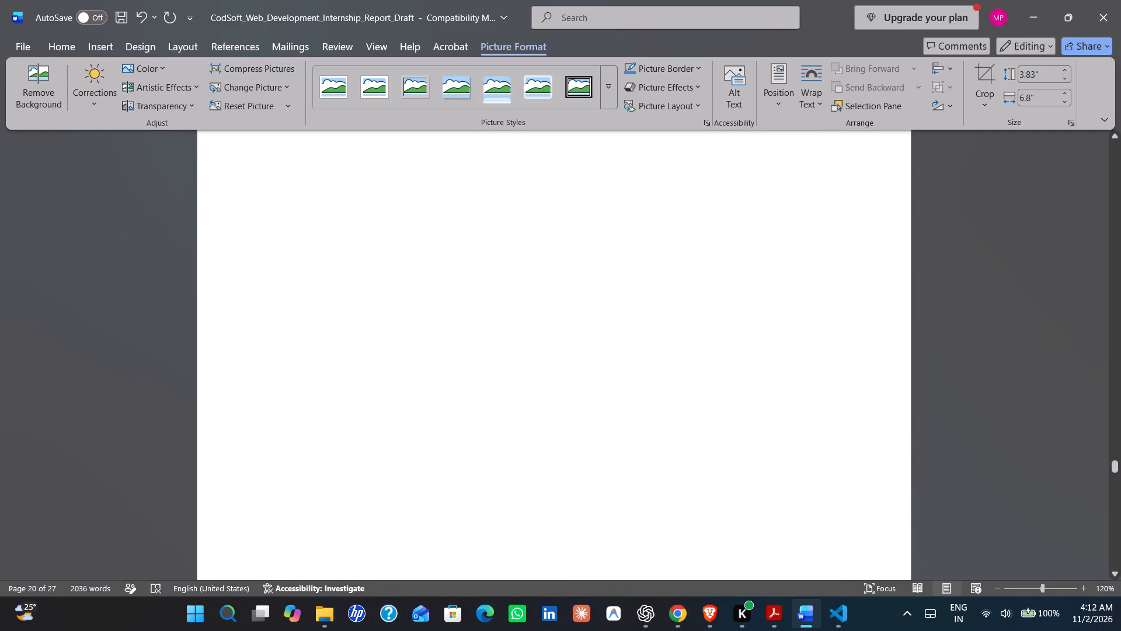
scroll(514, 379, "down", 6)
scroll(313, 271, "up", 2)
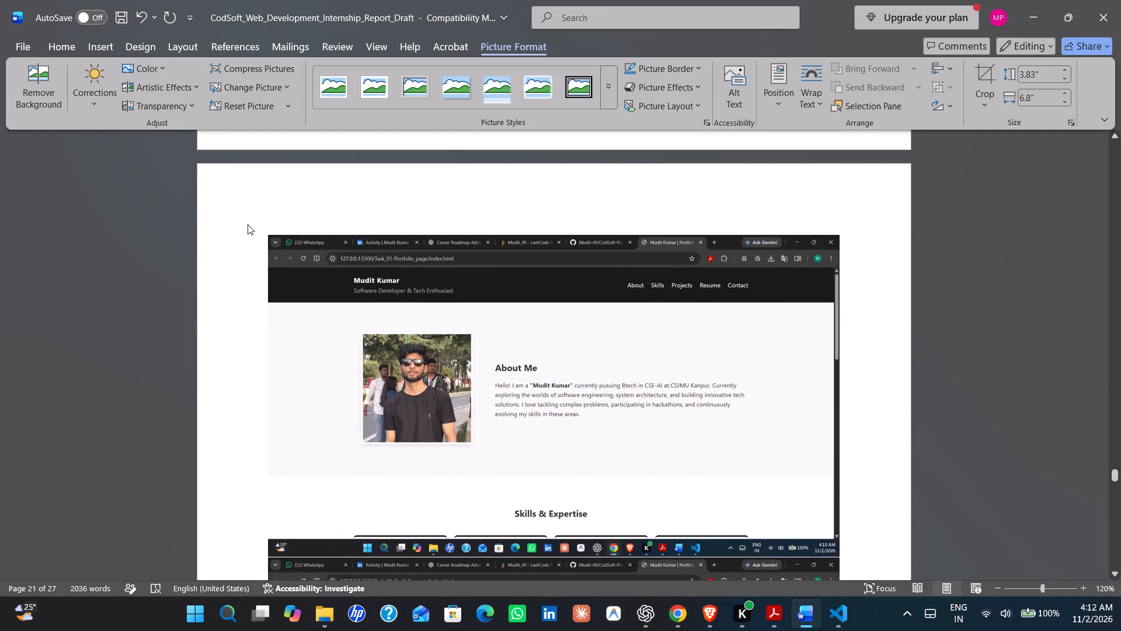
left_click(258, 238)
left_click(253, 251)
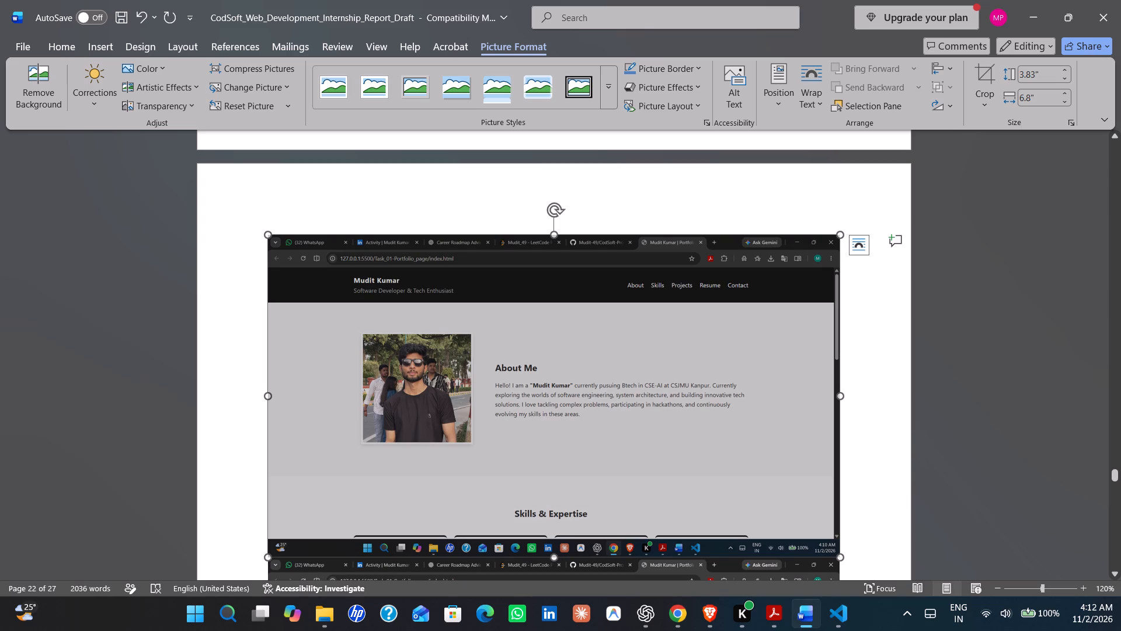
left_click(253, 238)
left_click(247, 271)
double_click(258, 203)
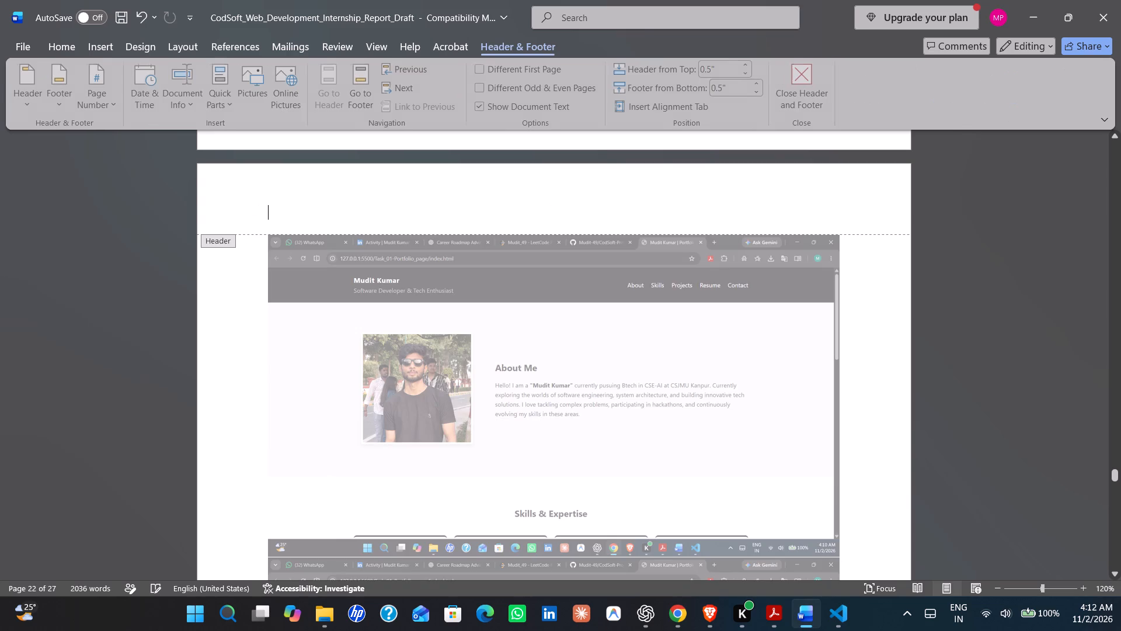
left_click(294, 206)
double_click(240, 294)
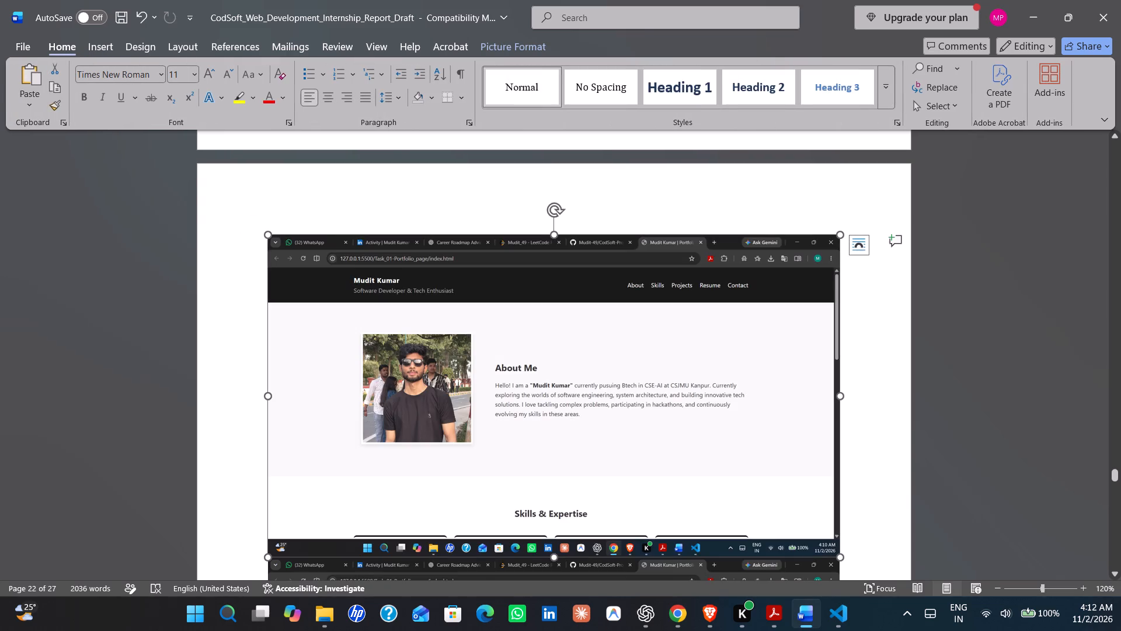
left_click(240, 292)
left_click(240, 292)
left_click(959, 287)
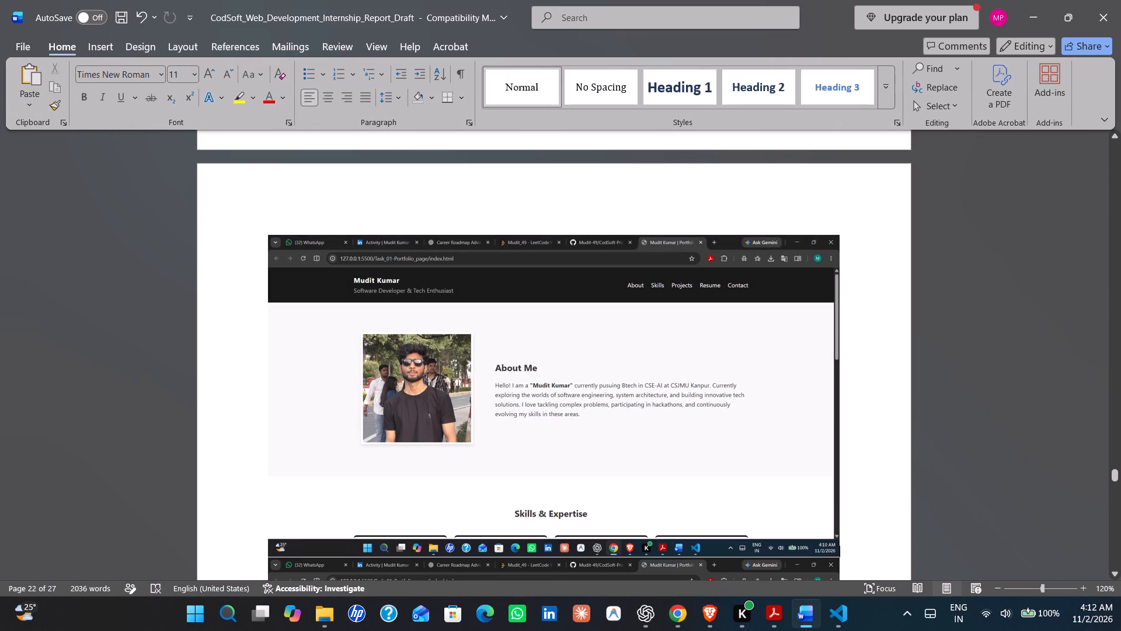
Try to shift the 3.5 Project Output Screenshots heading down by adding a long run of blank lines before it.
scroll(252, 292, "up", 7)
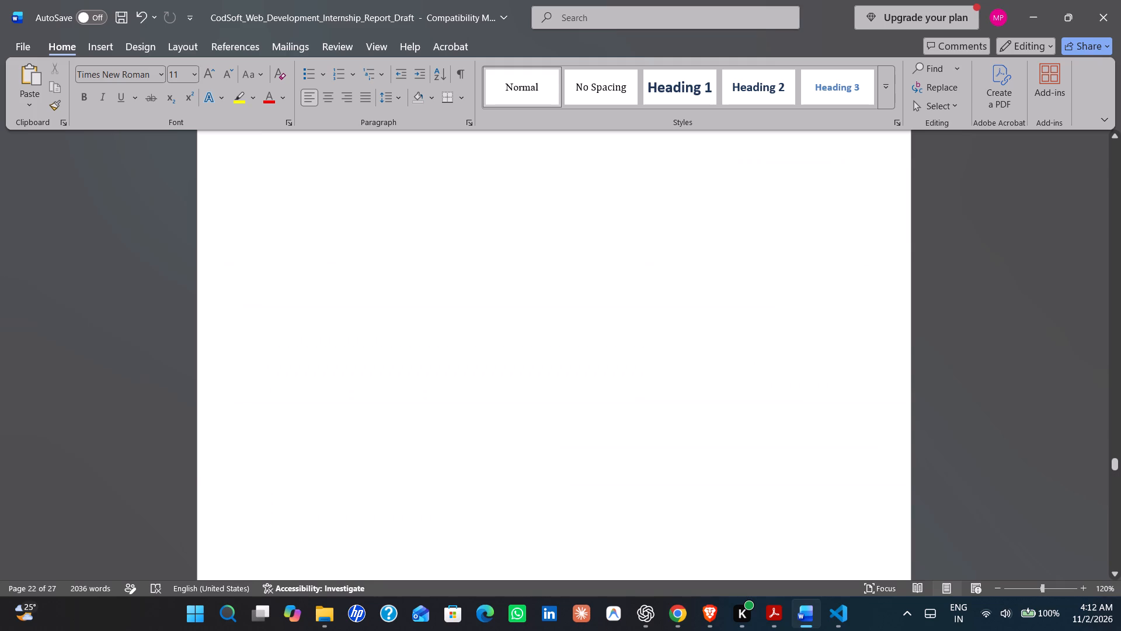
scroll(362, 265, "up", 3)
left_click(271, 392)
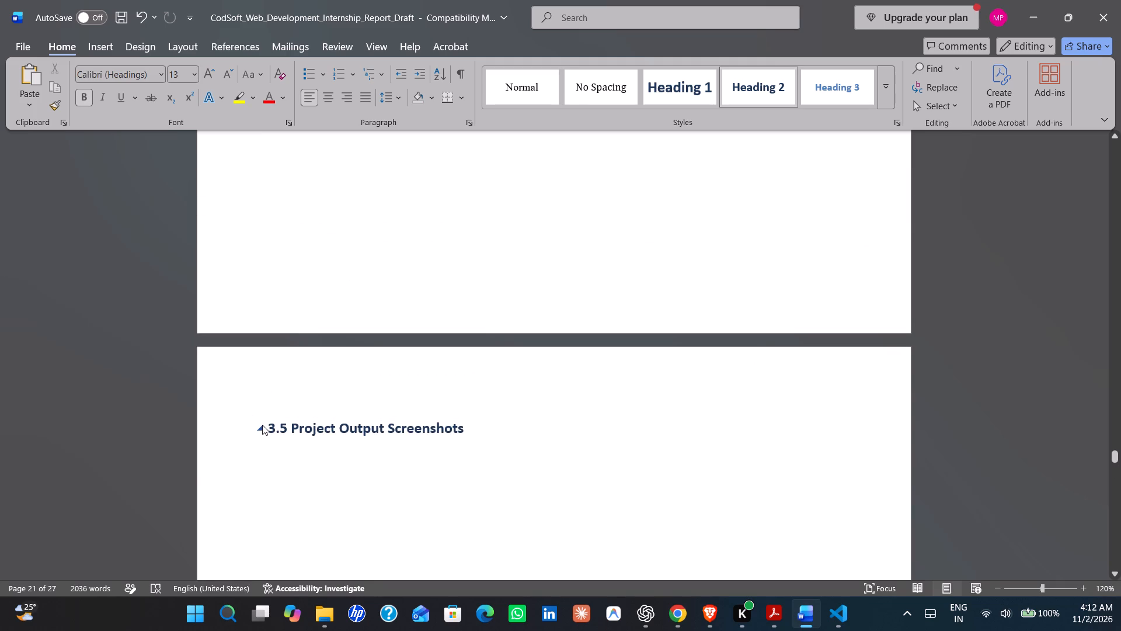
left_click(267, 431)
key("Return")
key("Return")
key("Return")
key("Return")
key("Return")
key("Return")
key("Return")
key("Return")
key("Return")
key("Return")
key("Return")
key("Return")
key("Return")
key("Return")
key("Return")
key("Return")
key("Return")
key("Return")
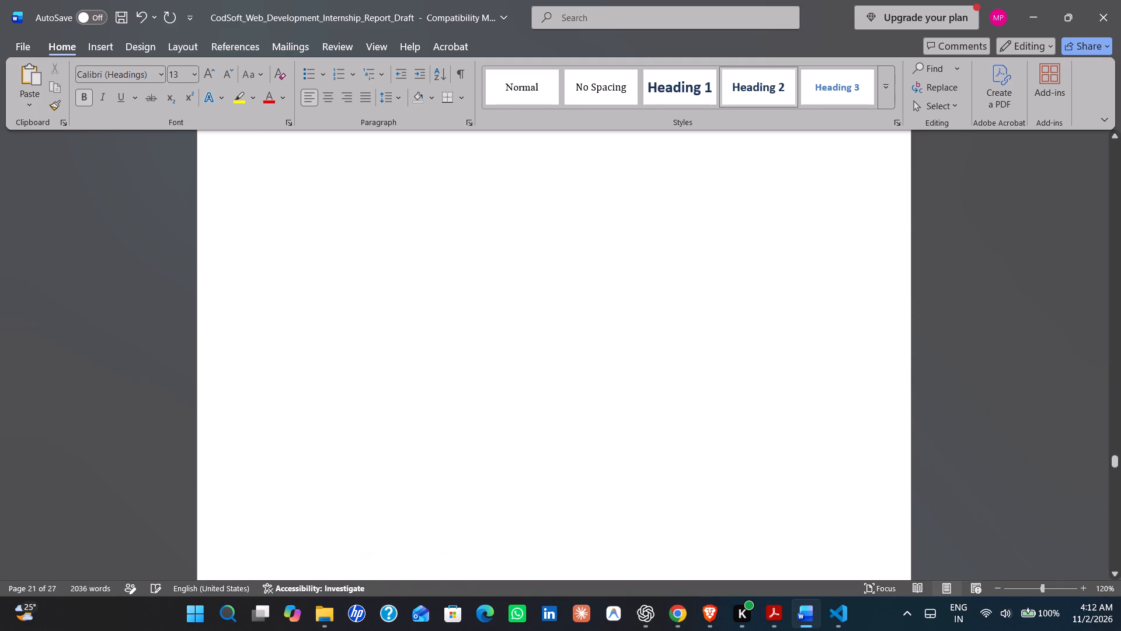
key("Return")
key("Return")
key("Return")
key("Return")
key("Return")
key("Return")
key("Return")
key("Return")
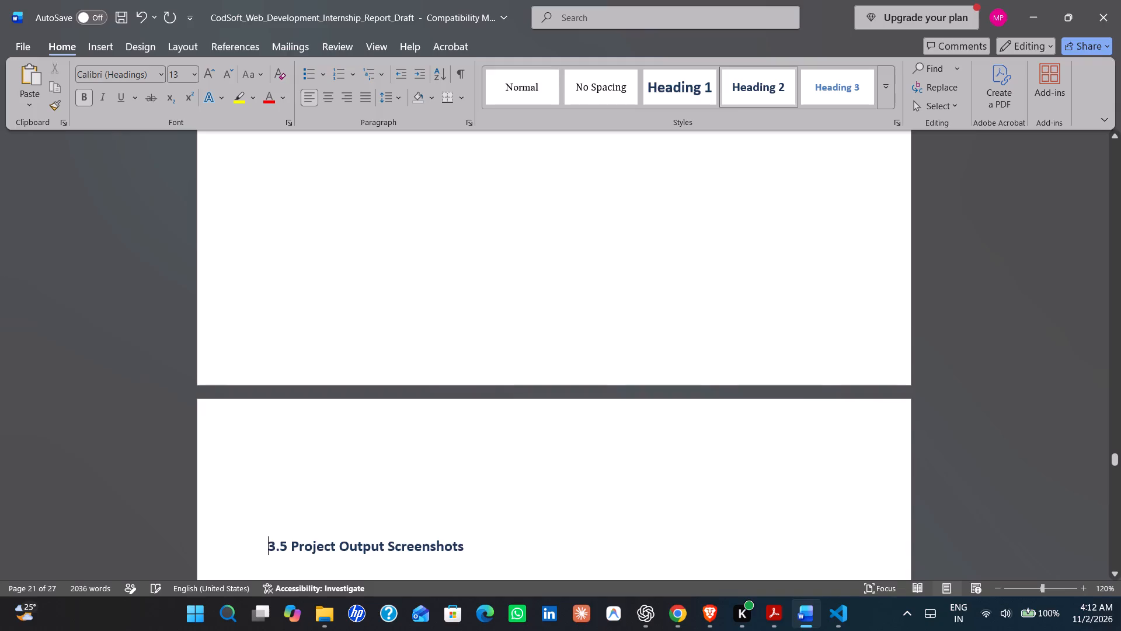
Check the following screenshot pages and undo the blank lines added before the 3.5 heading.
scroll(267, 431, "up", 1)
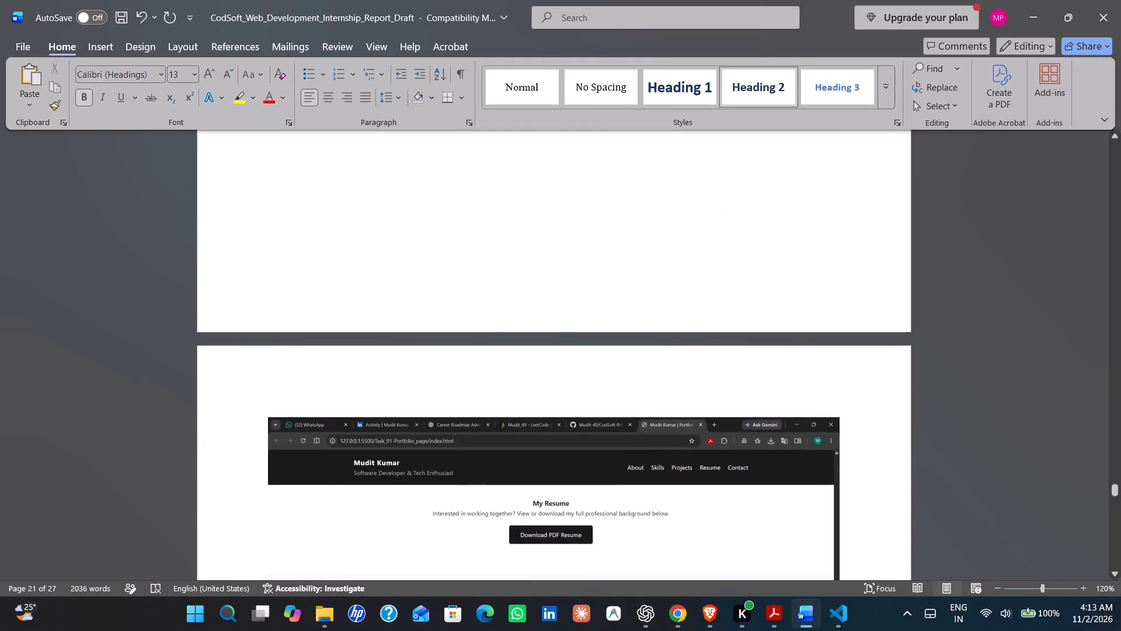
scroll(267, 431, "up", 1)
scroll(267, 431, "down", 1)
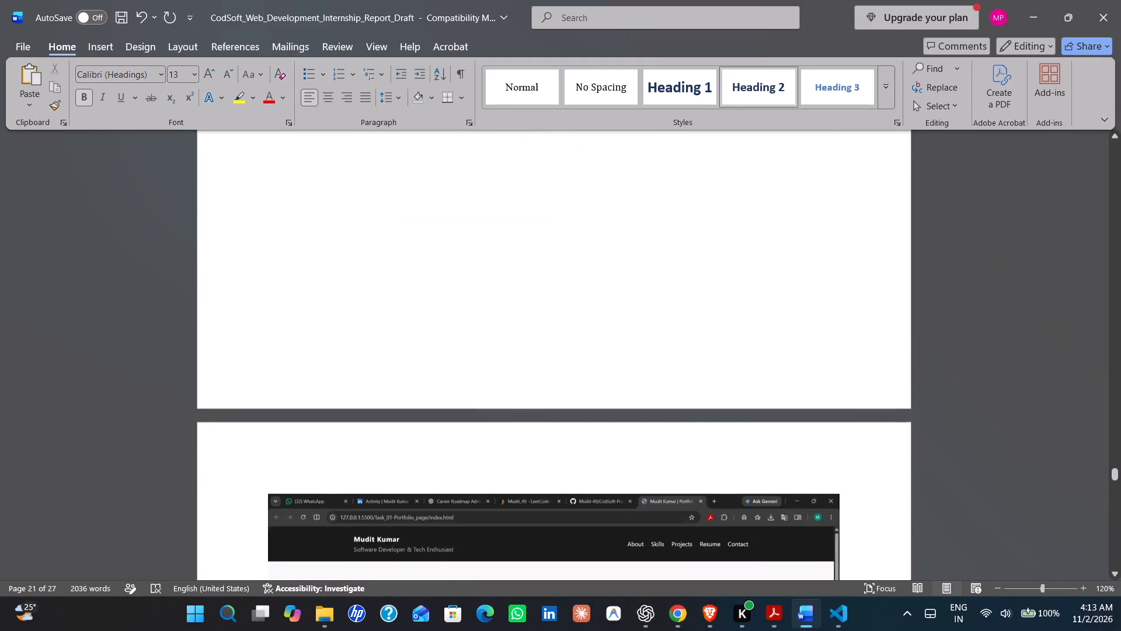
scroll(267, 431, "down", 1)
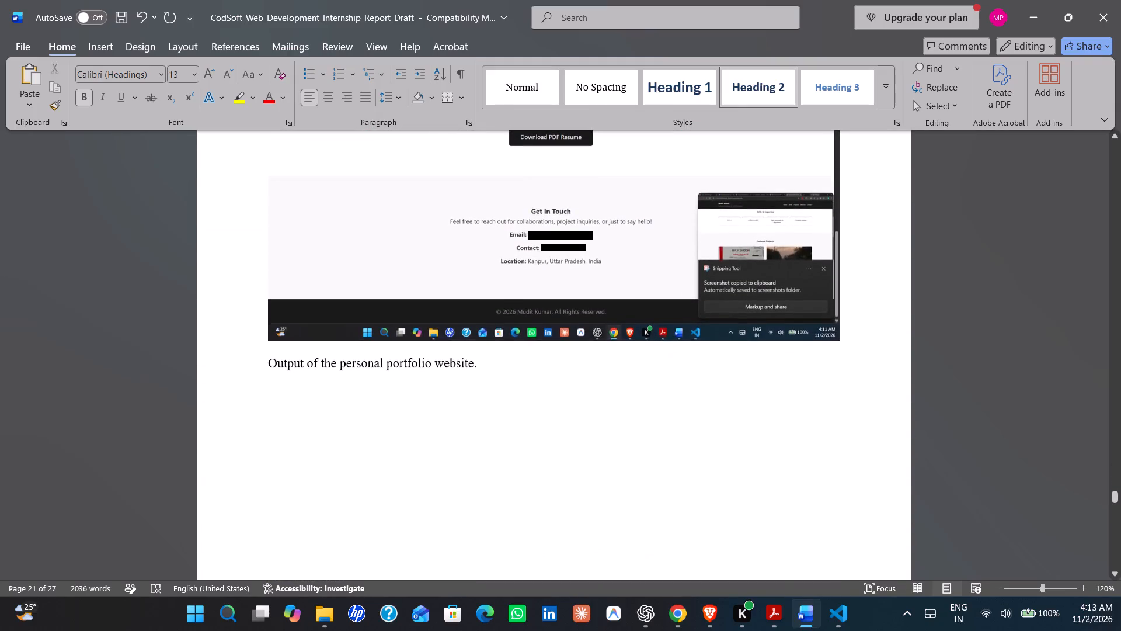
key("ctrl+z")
In a 10% all-pages overview, move the portfolio screenshot showing skills and featured projects onto the page with the 3.5 heading.
scroll(267, 431, "up", 1)
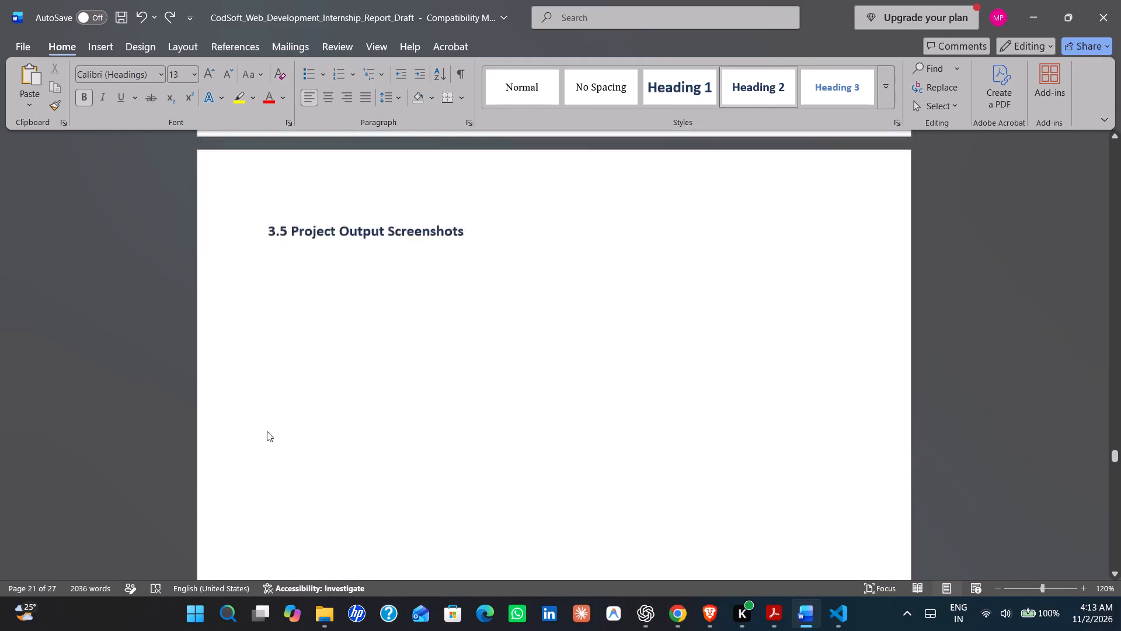
scroll(267, 431, "up", 1)
scroll(267, 431, "right", 1)
scroll(267, 431, "up", 1)
scroll(267, 431, "right", 1)
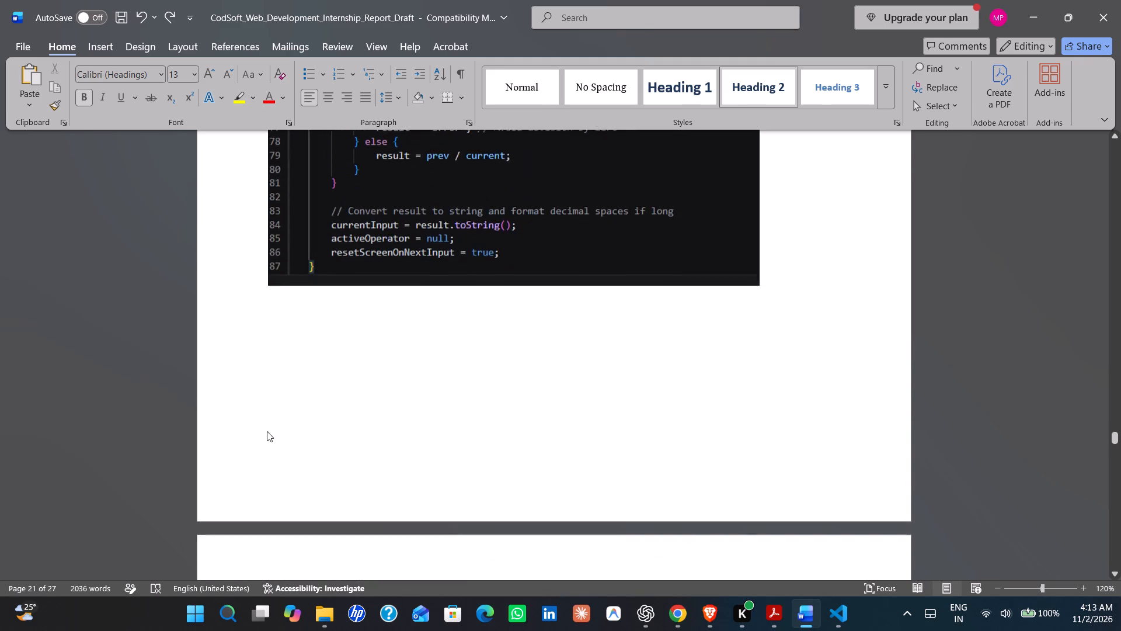
scroll(267, 431, "right", 1)
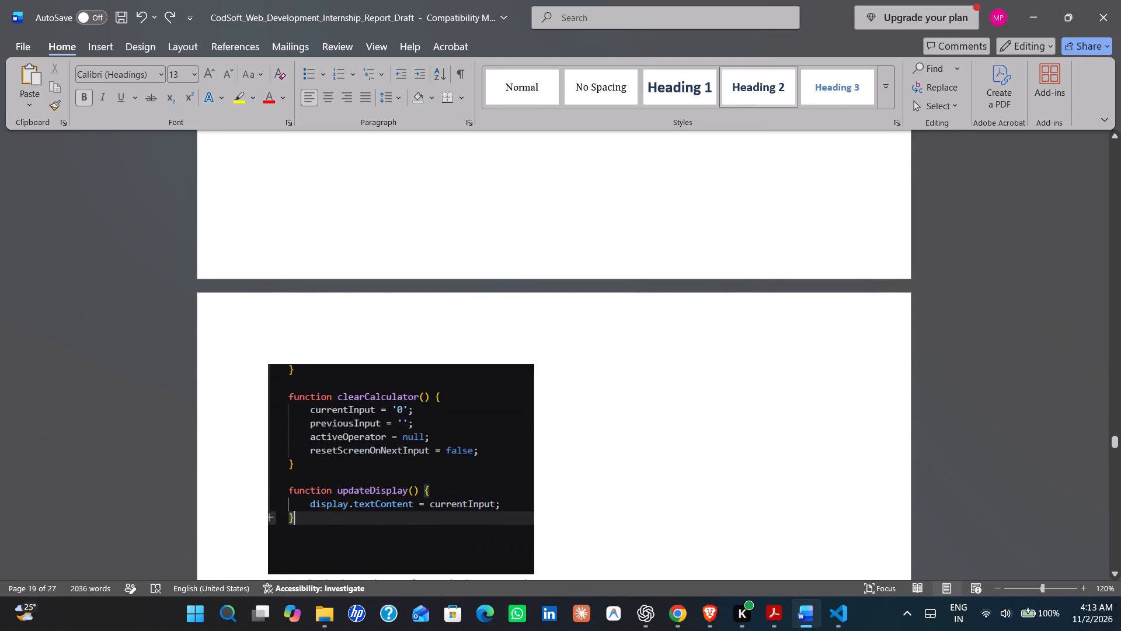
key("ctrl+minus")
key("ctrl+minus")
key("ctrl+minus")
key("ctrl+minus")
key("ctrl+minus")
key("ctrl+minus")
key("ctrl+minus")
key("ctrl+minus")
key("ctrl+minus")
key("ctrl+minus")
key("ctrl+minus")
key("ctrl+minus")
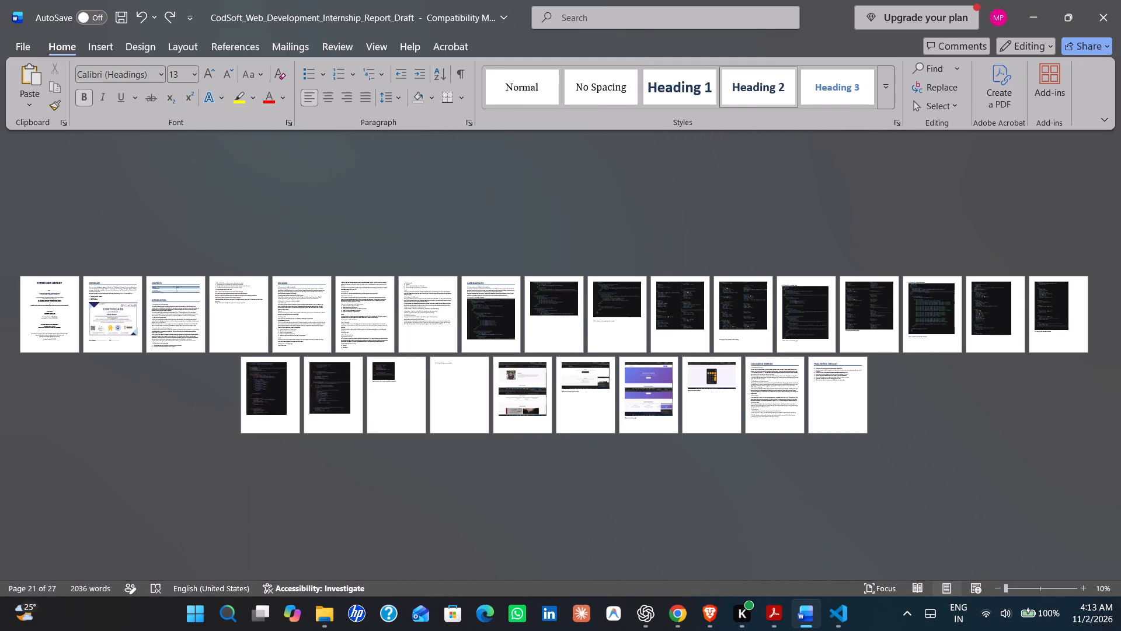
left_click(440, 375)
left_click_drag(518, 396, 452, 399)
left_click(452, 399)
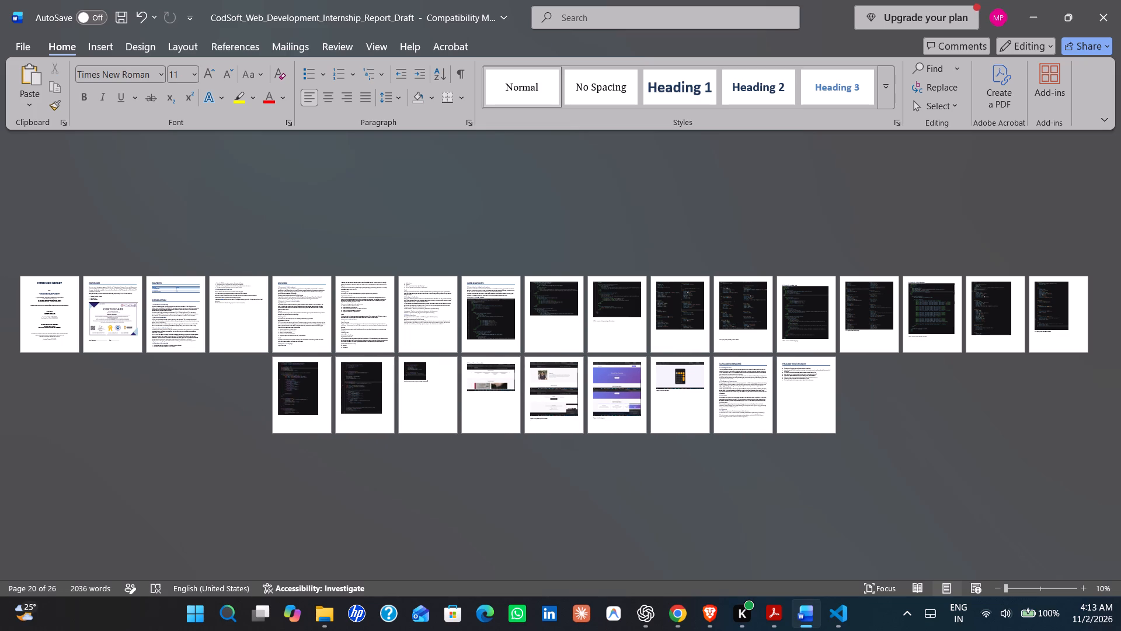
key("ctrl+equal")
key("ctrl+equal")
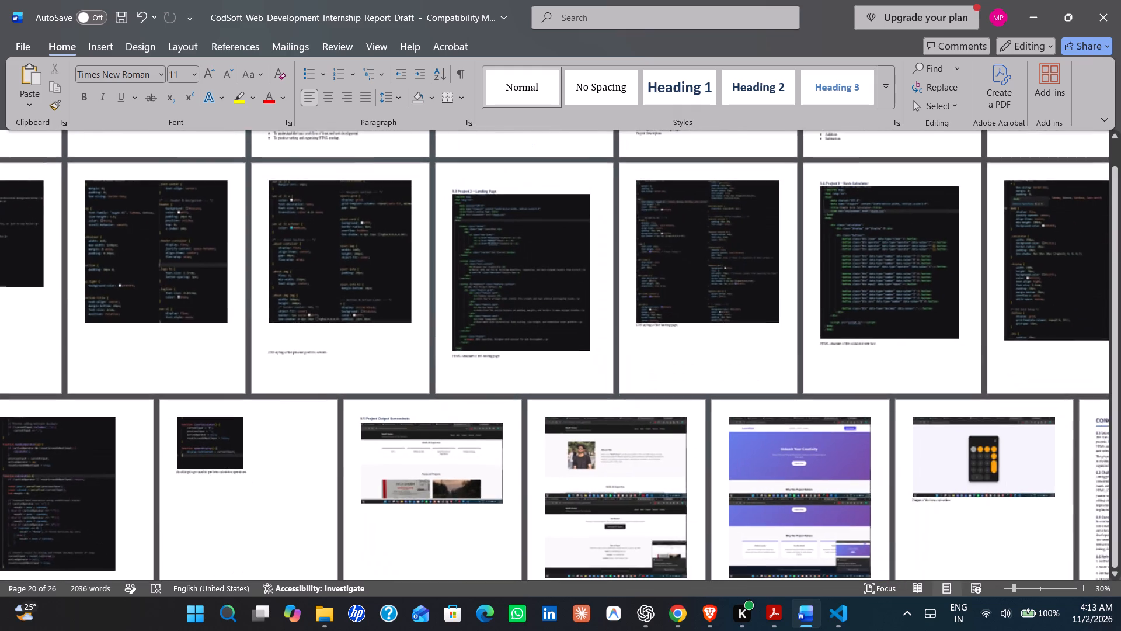
scroll(551, 396, "down", 1)
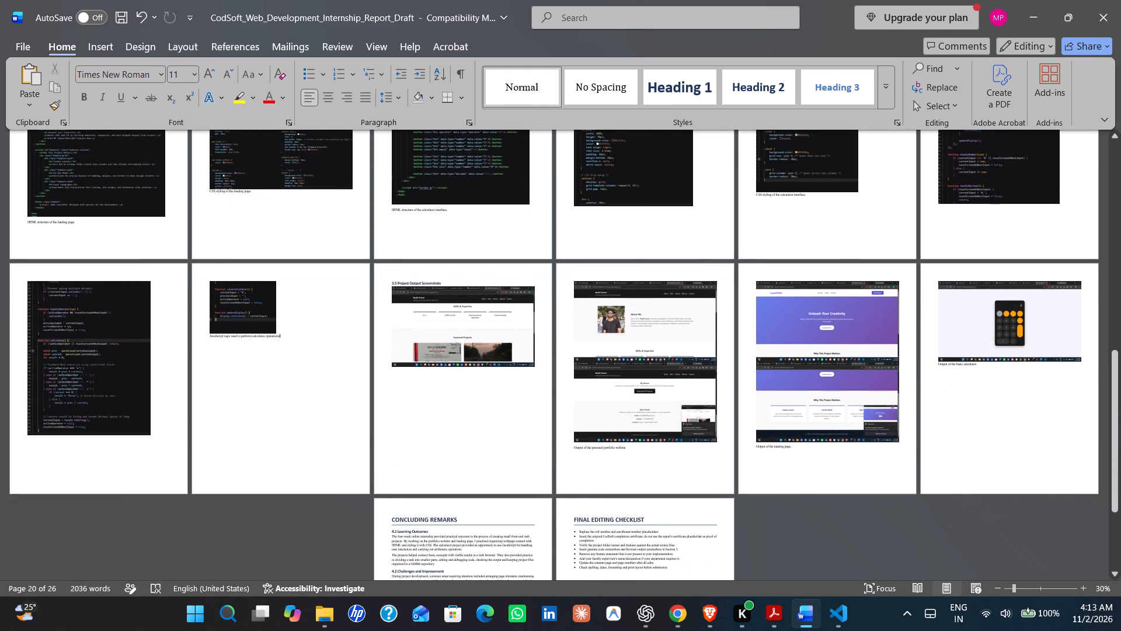
Reorder the portfolio screenshots on the 3.5 heading's page with About Me first and Skills & Expertise with Featured Projects directly below.
left_click_drag(475, 358, 466, 414)
left_click_drag(587, 332, 546, 311)
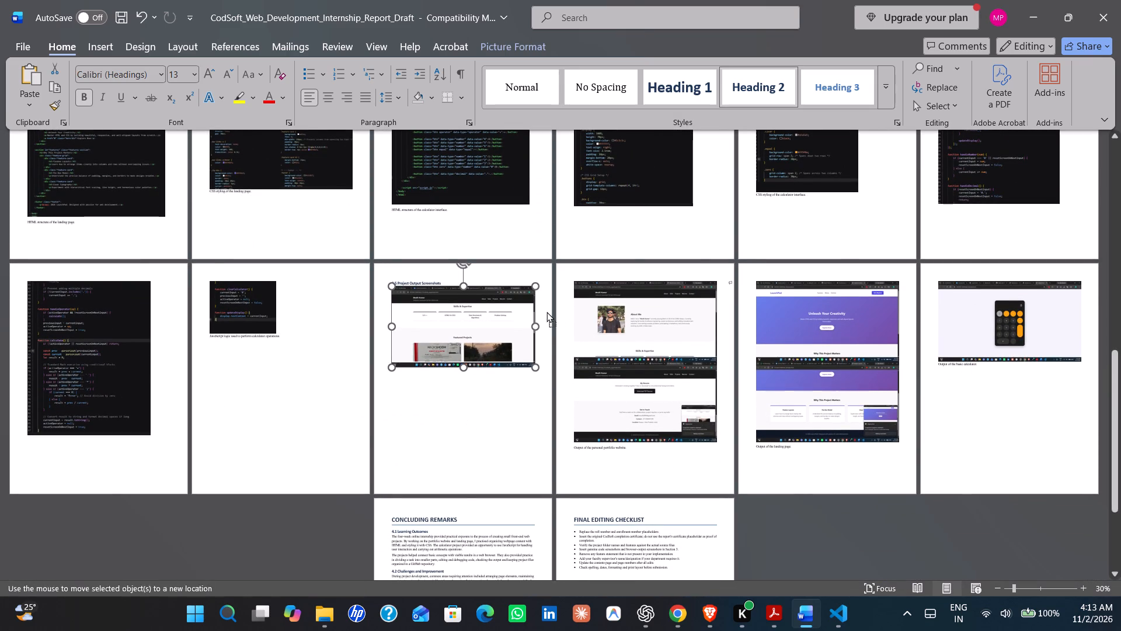
left_click_drag(546, 311, 464, 291)
left_click_drag(468, 397, 472, 340)
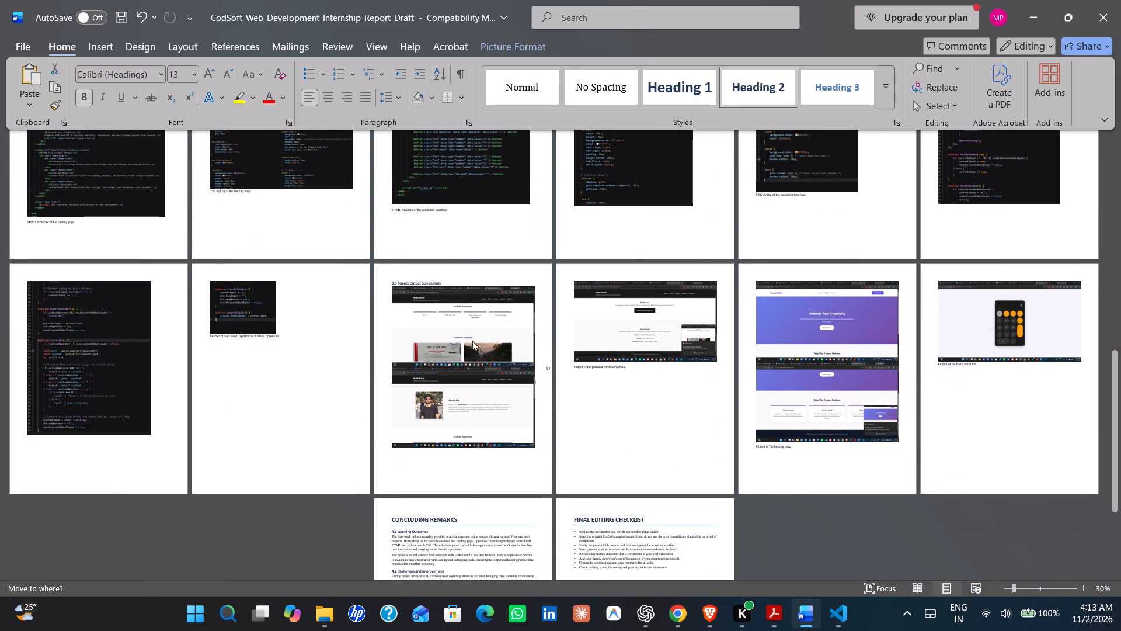
left_click_drag(472, 340, 472, 308)
left_click_drag(470, 320, 664, 446)
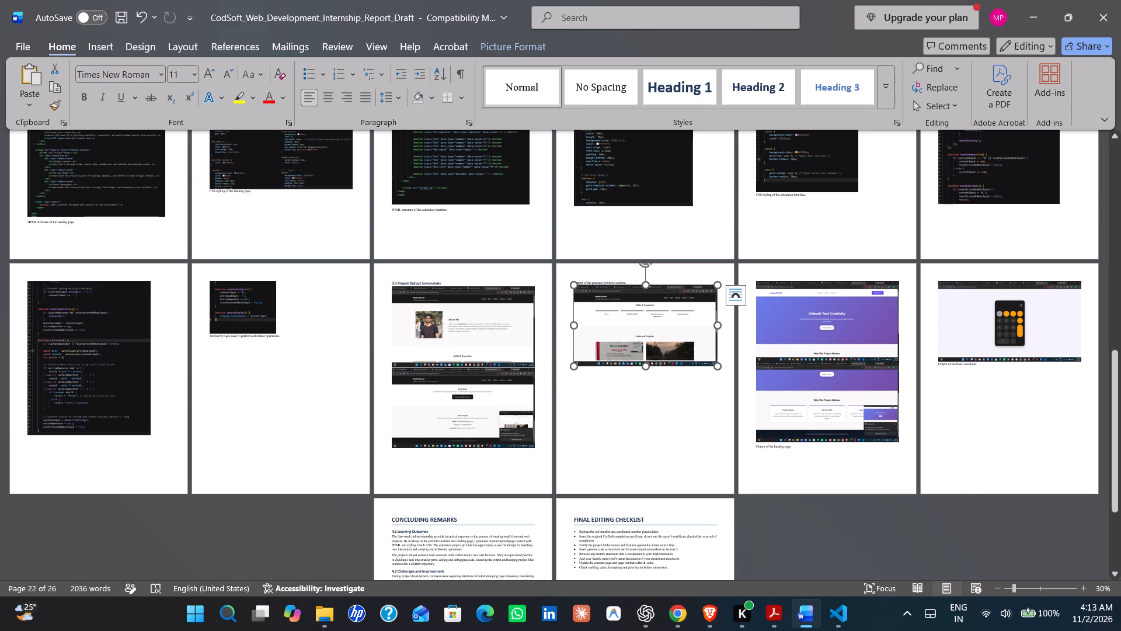
left_click_drag(604, 348, 470, 428)
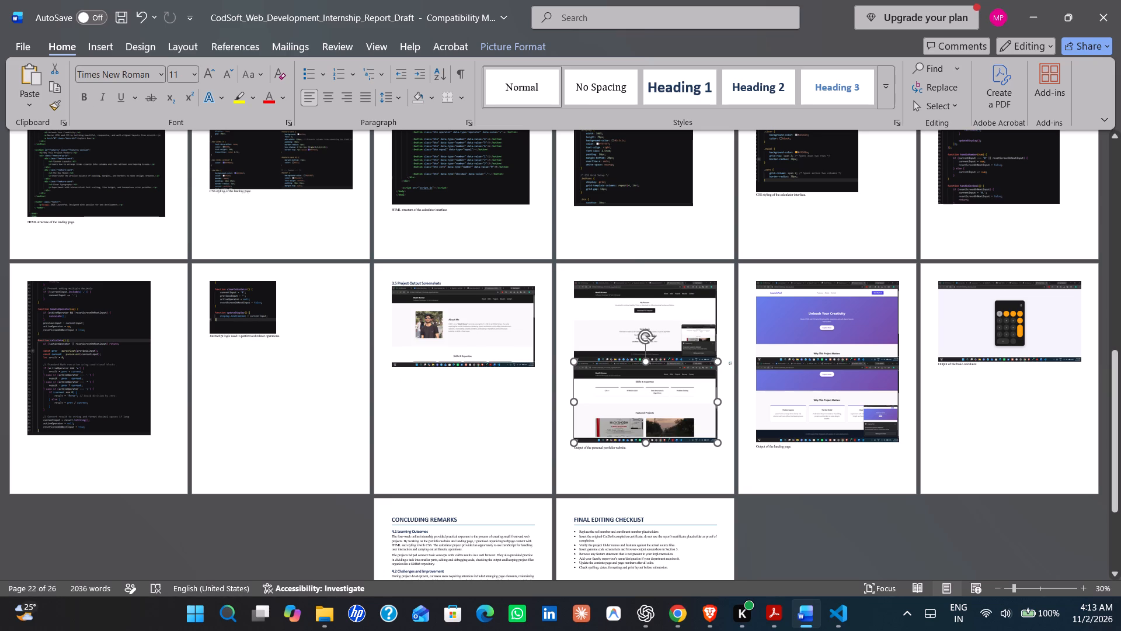
left_click_drag(662, 420, 478, 407)
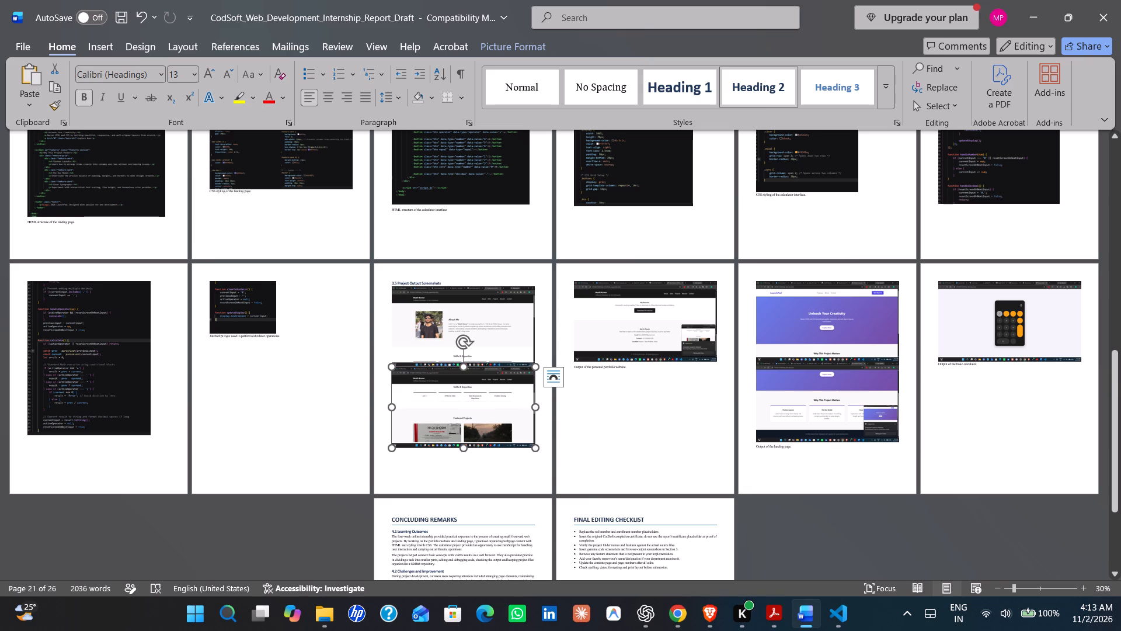
Move the landing page's Unleash Your Creativity screenshot onto the previous page, below the portfolio résumé and contact screenshot.
left_click(840, 549)
left_click_drag(834, 308, 697, 438)
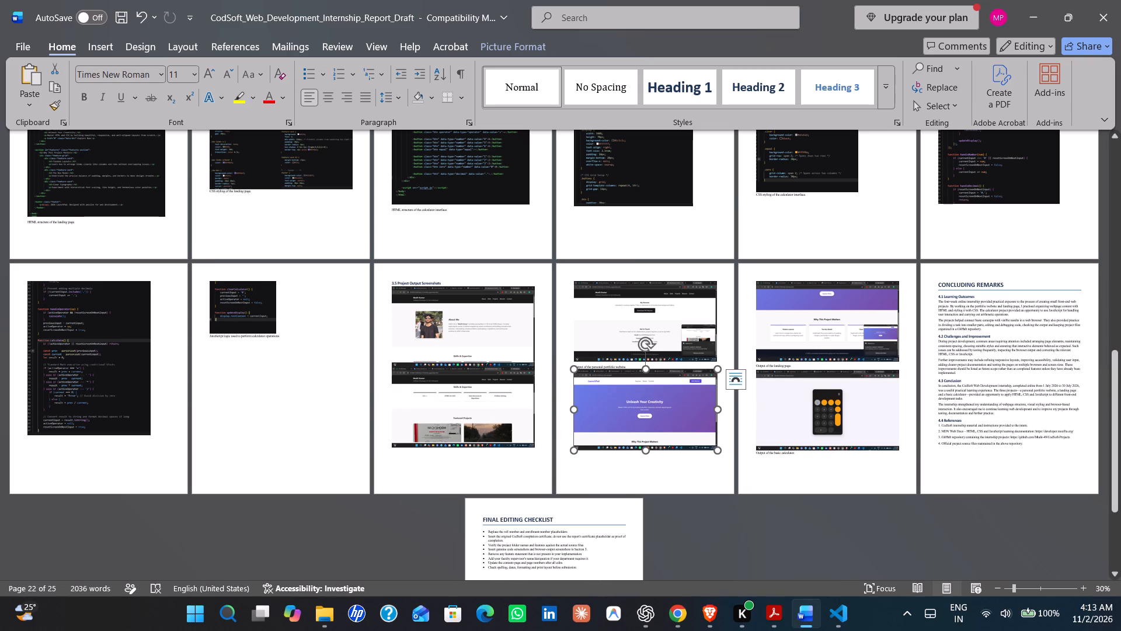
Move the 3.5 Project Output Screenshots heading up to the preceding page, on its own line below the calculator JavaScript caption.
left_click(495, 326)
left_click(420, 285)
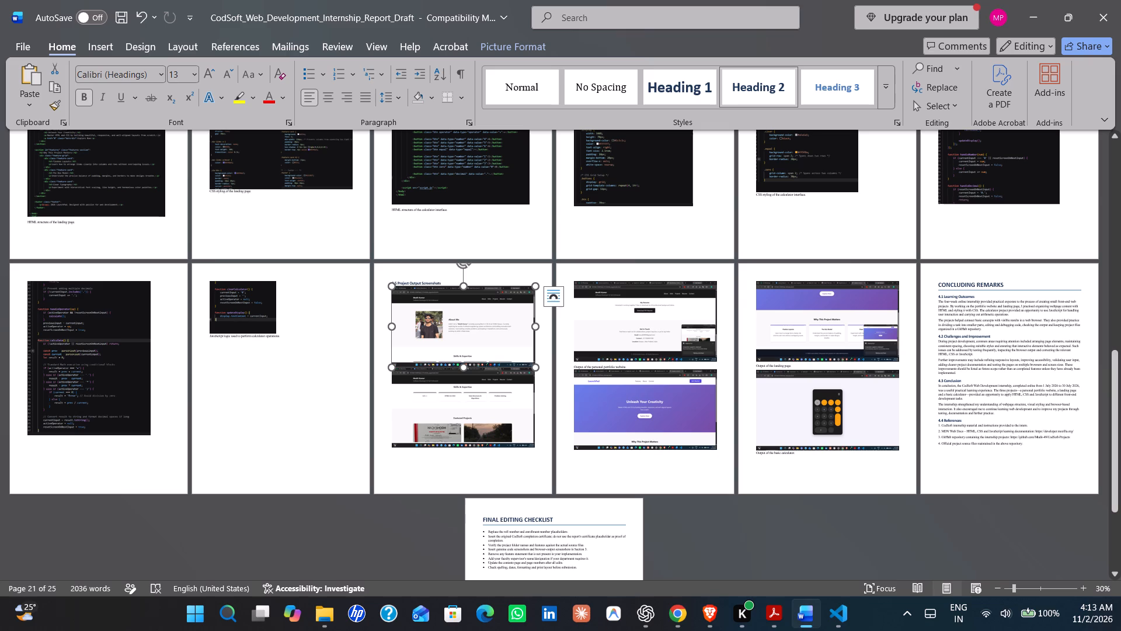
left_click(391, 276)
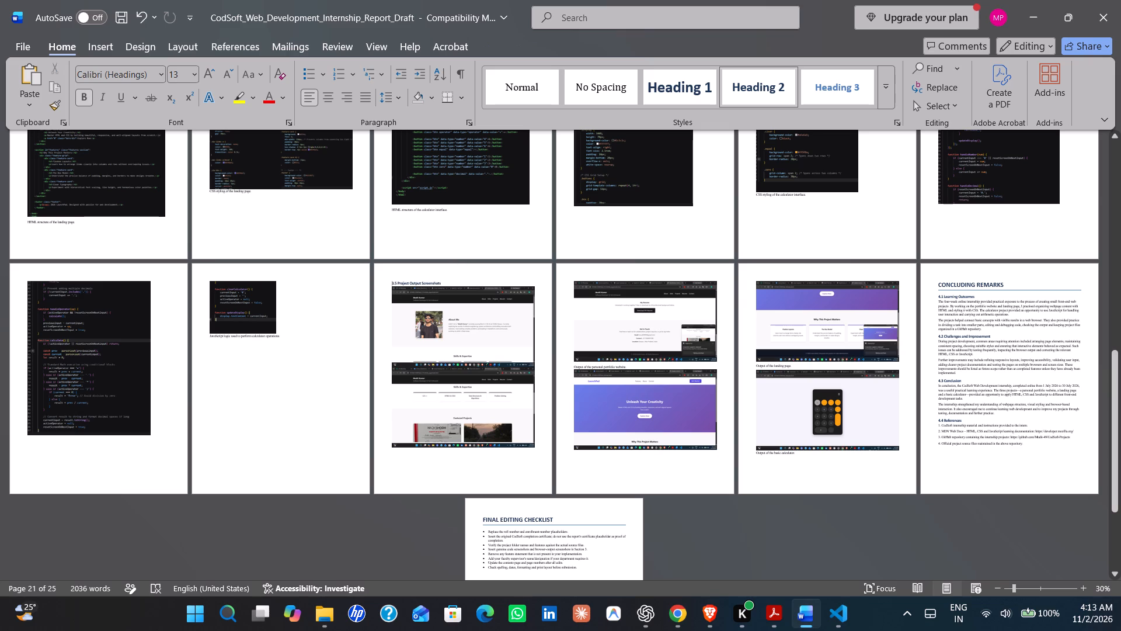
key("BackSpace")
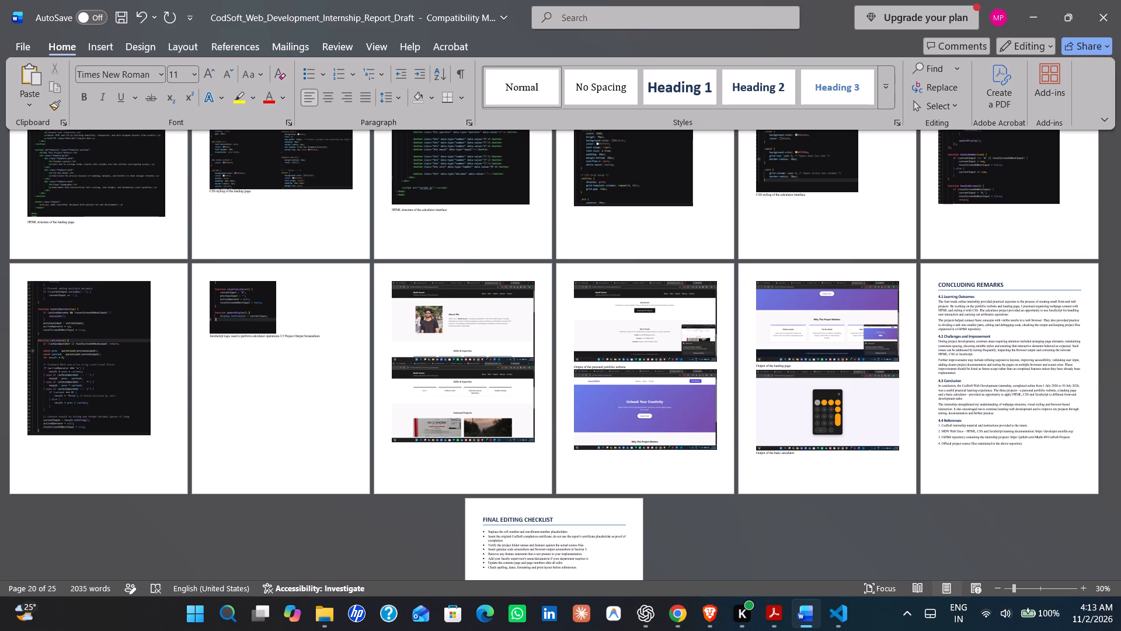
scroll(388, 290, "up", 2, "ctrl")
left_click(237, 366)
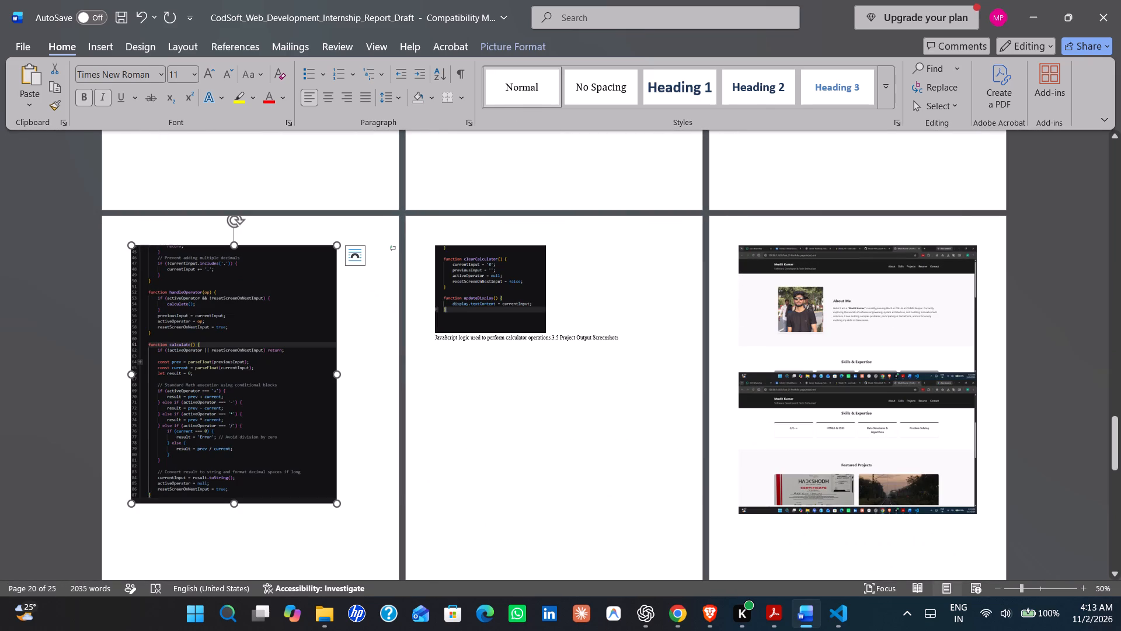
key("Return")
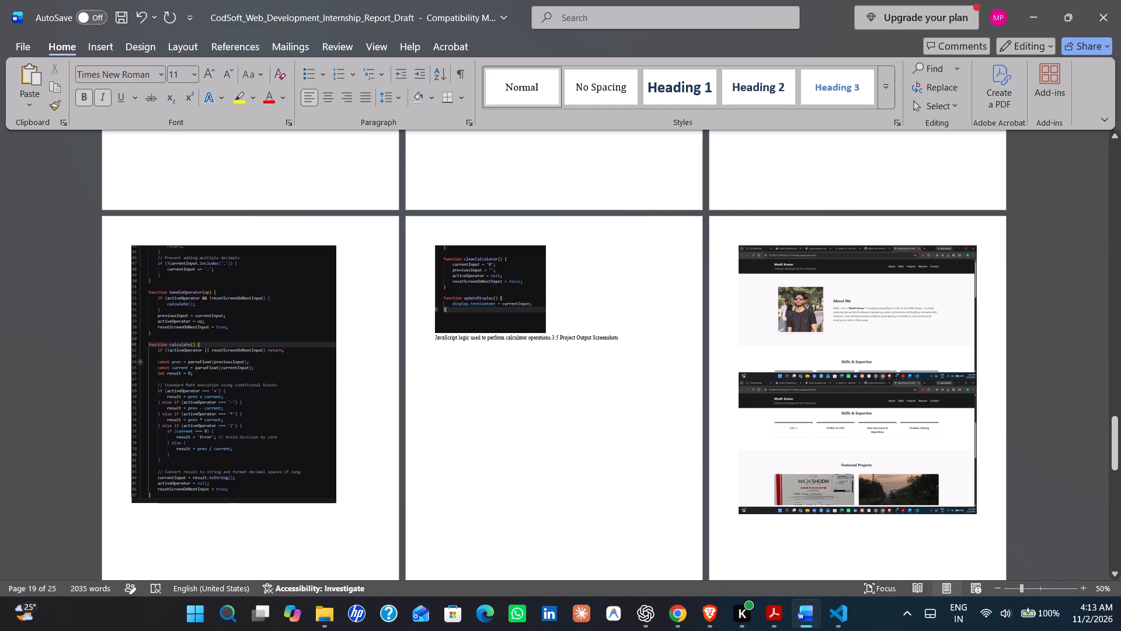
left_click(550, 337)
key("Right")
key("Return")
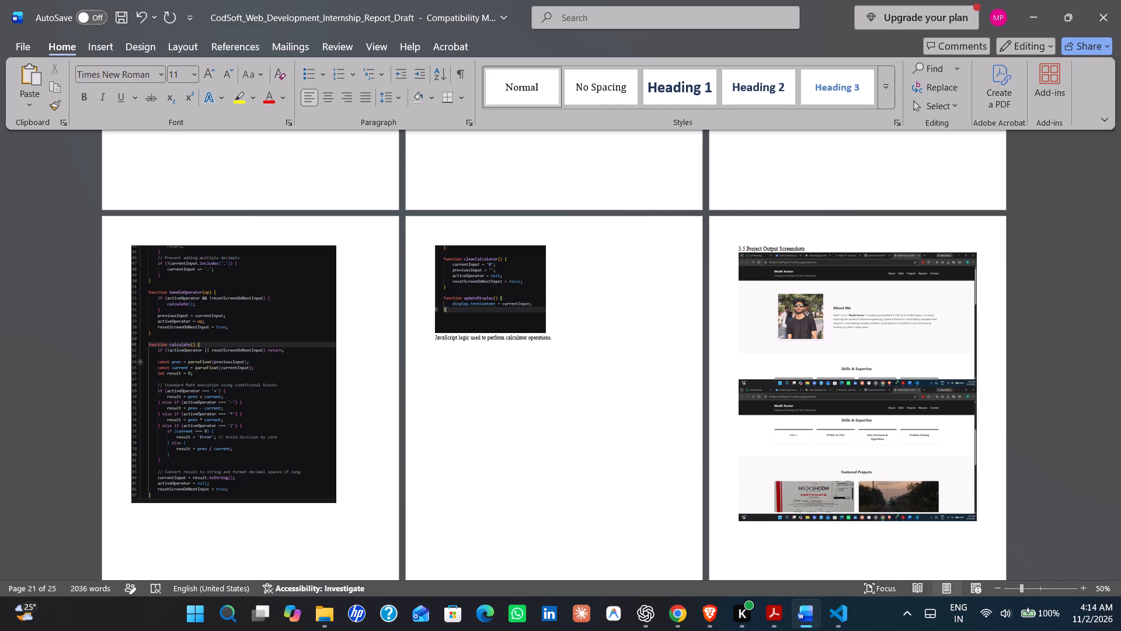
key("BackSpace")
key("Return")
left_click(807, 248)
key("Return")
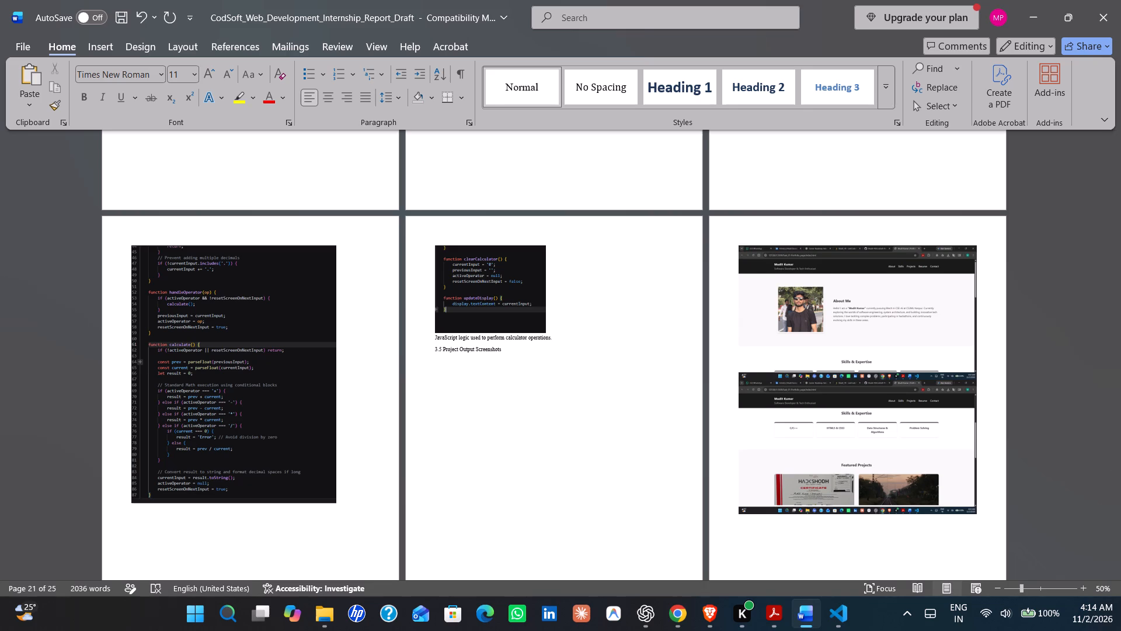
Move the portfolio's About Me screenshot directly below the 3.5 Project Output Screenshots heading on the preceding page.
left_click(568, 390)
scroll(568, 390, "up", 1)
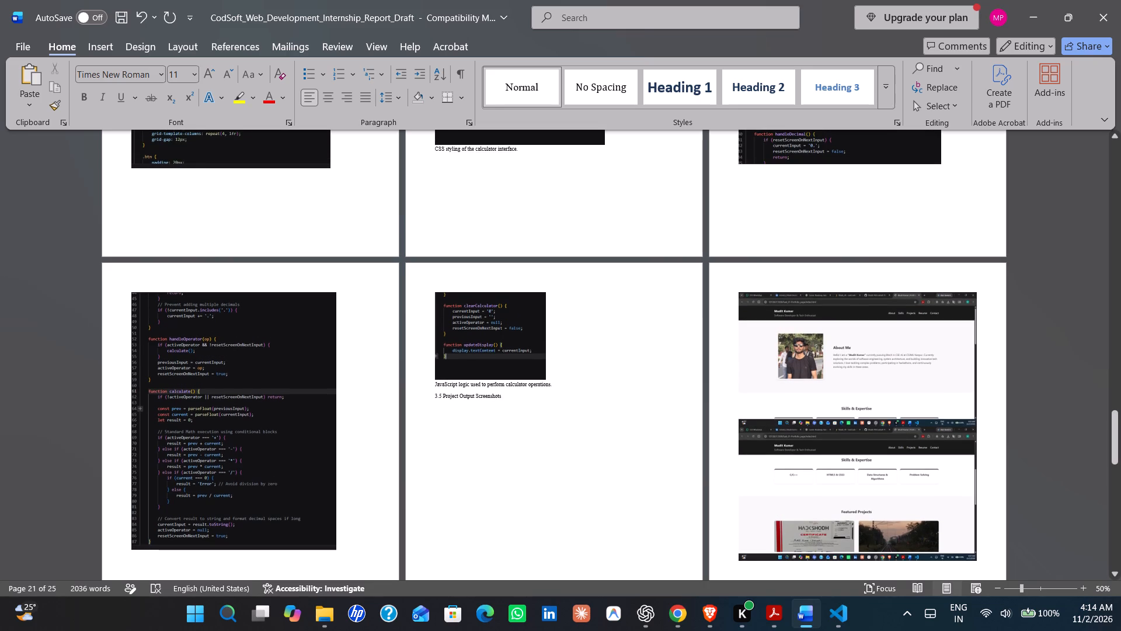
left_click_drag(879, 396, 555, 473)
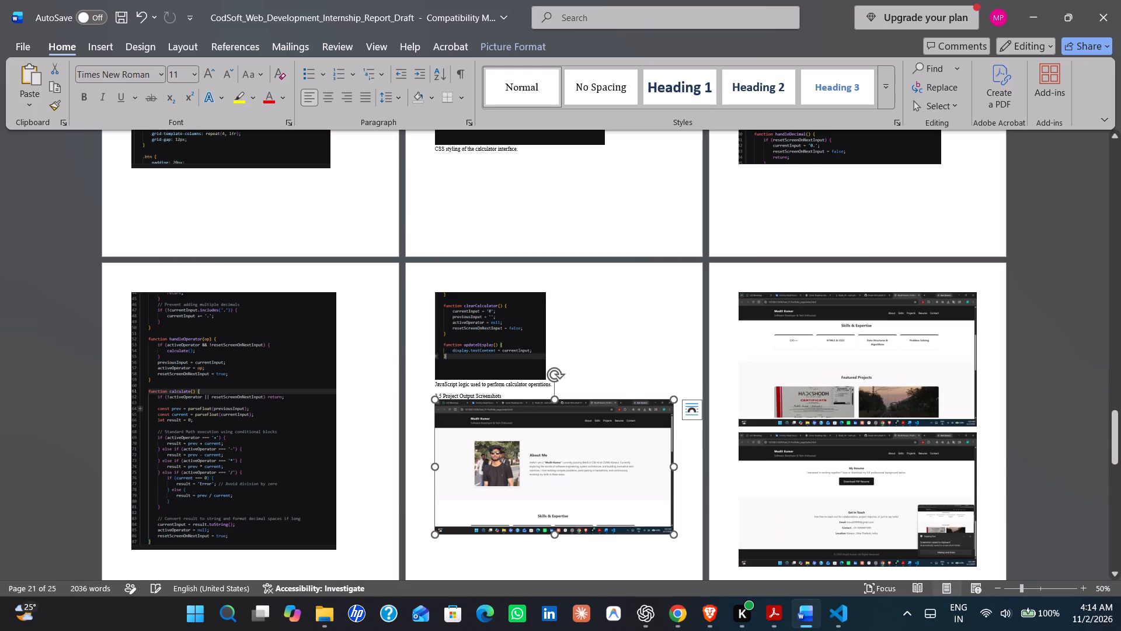
Copy the caption "Output of the personal portfolio website." and paste it below the portfolio résumé and contact screenshot.
left_click(1071, 327)
scroll(934, 376, "down", 3)
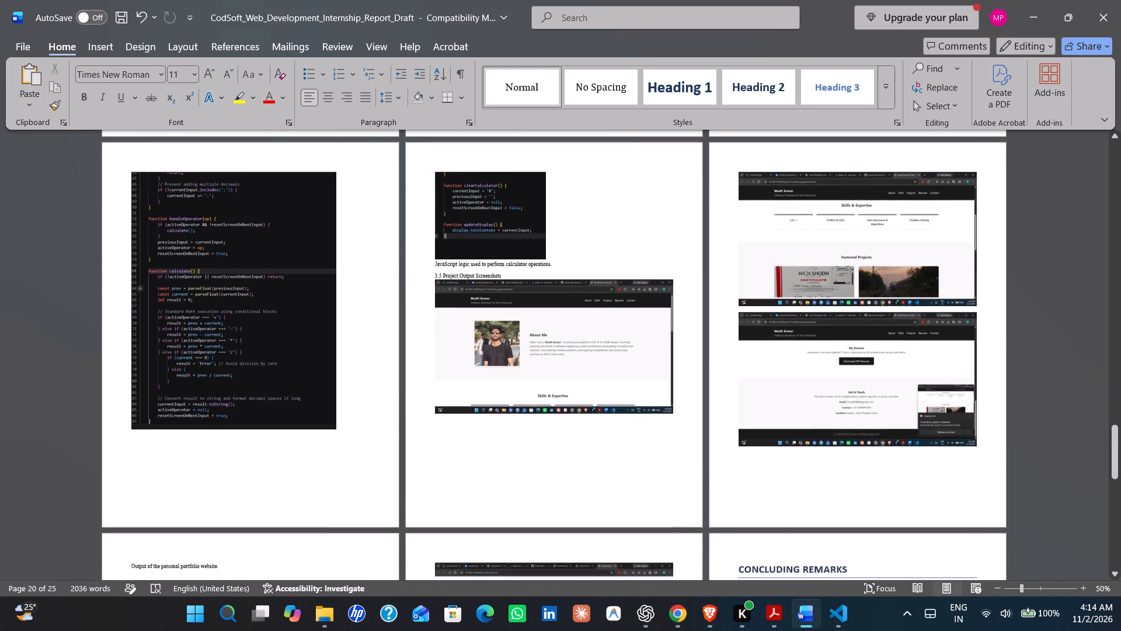
scroll(822, 399, "down", 2)
scroll(184, 534, "down", 1)
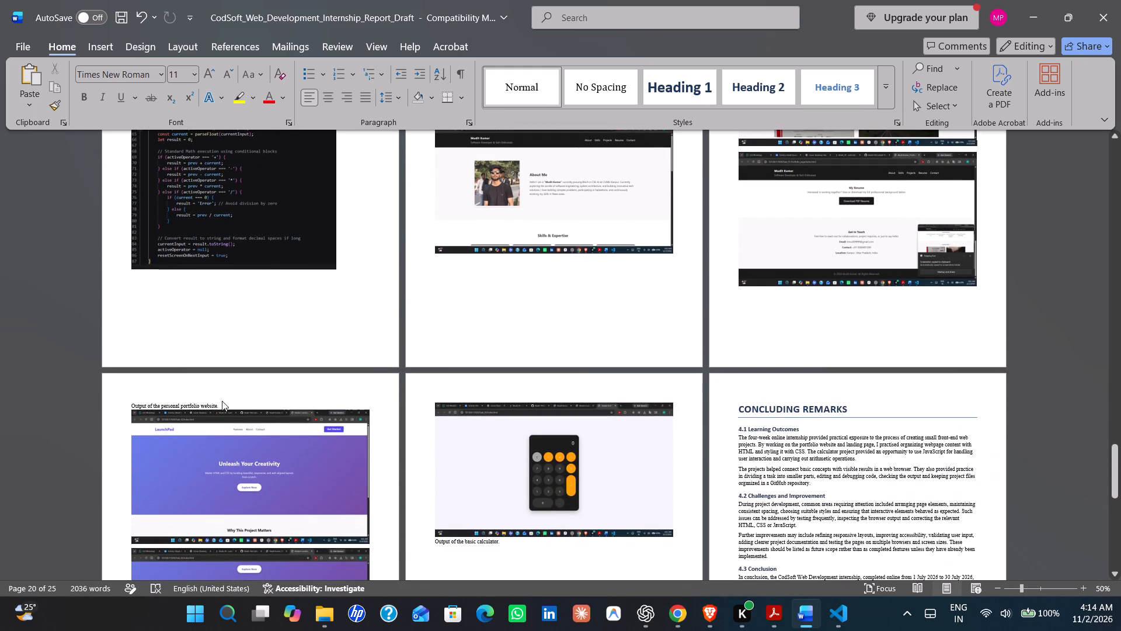
left_click_drag(222, 401, 126, 402)
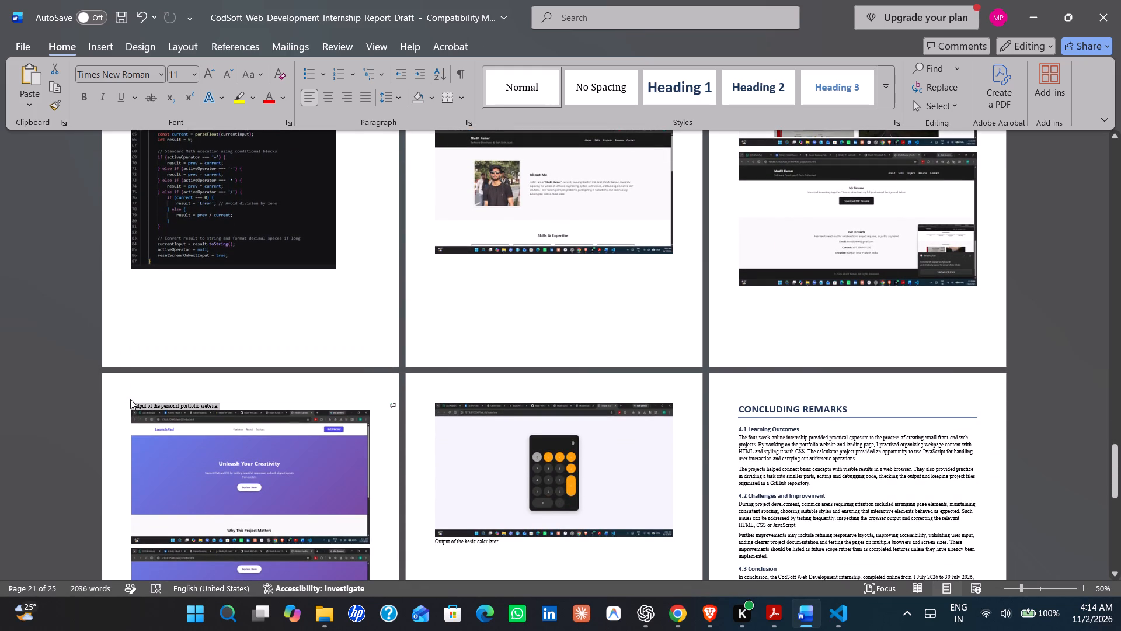
key("ctrl+c")
left_click(798, 308)
double_click(777, 308)
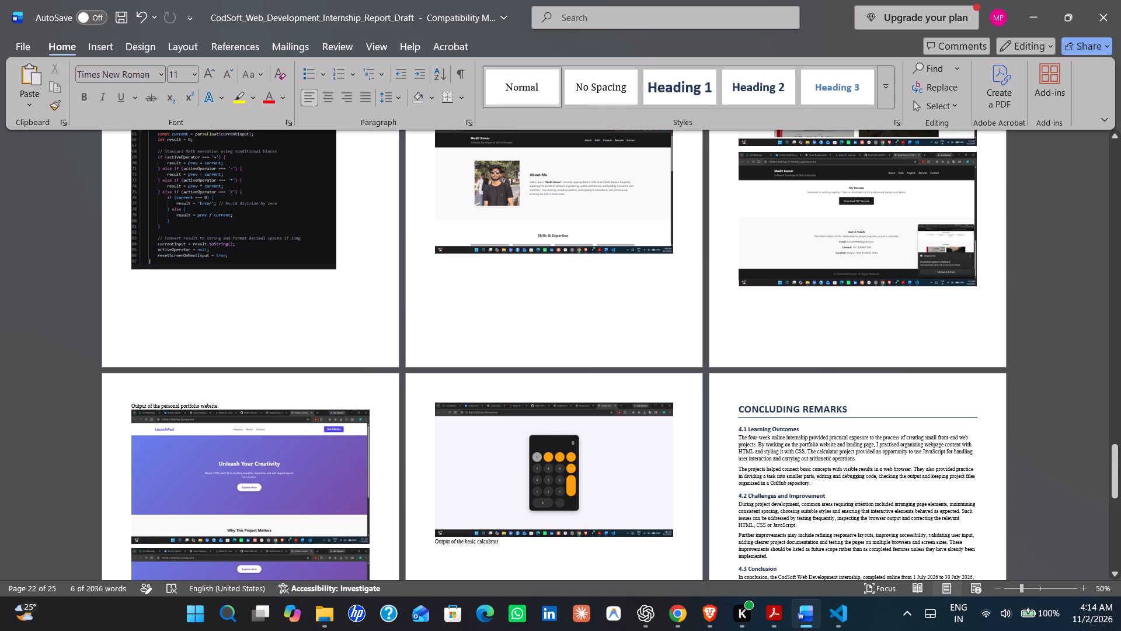
key("ctrl+v")
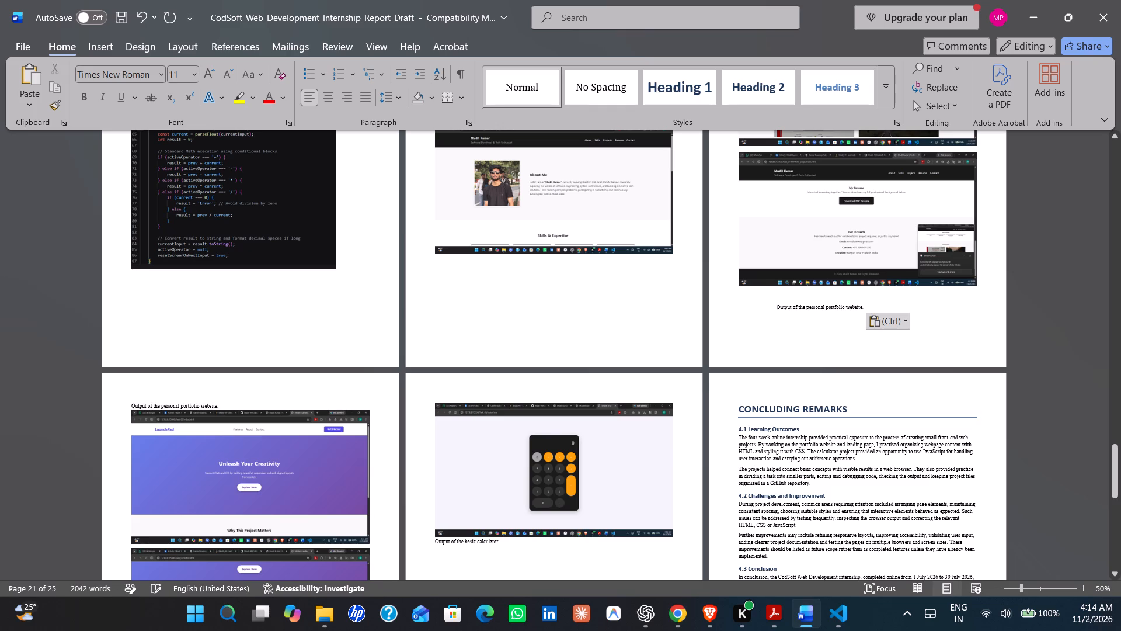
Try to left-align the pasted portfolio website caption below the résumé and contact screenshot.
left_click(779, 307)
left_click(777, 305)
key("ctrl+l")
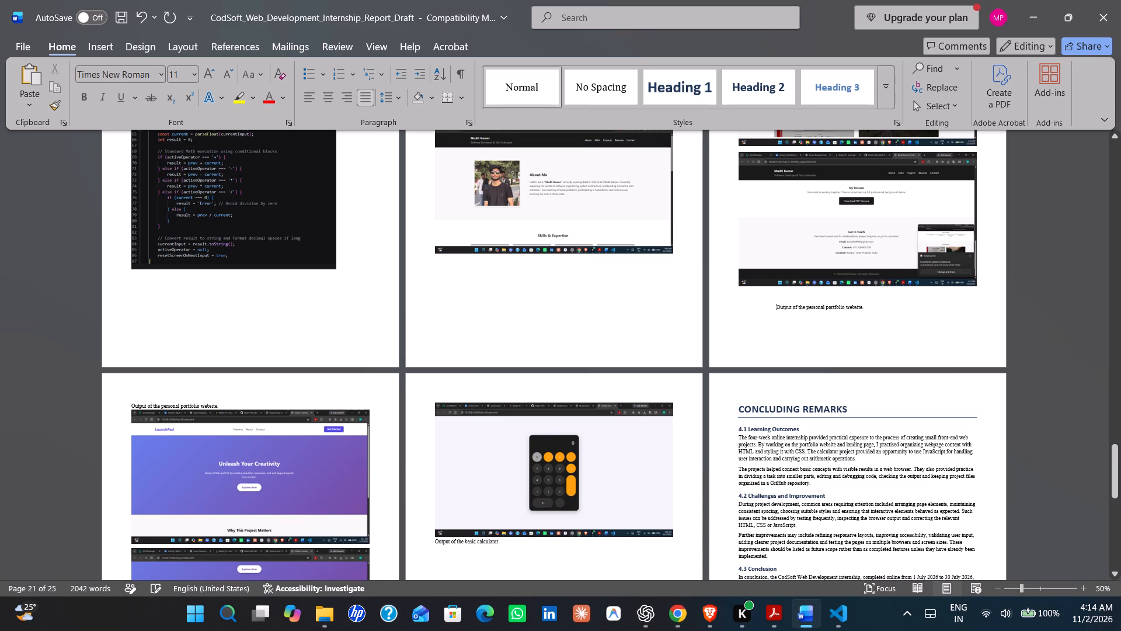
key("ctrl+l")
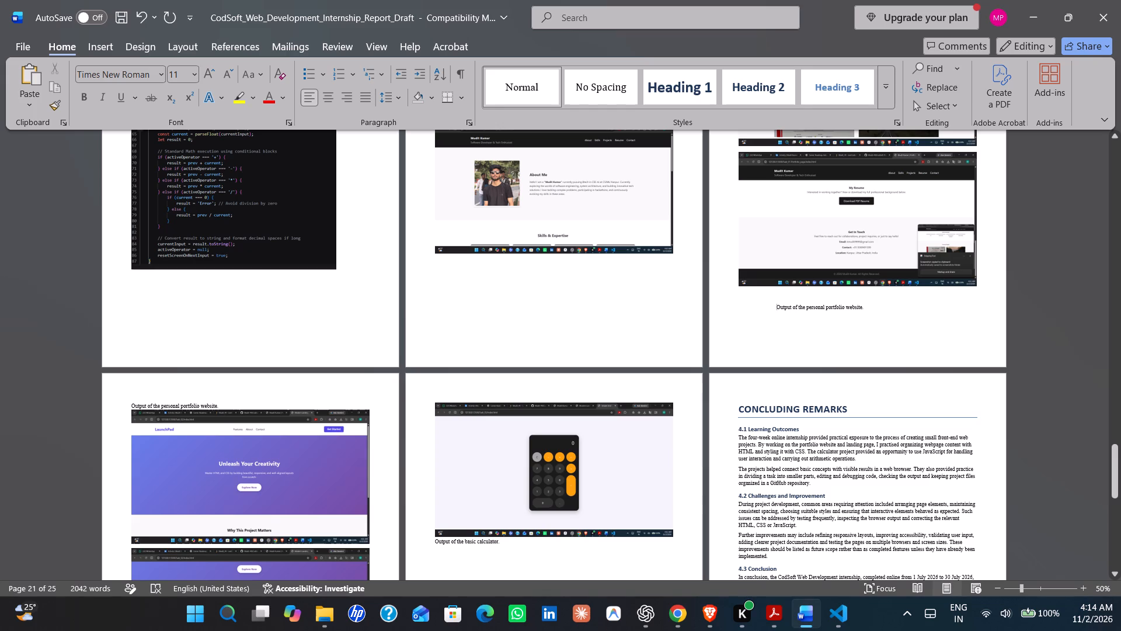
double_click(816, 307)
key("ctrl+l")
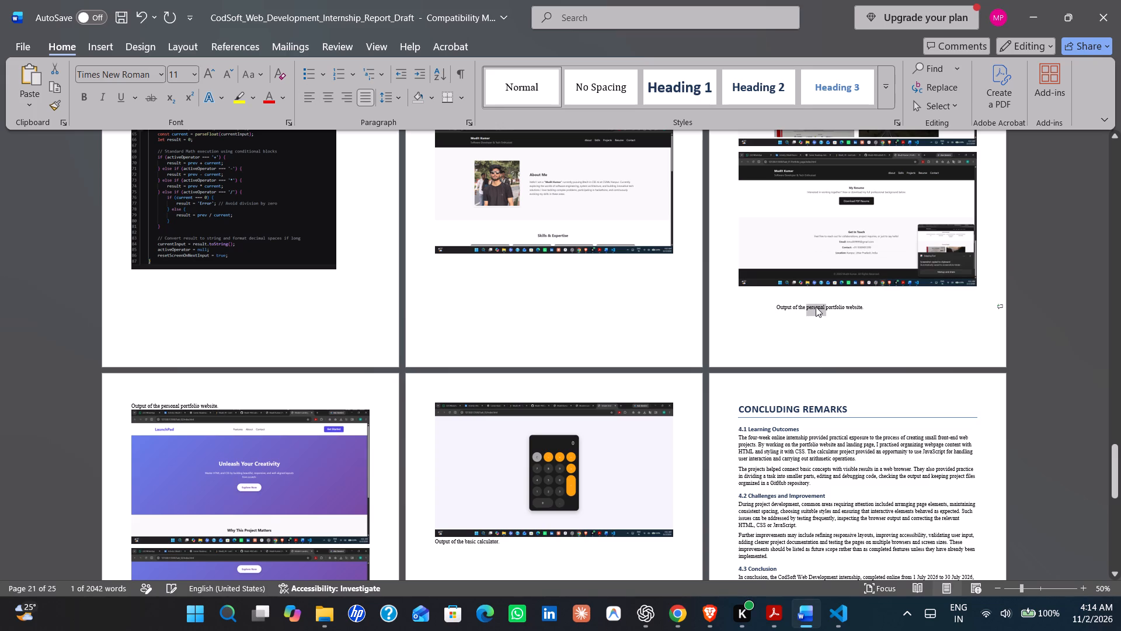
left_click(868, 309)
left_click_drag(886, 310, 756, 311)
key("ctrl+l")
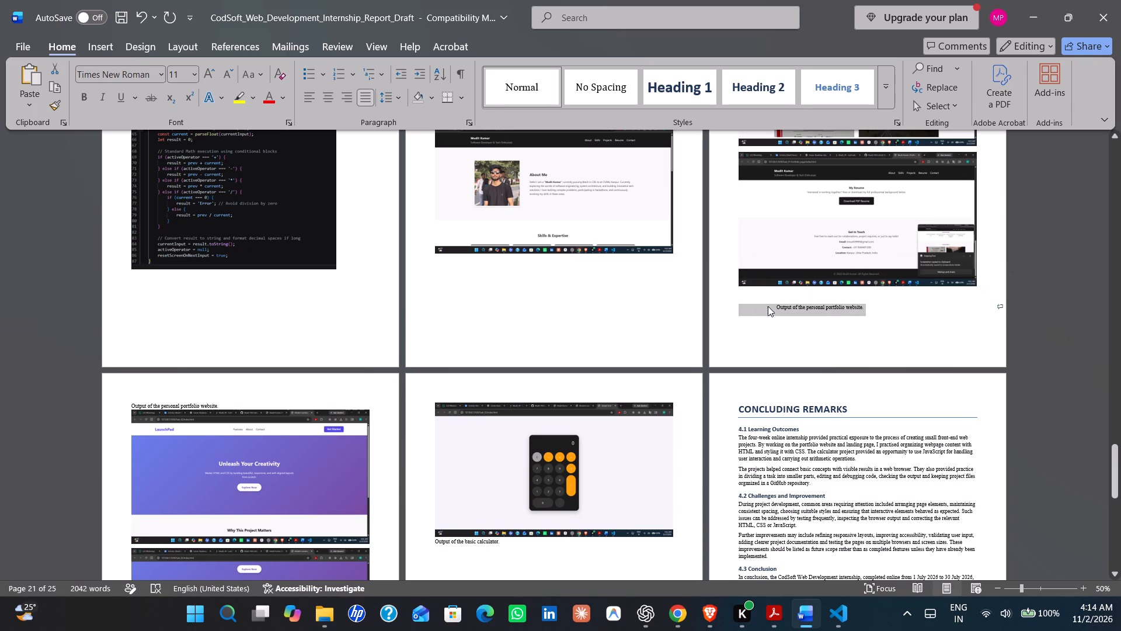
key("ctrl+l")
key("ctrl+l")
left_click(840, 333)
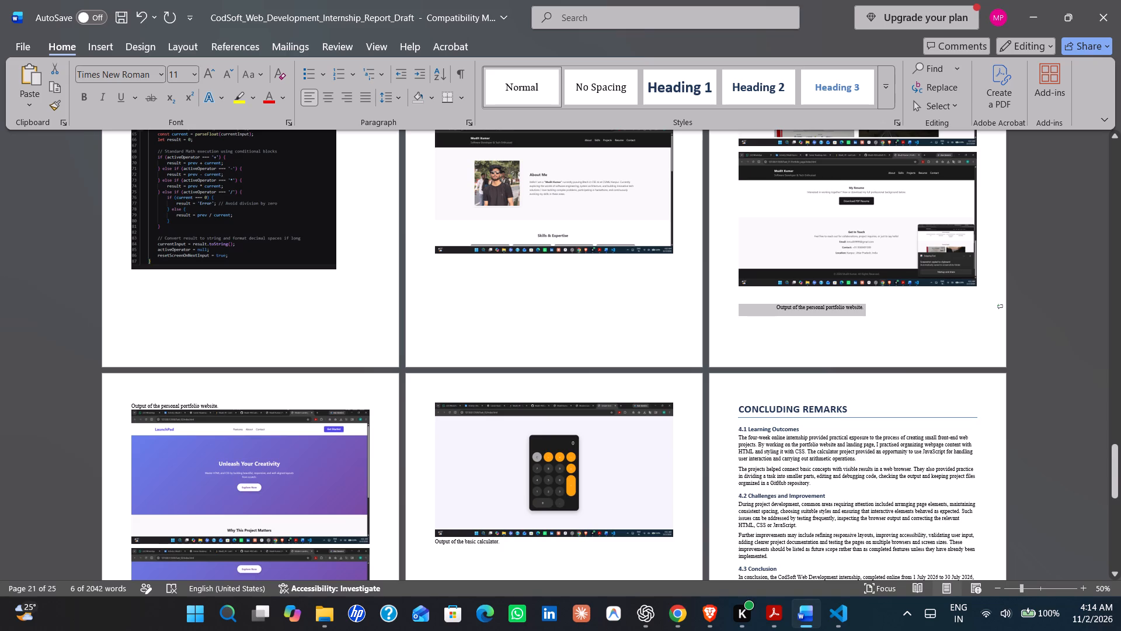
Delete the original "Output of the personal portfolio website." caption above the landing page screenshot.
scroll(840, 333, "down", 2)
scroll(840, 333, "up", 2)
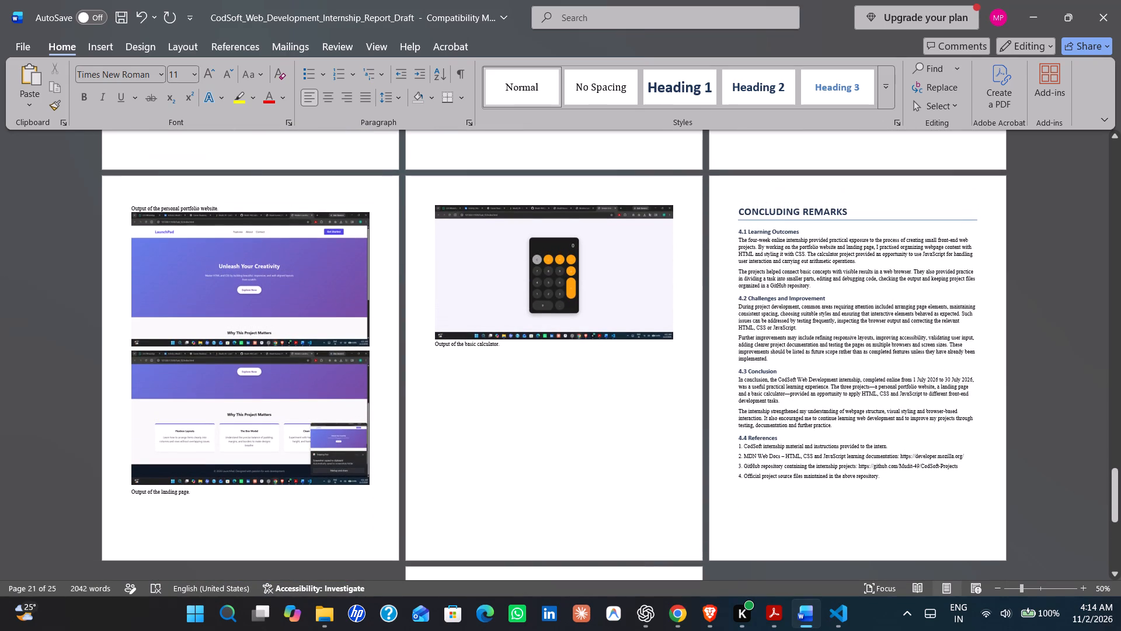
left_click(236, 208)
key("BackSpace")
key("BackSpace")
key("BackSpace")
key("BackSpace")
key("BackSpace")
key("BackSpace")
key("BackSpace")
key("BackSpace")
key("BackSpace")
key("BackSpace")
key("BackSpace")
key("BackSpace")
key("BackSpace")
key("BackSpace")
key("BackSpace")
key("BackSpace")
key("BackSpace")
key("BackSpace")
key("BackSpace")
key("BackSpace")
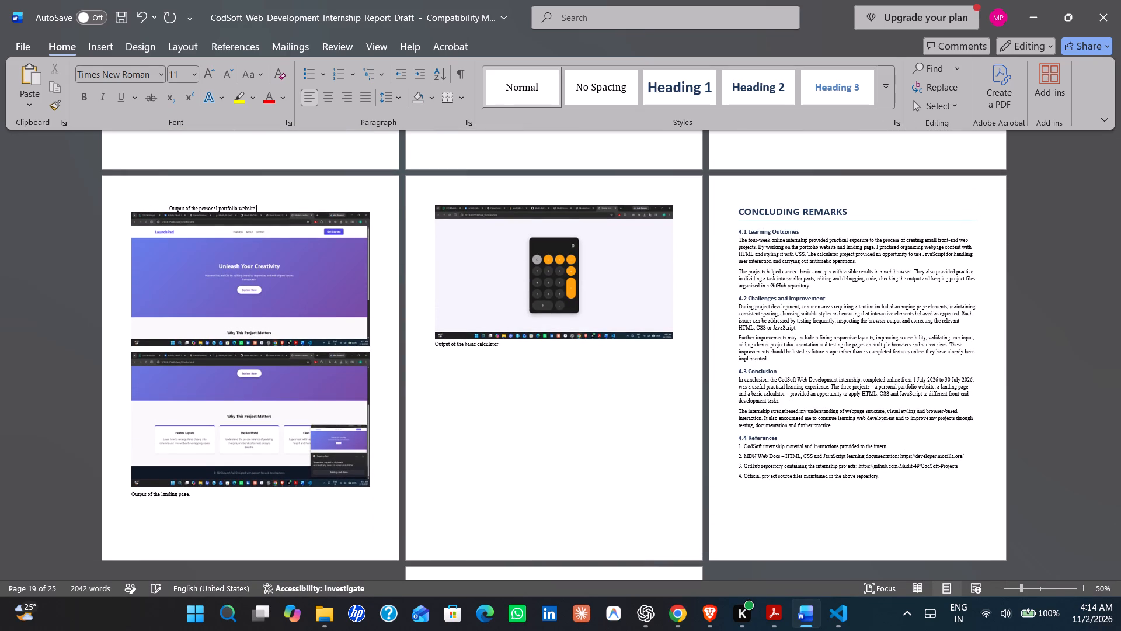
key("BackSpace")
key("BackSpace")
Undo the excess character deletion at the end of the remaining personal portfolio website caption.
key("ctrl+z")
key("z")
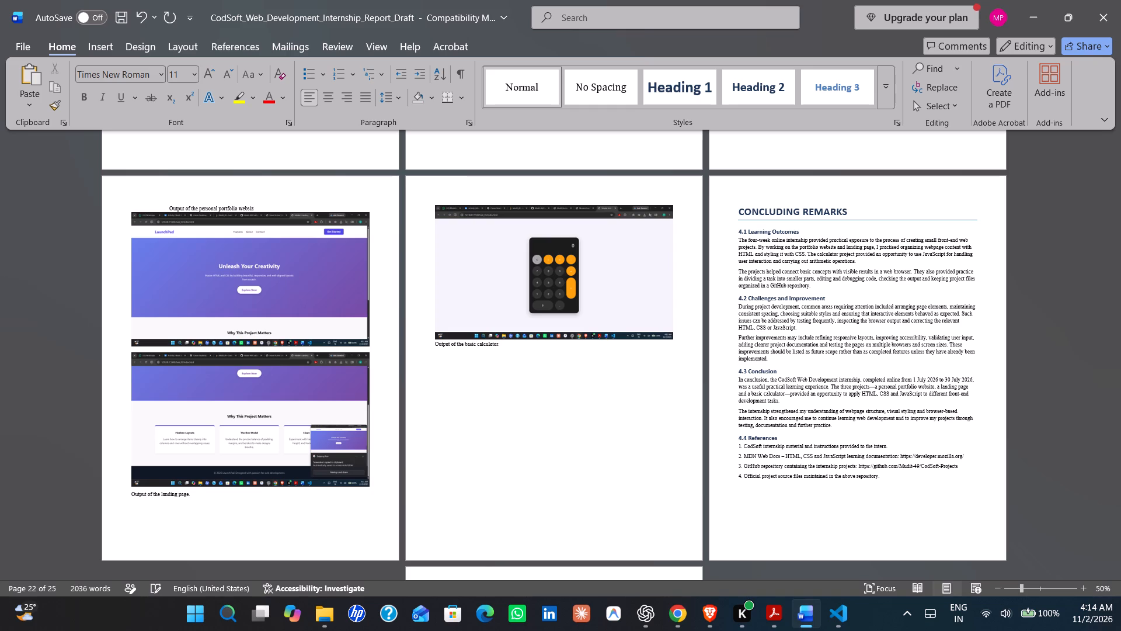
key("ctrl+z")
key("ctrl+z")
key("ctrl+z")
key("ctrl+z")
Remove the leading indentation of the "Output of the personal portfolio website." caption above the landing page screenshot, undoing the excess deletion.
scroll(301, 259, "up", 1)
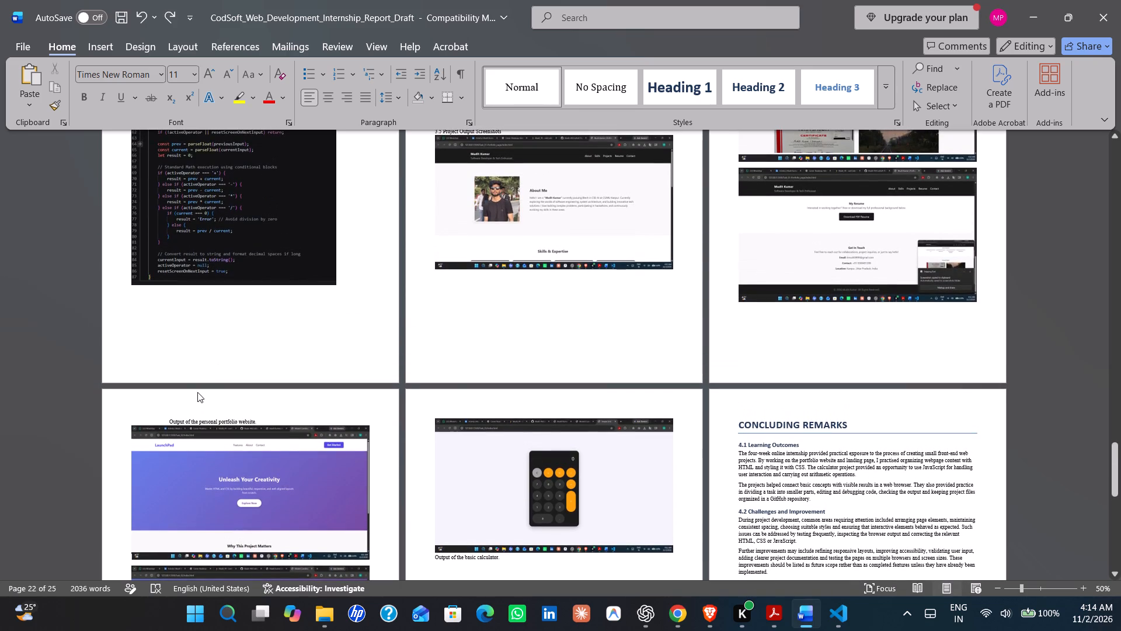
left_click(171, 421)
key("BackSpace")
key("BackSpace")
key("BackSpace")
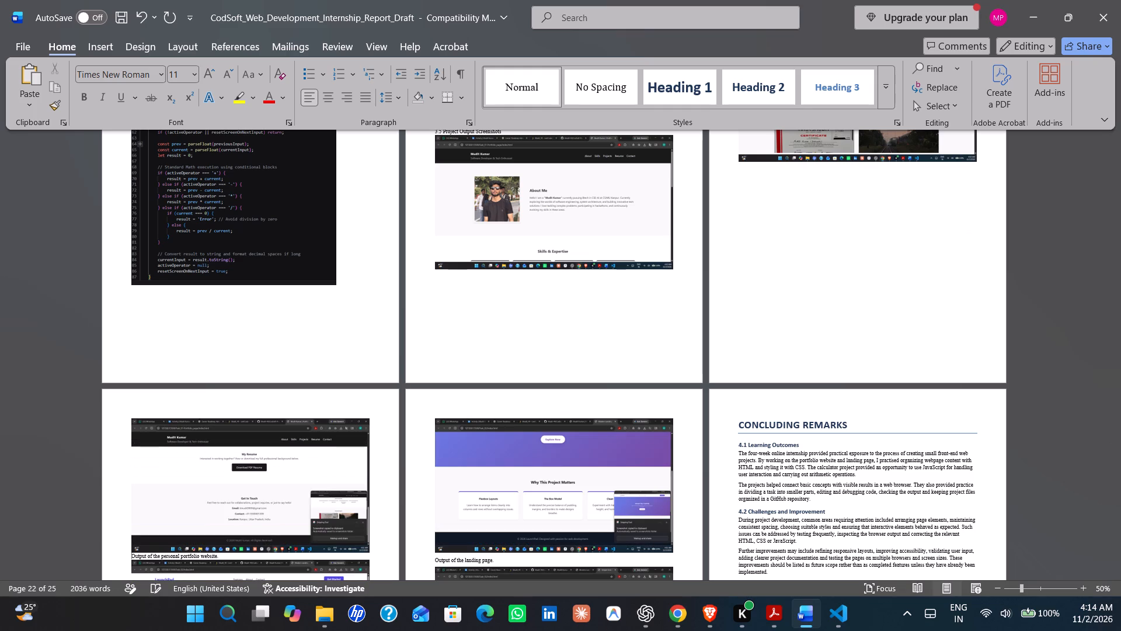
scroll(171, 421, "down", 2)
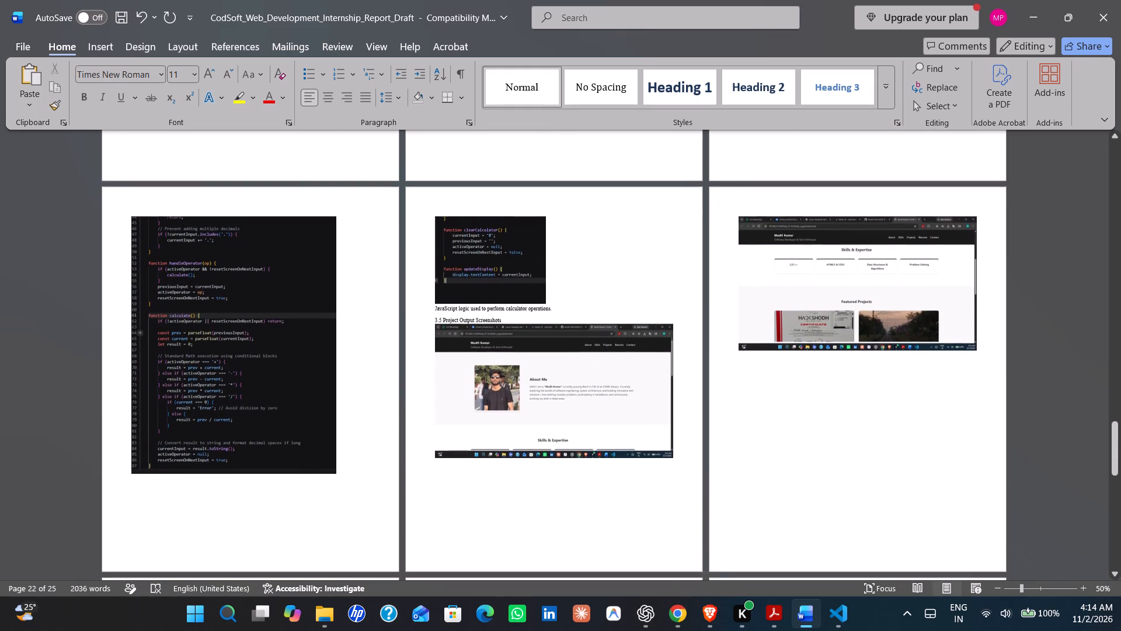
scroll(171, 421, "down", 2)
key("ctrl+z")
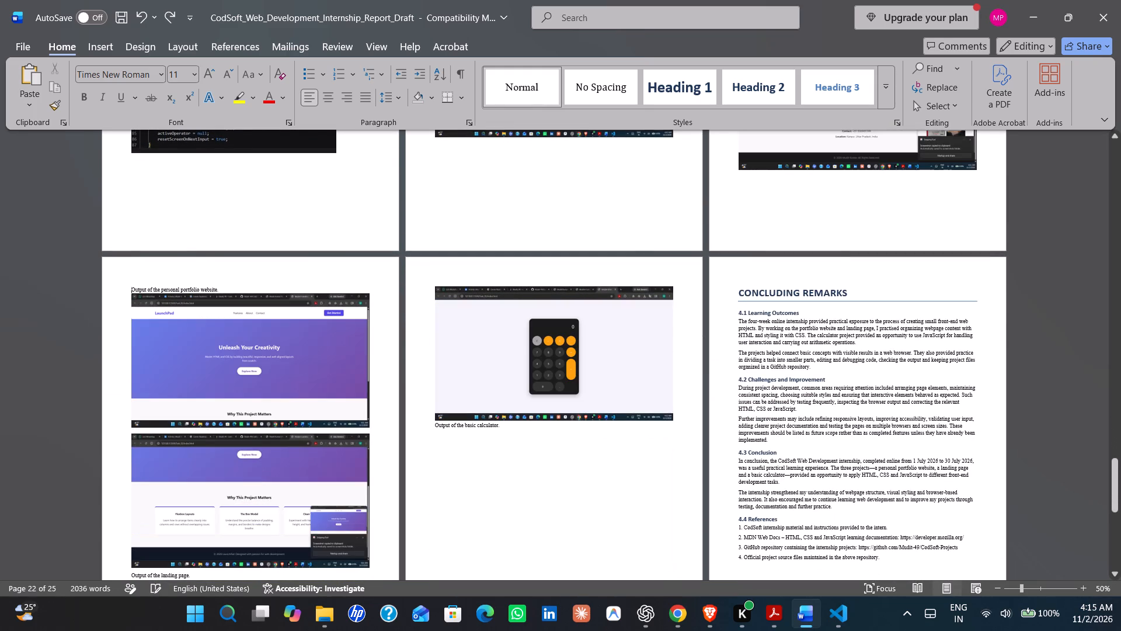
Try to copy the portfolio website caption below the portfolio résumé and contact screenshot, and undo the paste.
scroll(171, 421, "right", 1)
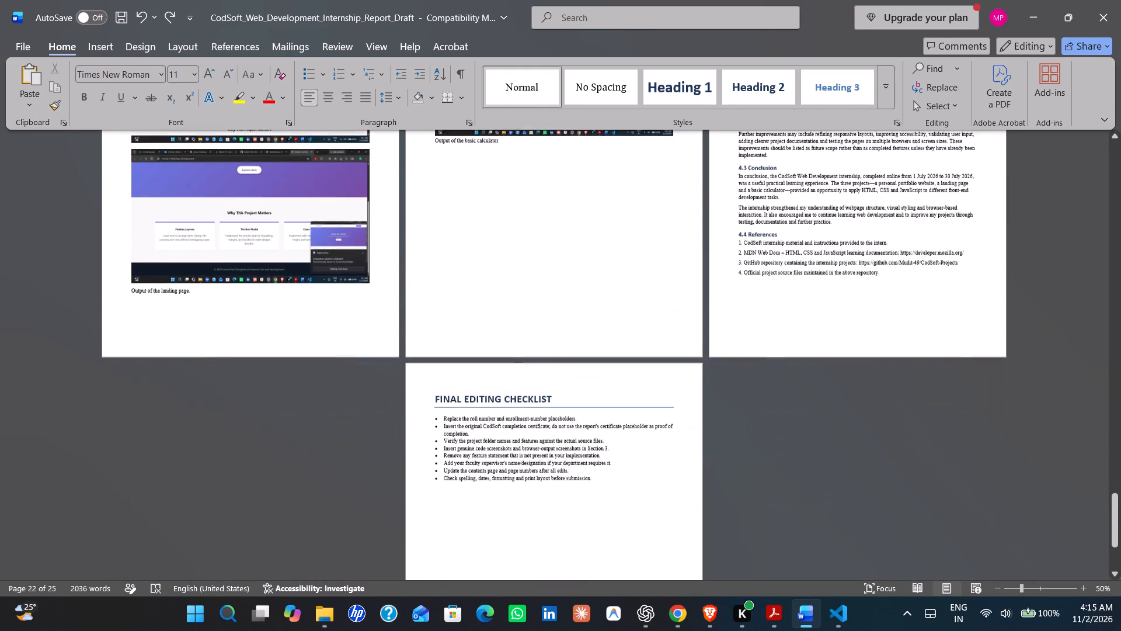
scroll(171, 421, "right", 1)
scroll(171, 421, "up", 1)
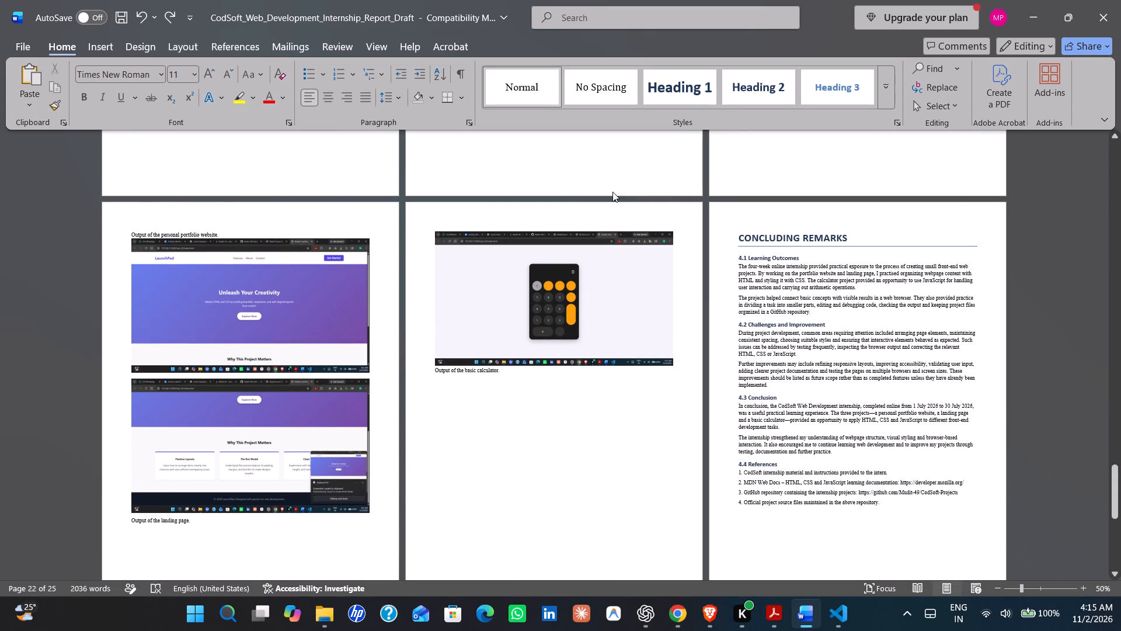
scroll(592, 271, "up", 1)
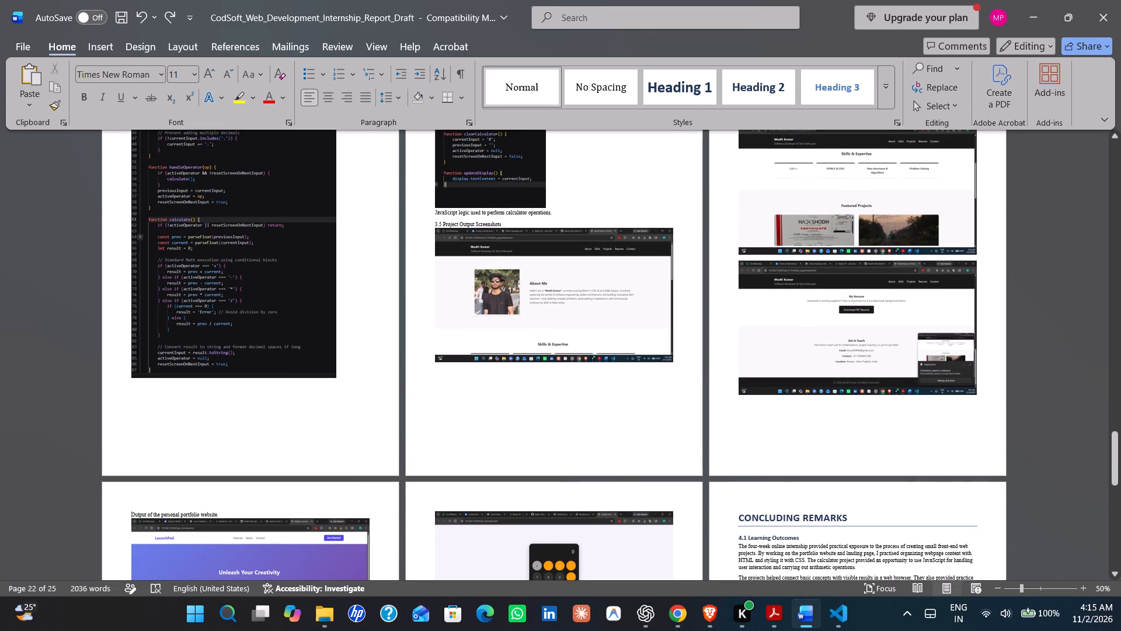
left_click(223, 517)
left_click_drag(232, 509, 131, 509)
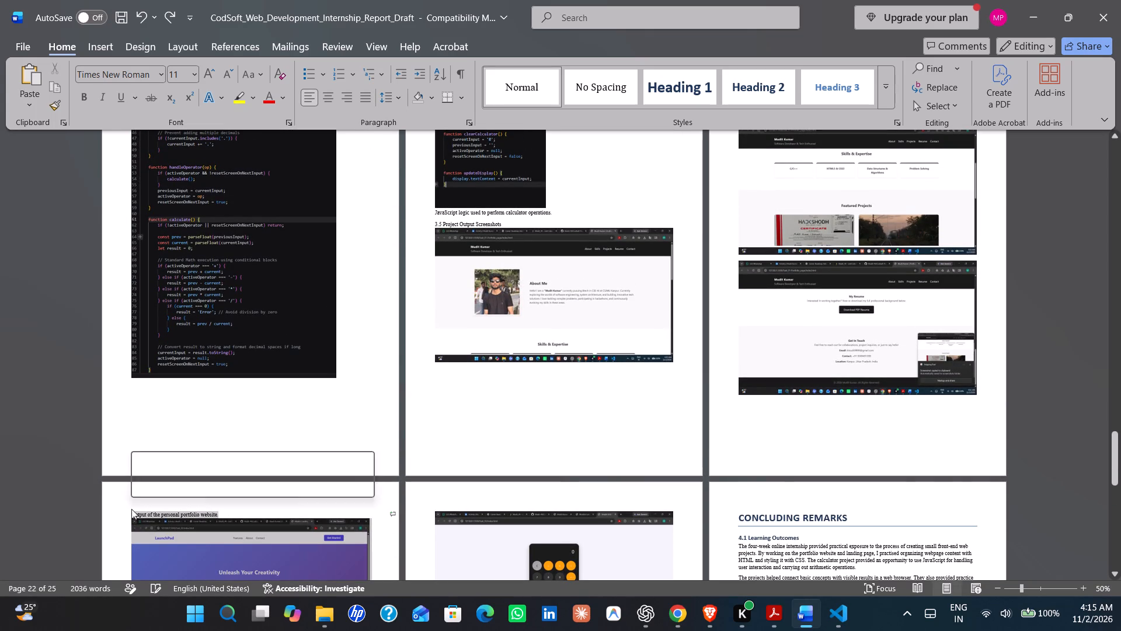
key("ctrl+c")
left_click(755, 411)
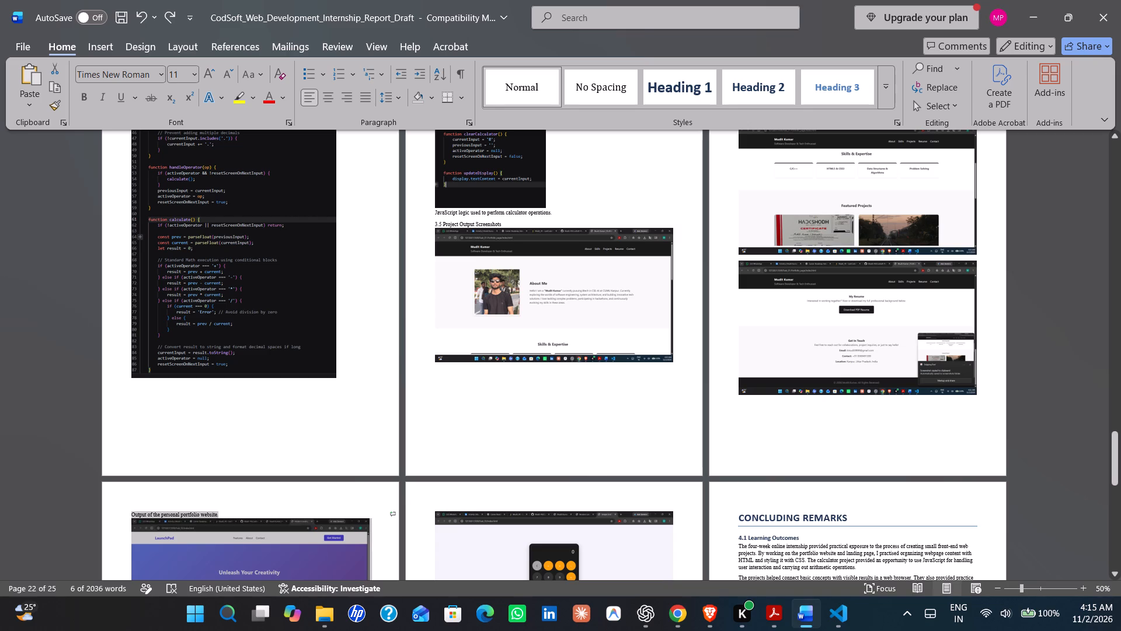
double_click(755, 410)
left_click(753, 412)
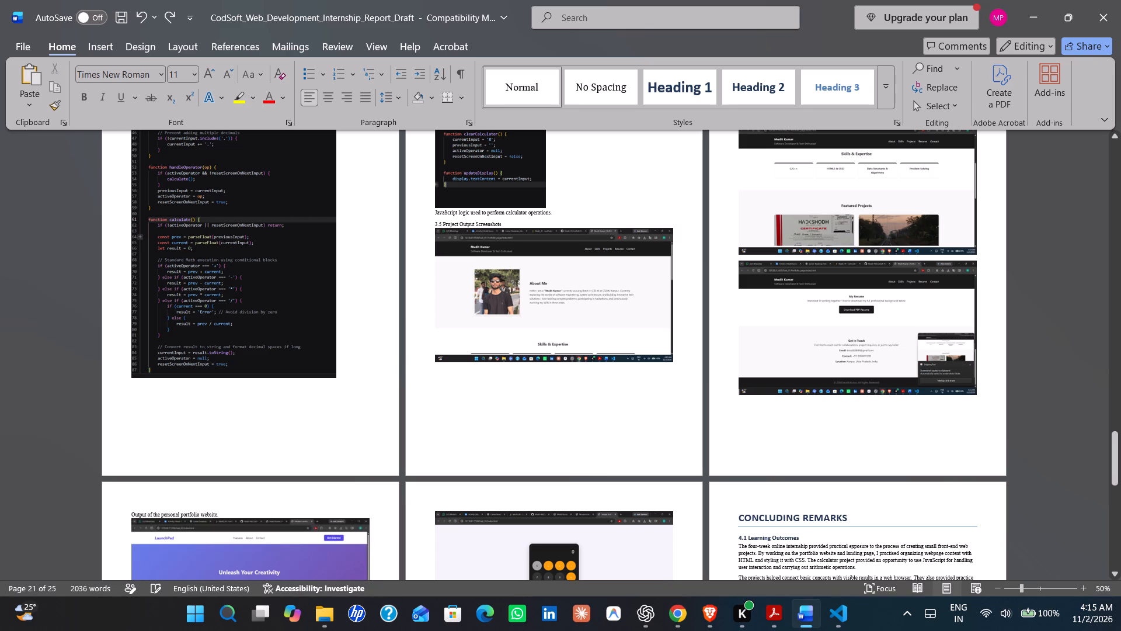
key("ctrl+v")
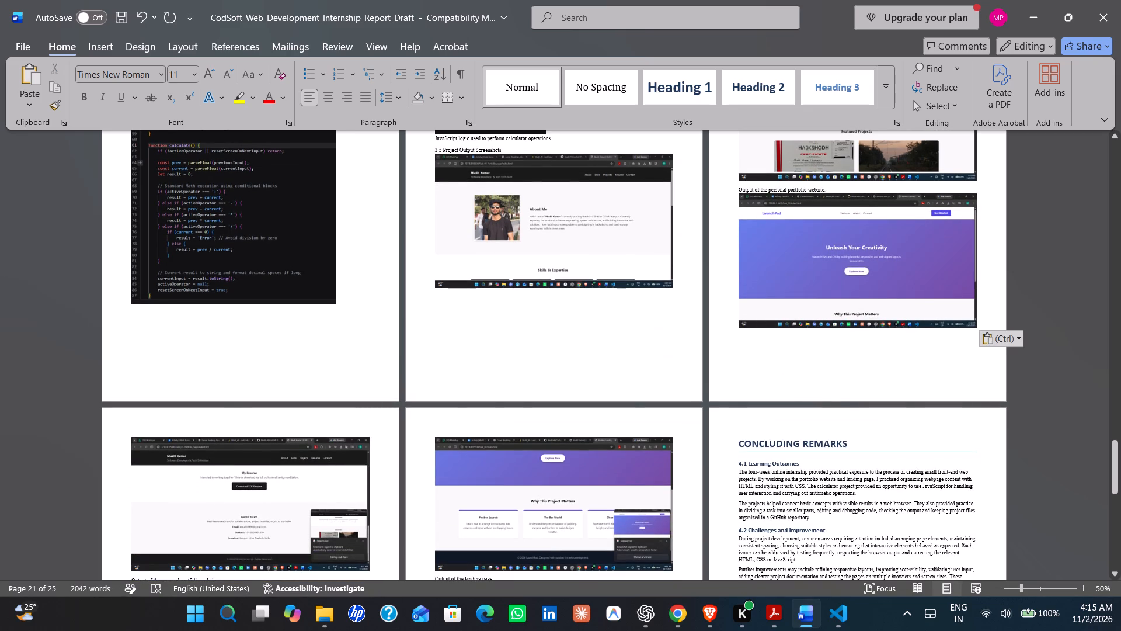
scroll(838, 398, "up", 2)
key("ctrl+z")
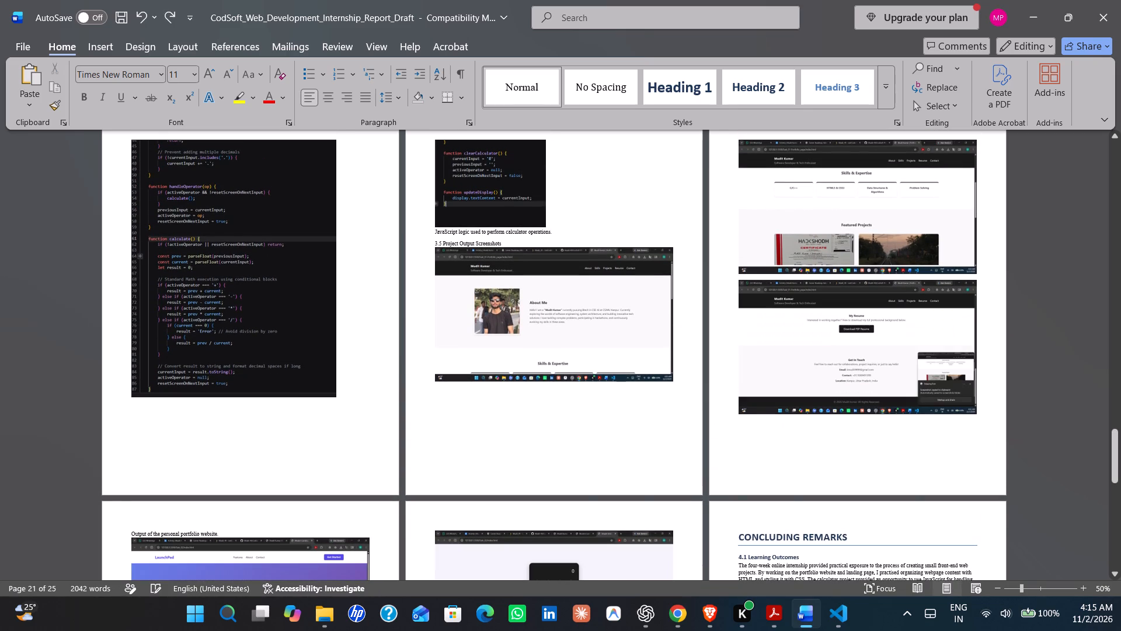
Insert a paragraph break after the "Output of the personal portfolio website." caption to separate it from the landing page screenshot.
left_click_drag(236, 527, 132, 530)
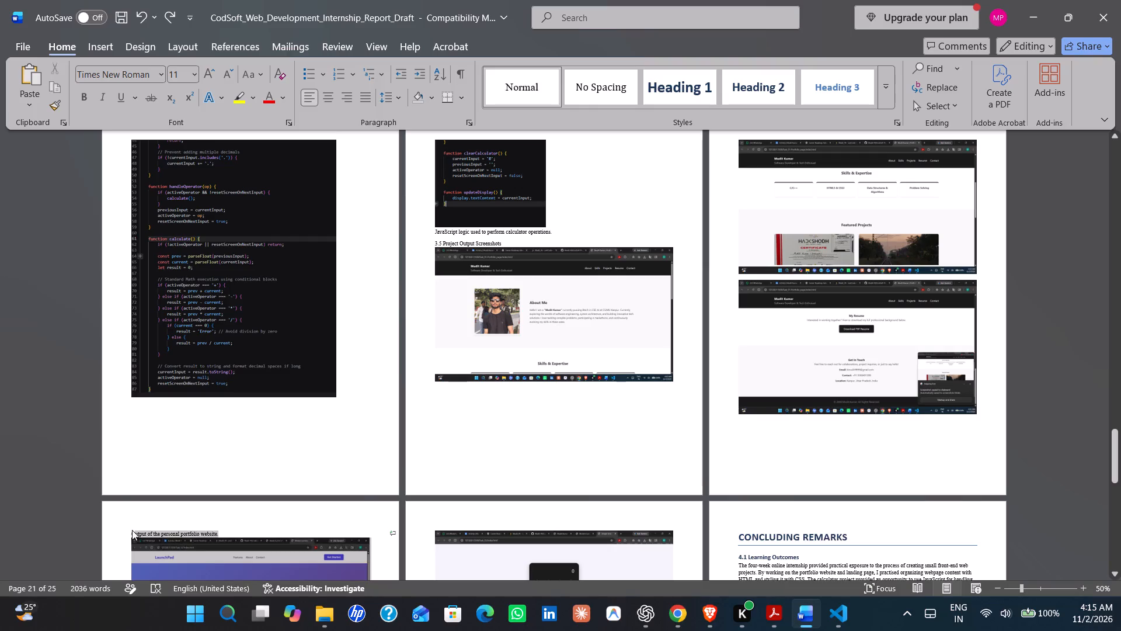
left_click_drag(132, 530, 121, 530)
left_click(211, 534)
scroll(304, 532, "up", 2)
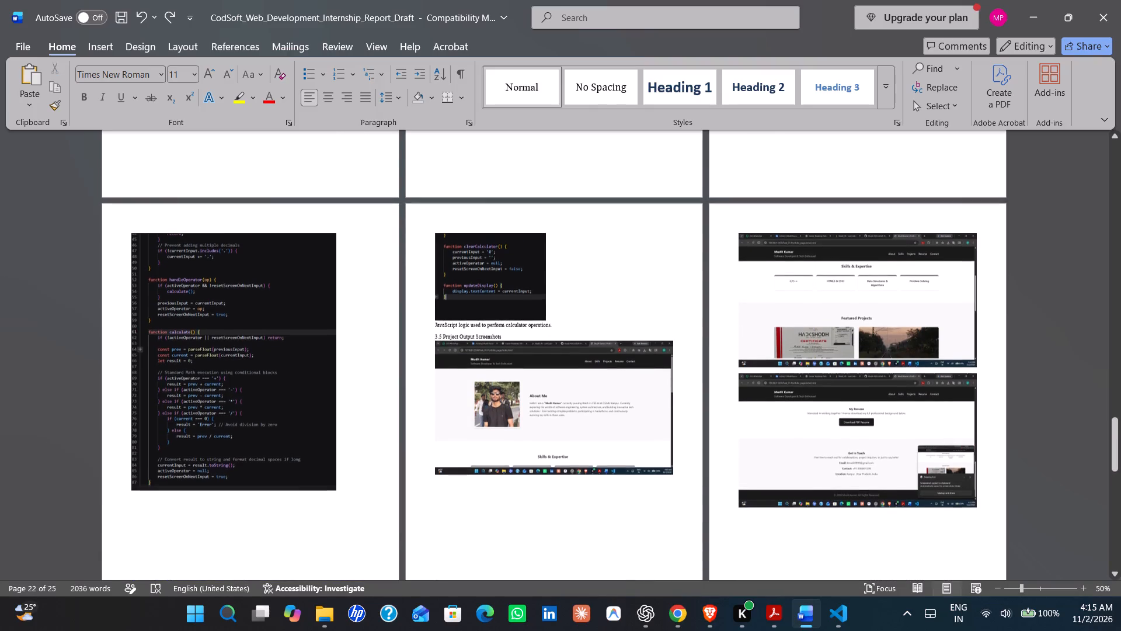
scroll(341, 514, "down", 3)
scroll(241, 510, "up", 2)
scroll(241, 510, "up", 2, "ctrl")
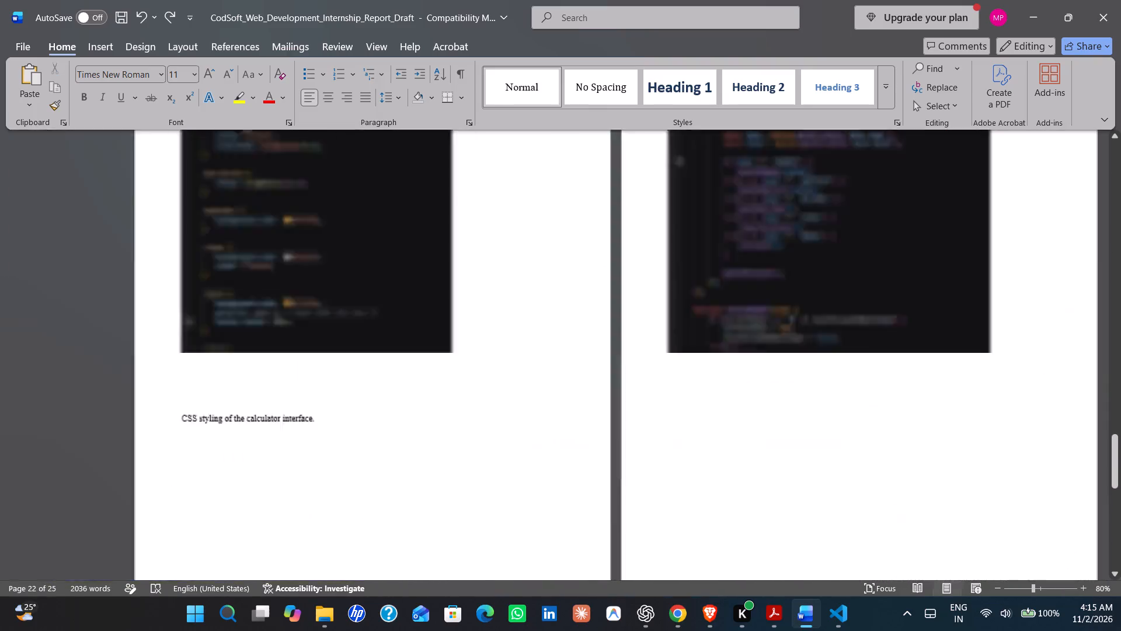
scroll(241, 510, "up", 3, "ctrl")
scroll(241, 510, "right", 2)
scroll(241, 510, "up", 2)
scroll(241, 510, "down", 3)
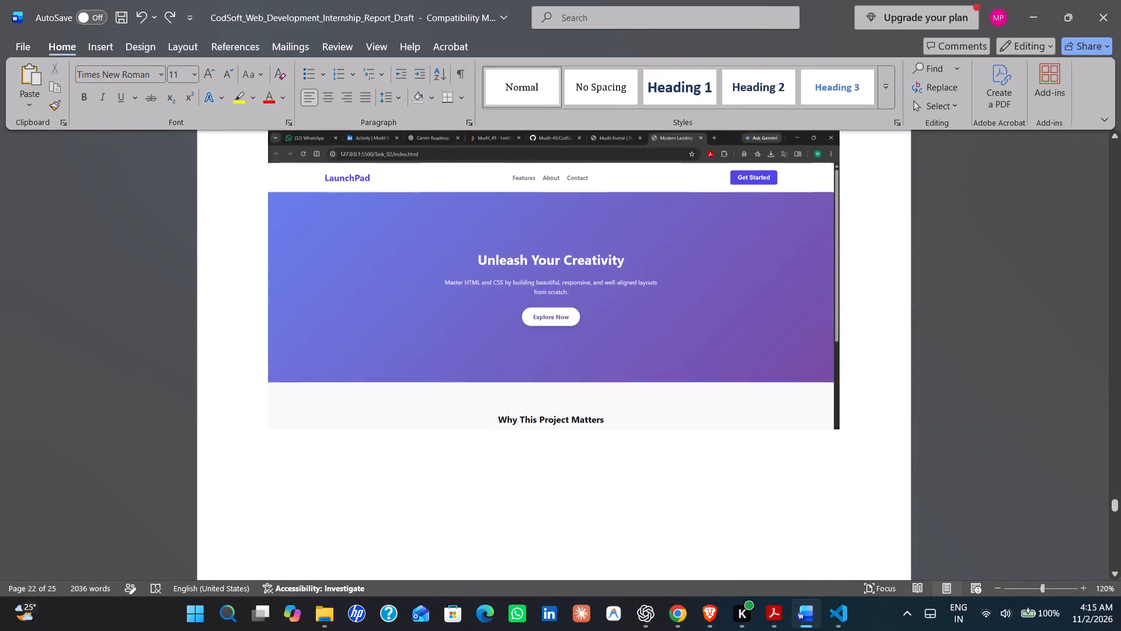
scroll(241, 510, "down", 1)
scroll(241, 510, "up", 1)
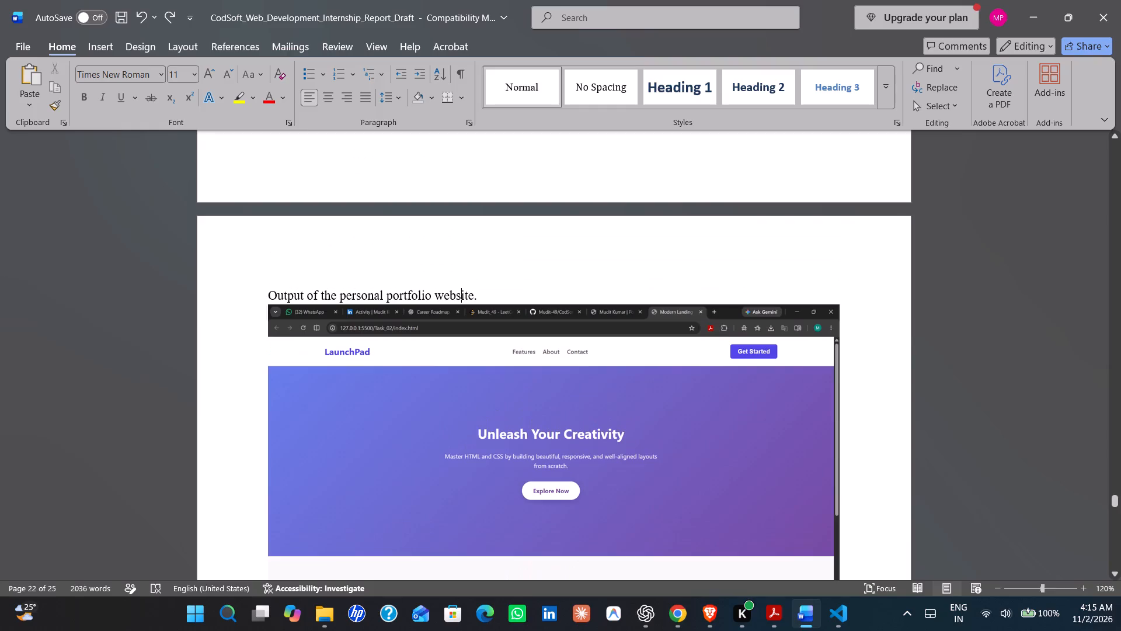
left_click(501, 288)
left_click_drag(498, 295, 278, 301)
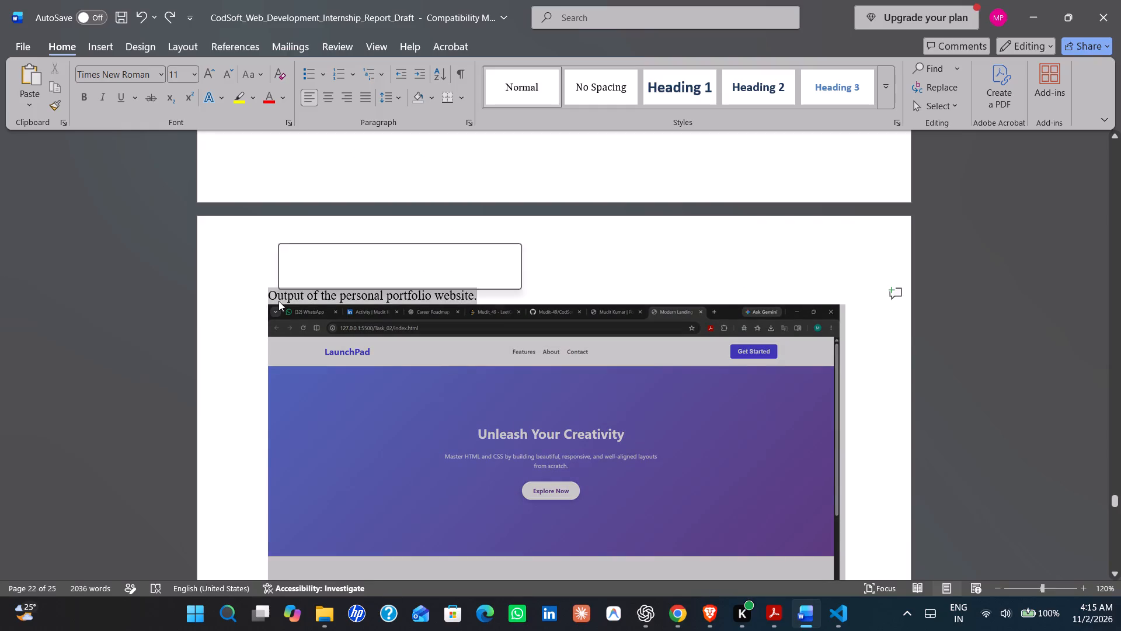
left_click(329, 353)
left_click(505, 291)
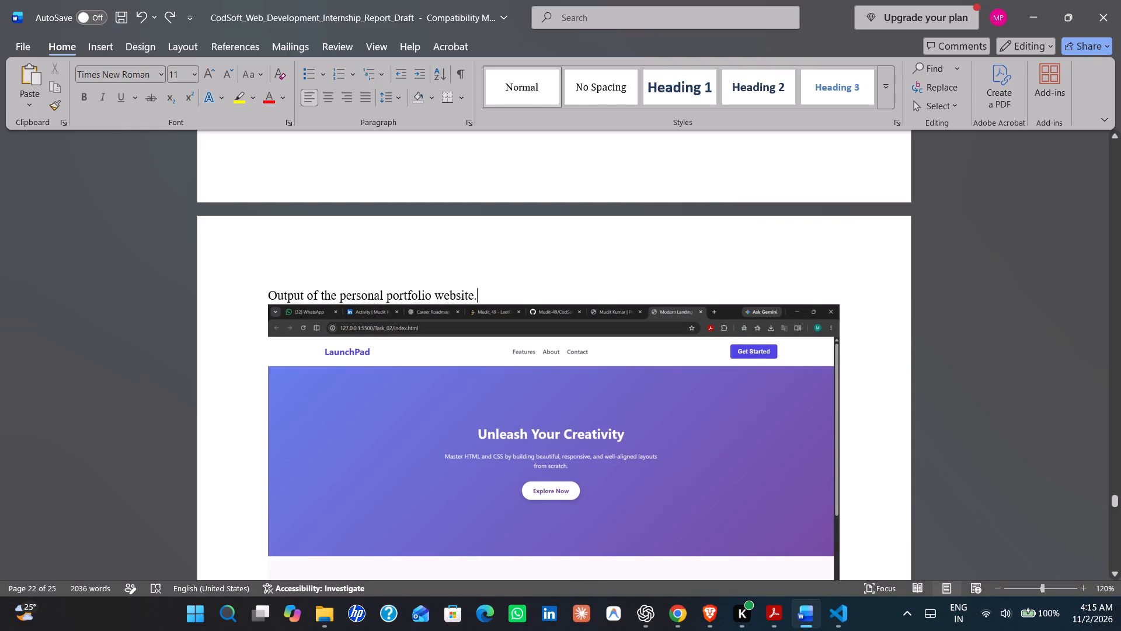
key("Return")
Review the page layout from the portfolio output screenshots back to the section 3.4 Basic Calculator code pages.
scroll(488, 294, "up", 3)
scroll(485, 361, "up", 1)
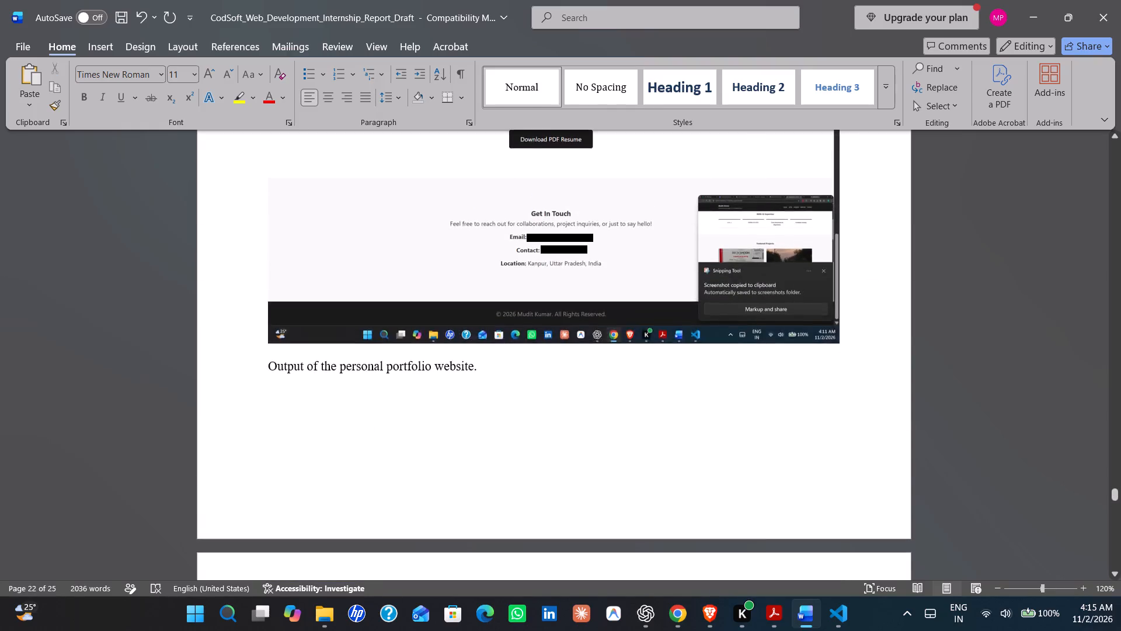
scroll(485, 361, "up", 1)
scroll(485, 361, "down", 3)
scroll(490, 371, "up", 12)
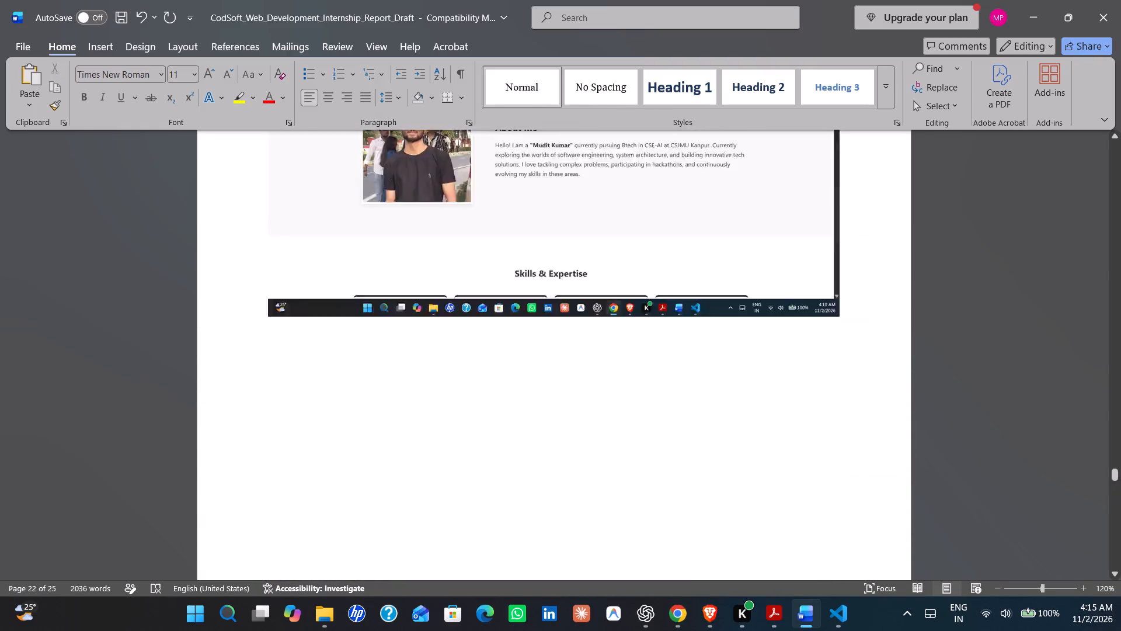
scroll(490, 371, "up", 4)
scroll(490, 371, "down", 3)
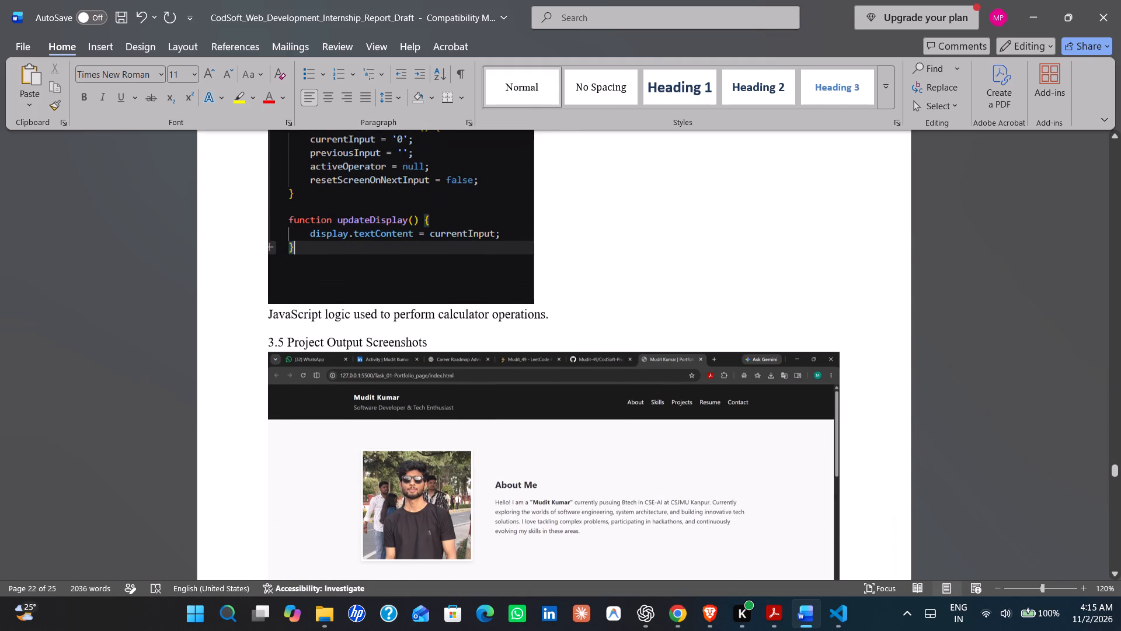
scroll(360, 394, "up", 8)
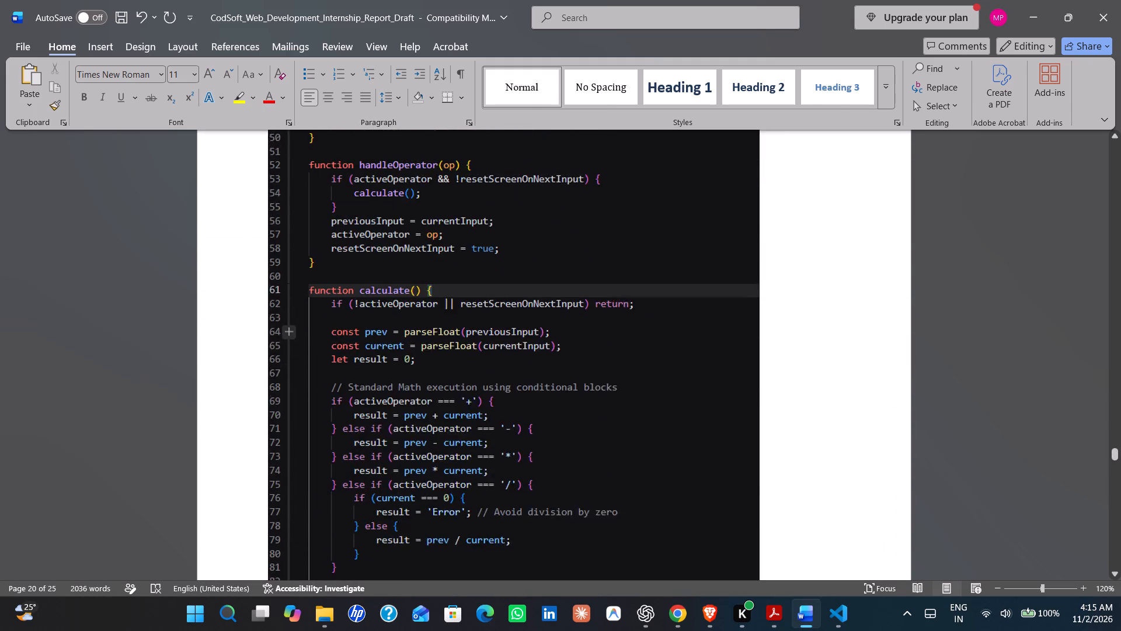
scroll(363, 392, "up", 16)
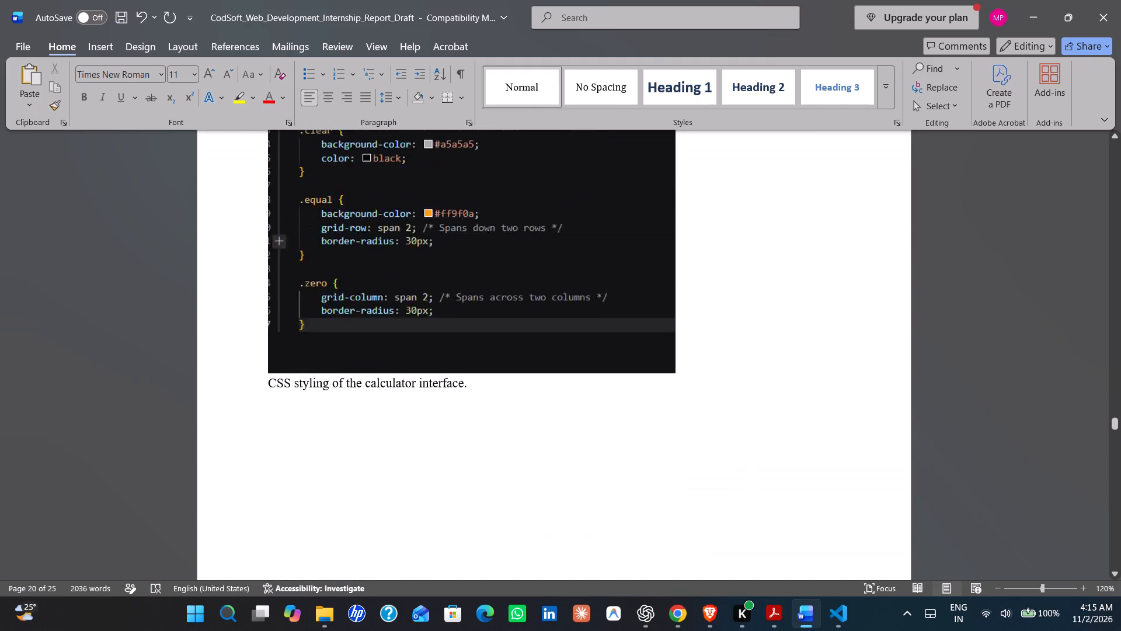
scroll(367, 383, "up", 16)
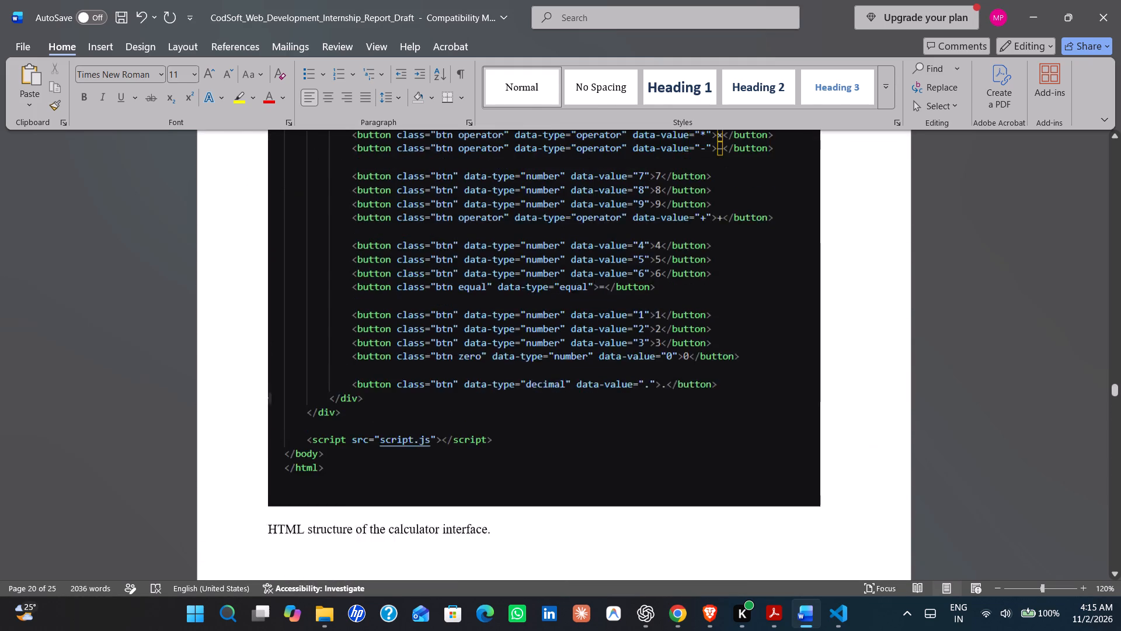
scroll(367, 383, "up", 7)
Review the pages from section 3.4 through the output screenshots and Concluding Remarks to the Final Editing Checklist.
scroll(367, 383, "down", 4)
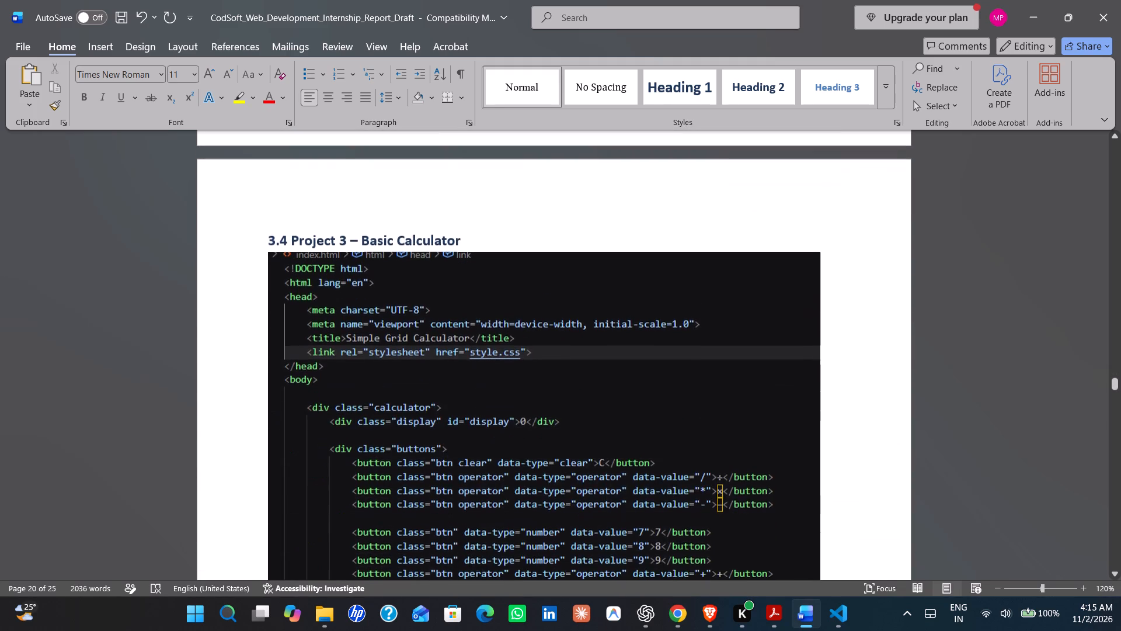
scroll(367, 383, "down", 1)
scroll(367, 383, "up", 5)
scroll(367, 383, "down", 20)
scroll(367, 383, "down", 5)
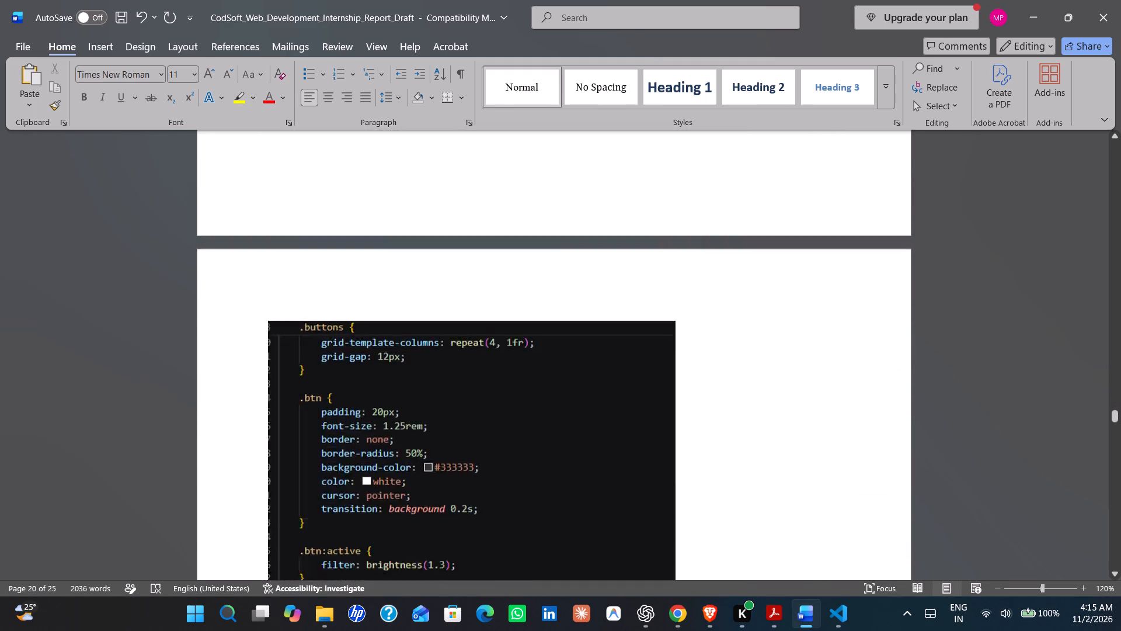
scroll(368, 419, "down", 20)
scroll(368, 419, "down", 20)
scroll(368, 419, "down", 2)
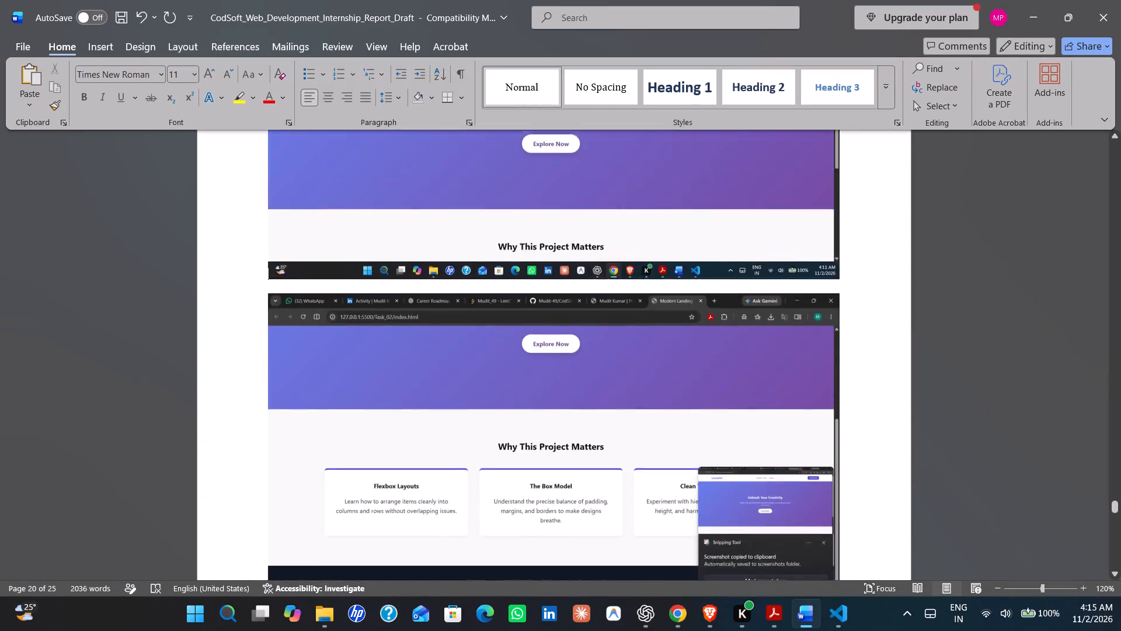
scroll(375, 411, "down", 10)
scroll(375, 411, "up", 5)
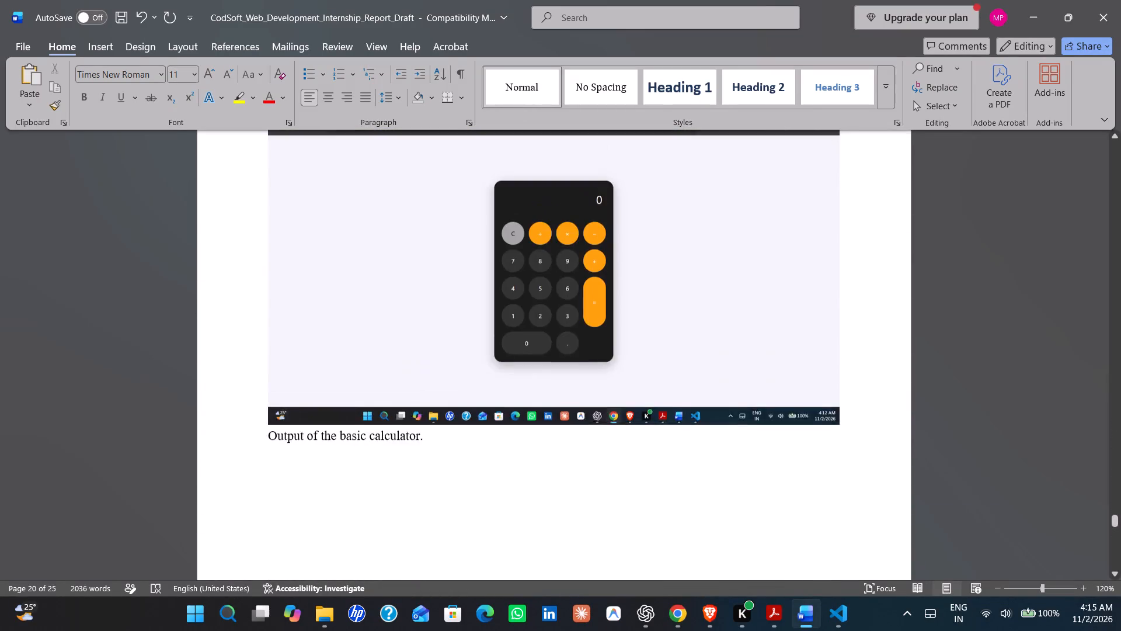
scroll(375, 411, "down", 8)
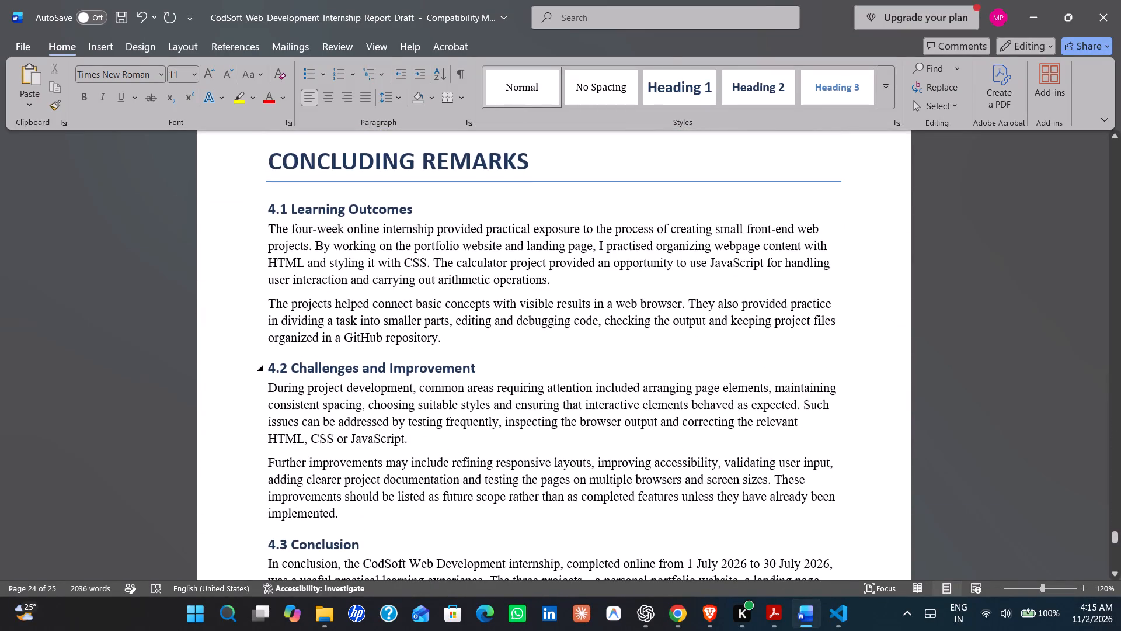
scroll(660, 237, "down", 10)
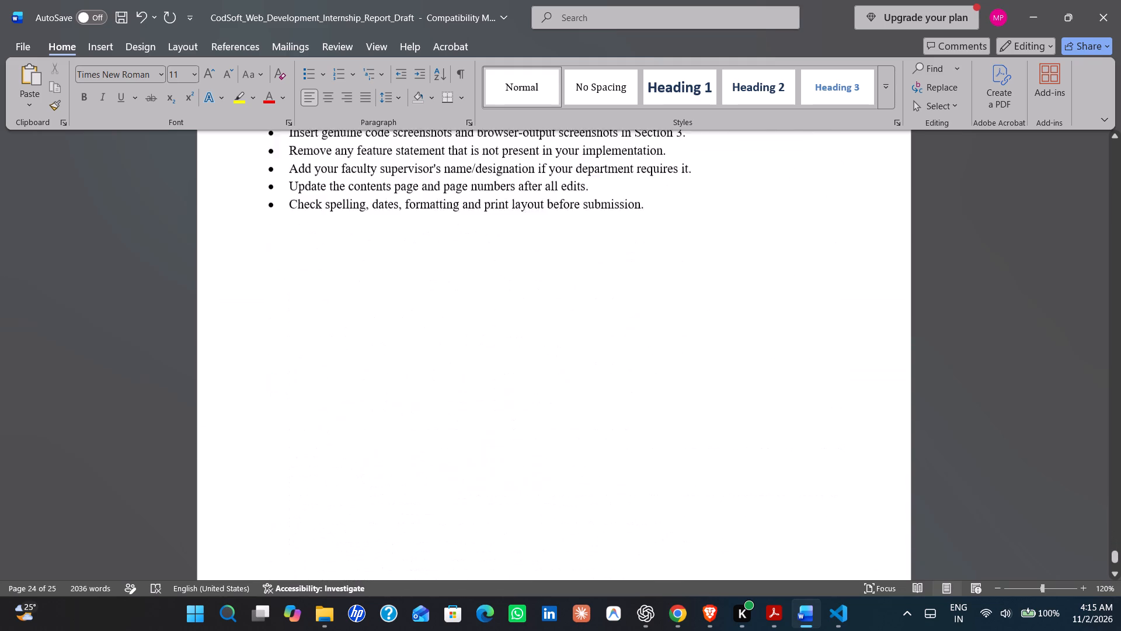
scroll(660, 245, "down", 10)
scroll(660, 245, "up", 4)
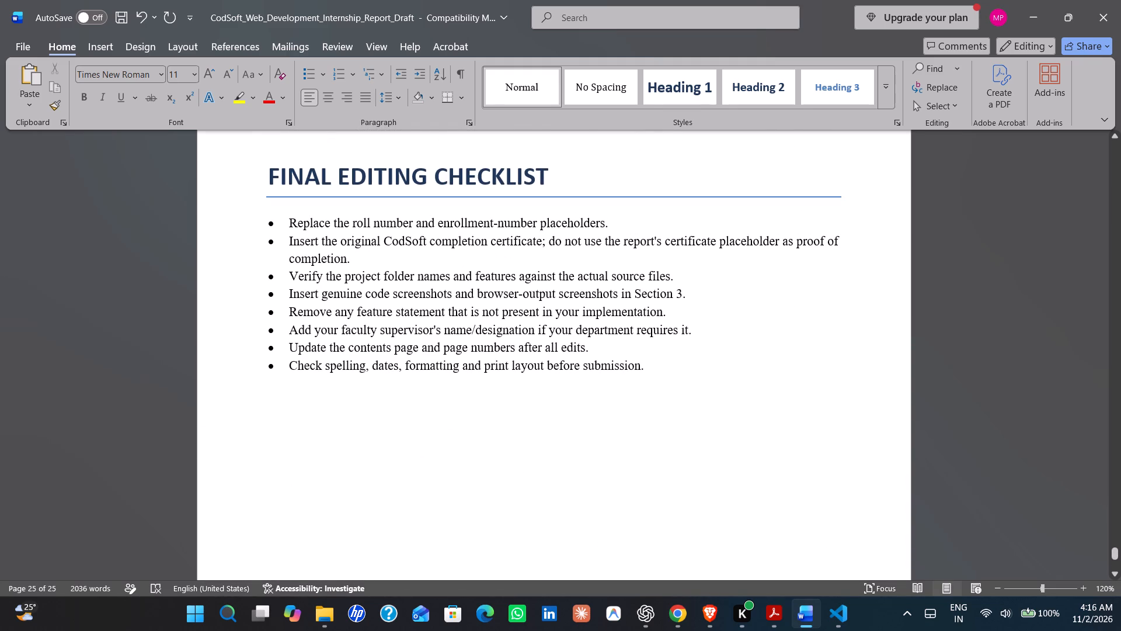
Delete the text of the checklist item "Replace the roll number and enrollment-number placeholders." under Final Editing Checklist.
left_click_drag(259, 209, 591, 204)
left_click(617, 219)
left_click_drag(617, 219, 233, 224)
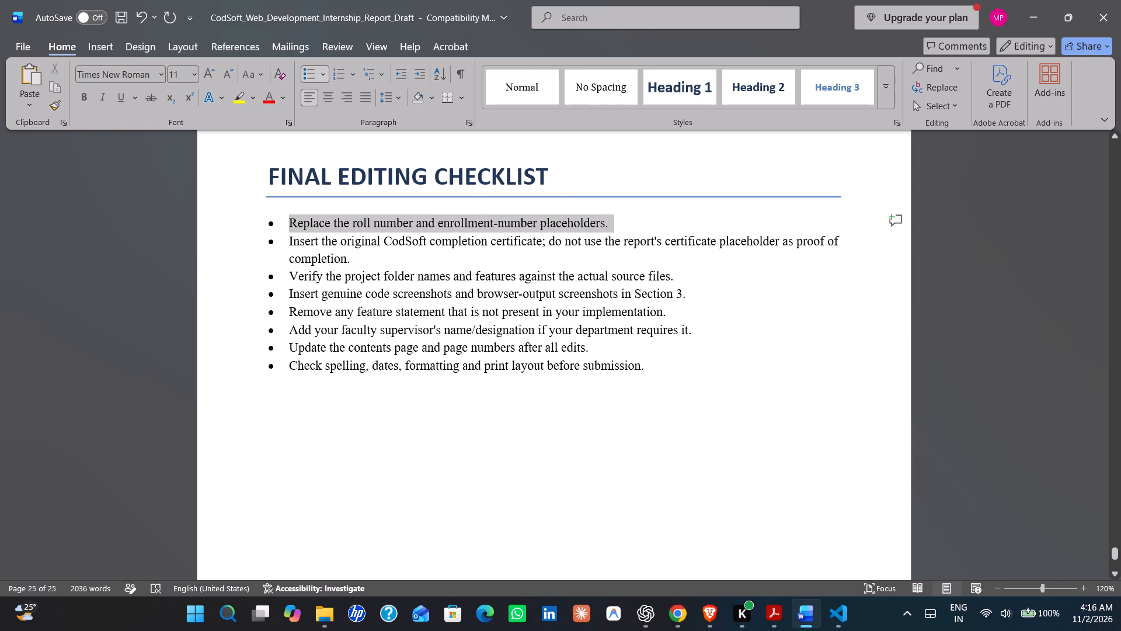
left_click_drag(233, 224, 227, 223)
key("backslash")
key("BackSpace")
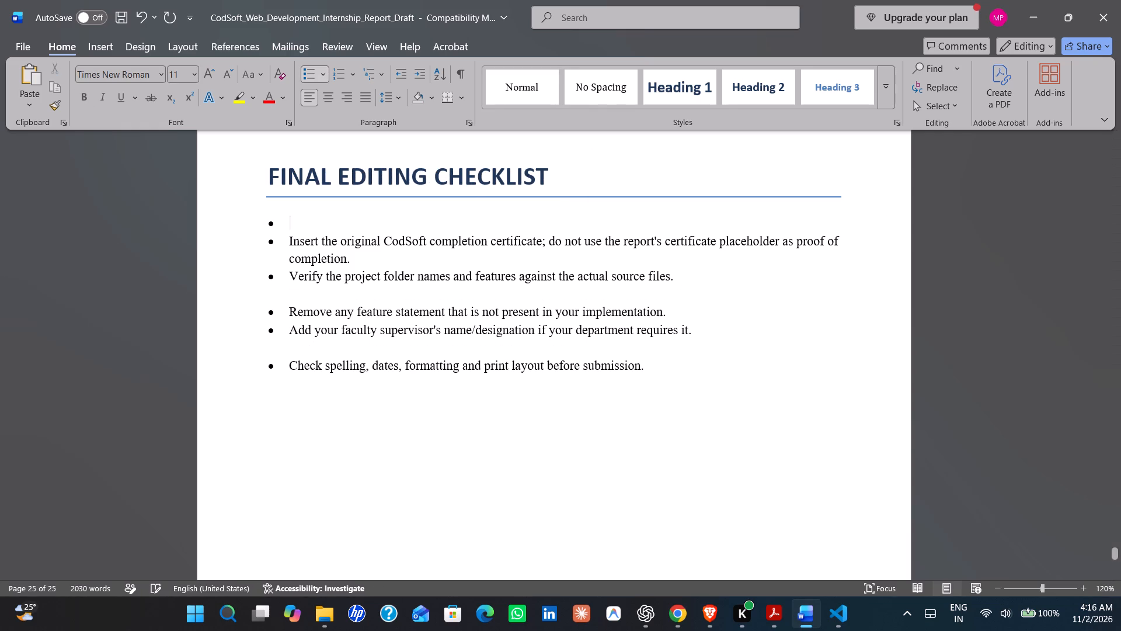
Delete all remaining bullet items under the Final Editing Checklist heading, including the emptied first bullet.
key("BackSpace")
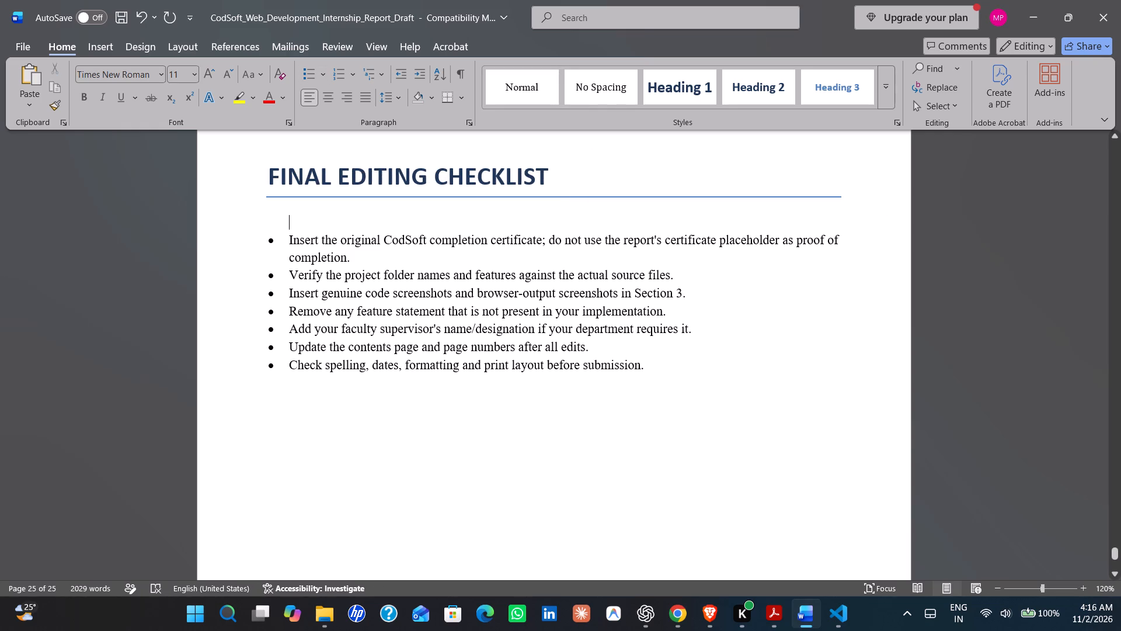
left_click_drag(445, 265, 424, 265)
left_click_drag(424, 265, 267, 237)
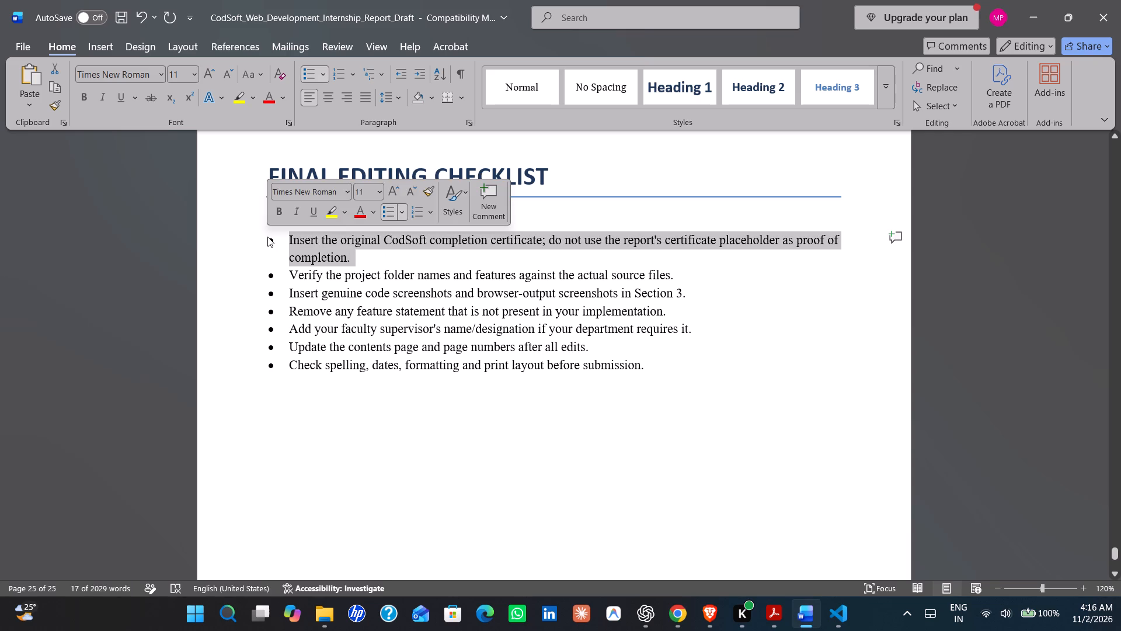
key("BackSpace")
left_click_drag(697, 239, 370, 252)
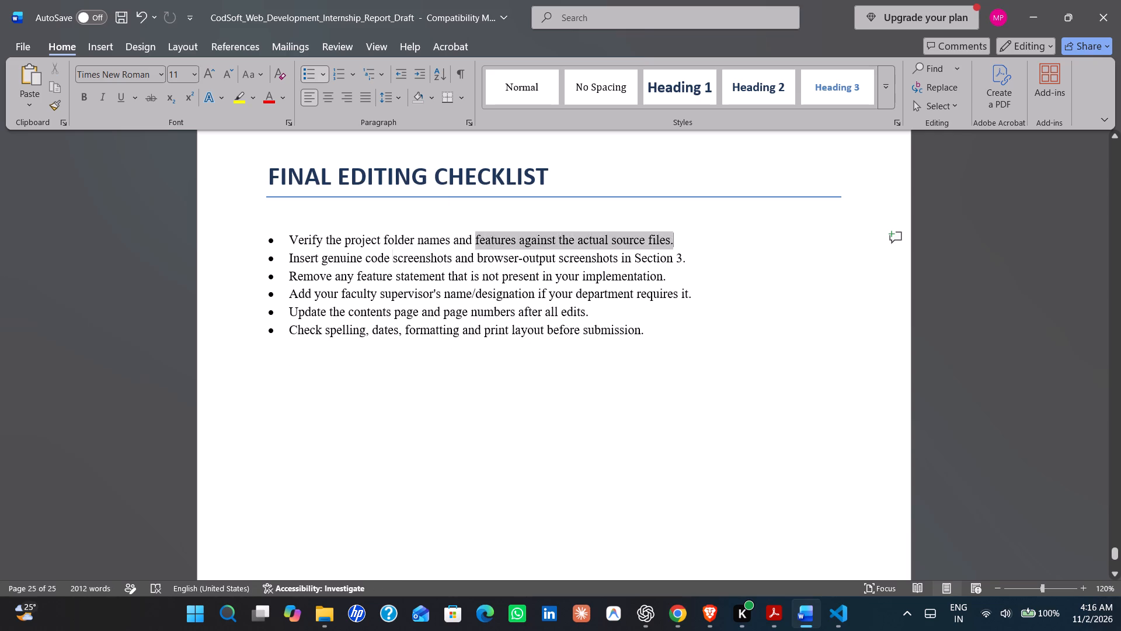
left_click_drag(370, 252, 280, 235)
key("BackSpace")
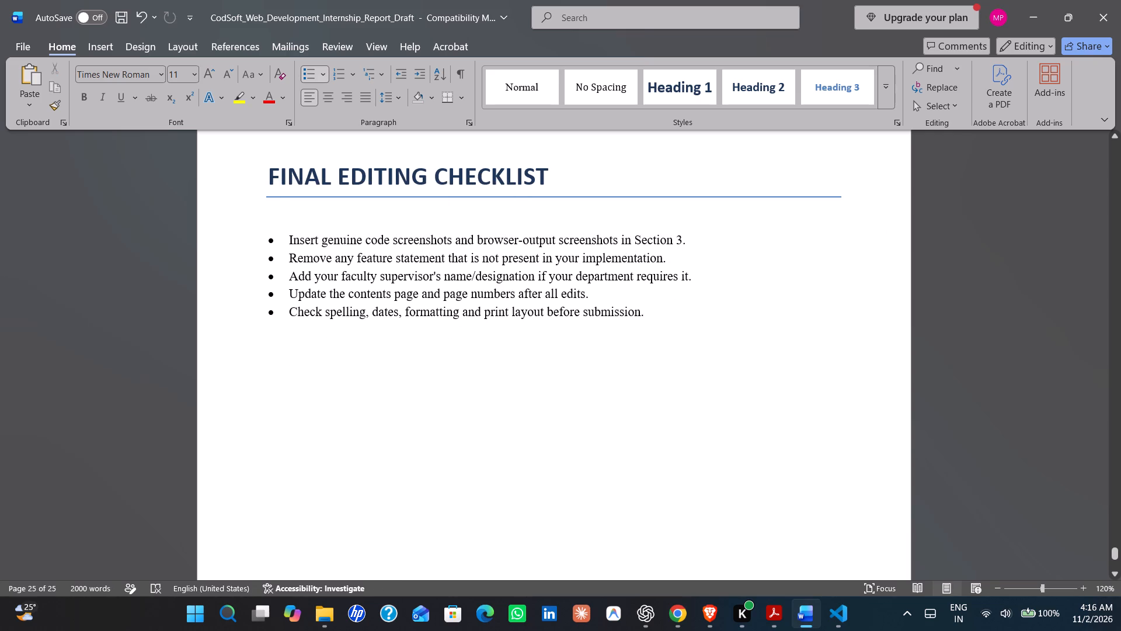
left_click_drag(665, 312, 160, 241)
key("BackSpace")
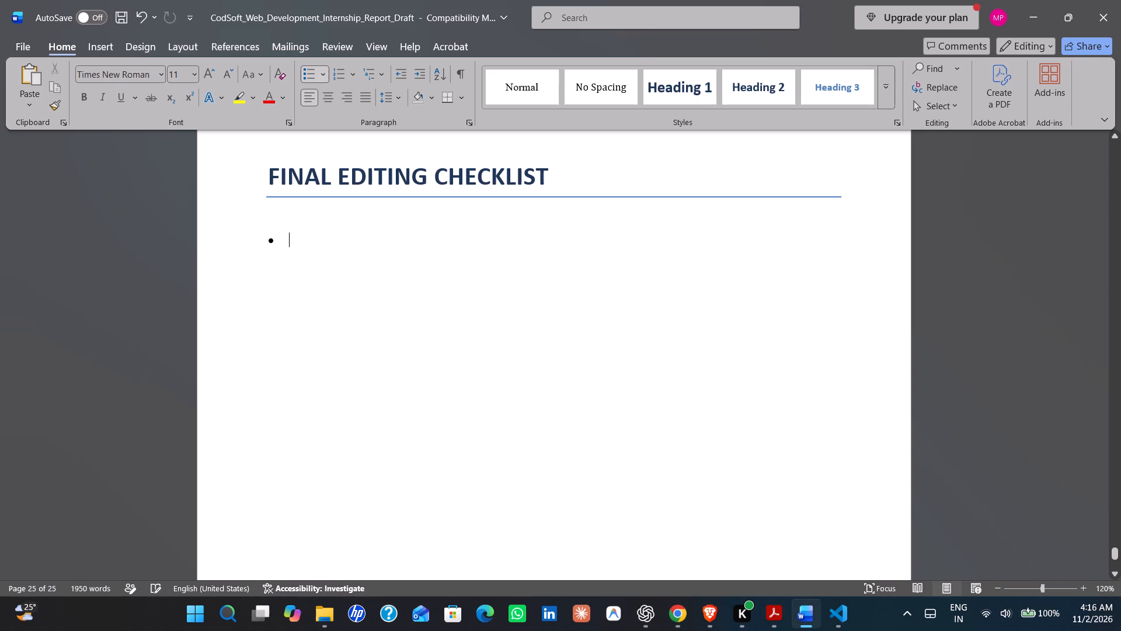
Remove the Final Editing Checklist heading and the leftover empty bullet on the last page.
left_click(572, 183)
left_click_drag(572, 189, 129, 198)
key("BackSpace")
left_click(129, 198)
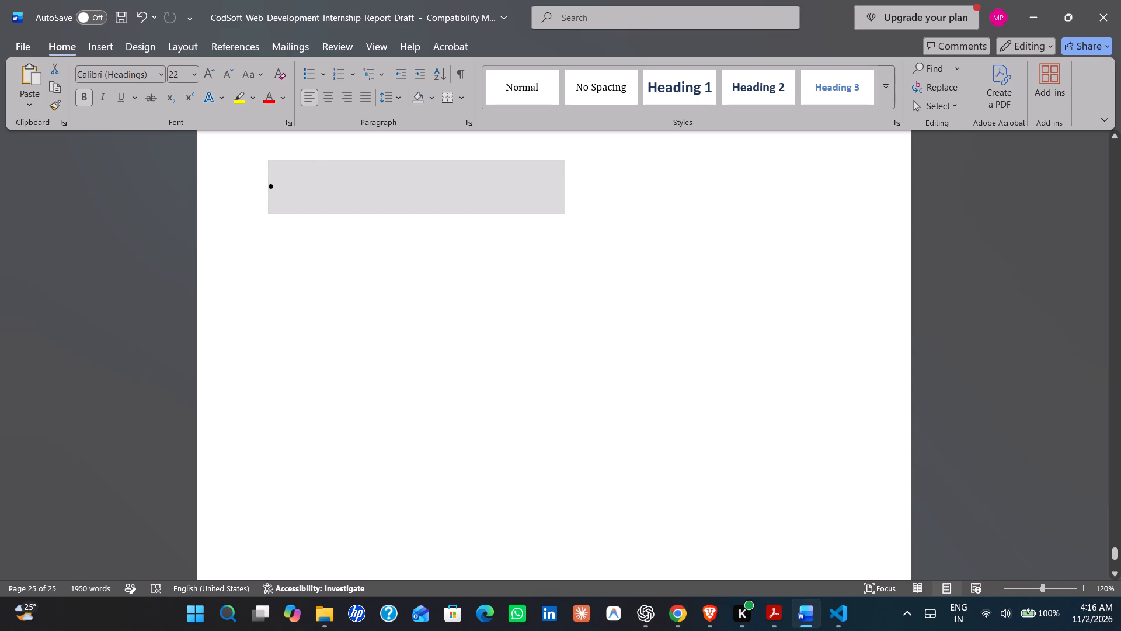
left_click(431, 207)
left_click_drag(404, 196, 220, 197)
left_click(285, 181)
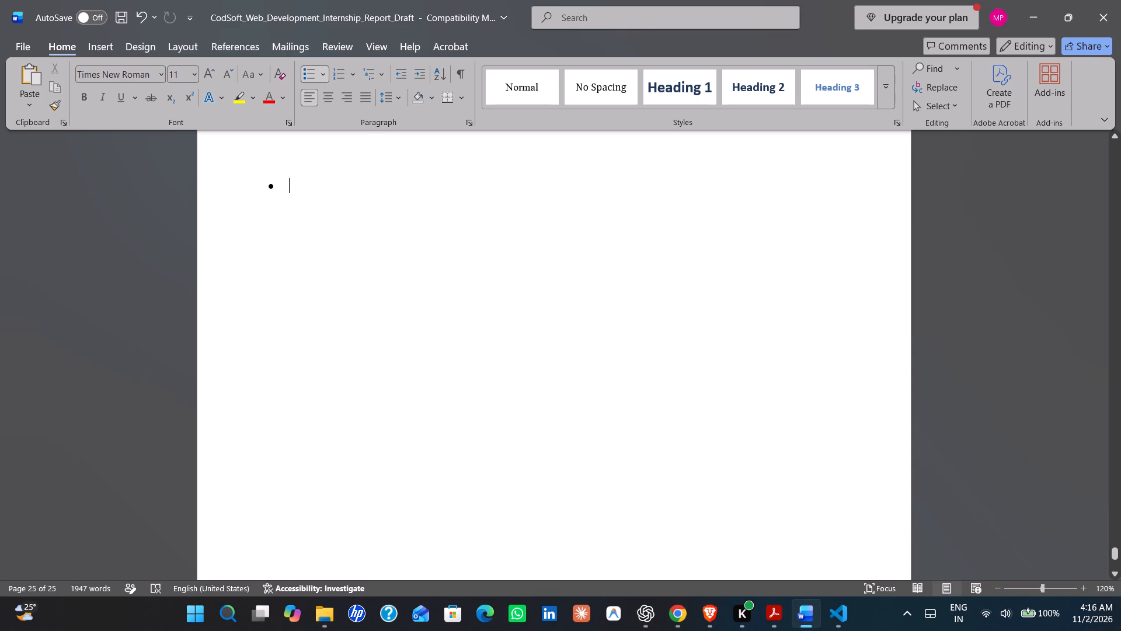
key("BackSpace")
key("BackSpace")
key("BackSpace")
key("BackSpace")
Shorten the second entry under 4.4 References to "2.HTML, CSS and JavaScript", dropping the MDN Web Docs wording and link.
scroll(397, 280, "up", 4)
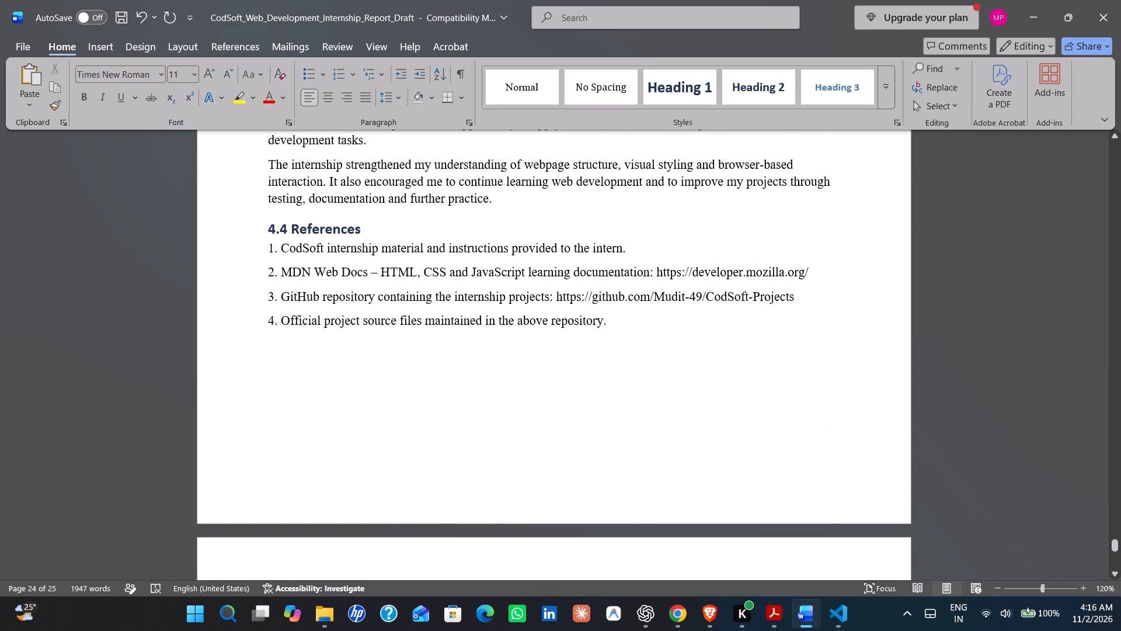
scroll(397, 280, "up", 1)
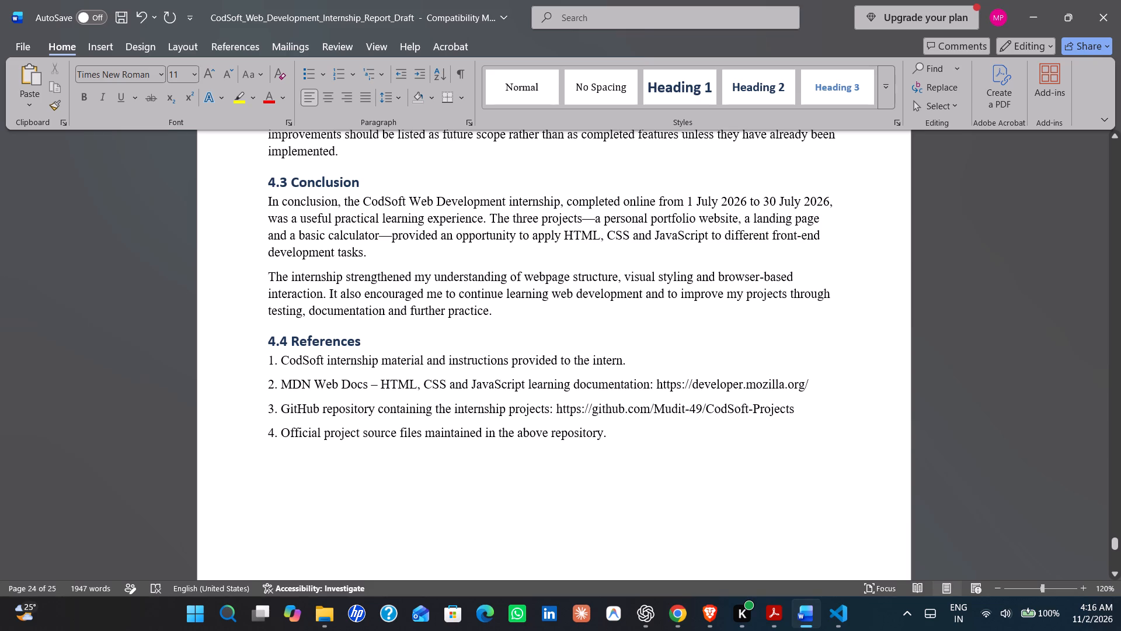
left_click_drag(829, 389, 656, 383)
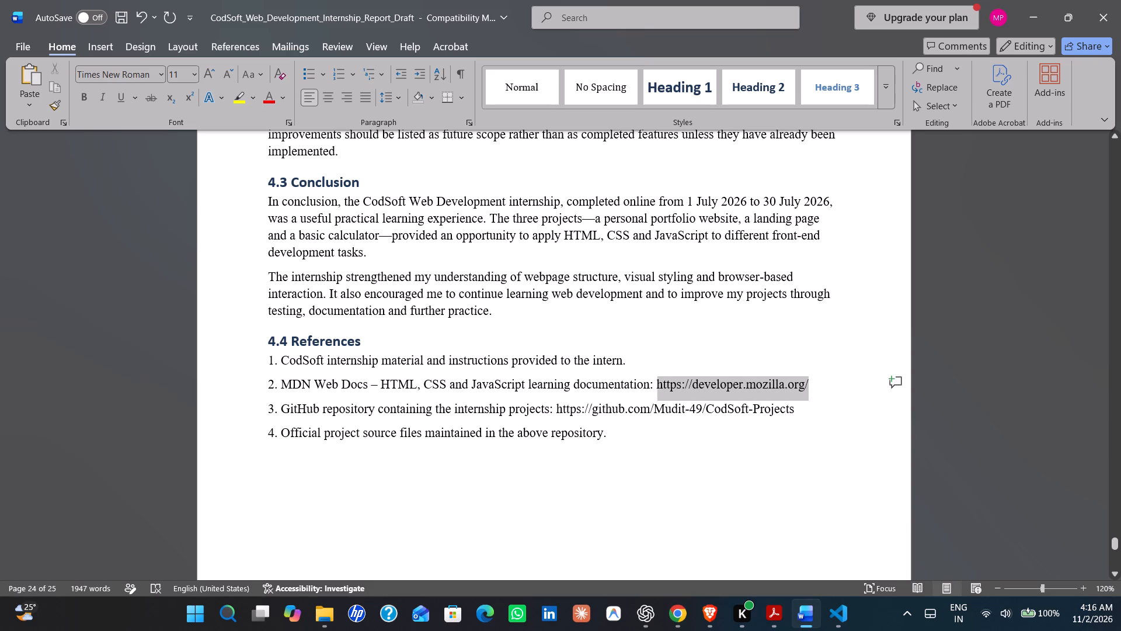
left_click_drag(656, 383, 544, 389)
key("BackSpace")
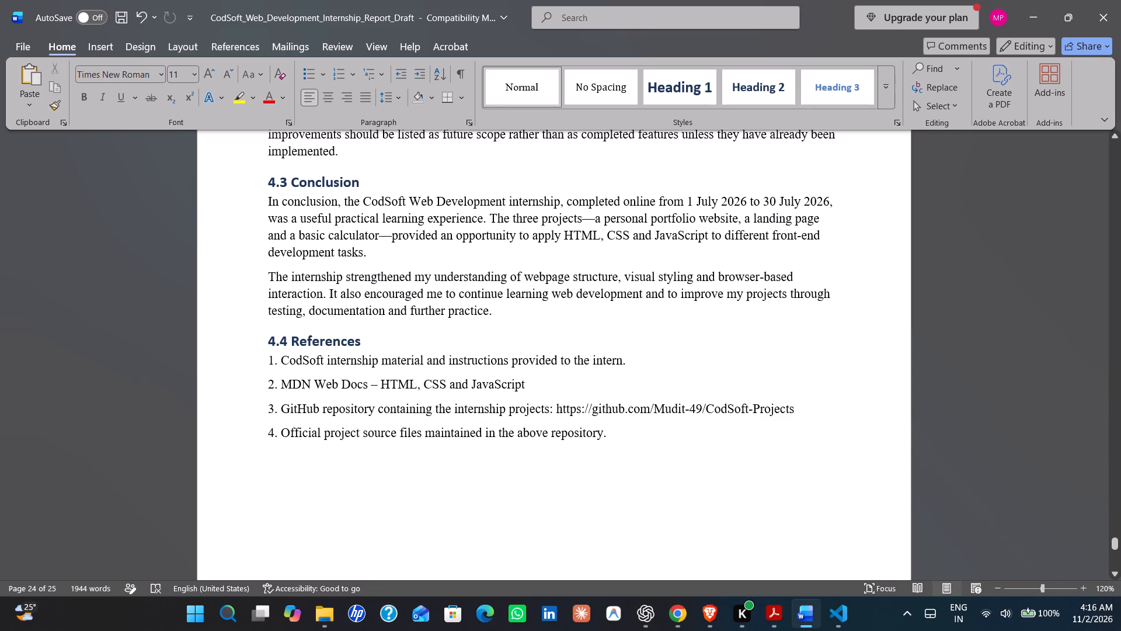
left_click_drag(367, 384, 271, 386)
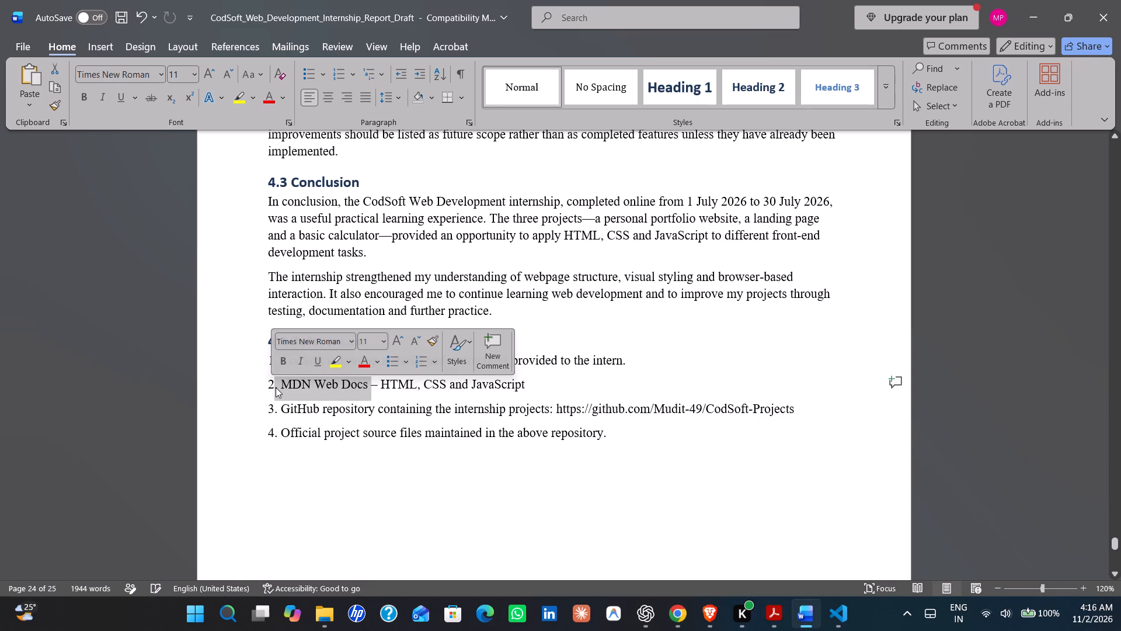
key("BackSpace")
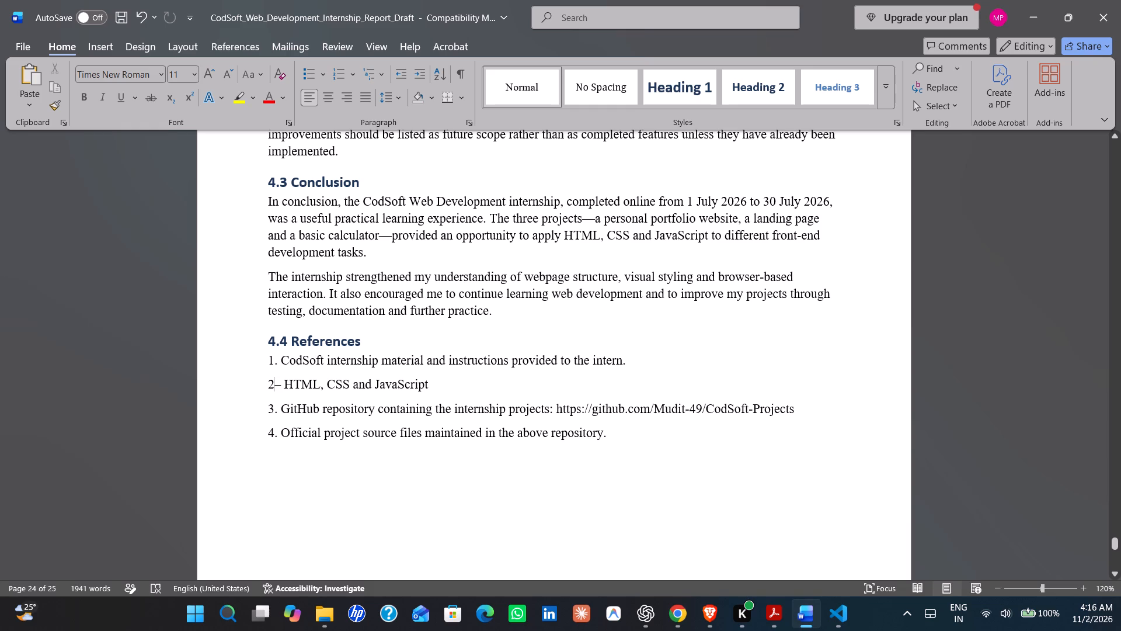
left_click(284, 380)
key("BackSpace")
key("BackSpace")
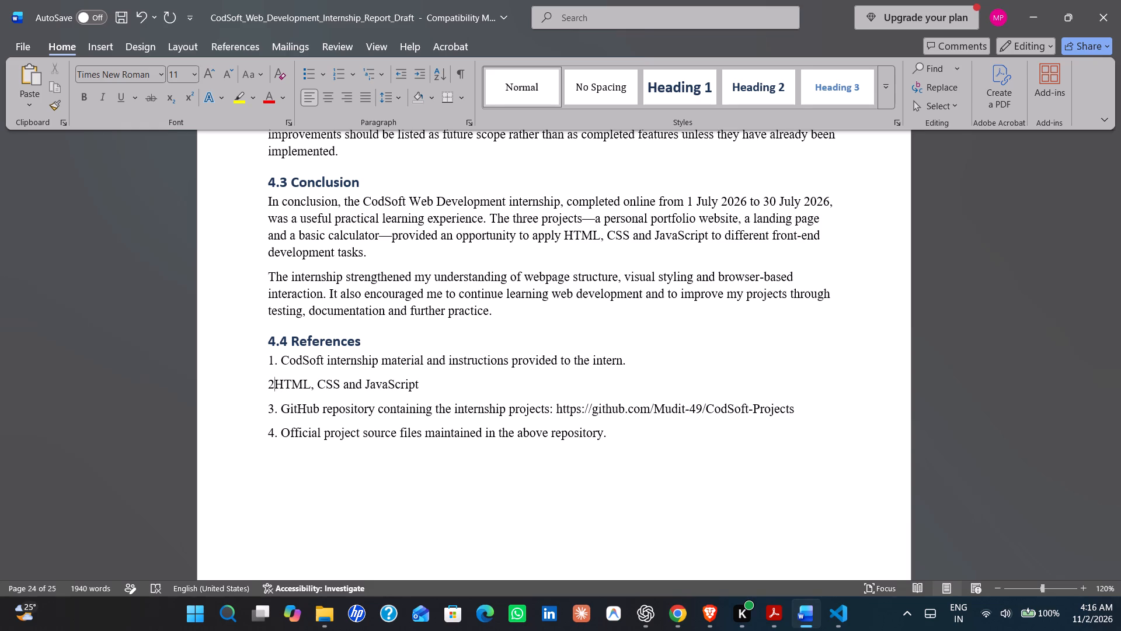
key("period")
left_click(311, 471)
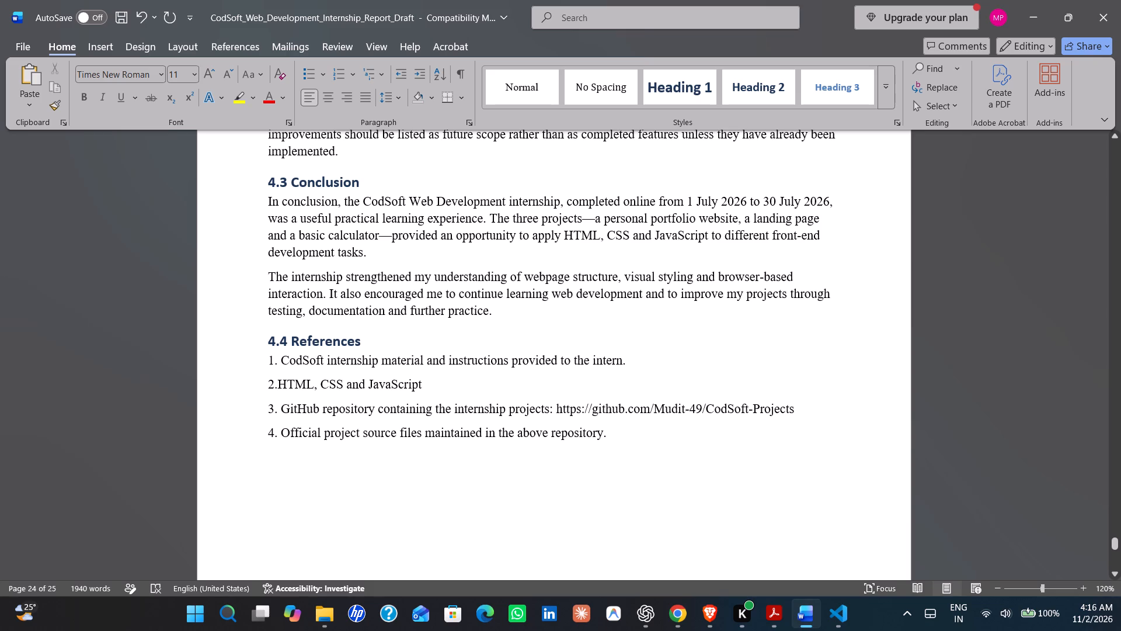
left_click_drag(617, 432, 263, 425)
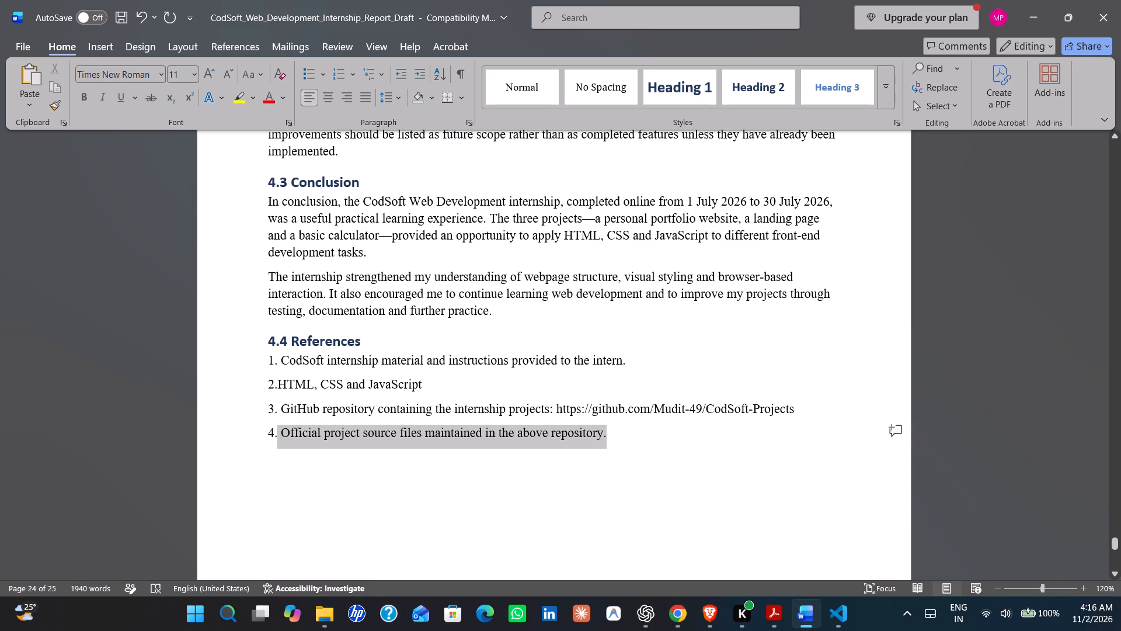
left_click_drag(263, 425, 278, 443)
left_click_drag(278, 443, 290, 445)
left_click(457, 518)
Review the report pages from 4.4 References back through the output screenshots to the personal portfolio HTML code pages.
scroll(497, 457, "up", 1)
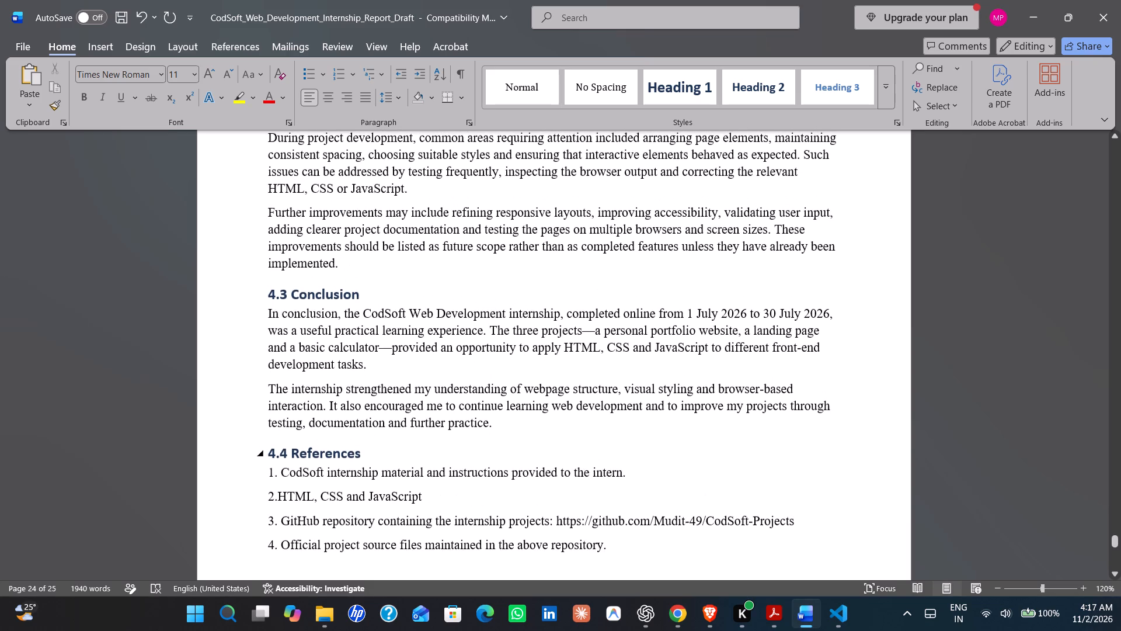
scroll(336, 355, "up", 11)
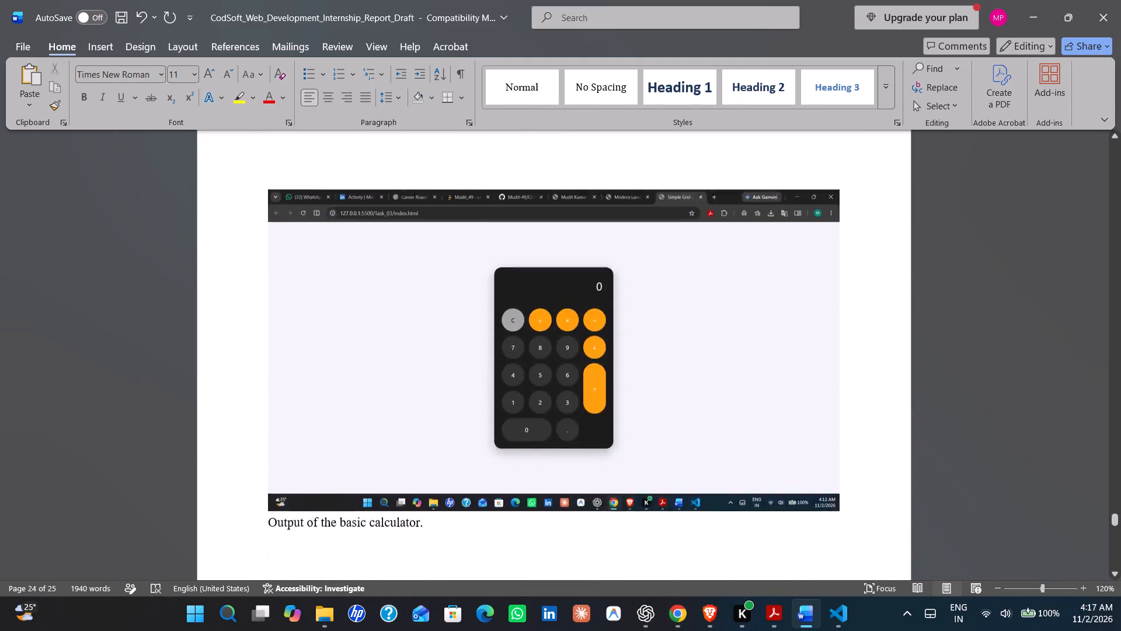
scroll(347, 353, "up", 14)
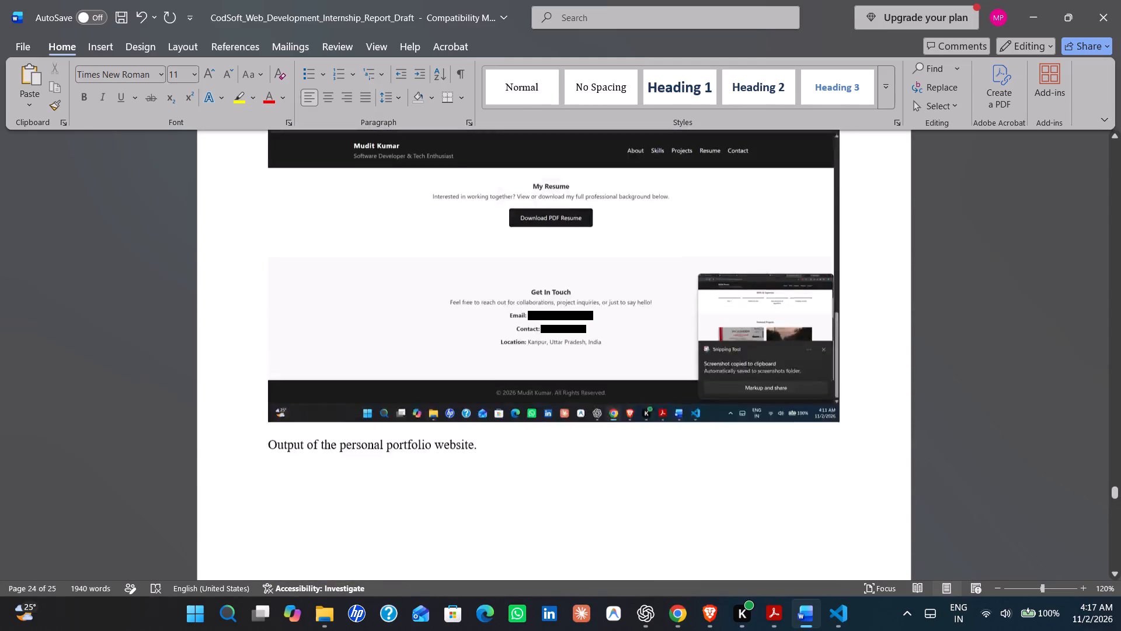
scroll(350, 344, "up", 14)
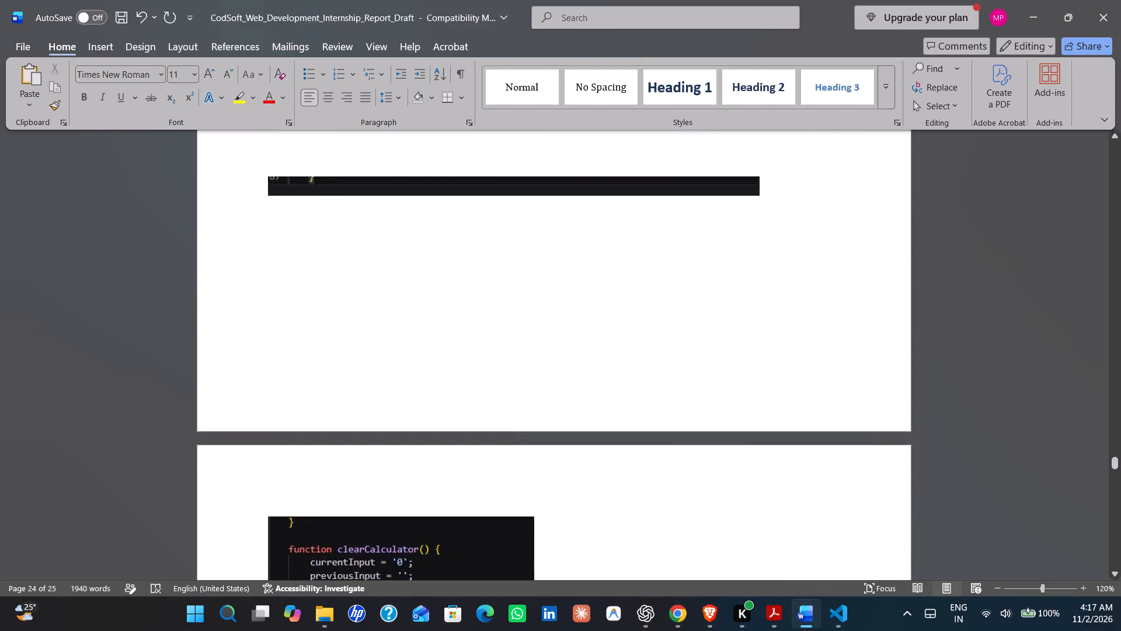
scroll(347, 360, "up", 17)
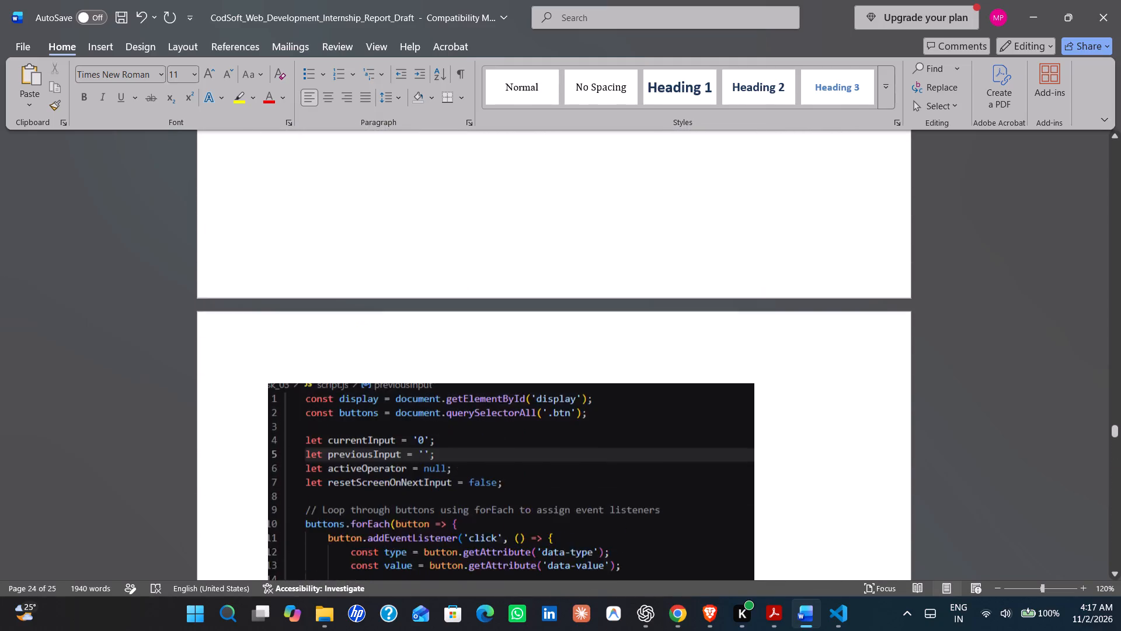
scroll(347, 360, "up", 17)
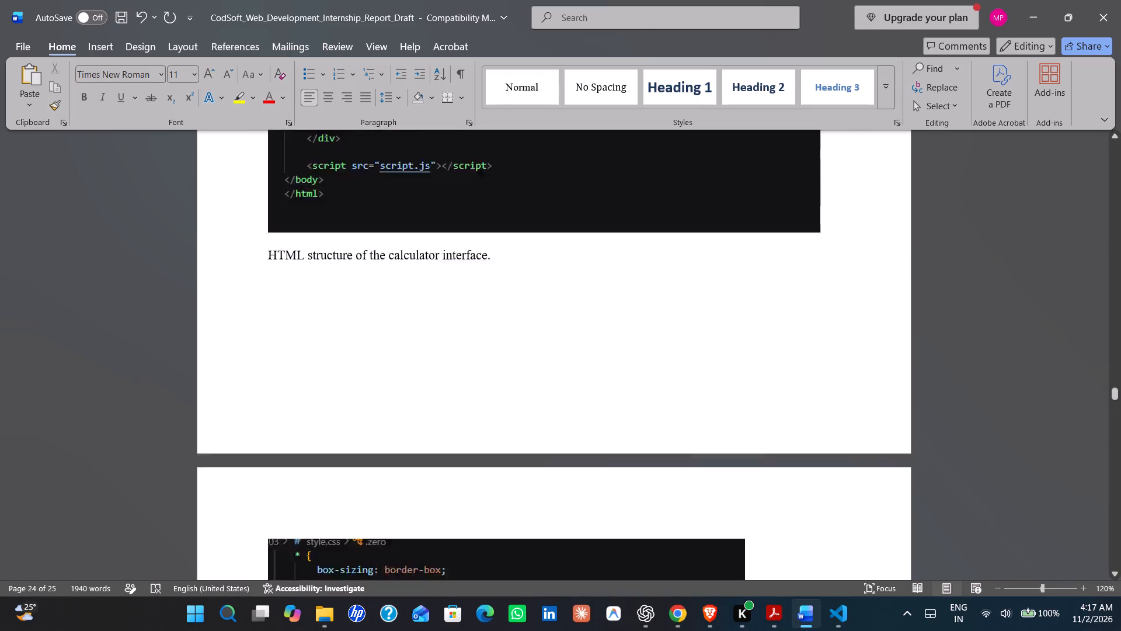
scroll(347, 360, "up", 15)
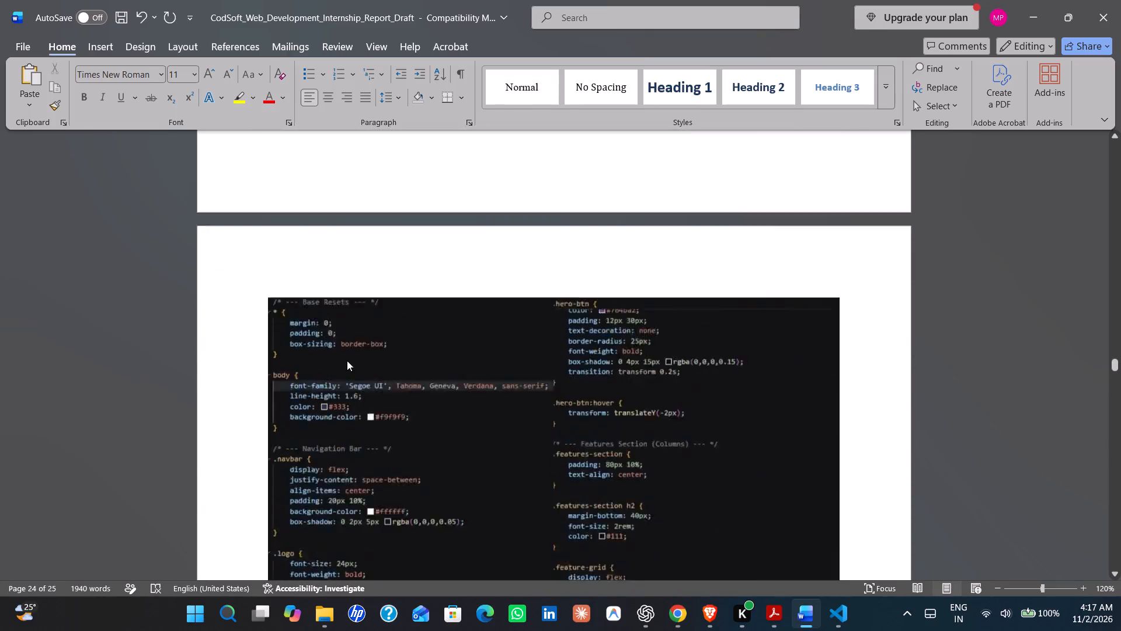
scroll(347, 360, "up", 13)
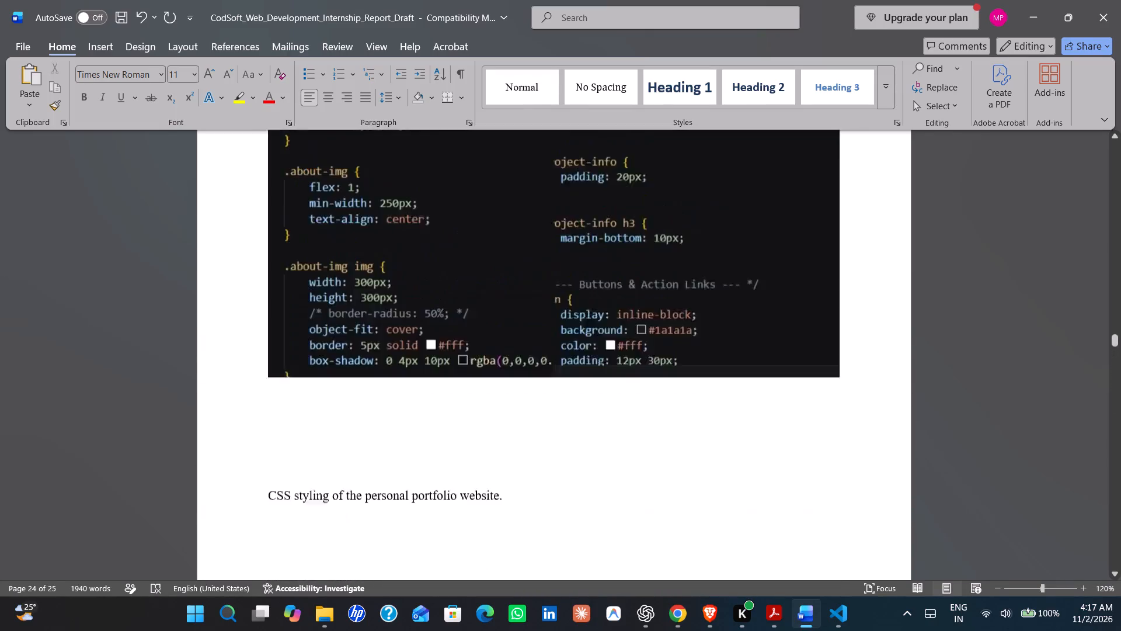
scroll(347, 360, "up", 20)
scroll(347, 360, "up", 3)
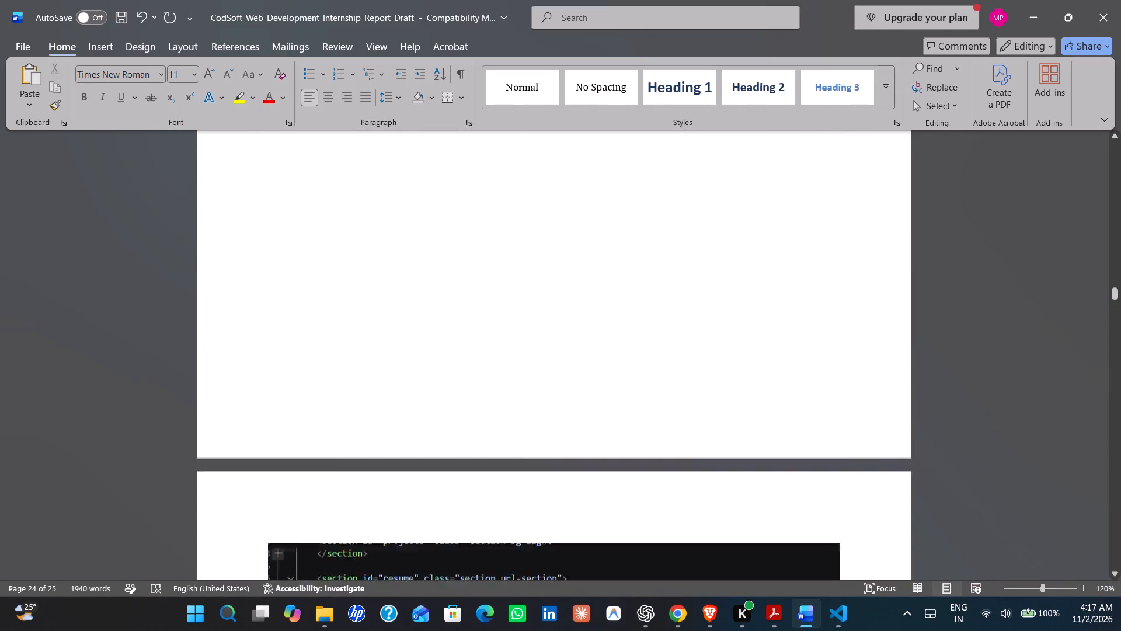
scroll(343, 360, "up", 7)
Save the internship report and convert it to a PDF with Adobe Acrobat.
left_click(1013, 100)
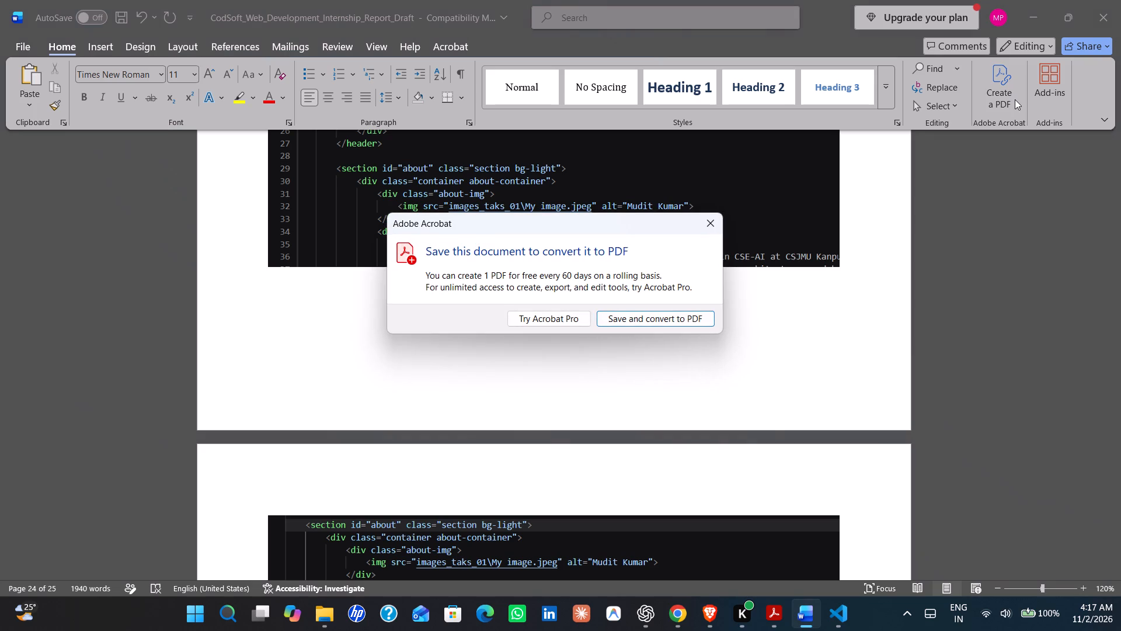
left_click(636, 320)
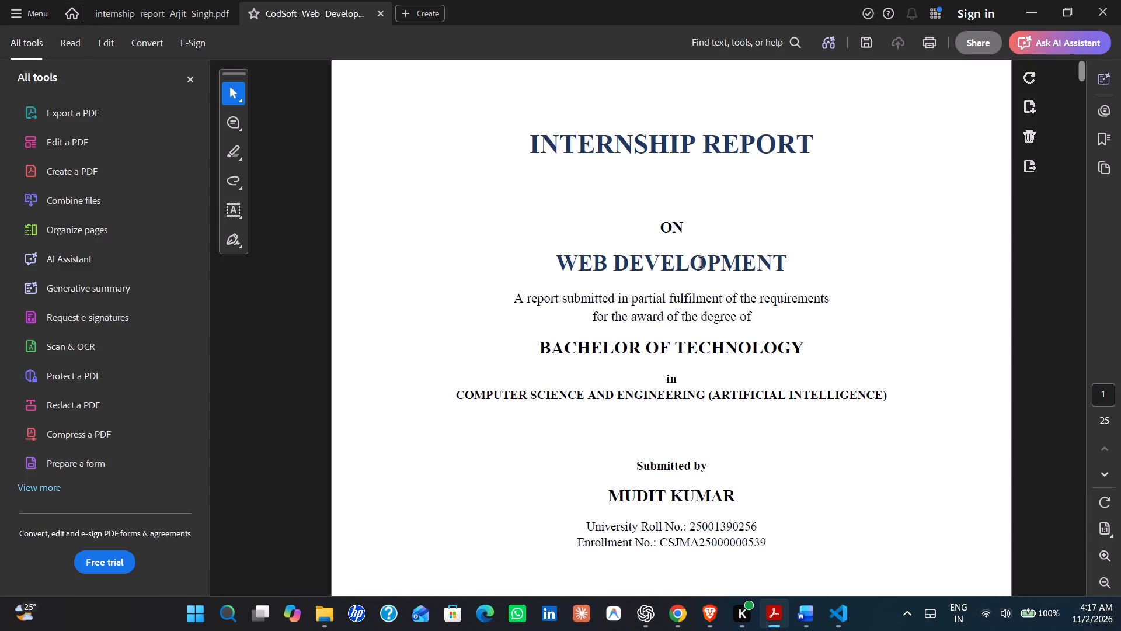
Examine the converted PDF's layout from the cover page to the Basic Calculator JavaScript code page.
scroll(732, 283, "down", 9)
scroll(741, 299, "down", 17)
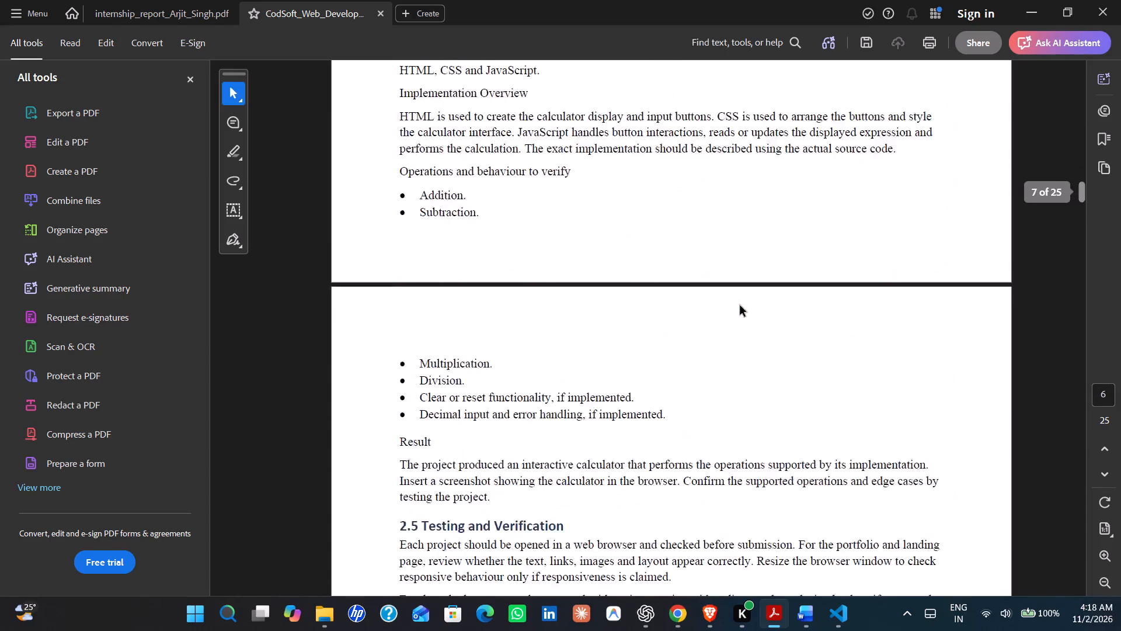
scroll(740, 306, "down", 20)
scroll(740, 306, "down", 17)
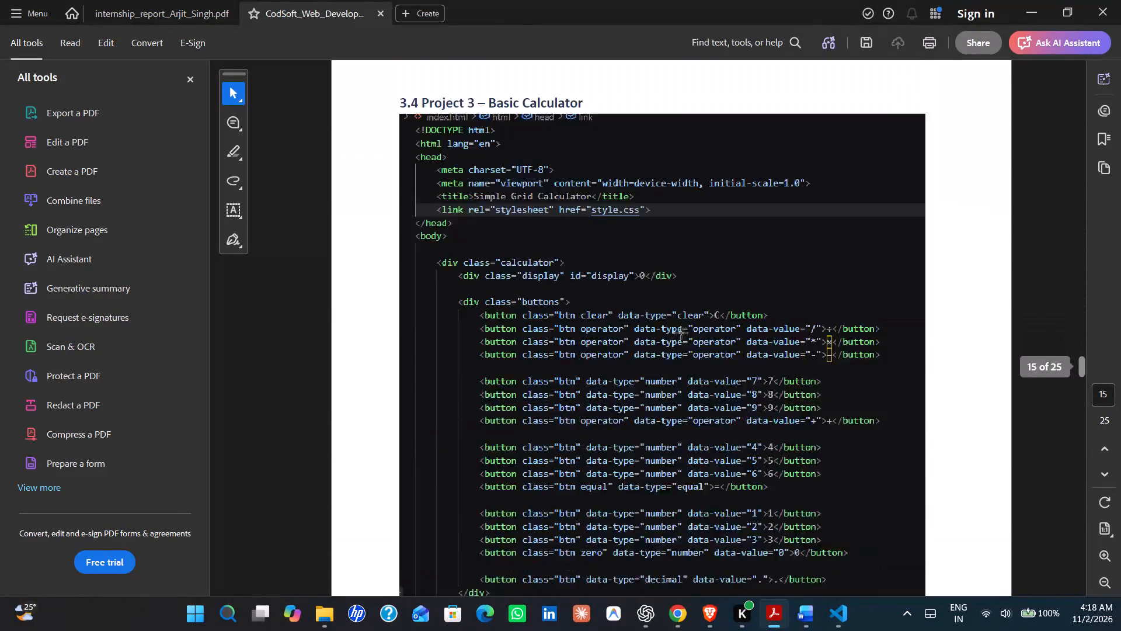
scroll(682, 334, "down", 8)
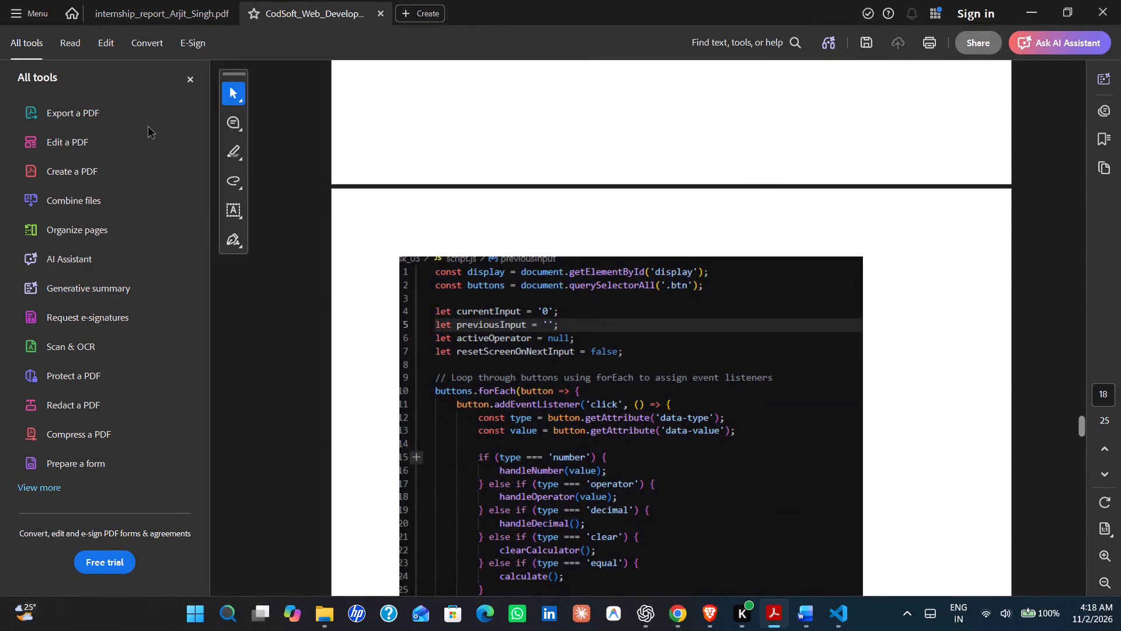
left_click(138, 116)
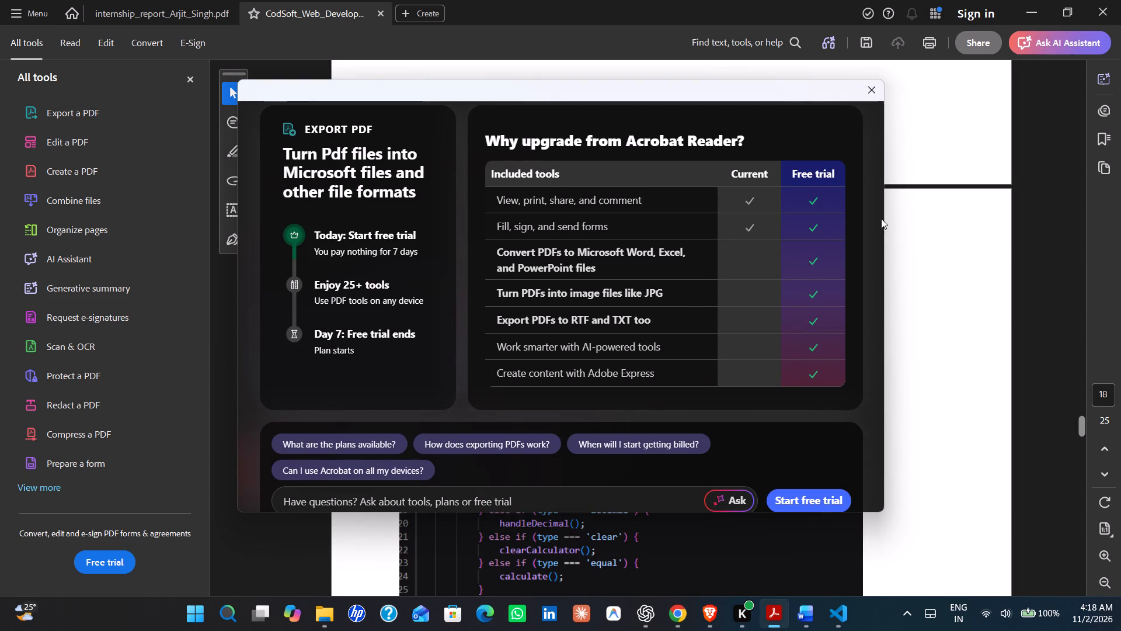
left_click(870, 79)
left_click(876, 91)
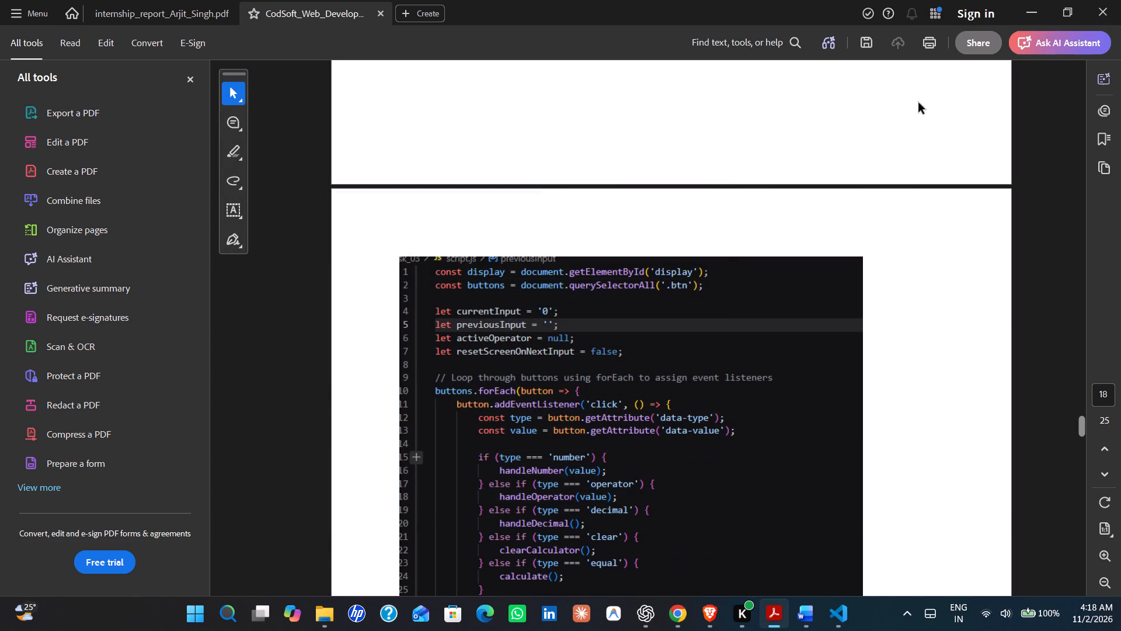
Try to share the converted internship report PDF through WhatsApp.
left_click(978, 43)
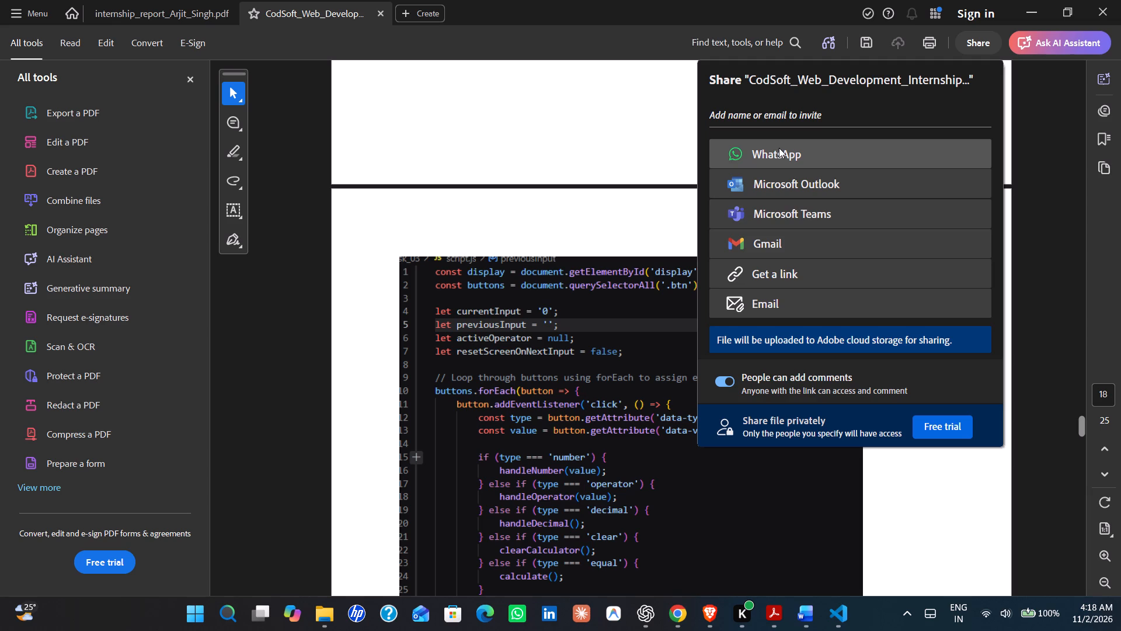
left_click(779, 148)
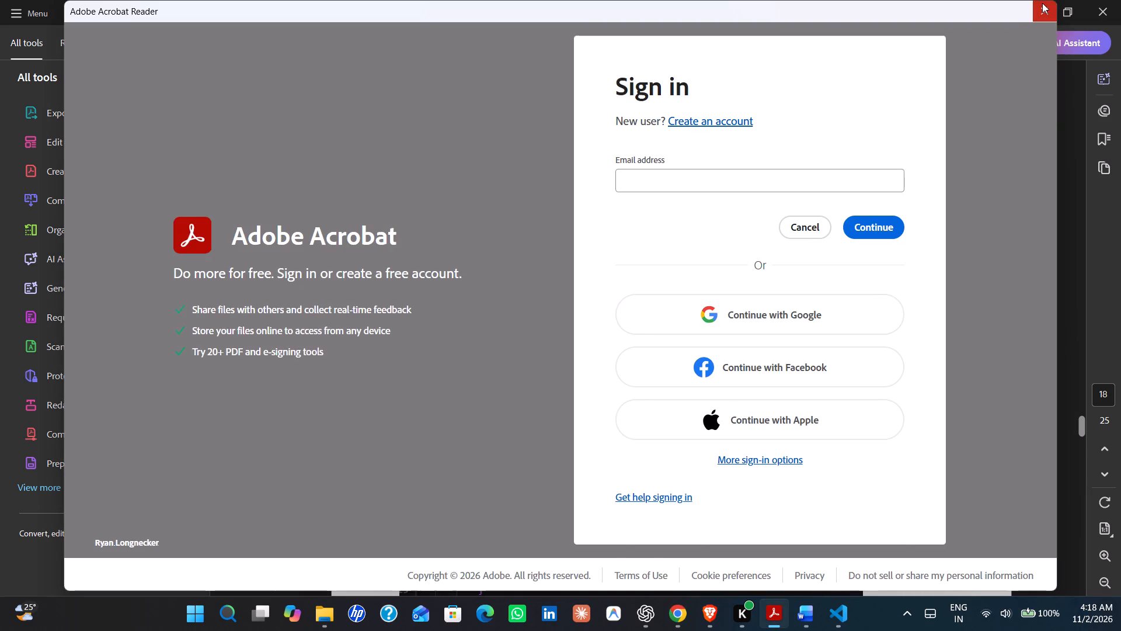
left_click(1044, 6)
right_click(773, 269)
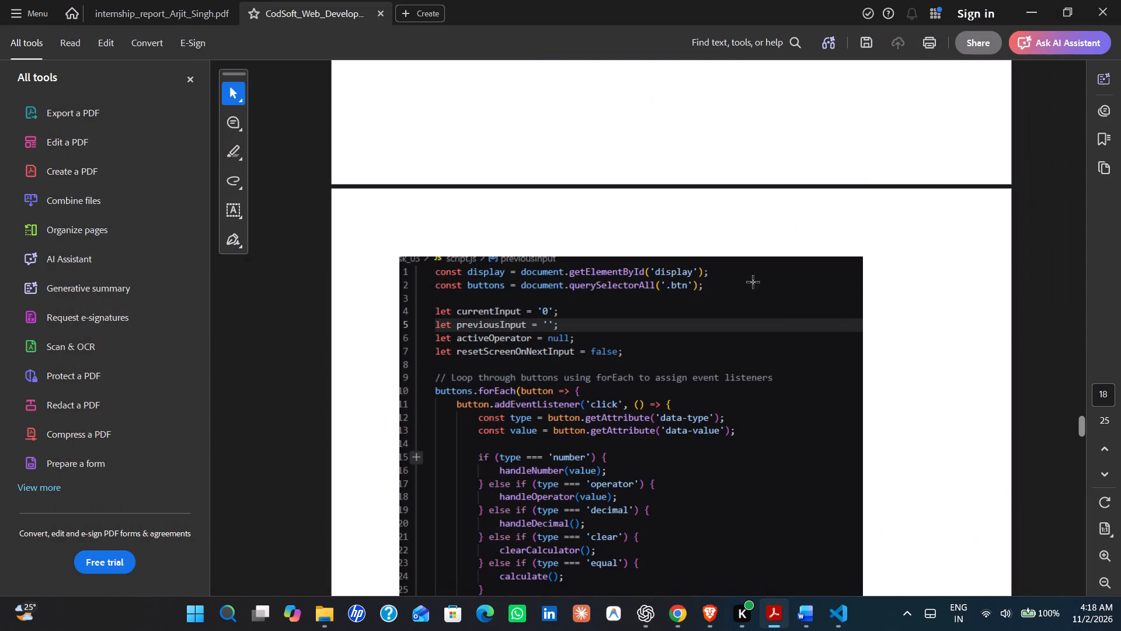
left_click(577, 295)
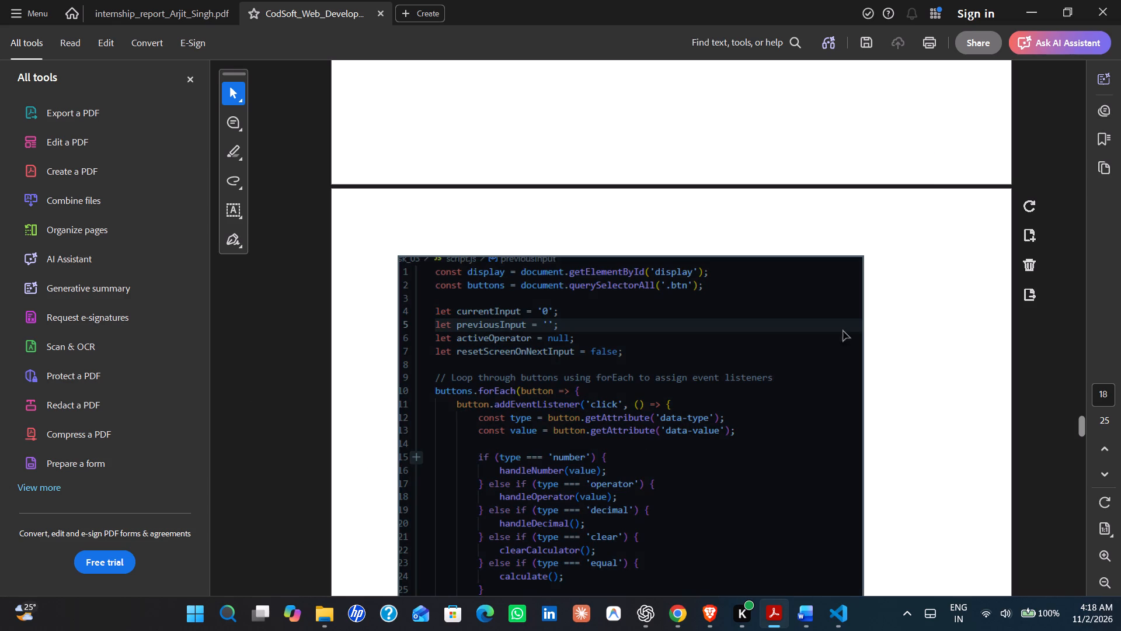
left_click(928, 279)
Save the converted report in the Downloads folder as the PDF CodSoft_Web_Development_Internship_Report_Draft.
key("ctrl+s")
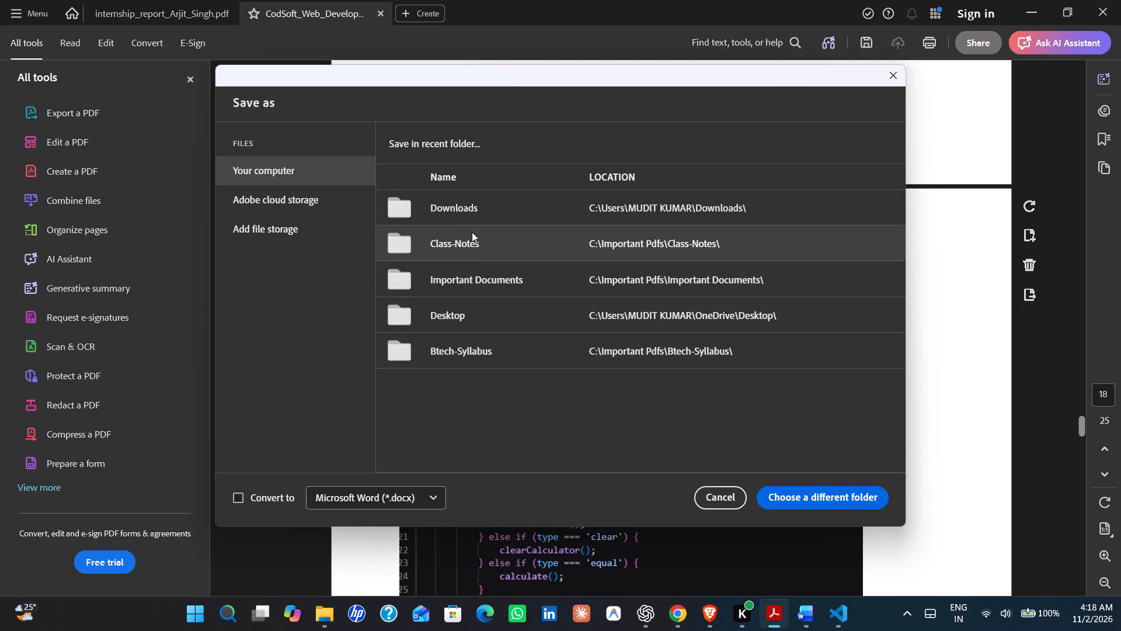
left_click(476, 206)
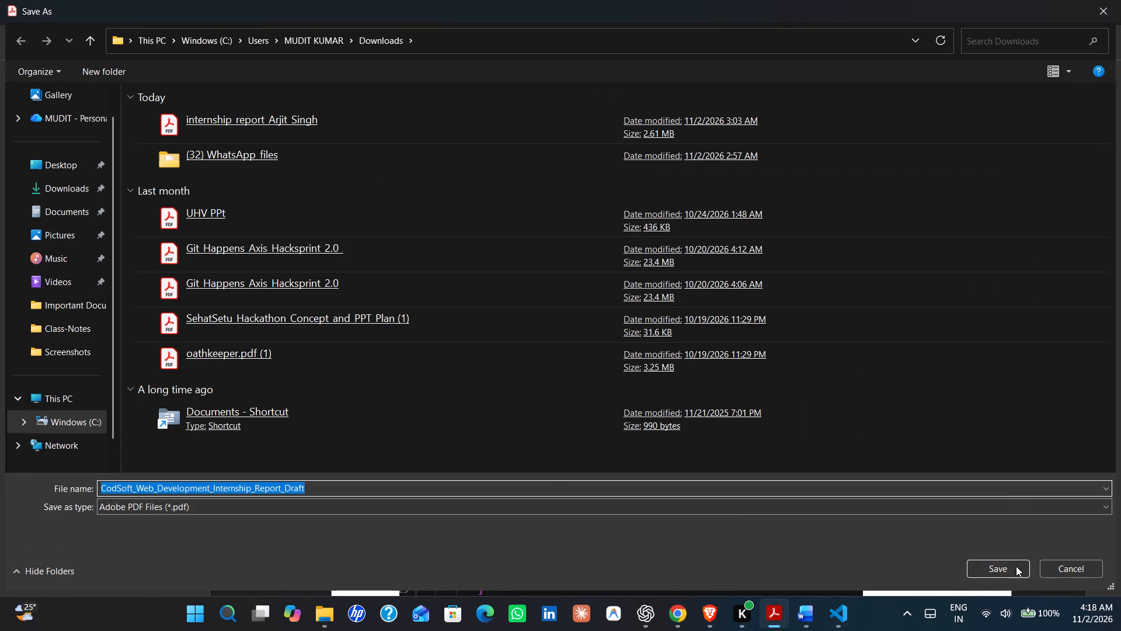
left_click(1018, 561)
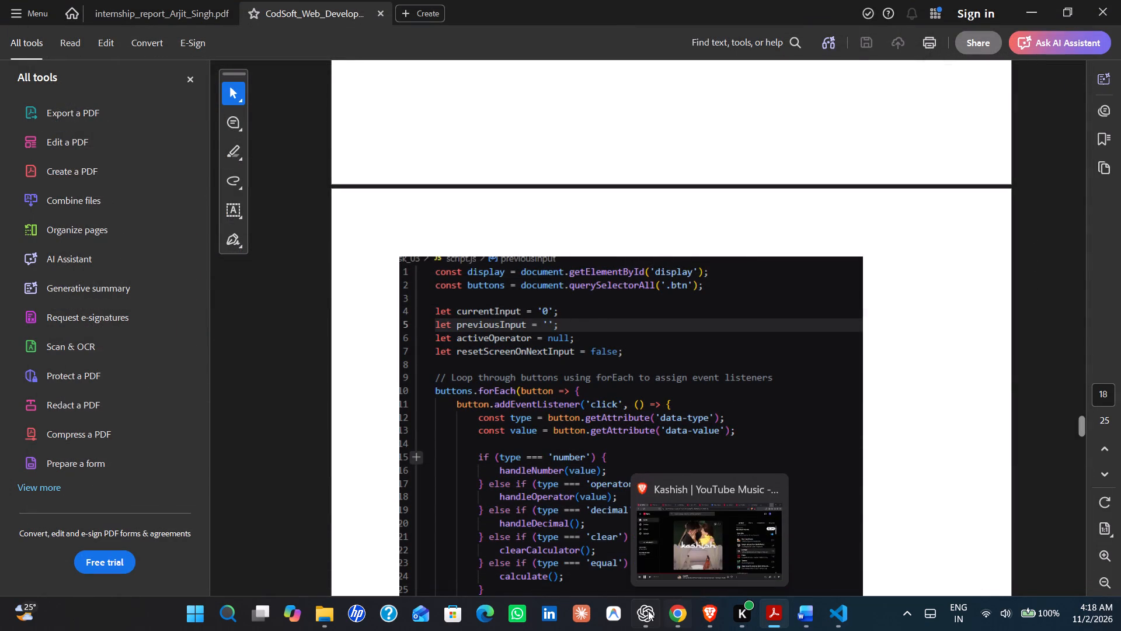